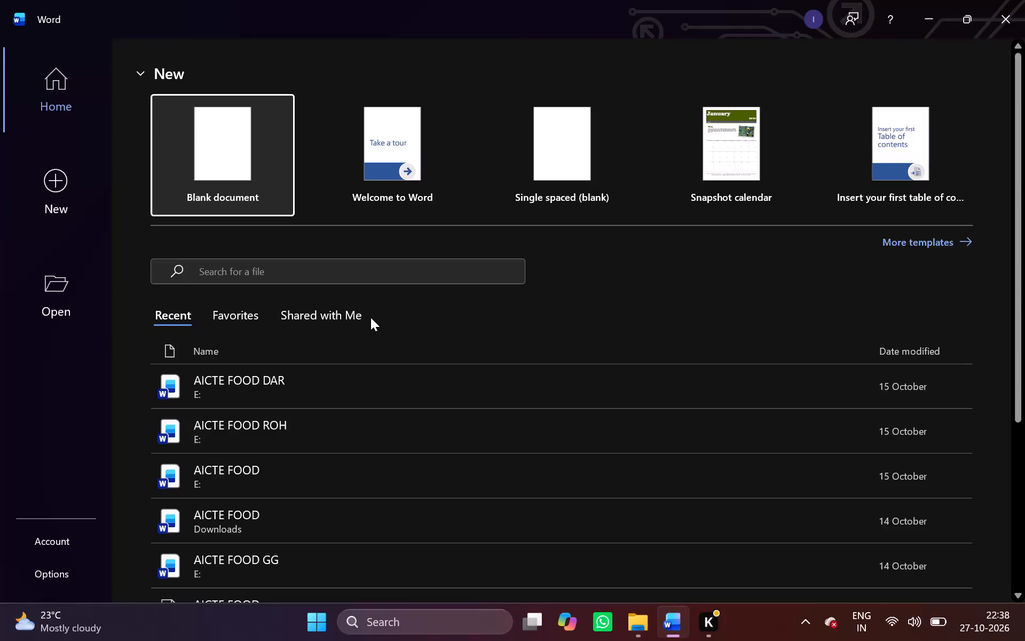
Browse to the PDF "school kavya" in the Documents folder and open it as an editable Word document.
click(62, 292)
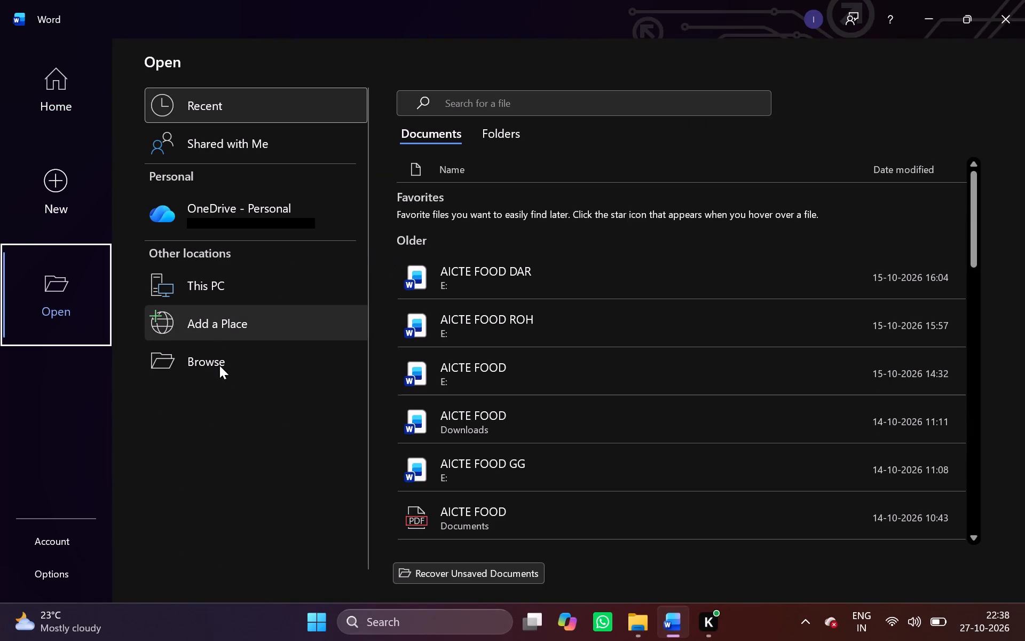
click(220, 366)
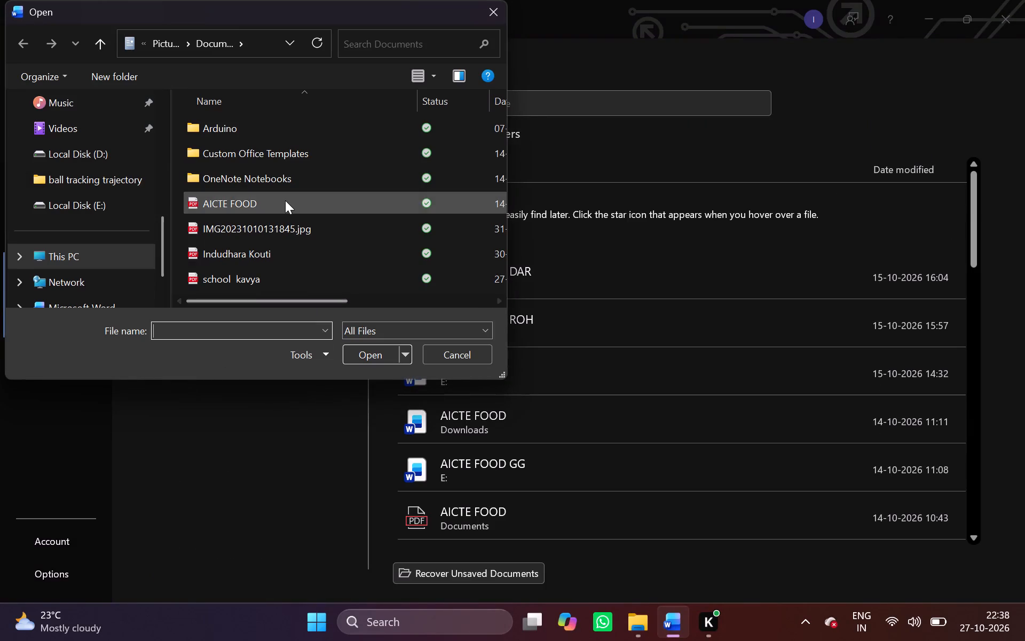
scroll(278, 233, down, 1)
ctrl+scroll(278, 233, up, 1)
ctrl+scroll(278, 233, down, 1)
ctrl+scroll(278, 233, up, 1)
ctrl+scroll(278, 233, down, 1)
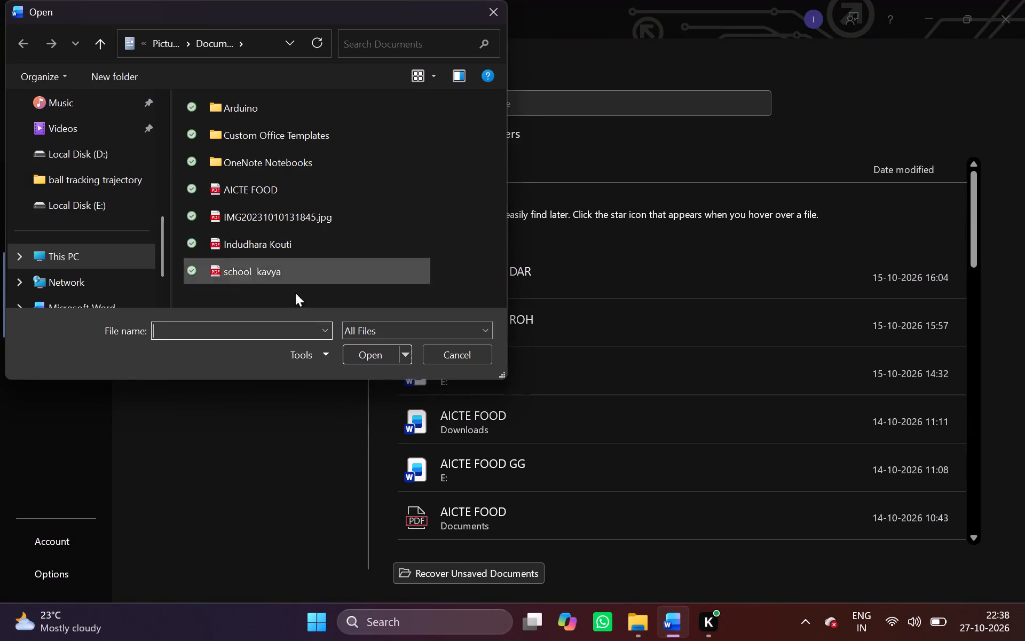
click(301, 277)
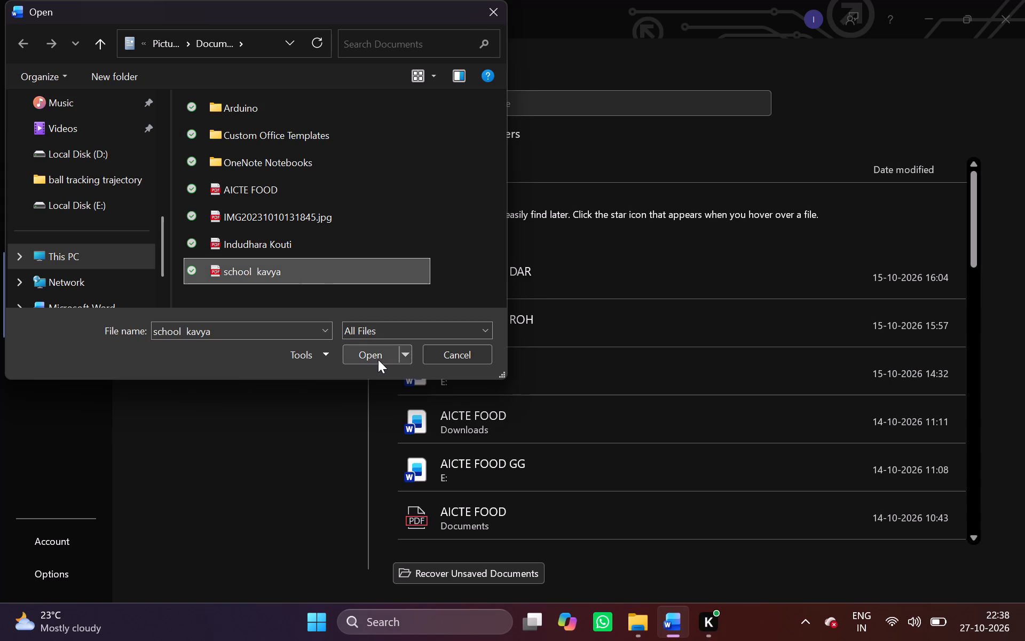
click(378, 359)
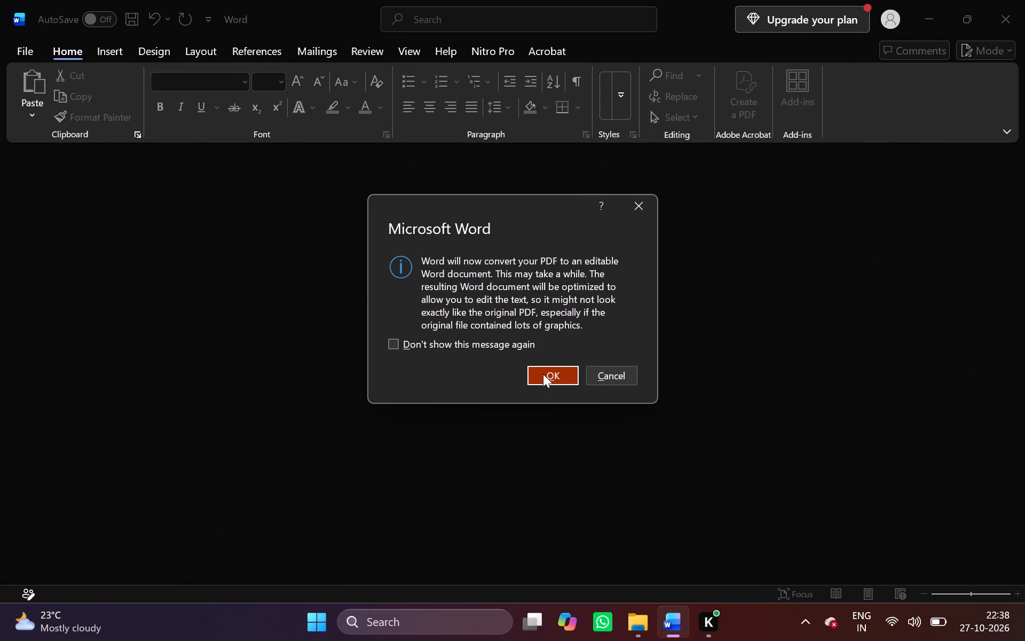
click(543, 374)
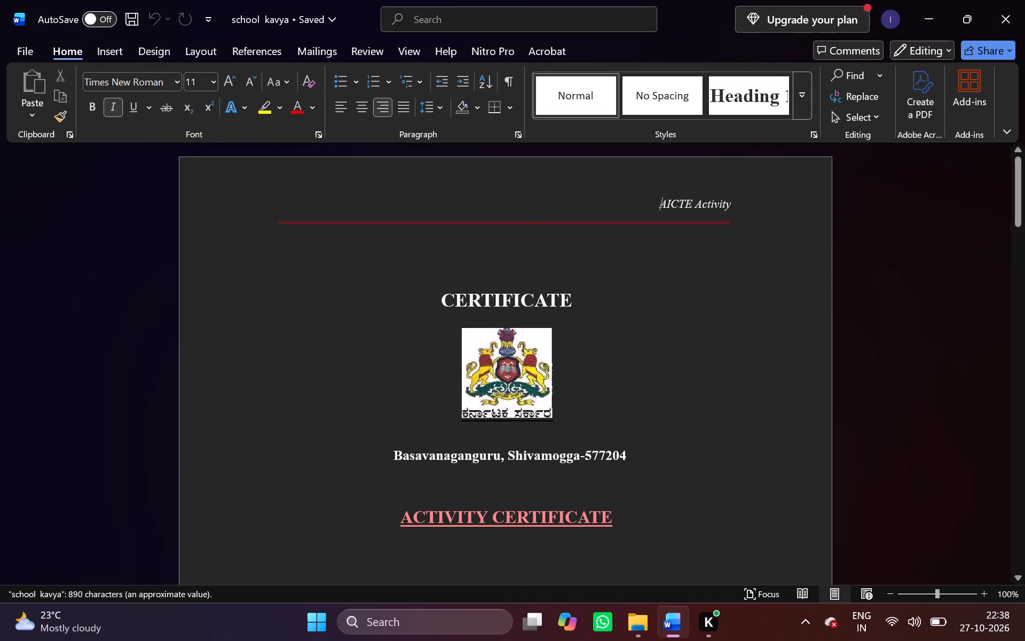
Look through the converted activity certificate to examine its heading, emblem, body text, date and signature lines.
scroll(669, 369, down, 6)
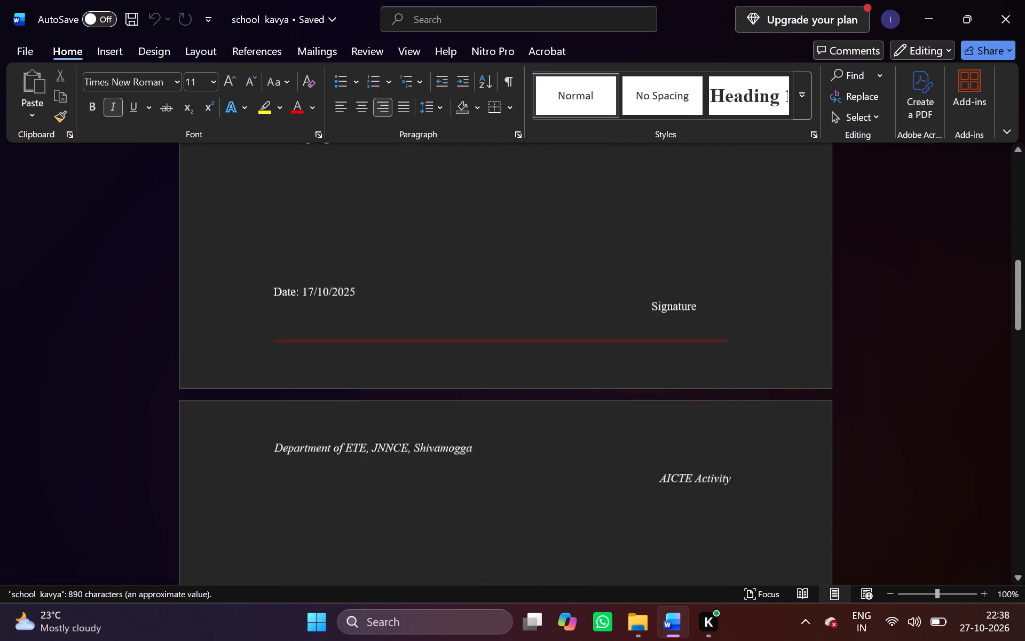
scroll(669, 369, down, 1)
scroll(669, 369, up, 5)
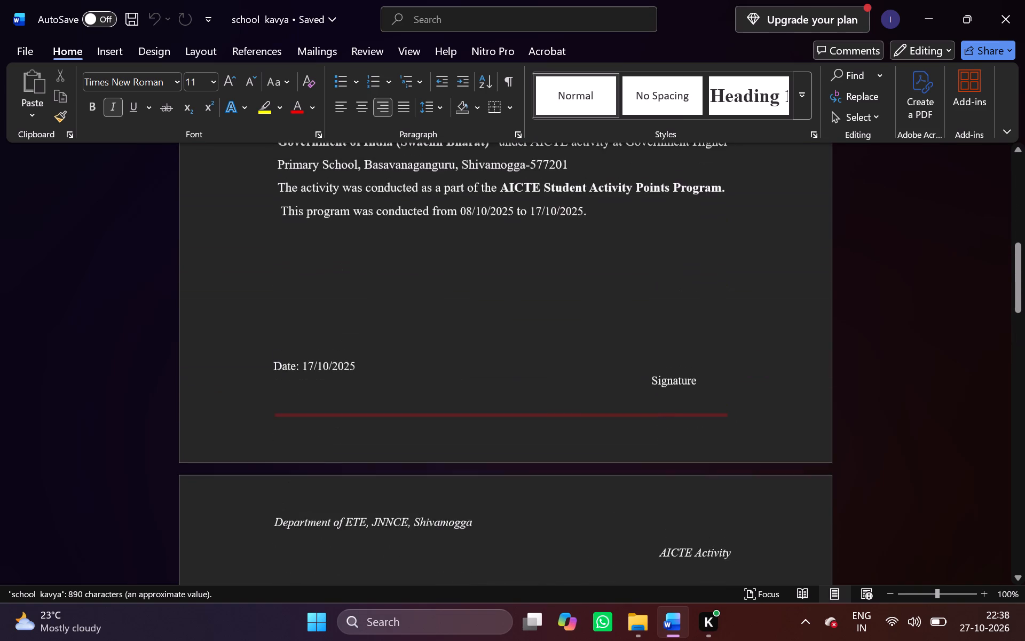
scroll(669, 369, up, 2)
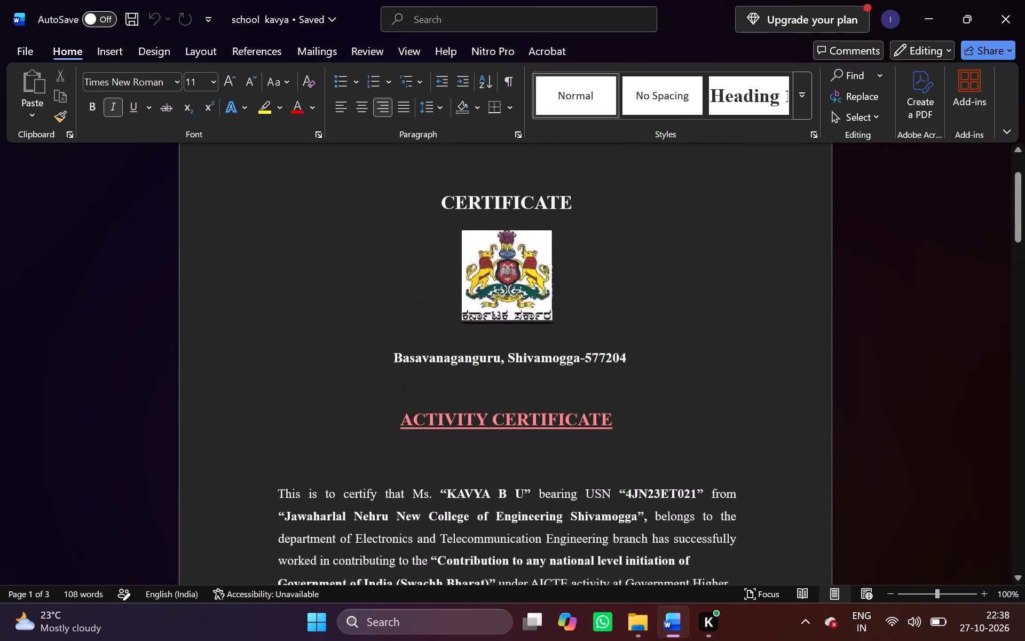
scroll(669, 369, up, 1)
click(519, 285)
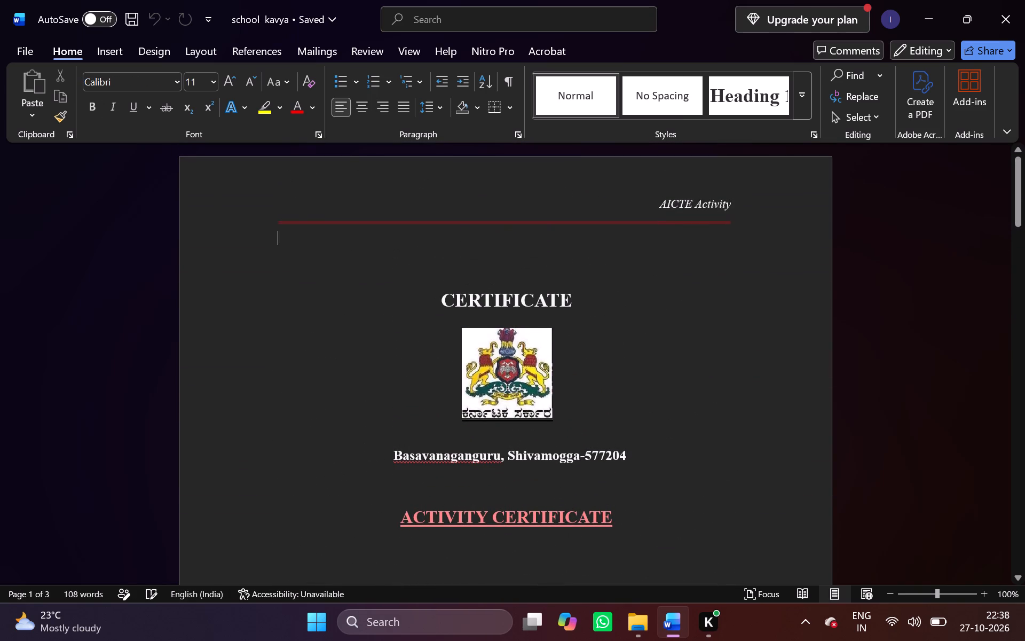
click(657, 369)
Change the student's title in the certificate paragraph to "Mr.".
scroll(657, 369, down, 3)
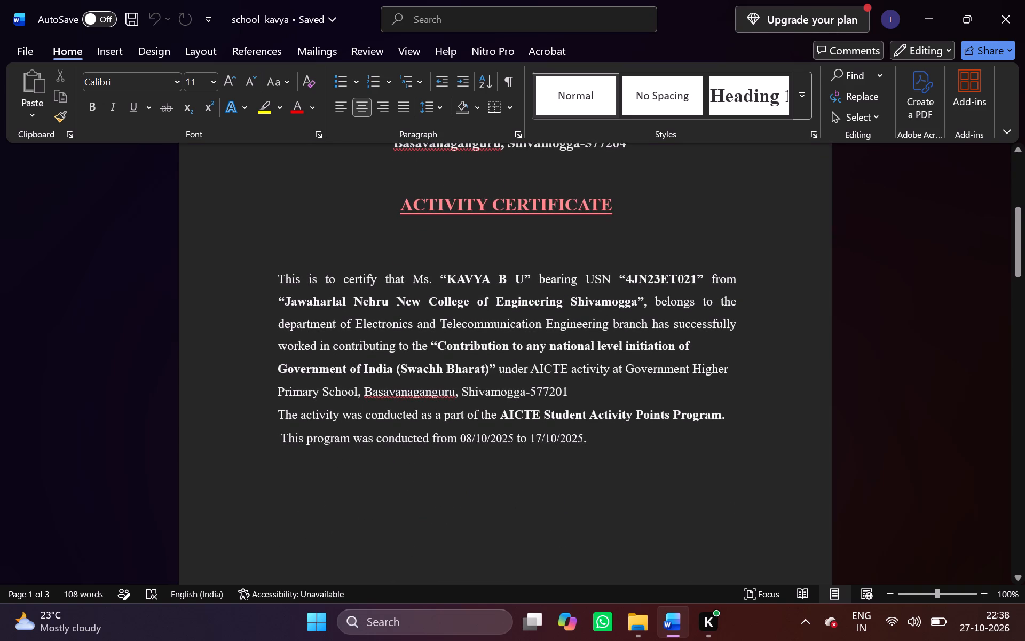
click(428, 272)
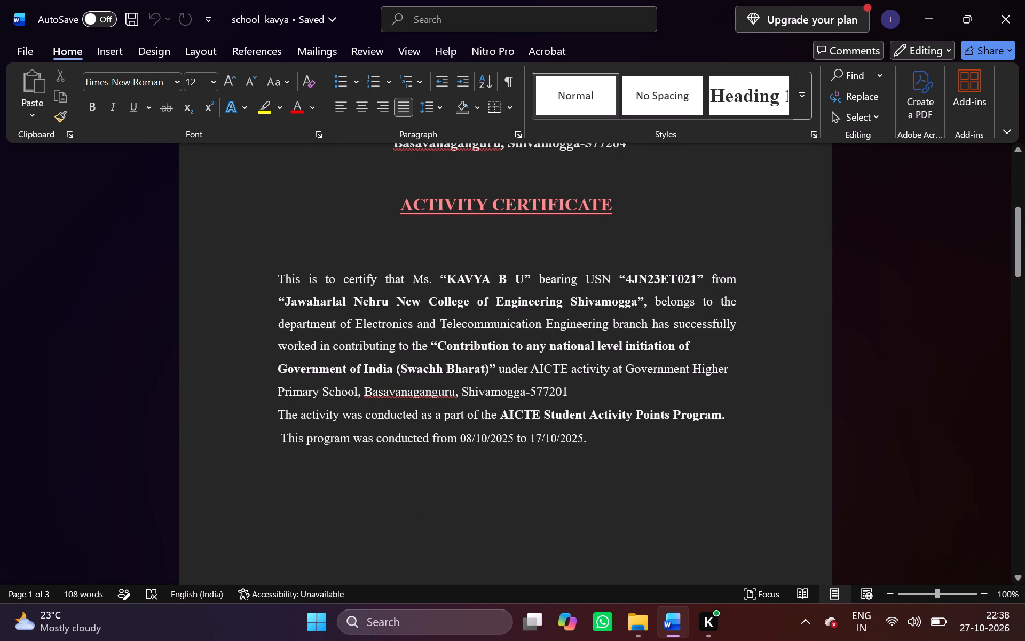
key(BackSpace)
key(r)
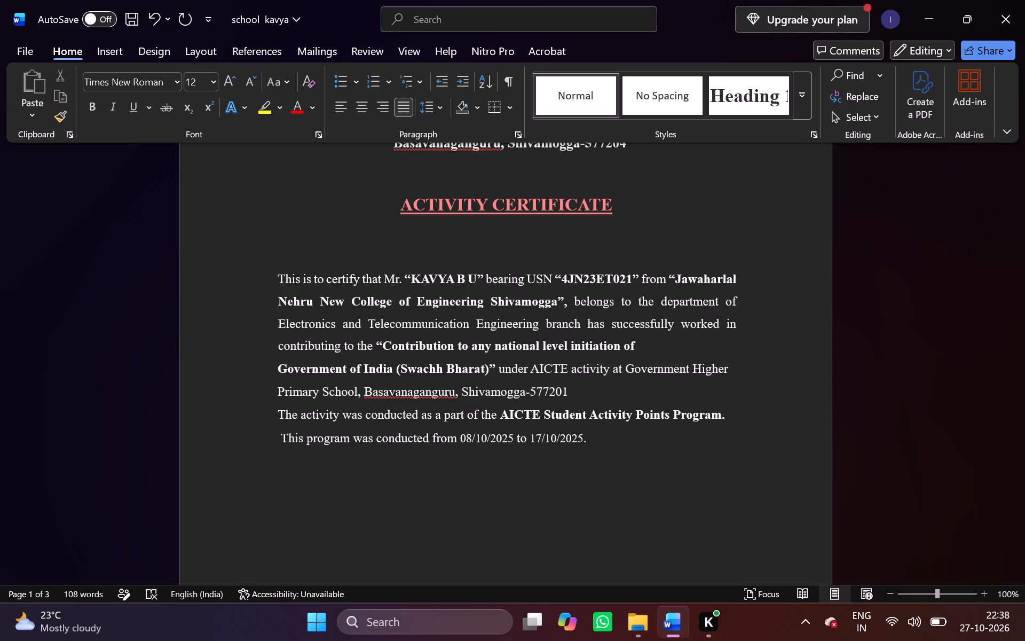
Replace the student's name inside the quotation marks with the new student's name in capital letters.
click(475, 279)
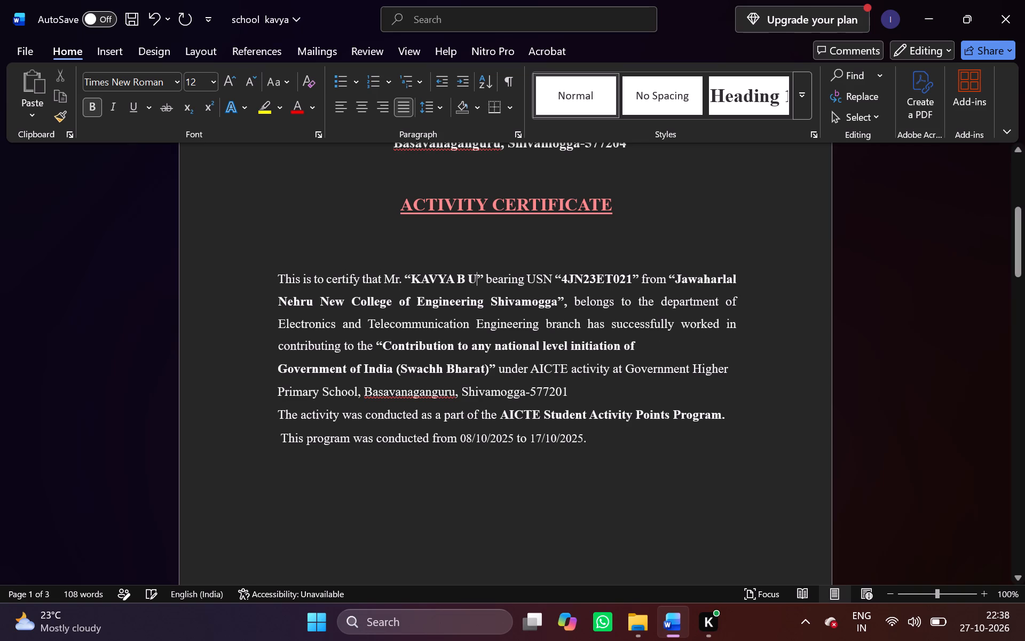
key(BackSpace)
key(BackSpace)
key(BackSpace)
key(BackSpace)
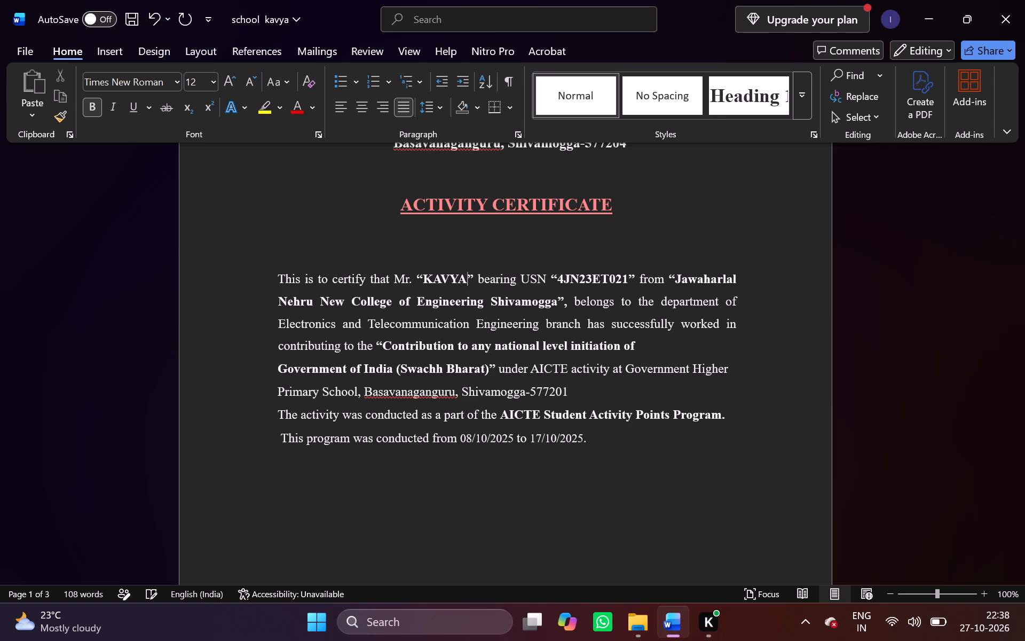
key(BackSpace)
key(BackSpace)
key(BackSpace)
key(BackSpace)
key(BackSpace)
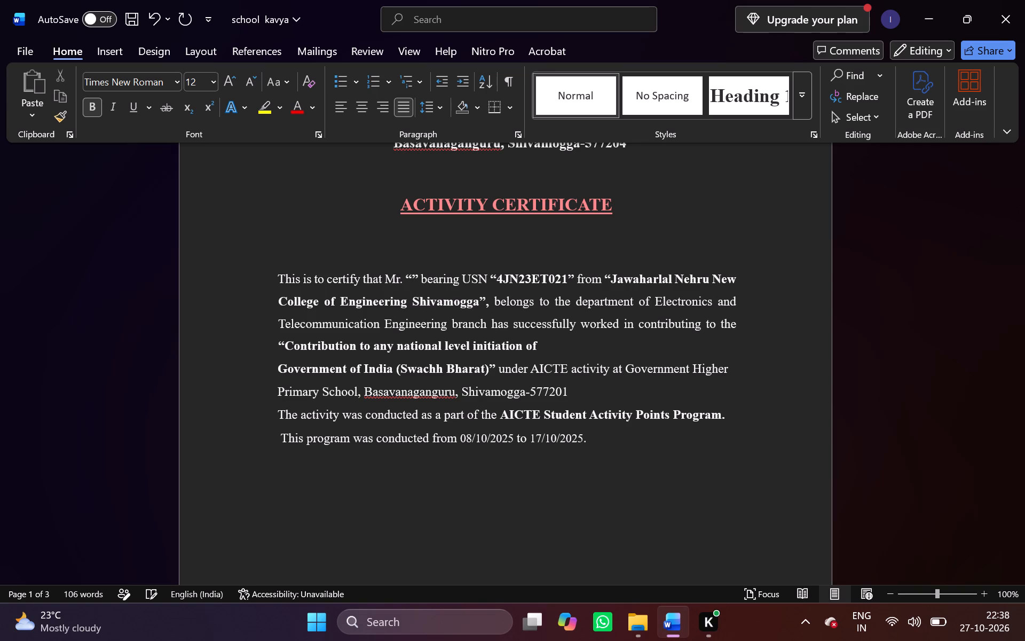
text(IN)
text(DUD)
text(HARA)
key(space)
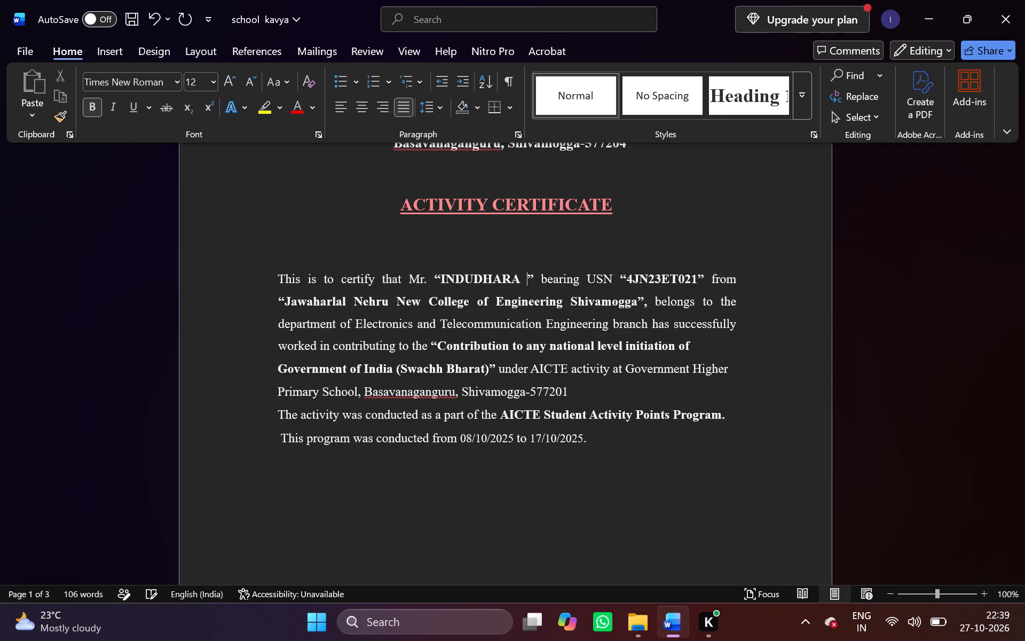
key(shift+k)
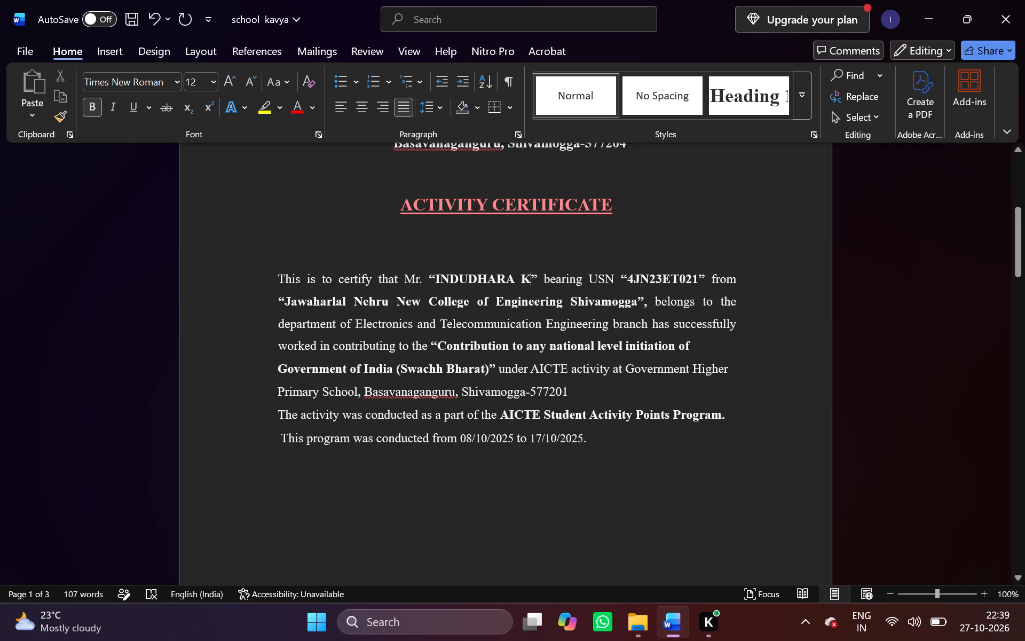
Change the last digit of the student's USN to 0.
click(698, 278)
key(BackSpace)
key(0)
Make the initial letters of "Of" and "Engineering" capitals in the college name in the certificate paragraph.
click(483, 304)
key(BackSpace)
key(shift+o)
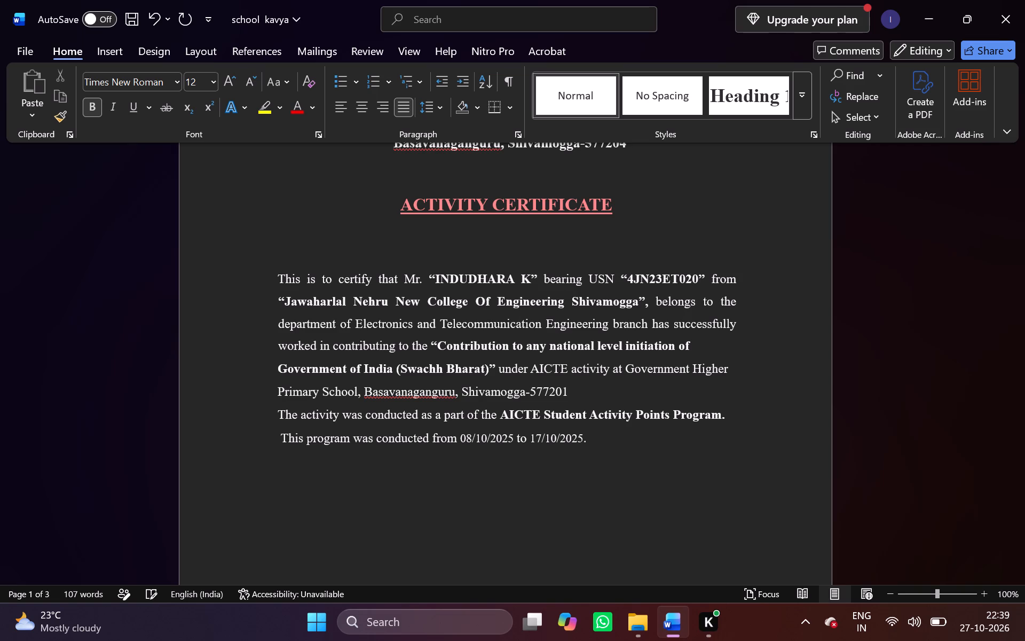
click(502, 297)
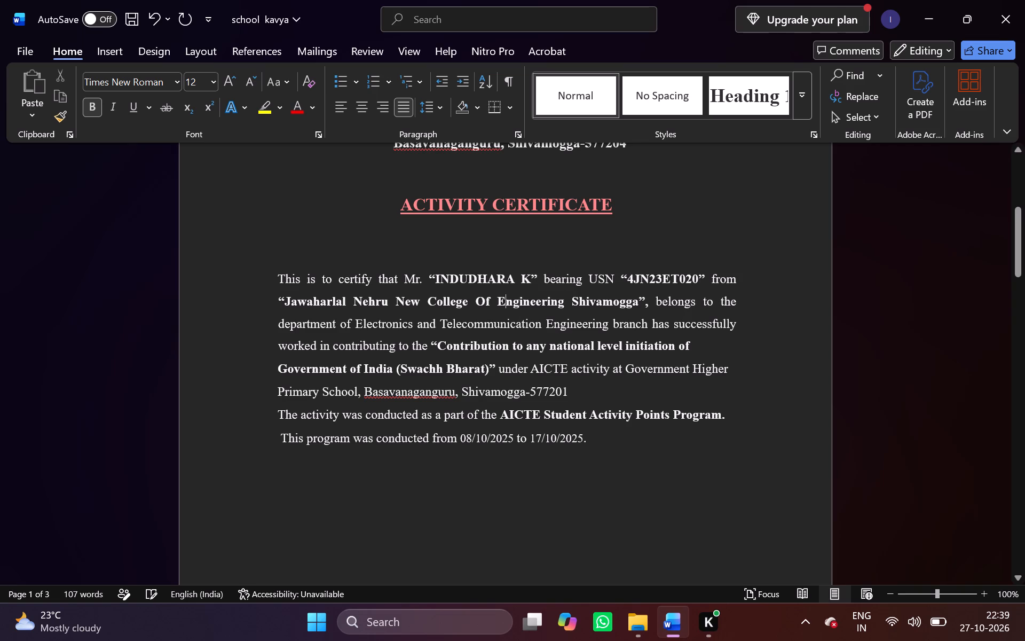
key(BackSpace)
key(shift+e)
Ignore all spelling flags for the place name "Basavanaganguru".
right_click(438, 392)
right_click(438, 392)
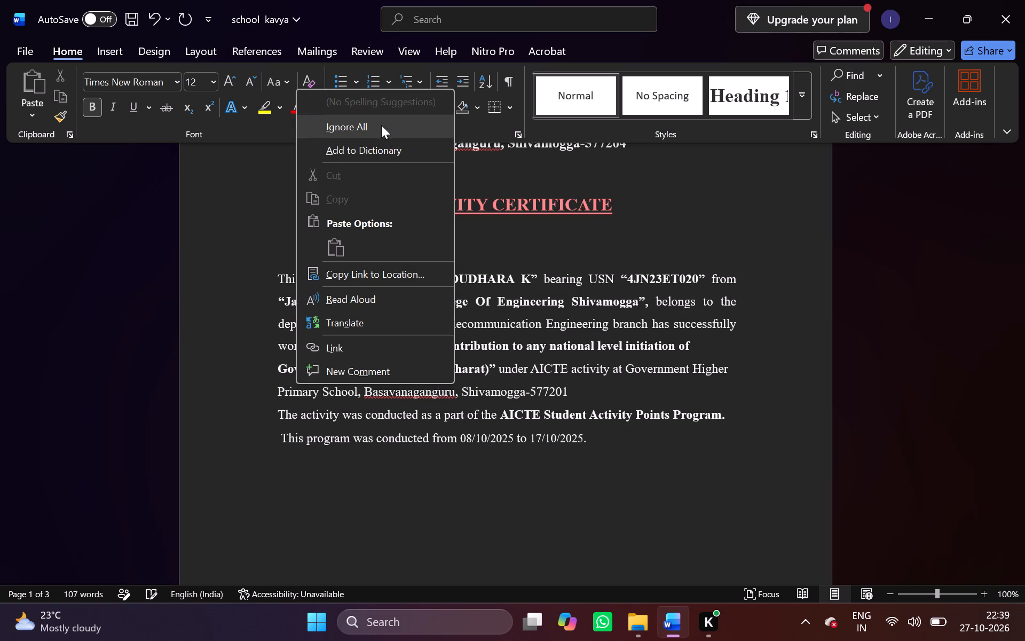
click(381, 125)
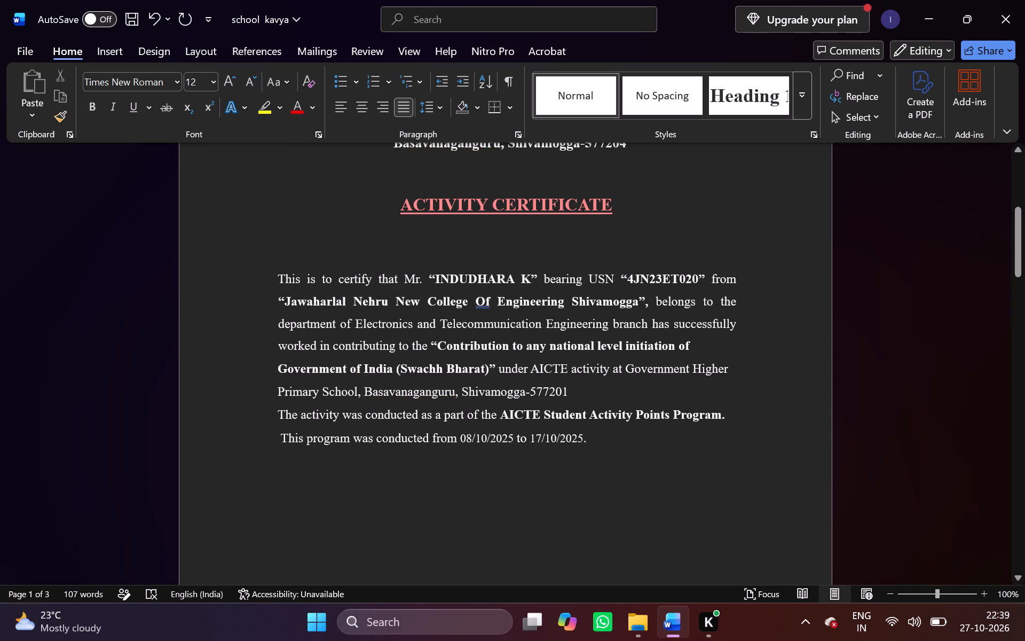
Select the words "part of the" in the sentence about the AICTE Student Activity Points Program.
click(335, 415)
drag(460, 416, 494, 418)
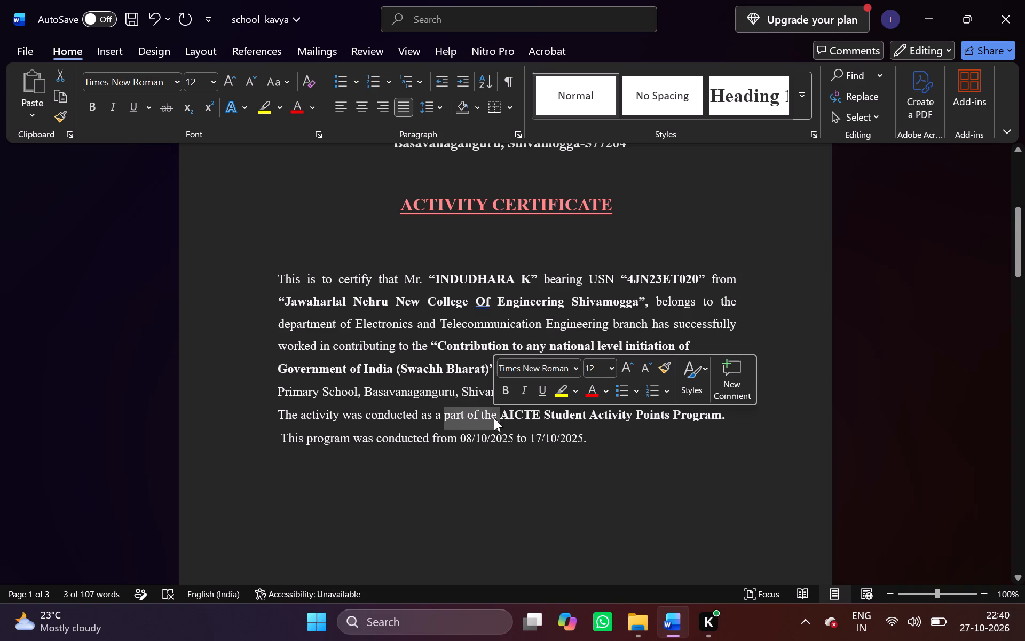
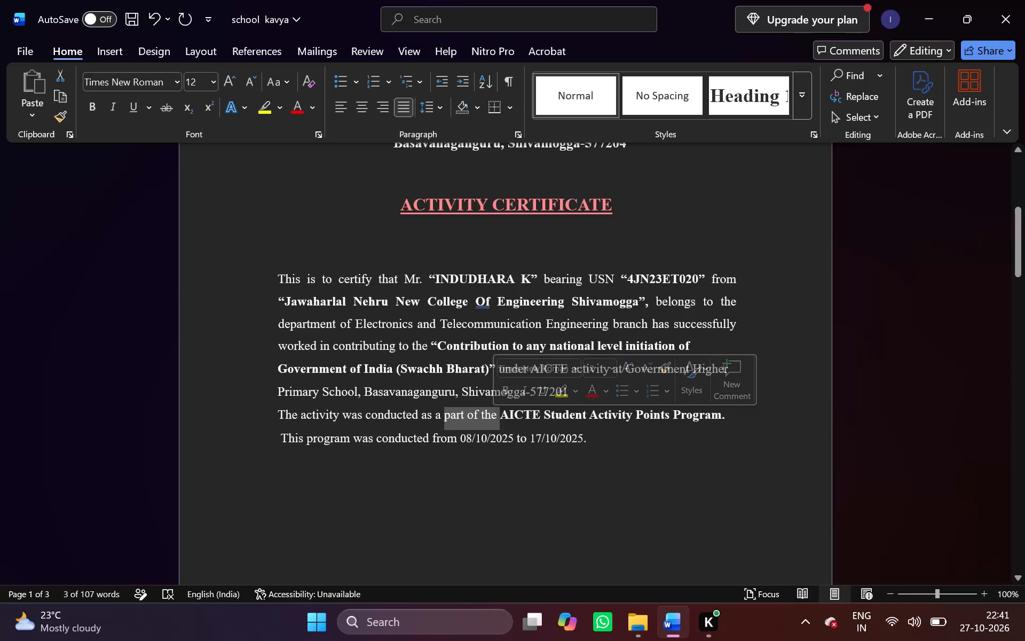
Remove the extra space before "This program was conducted" at the start of the certificate's last line.
click(594, 449)
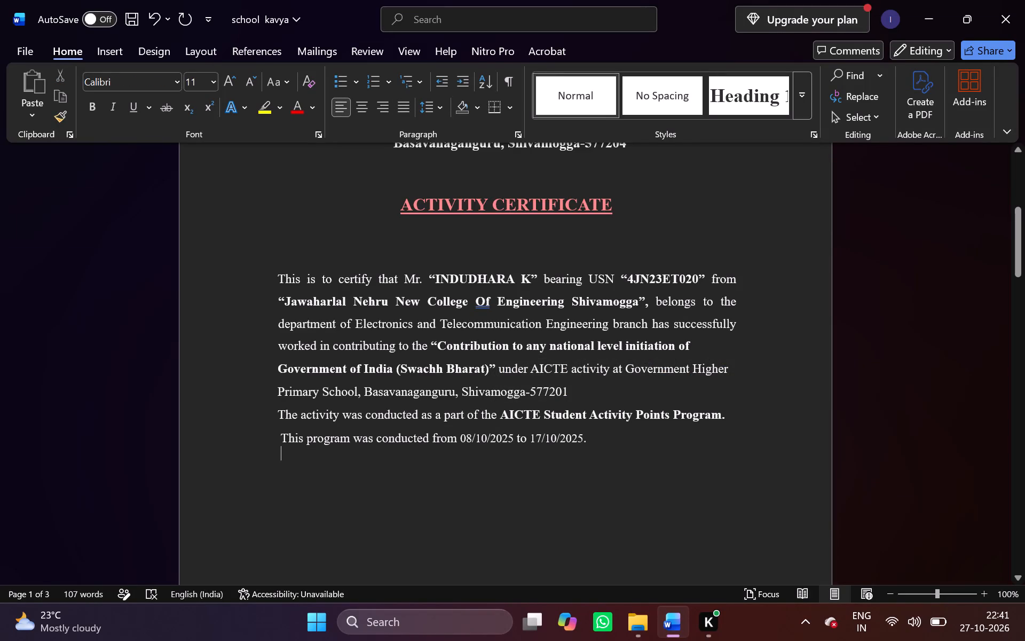
click(286, 432)
key(Left)
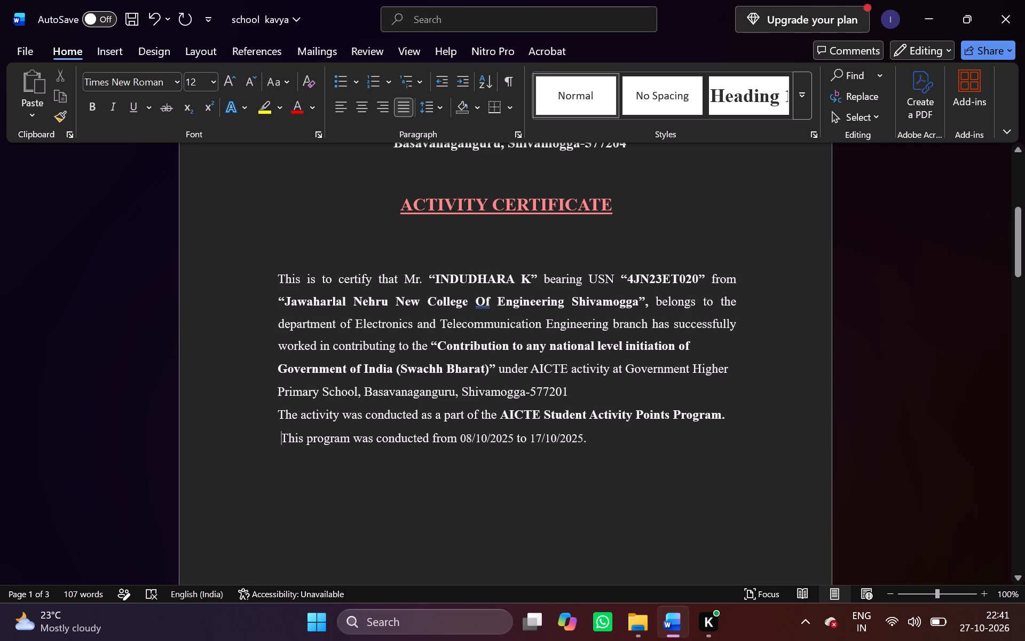
key(BackSpace)
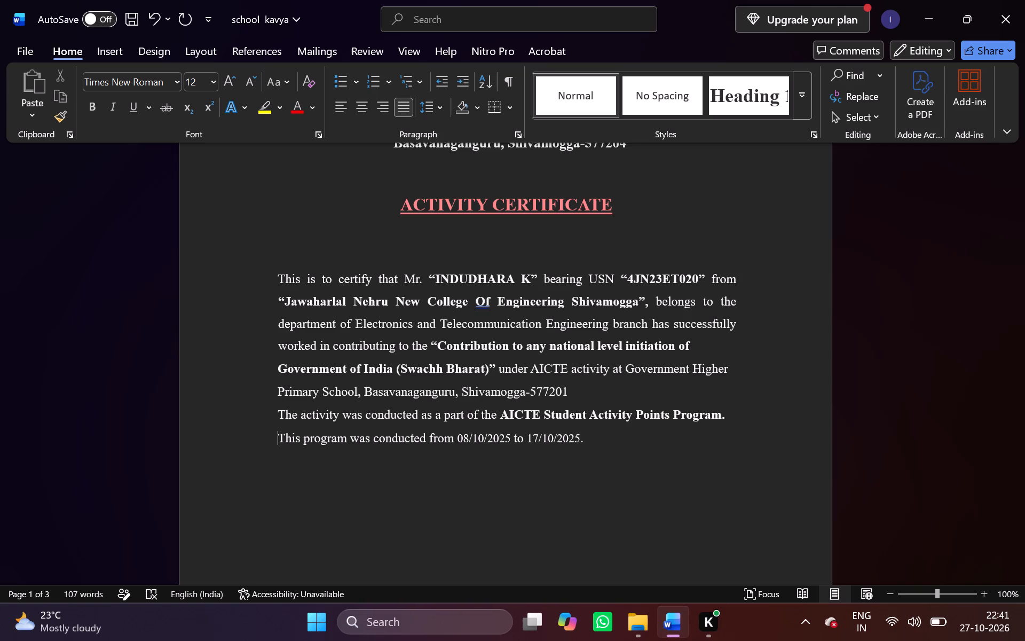
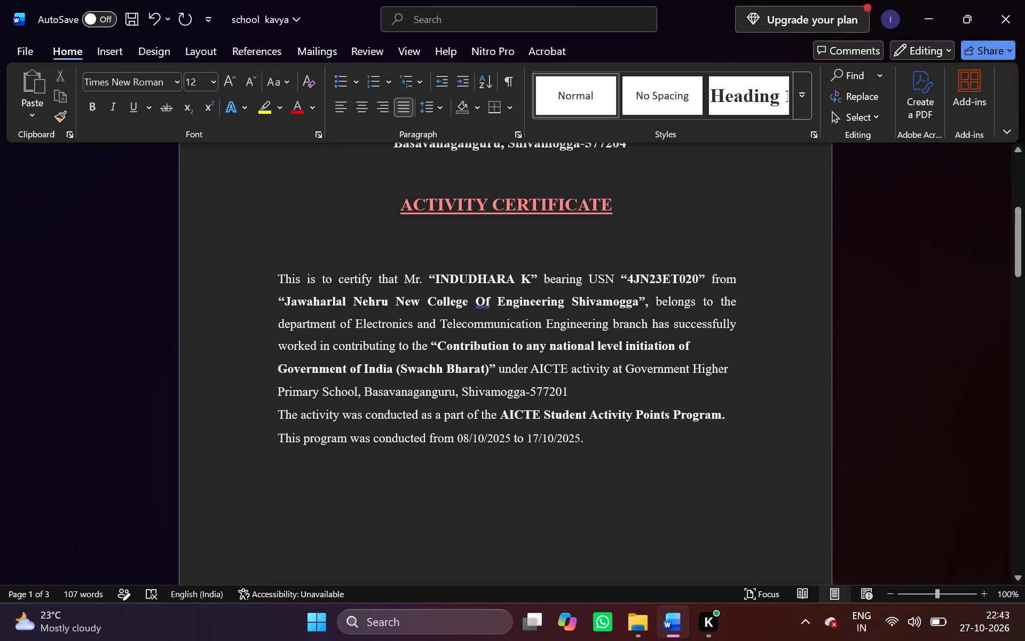
Ignore once the grammar suggestion flagged on "Of" in the college name in the certificate's body text.
right_click(482, 306)
right_click(482, 306)
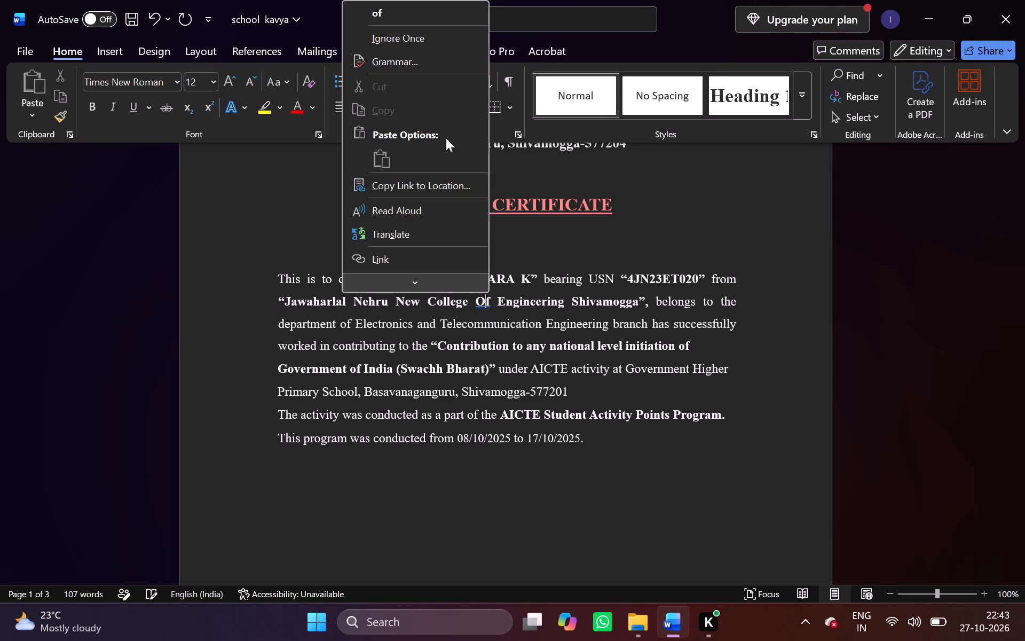
click(422, 41)
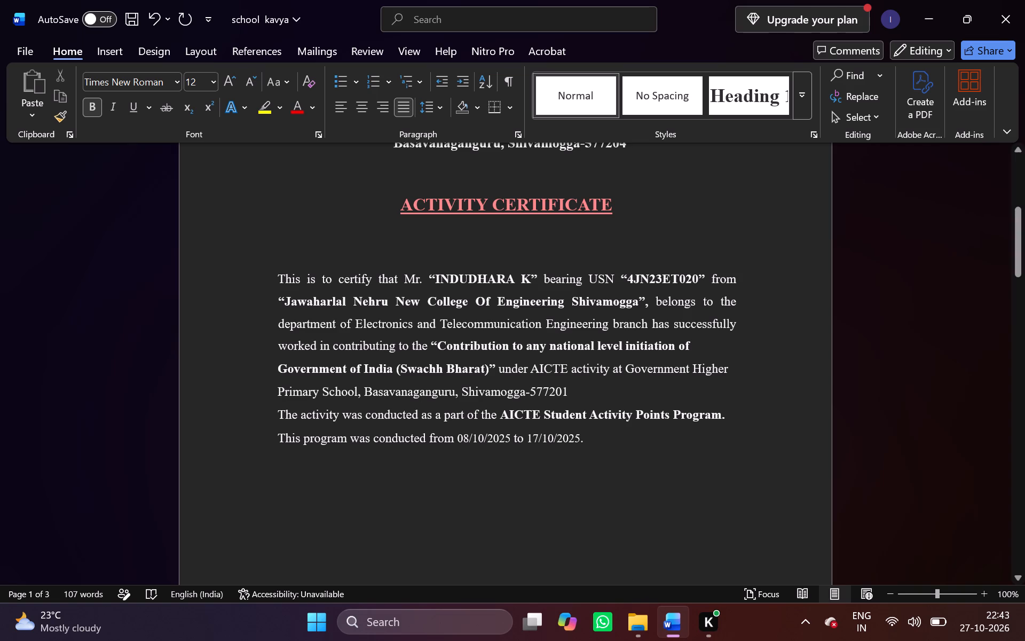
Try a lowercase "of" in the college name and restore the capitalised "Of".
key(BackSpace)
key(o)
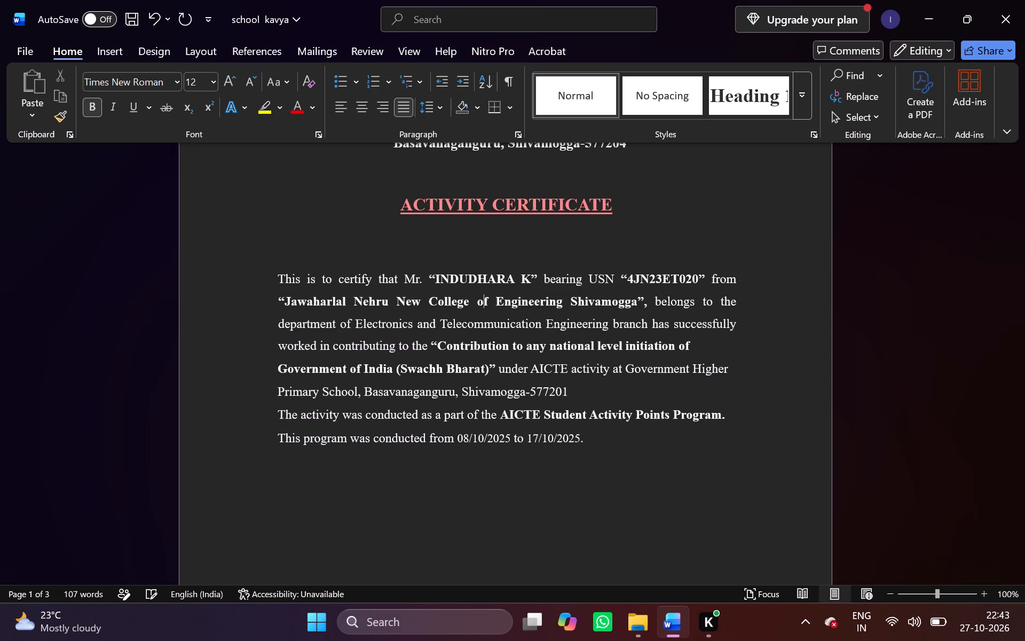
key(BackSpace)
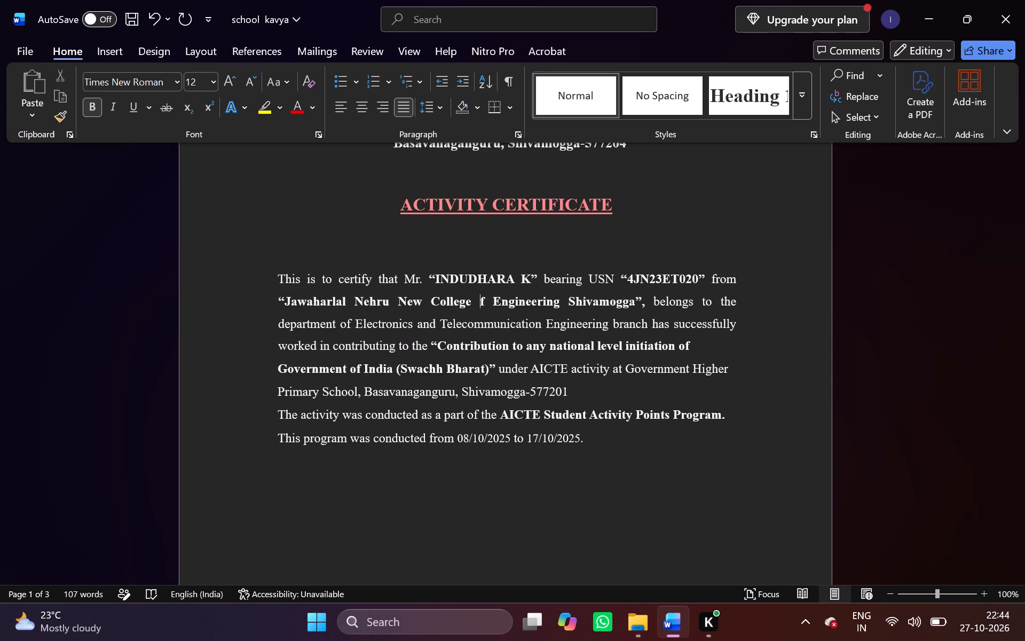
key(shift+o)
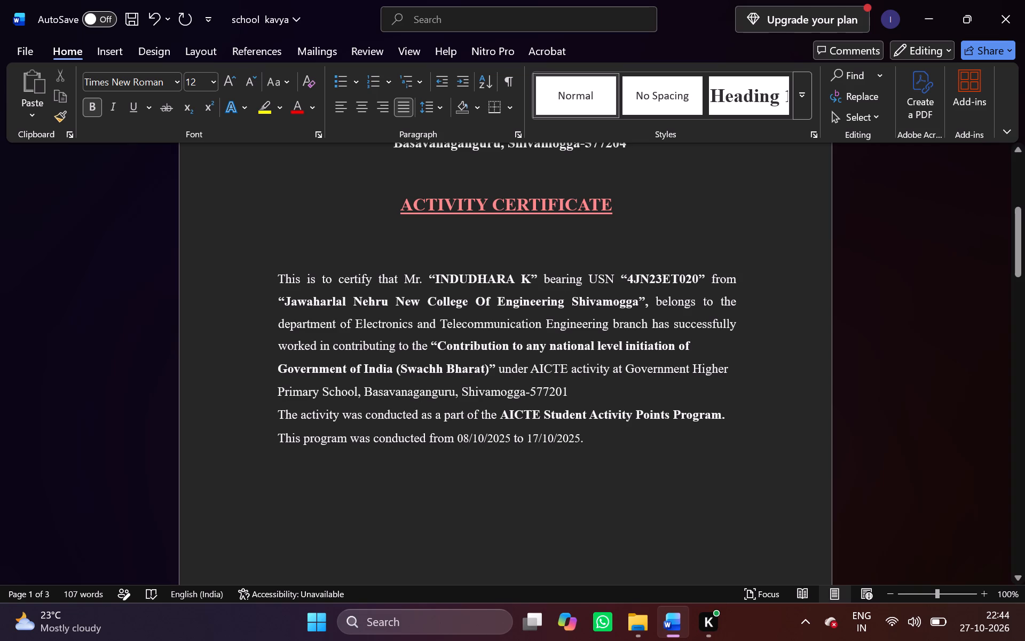
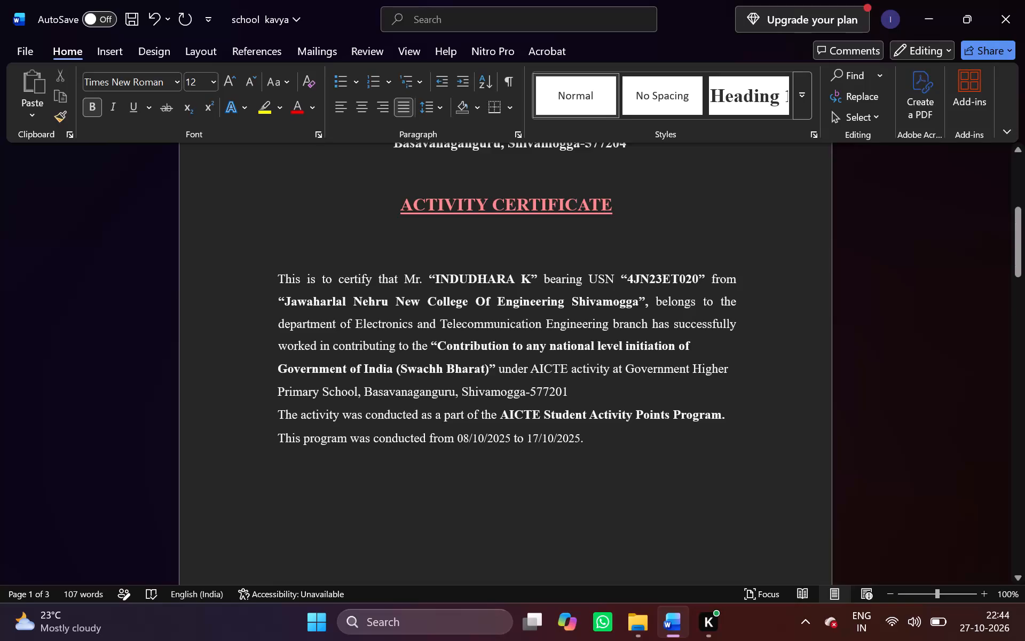
Set the CERTIFICATE heading above the emblem to font size 18.
scroll(437, 308, up, 1)
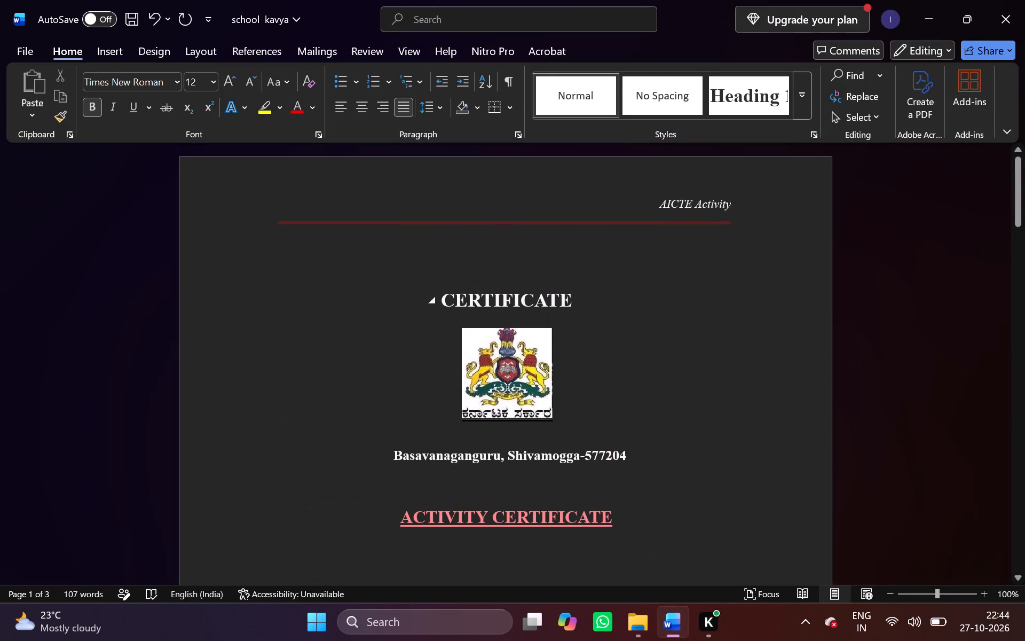
drag(443, 295, 495, 299)
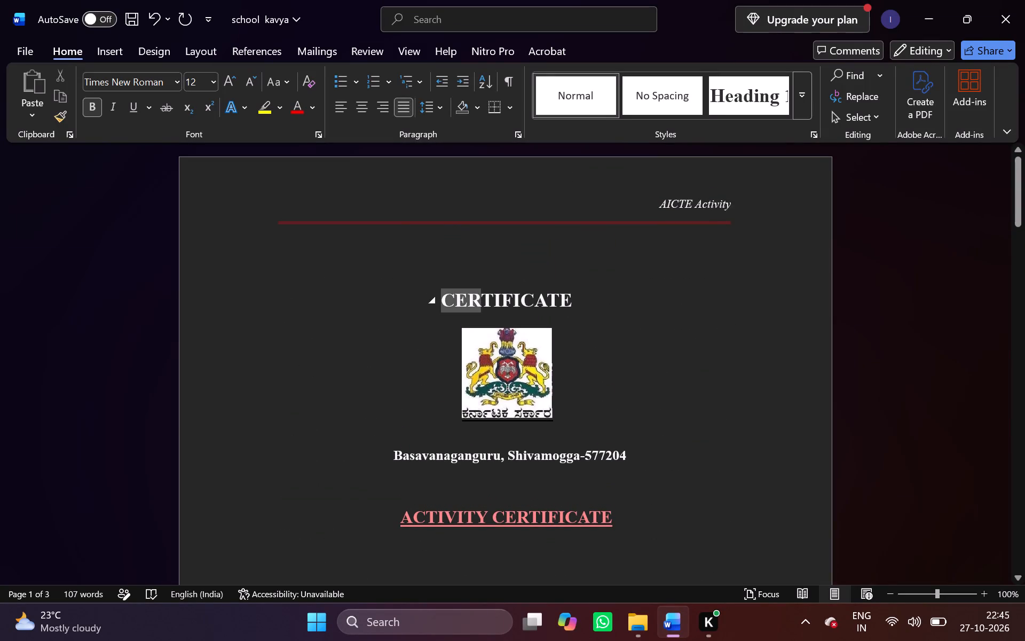
drag(495, 299, 578, 303)
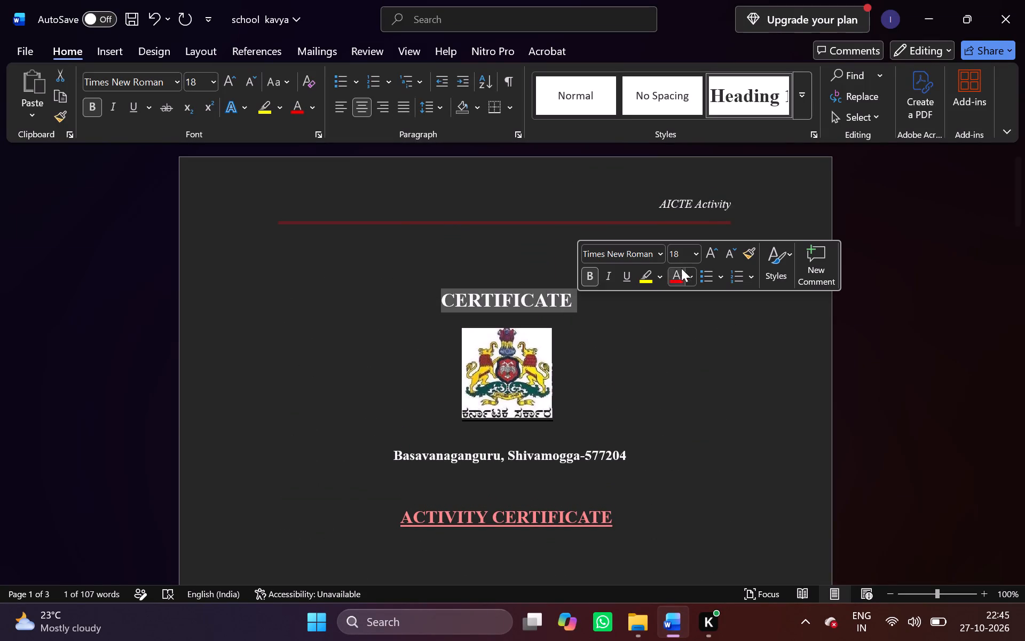
click(696, 254)
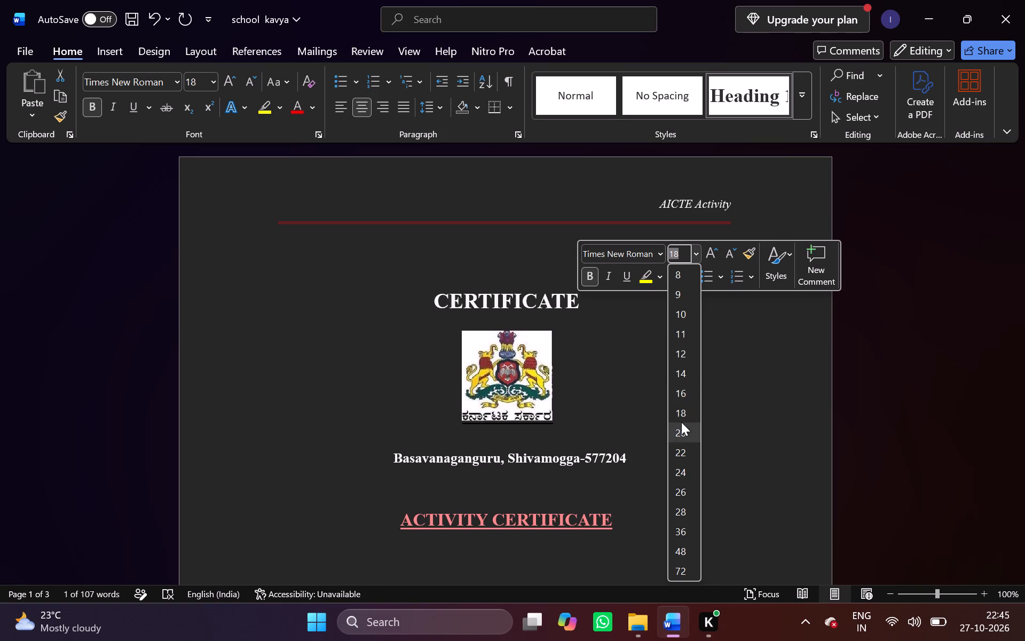
click(682, 418)
click(689, 418)
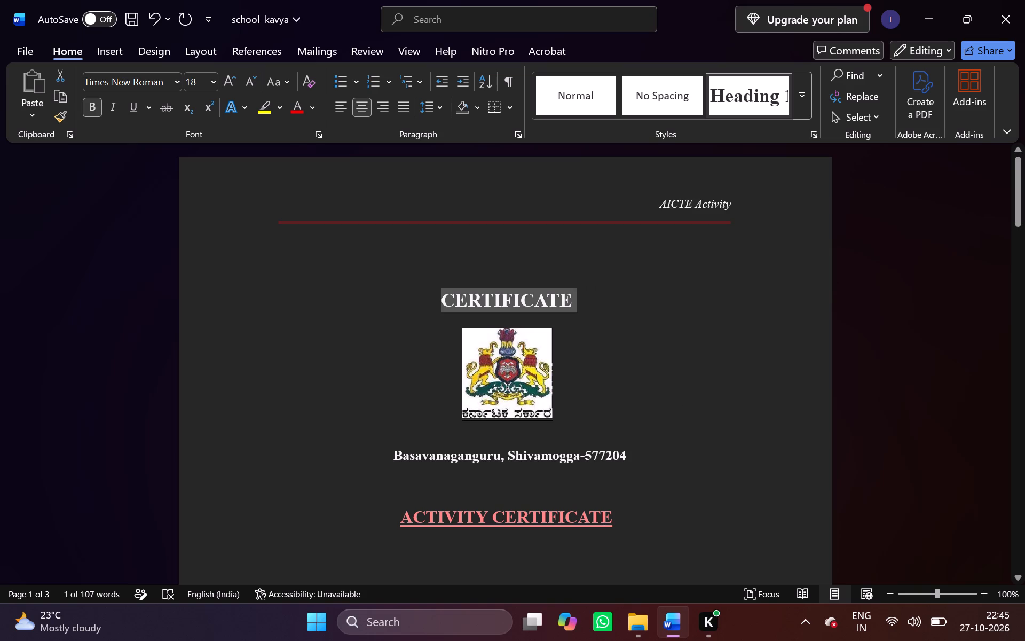
Set the address line below the emblem to font size 12.
scroll(689, 418, down, 1)
click(412, 449)
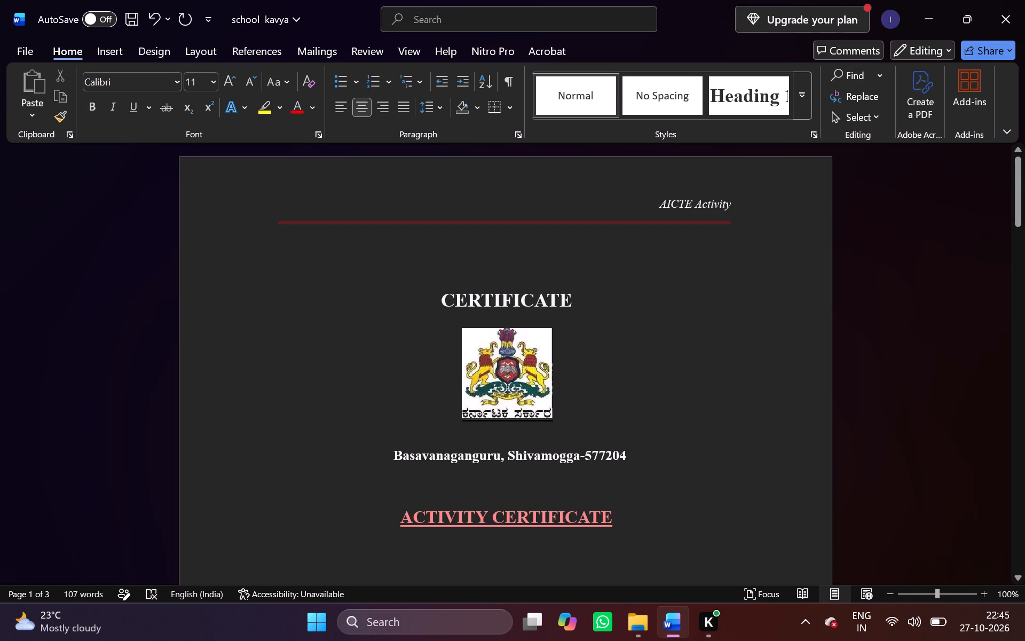
drag(393, 451, 619, 449)
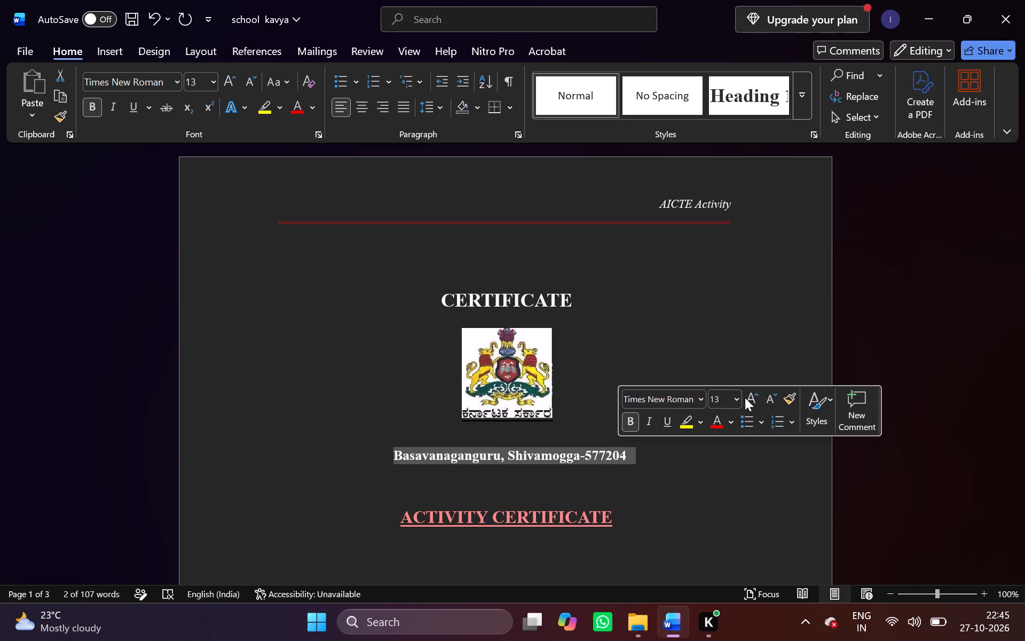
click(746, 397)
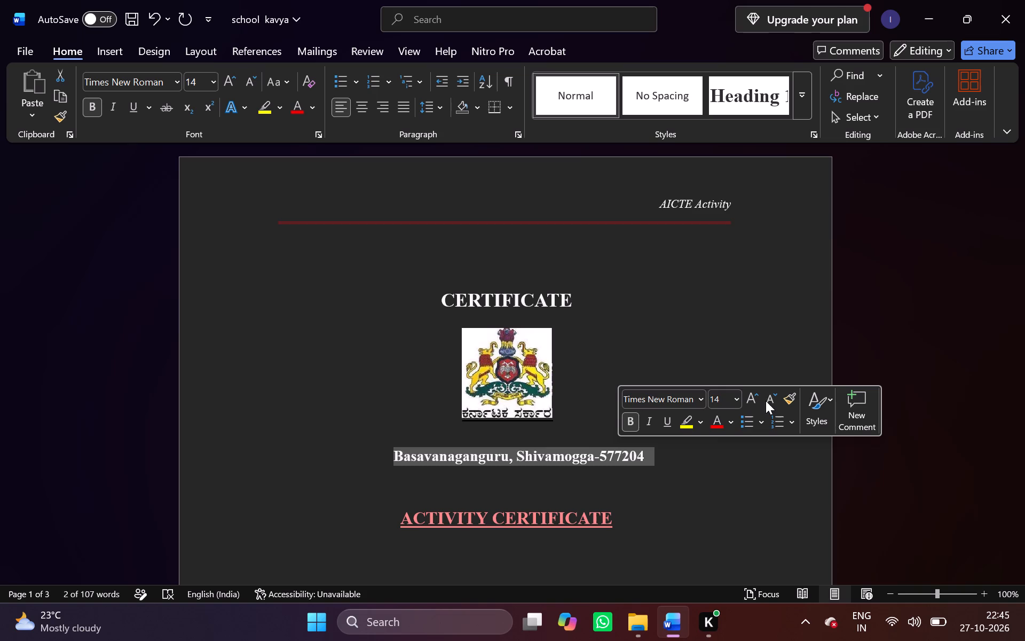
click(768, 401)
click(715, 512)
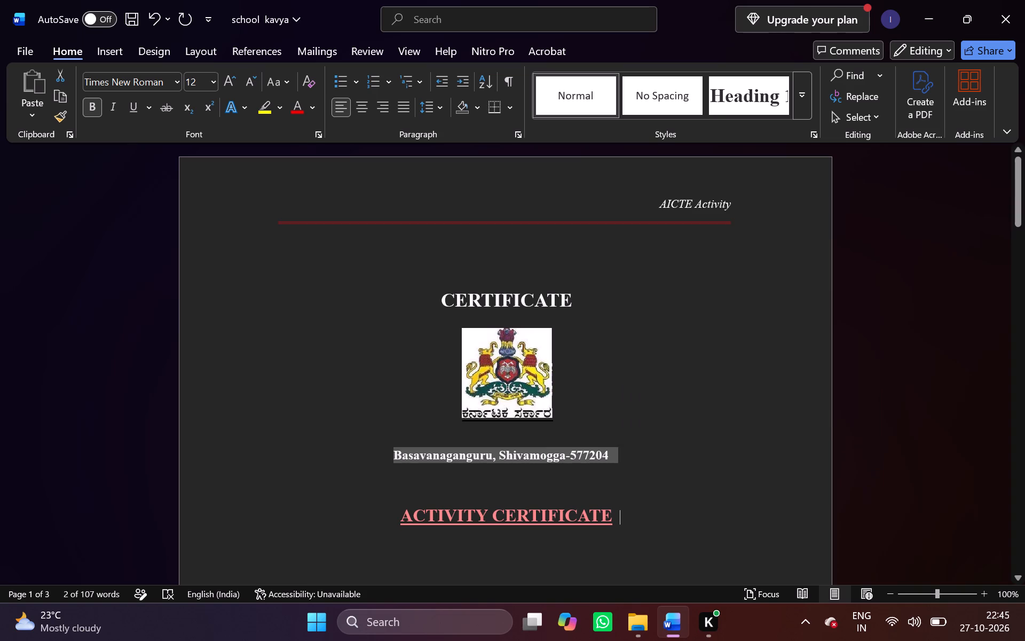
Set the underlined ACTIVITY CERTIFICATE title to font size 17.
scroll(715, 512, down, 1)
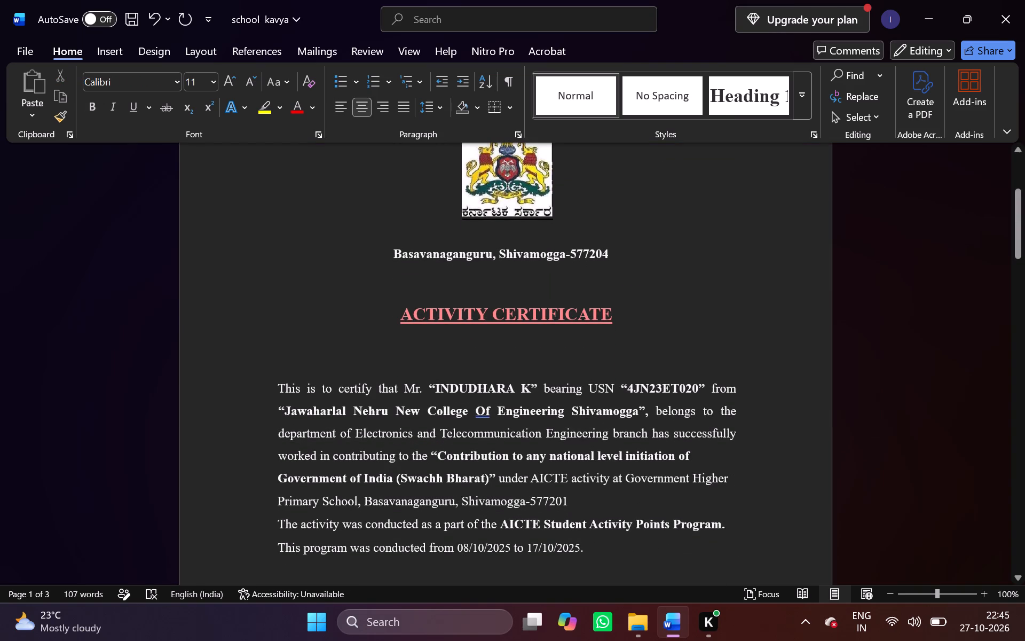
click(453, 303)
drag(404, 306, 581, 319)
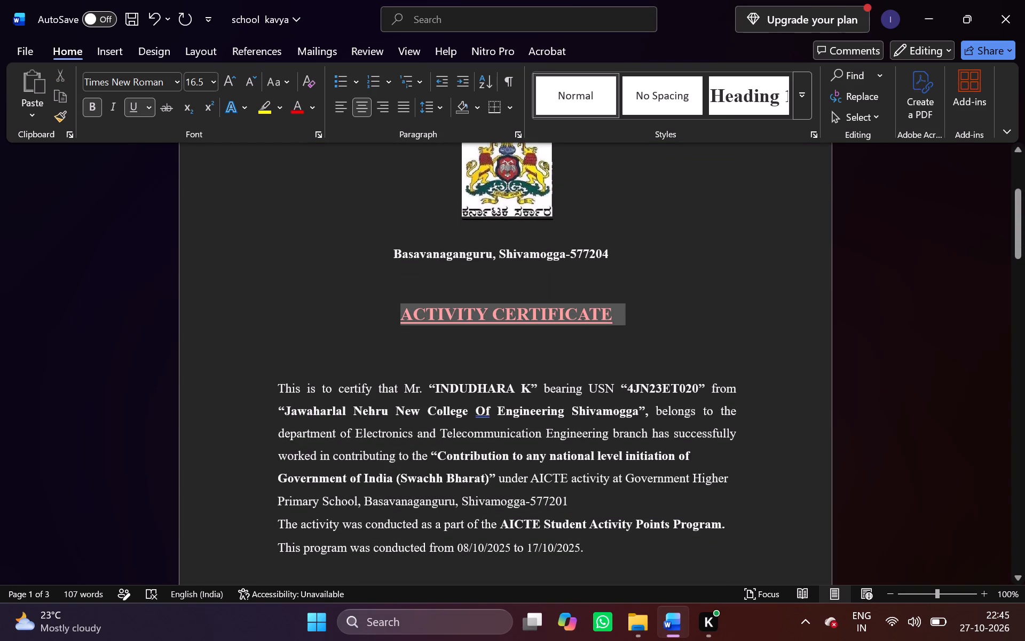
drag(581, 319, 596, 317)
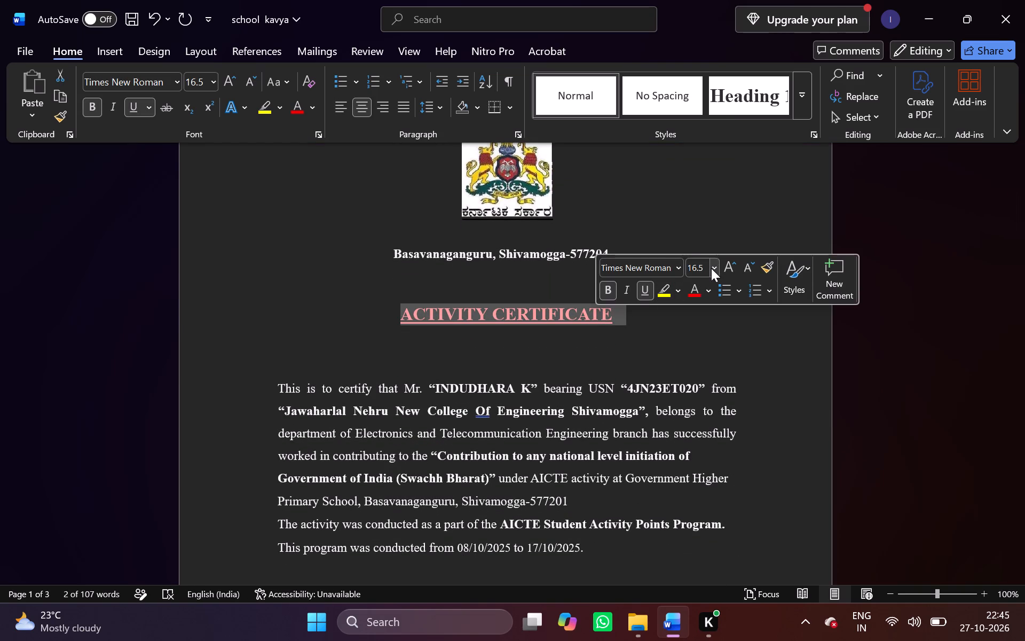
click(704, 266)
key(BackSpace)
text(17\)
key(BackSpace)
key(Return)
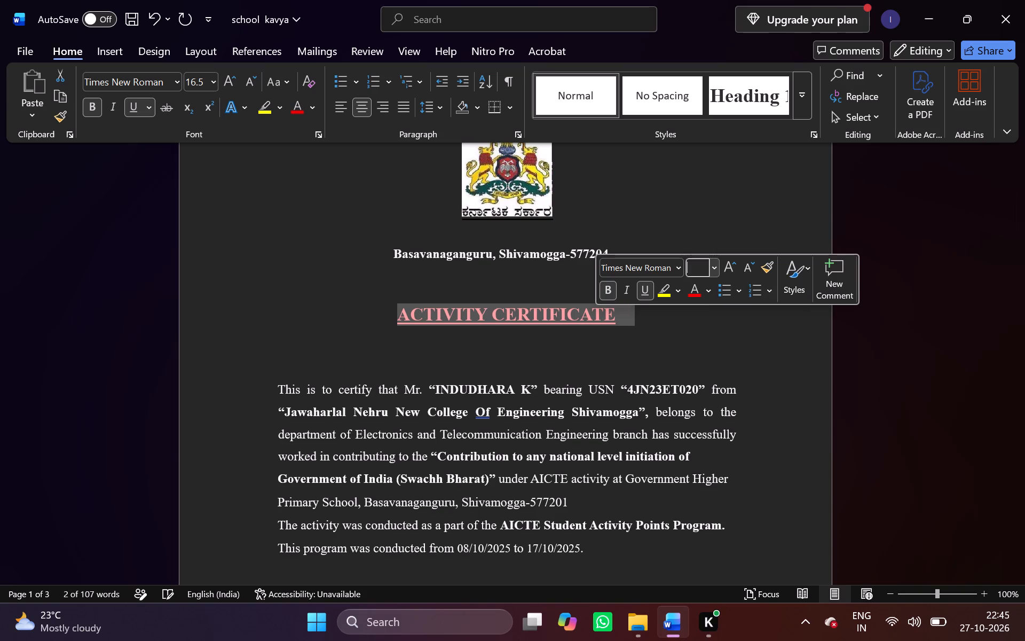
click(711, 370)
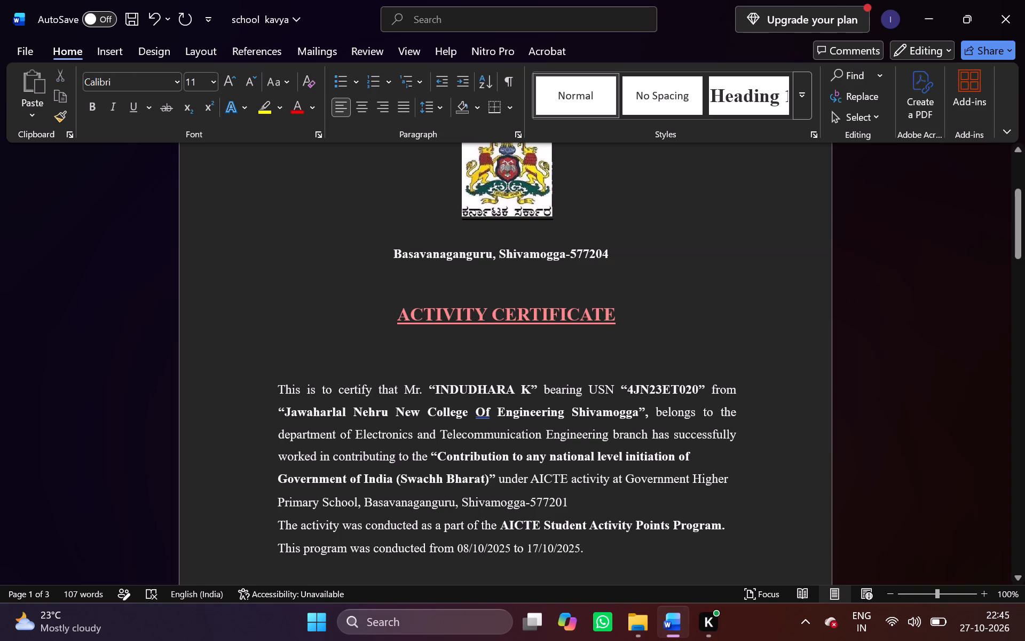
Delete the trailing space after the ACTIVITY CERTIFICATE title.
drag(614, 312, 414, 296)
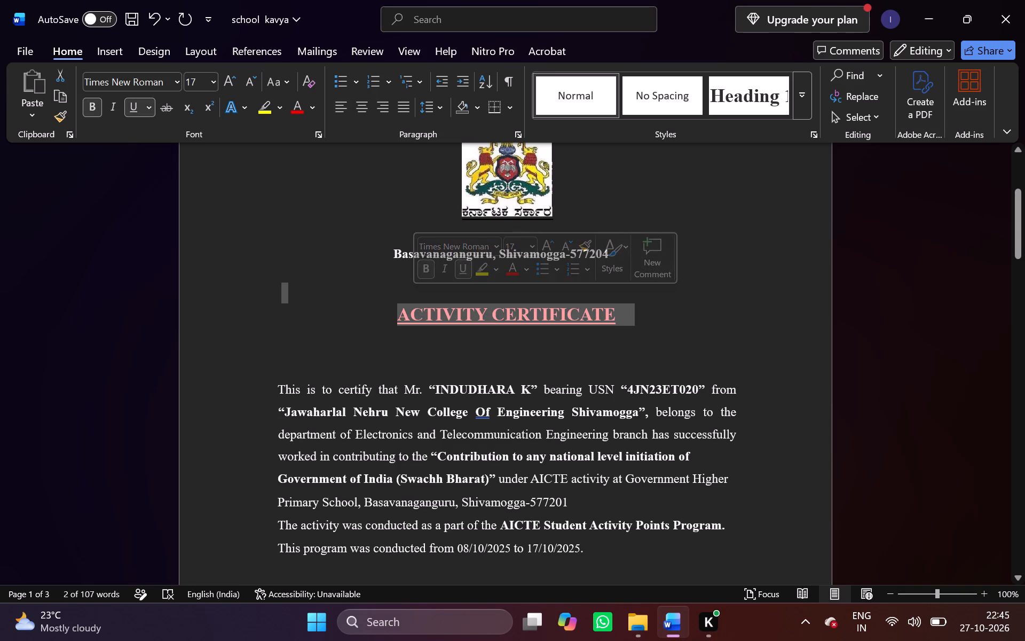
click(549, 319)
click(626, 313)
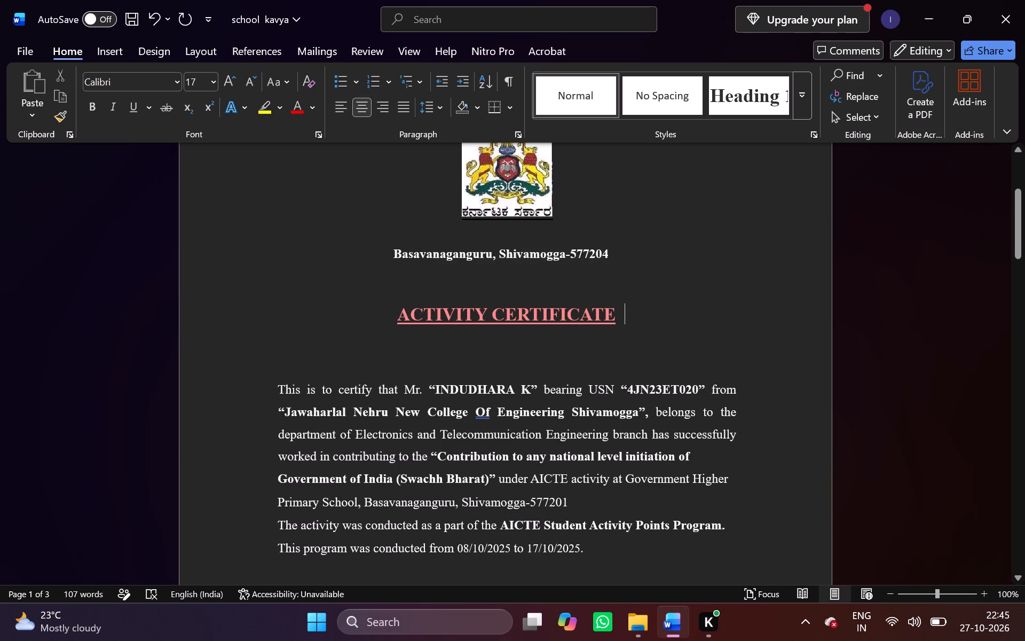
key(Right)
key(Right)
key(Left)
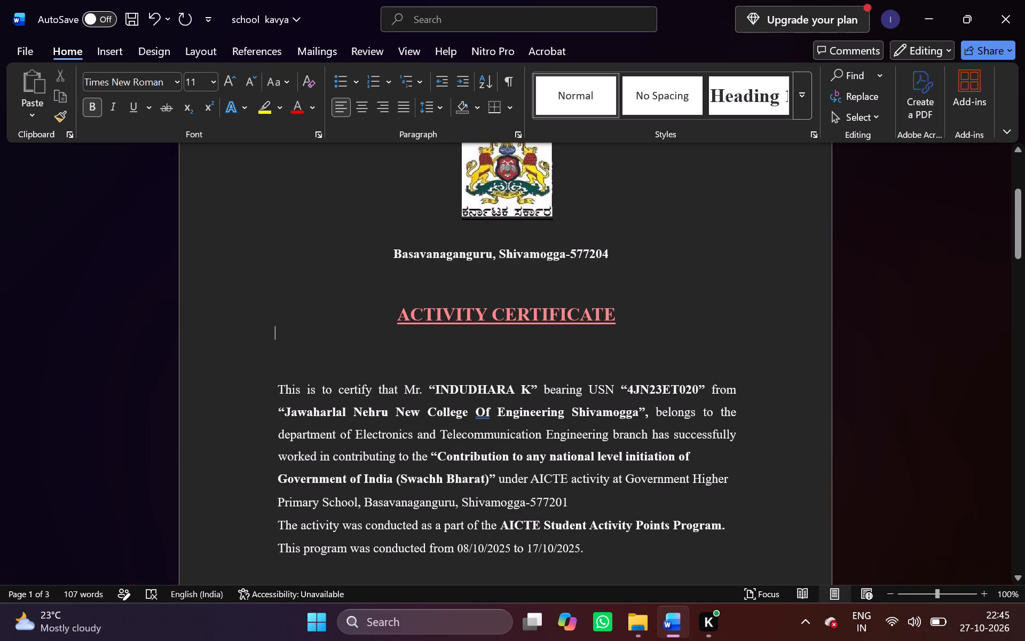
key(Left)
key(BackSpace)
key(BackSpace)
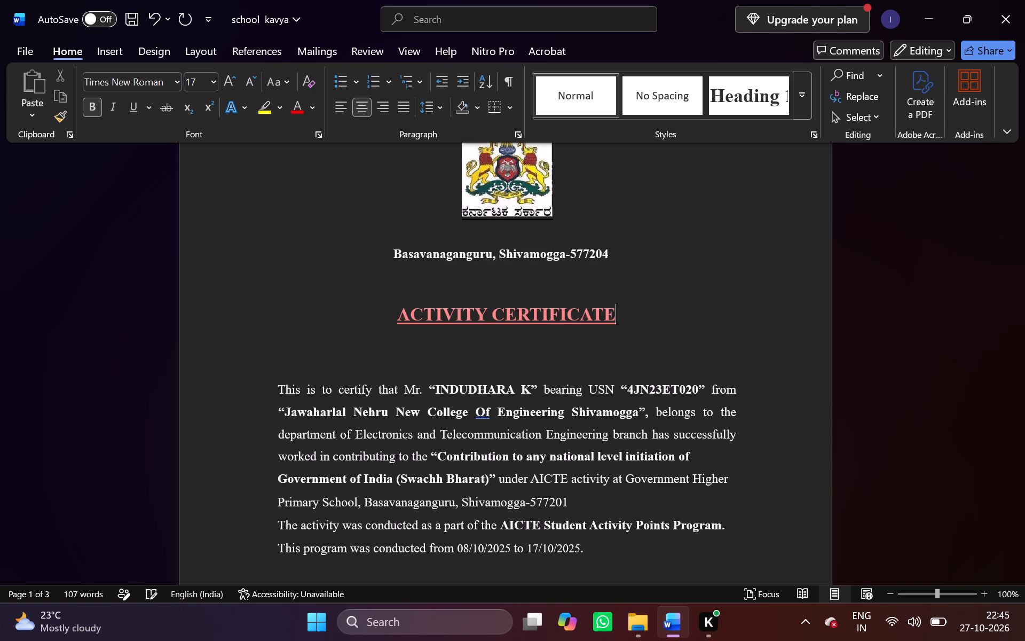
Centre the ACTIVITY CERTIFICATE title together with the empty line below it.
drag(633, 331, 408, 307)
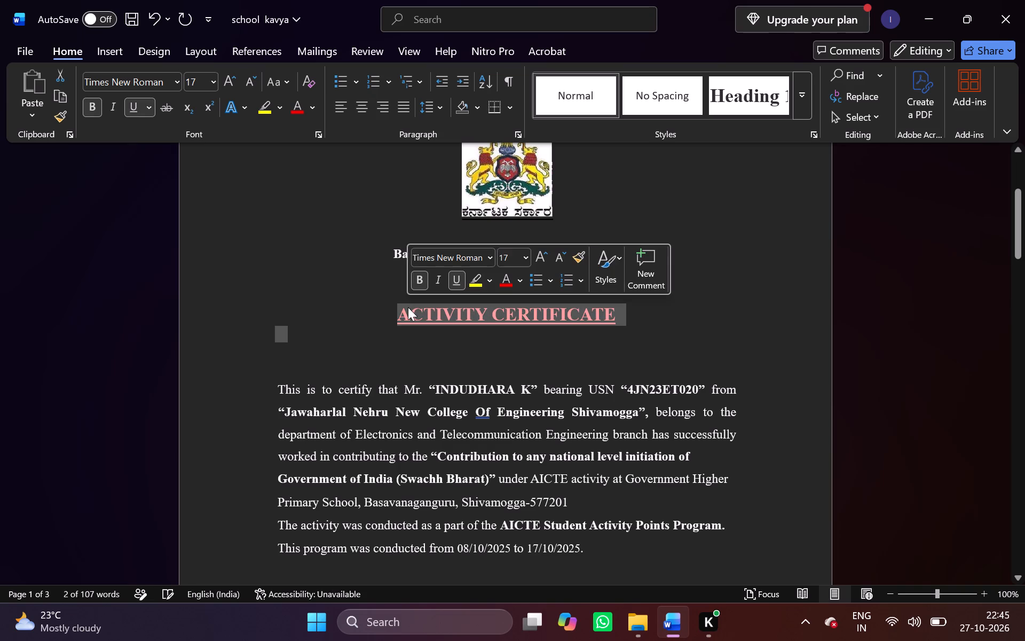
click(362, 104)
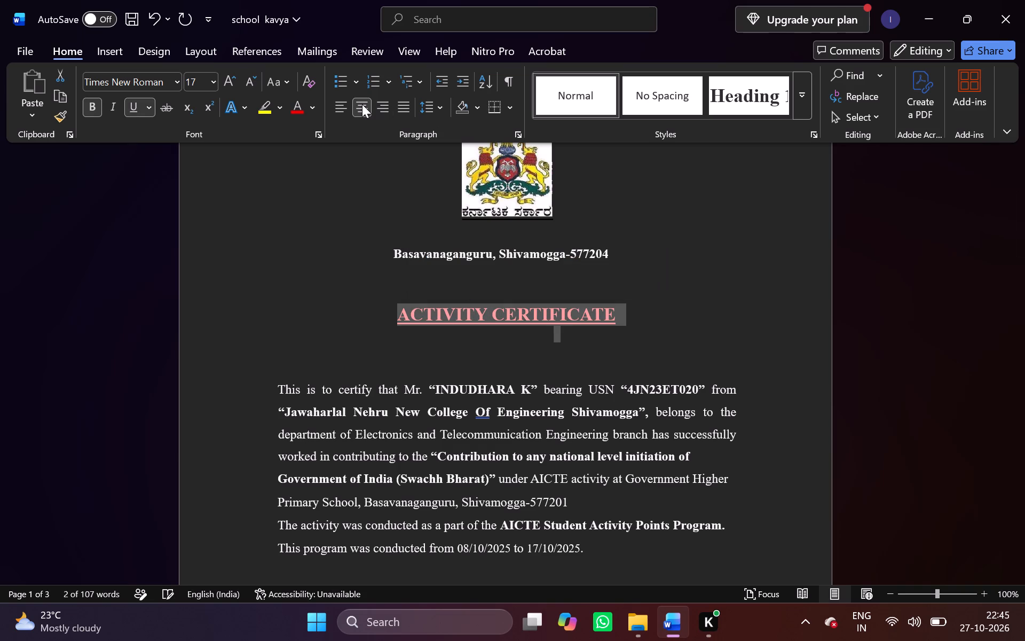
click(352, 323)
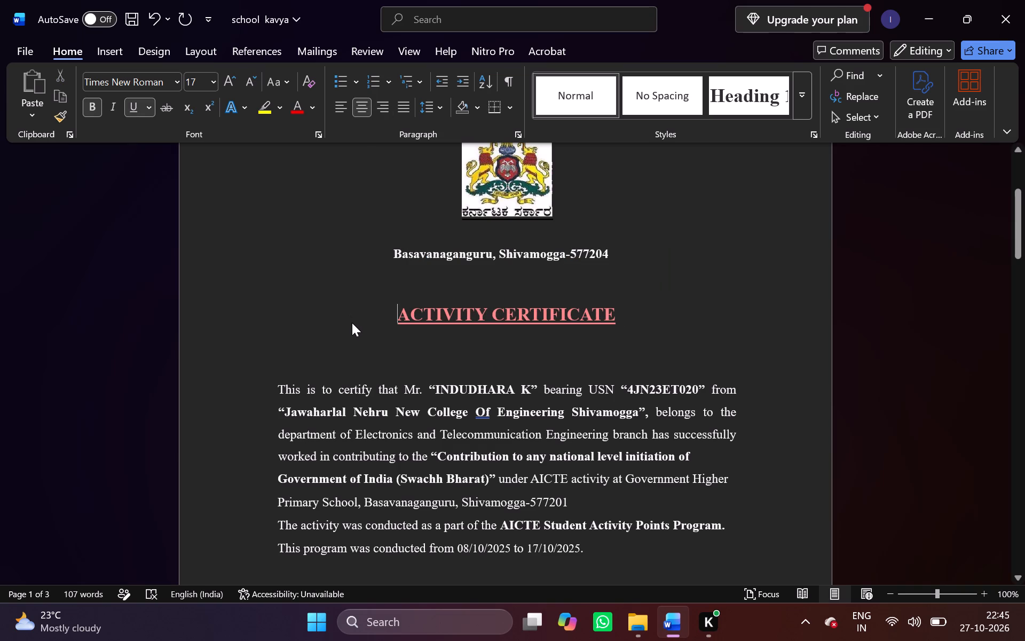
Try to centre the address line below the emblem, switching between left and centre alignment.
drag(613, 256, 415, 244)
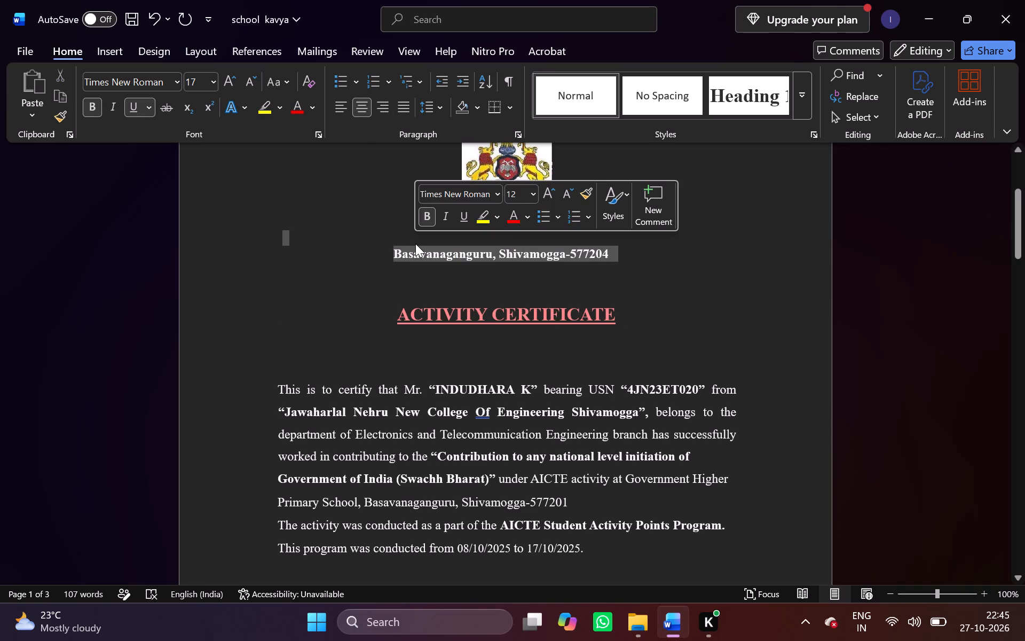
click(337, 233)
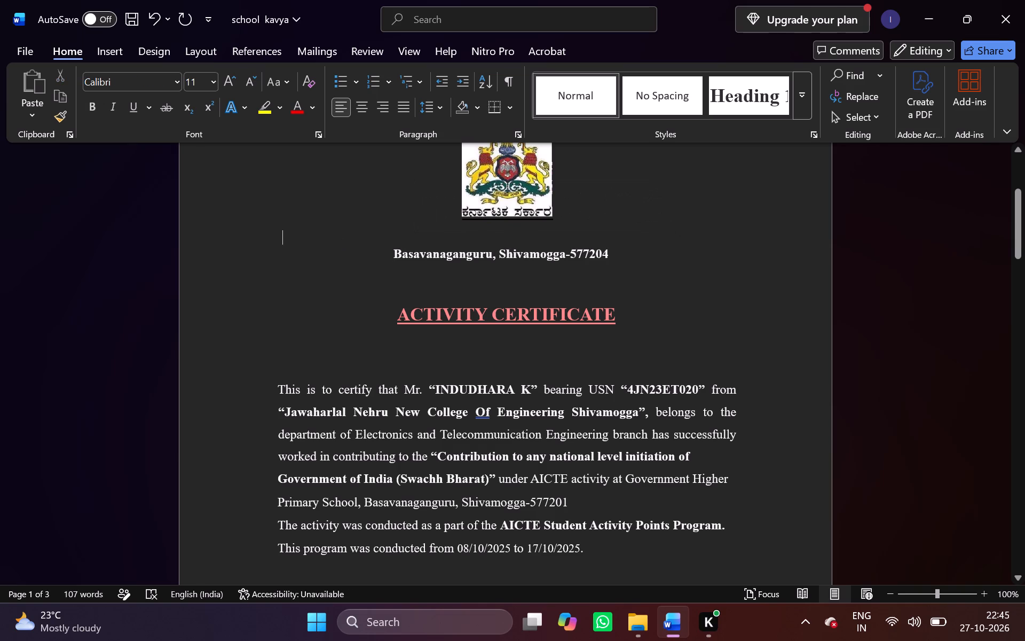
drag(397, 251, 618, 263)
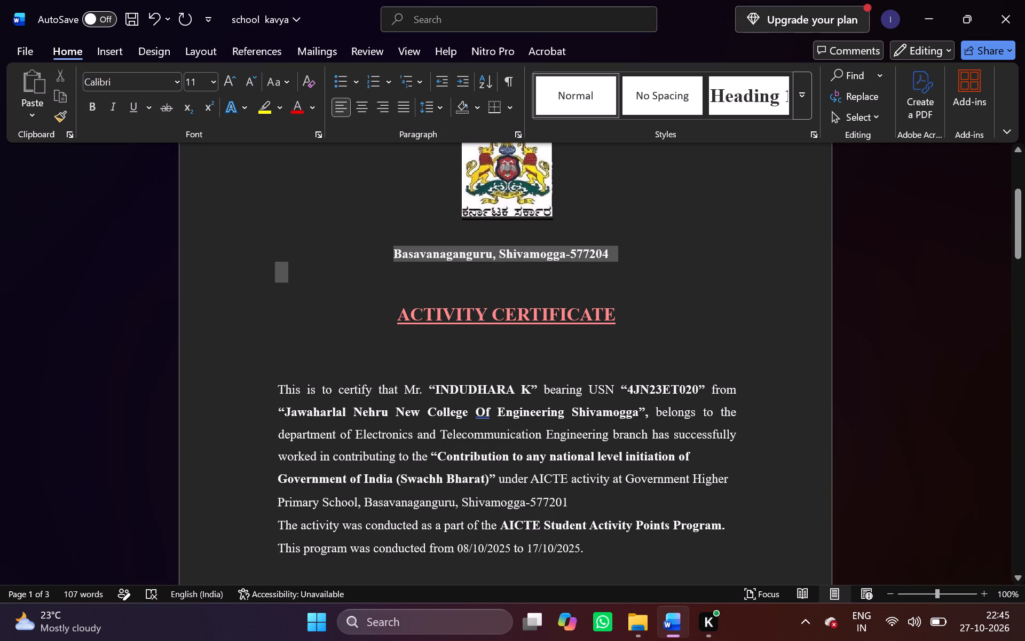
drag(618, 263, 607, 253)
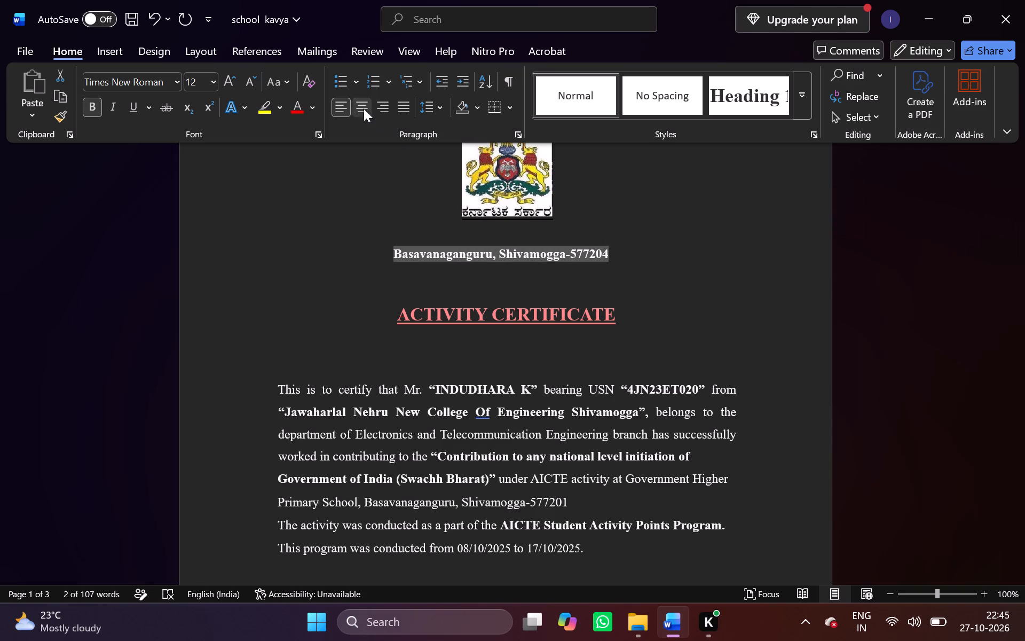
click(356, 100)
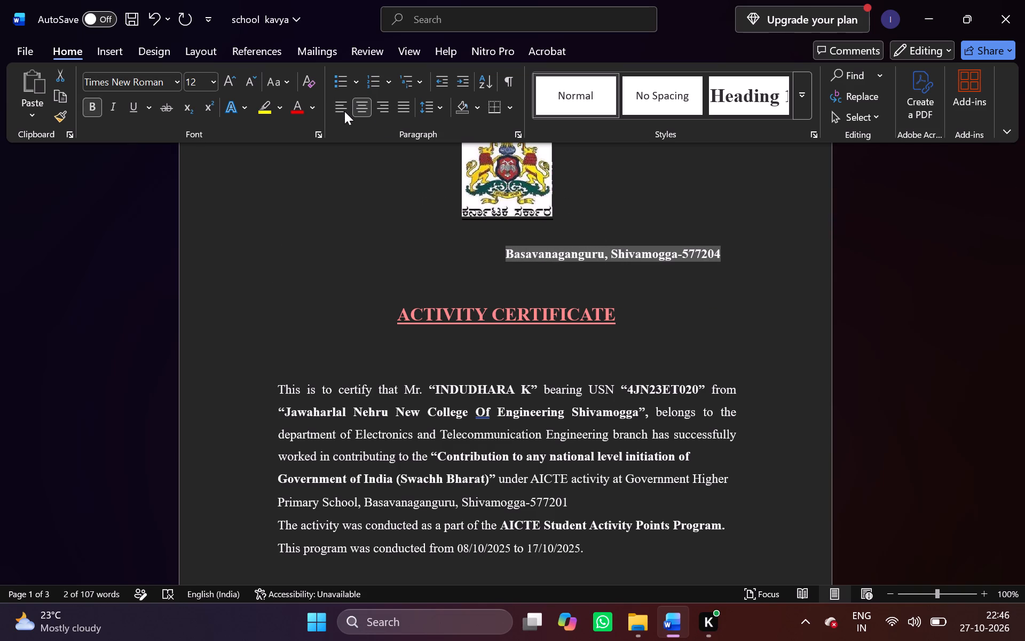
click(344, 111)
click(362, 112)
Remove the left indent of the address line below the emblem and put a single space before its text.
click(505, 257)
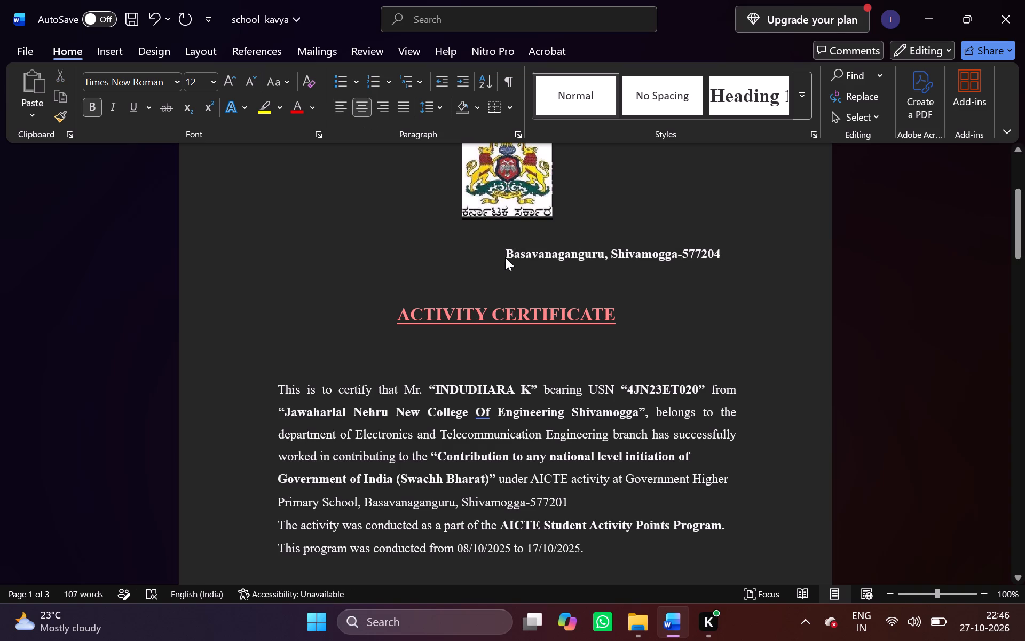
click(505, 257)
key(BackSpace)
key(BackSpace)
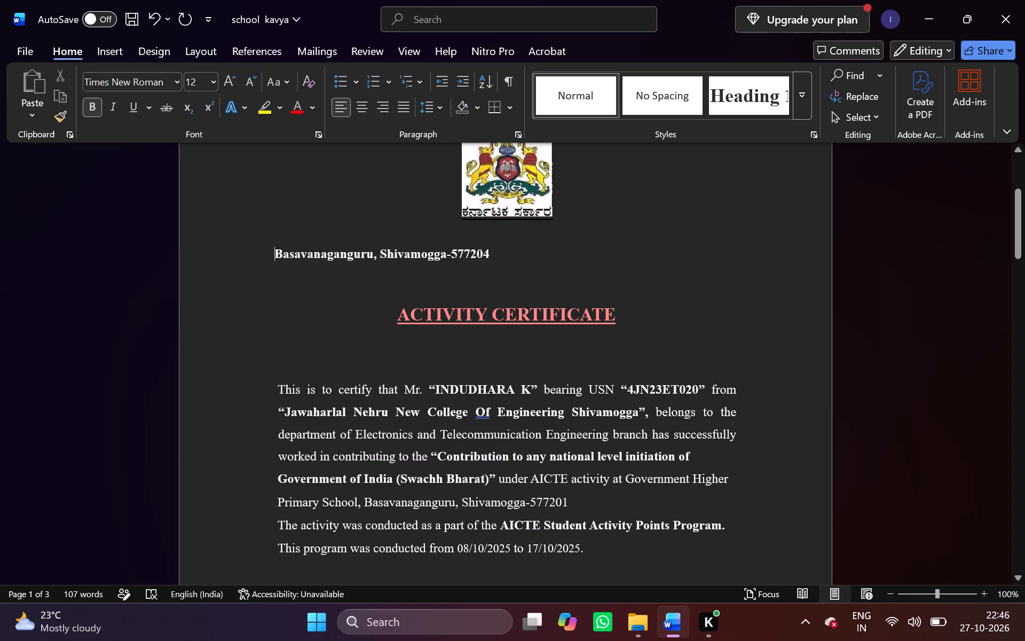
key(space)
key(space)
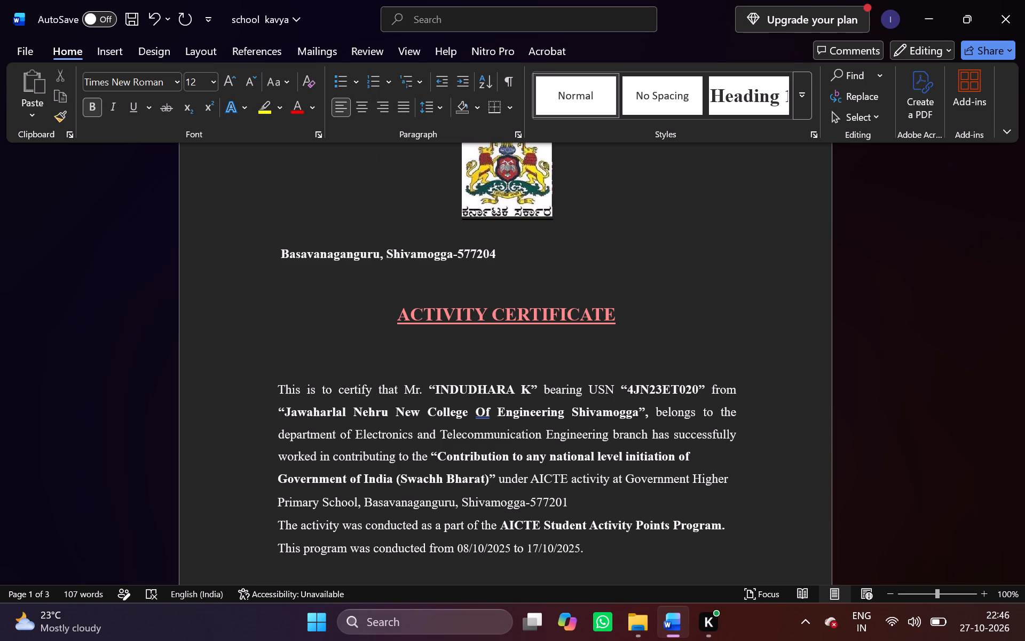
key(BackSpace)
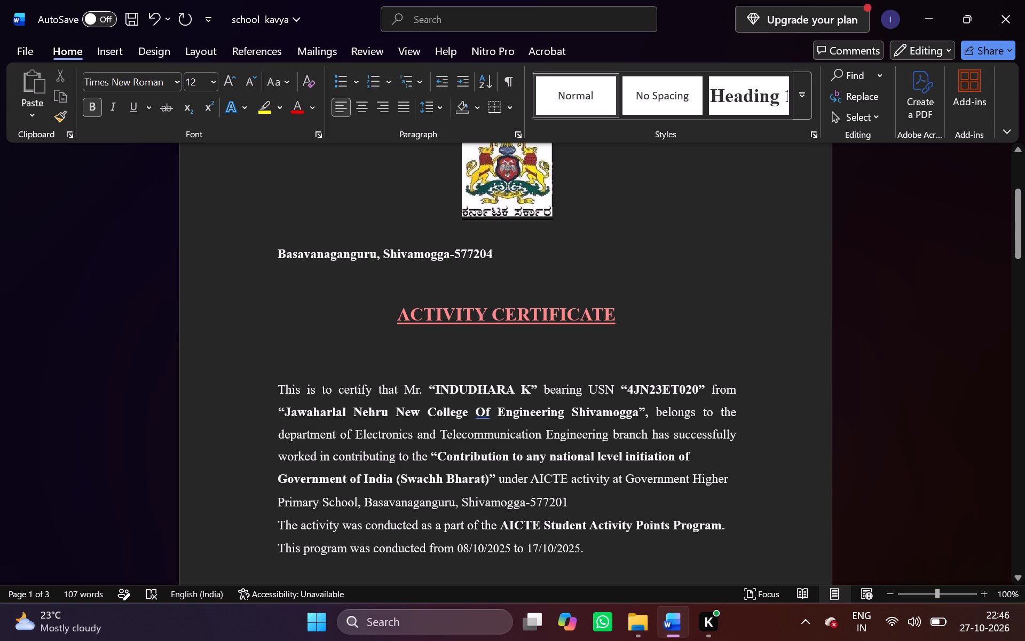
Apply centre alignment to the address line below the emblem.
drag(275, 253, 530, 255)
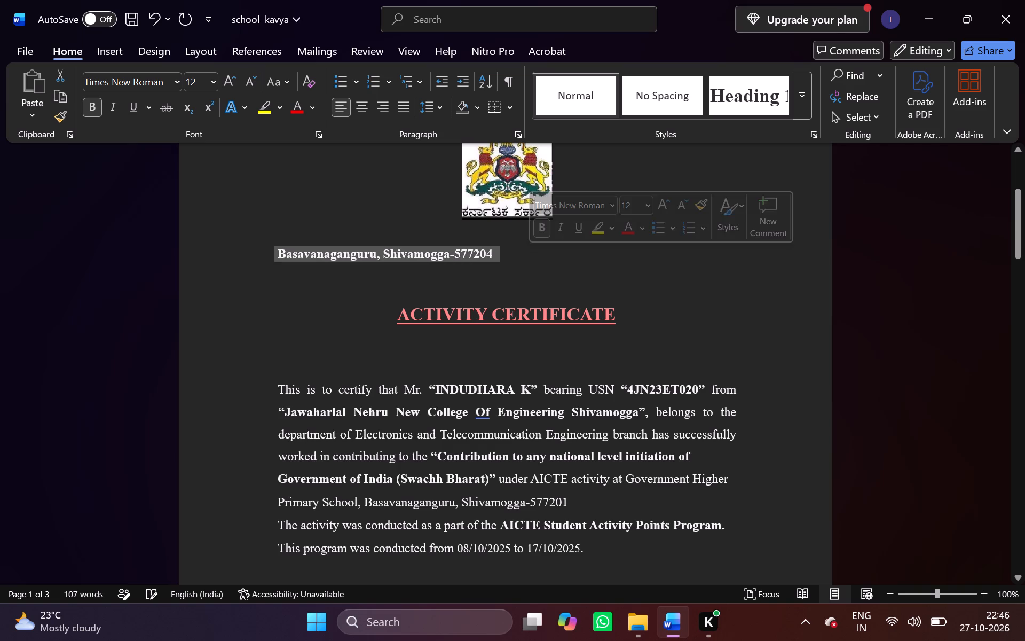
click(364, 106)
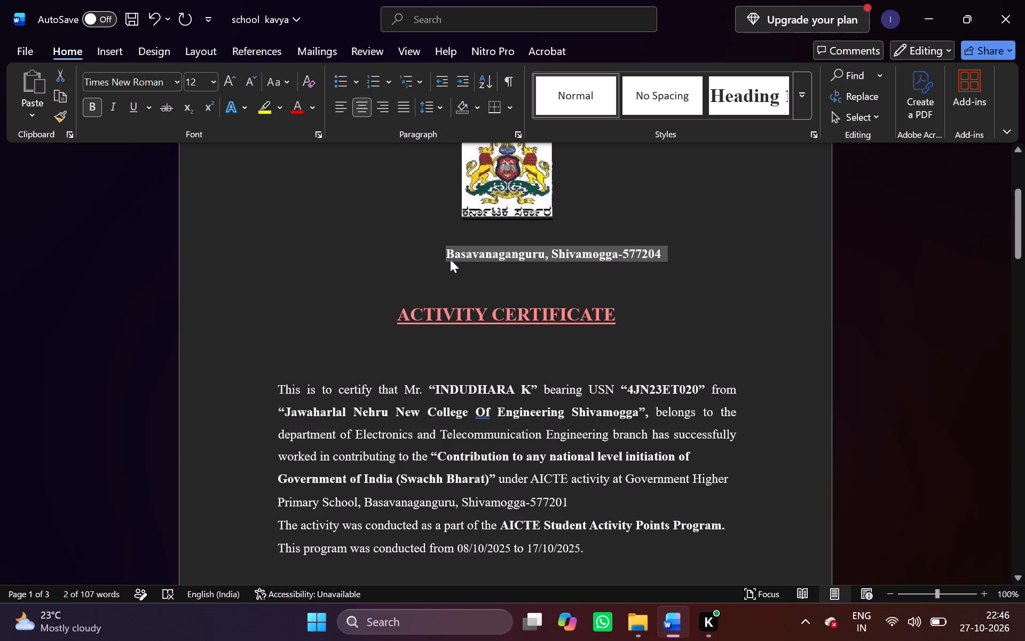
Remove the centre alignment of the address line below the emblem and delete the empty line above it.
click(445, 255)
key(BackSpace)
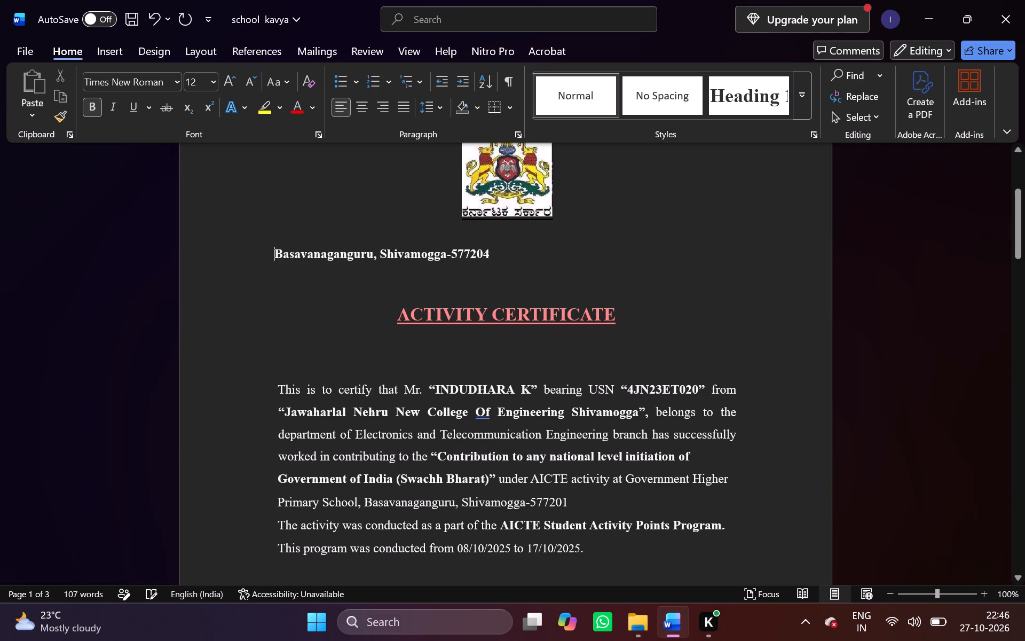
key(BackSpace)
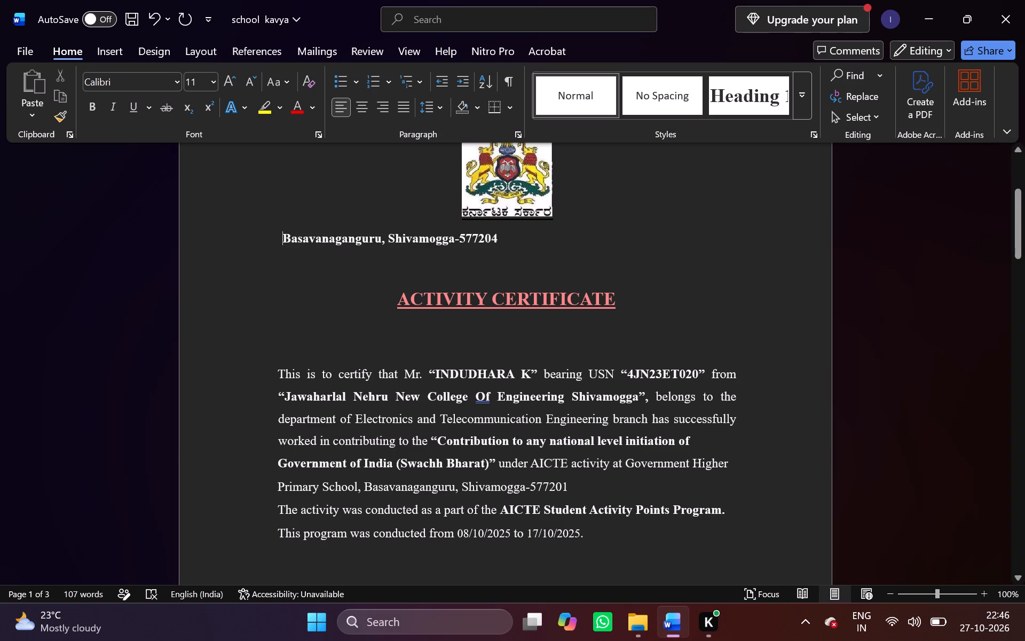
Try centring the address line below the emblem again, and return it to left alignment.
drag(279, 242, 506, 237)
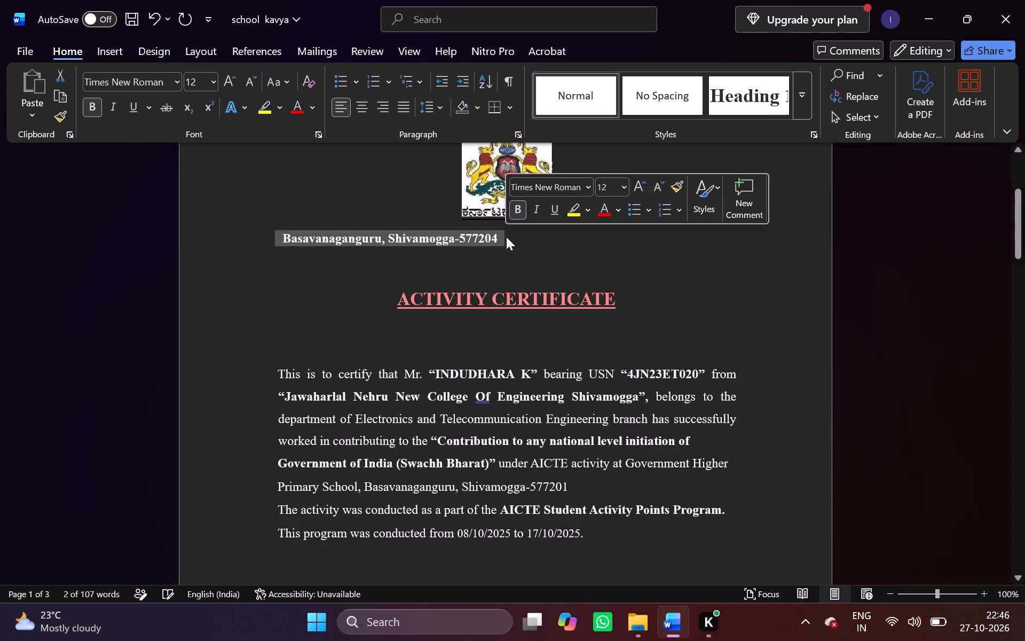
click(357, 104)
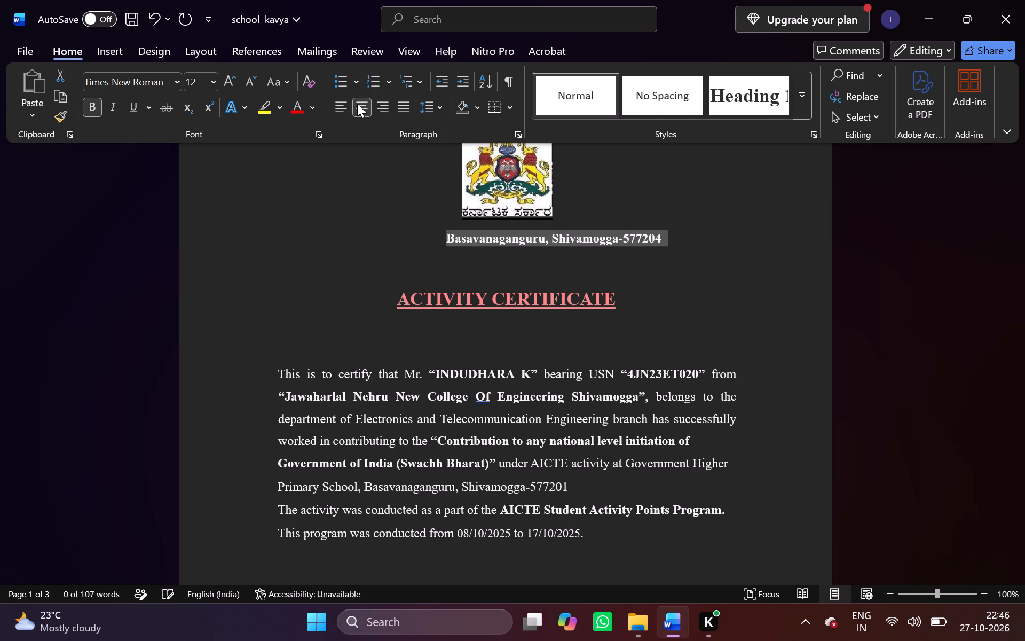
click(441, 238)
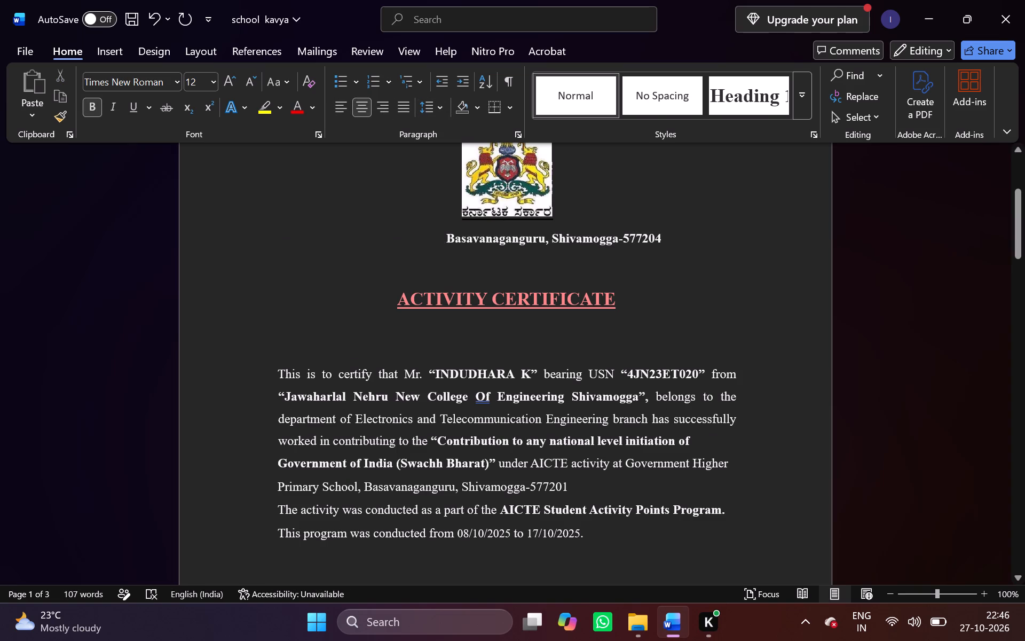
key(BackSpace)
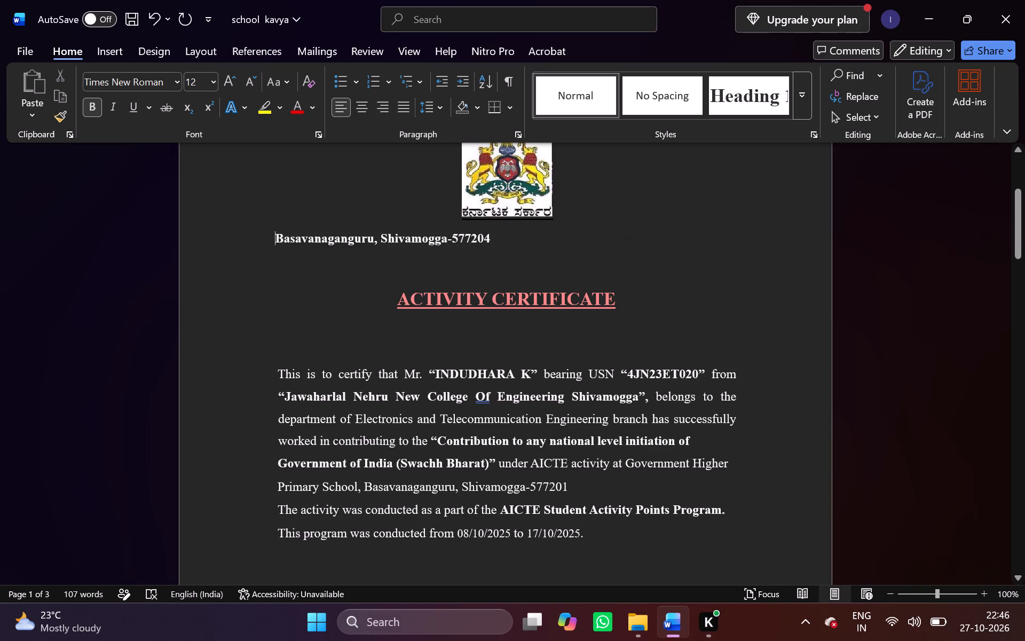
Insert a run of spaces before the address line's text and move the text down to a new line.
key(space)
key(space)
key(space)
key(space)
key(space)
key(space)
key(space)
key(space)
key(space)
key(space)
key(space)
key(space)
key(space)
key(space)
key(space)
key(space)
key(space)
key(space)
key(space)
key(space)
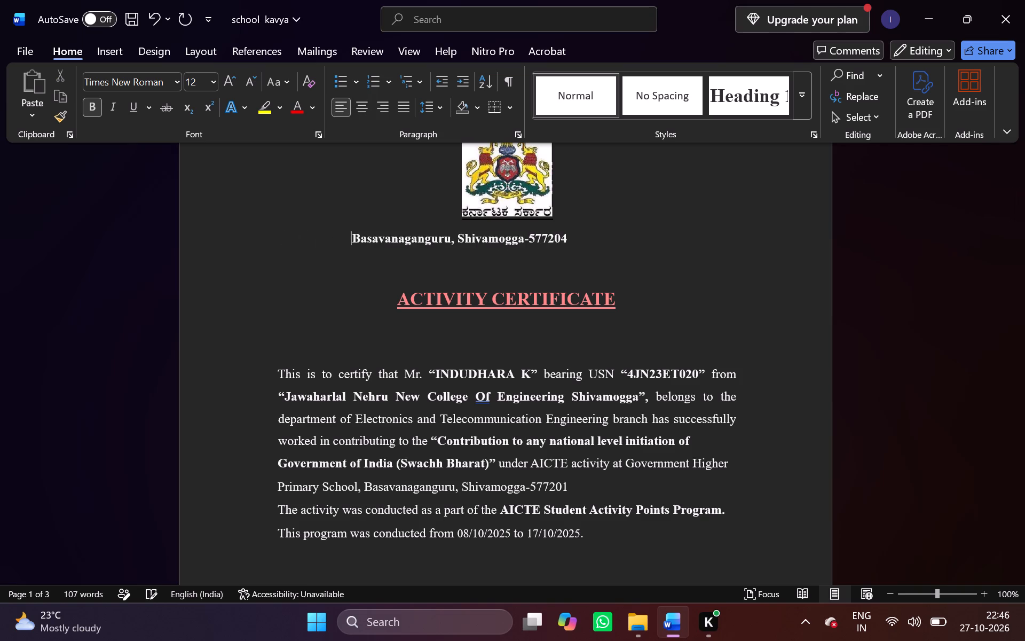
key(Return)
Indent the address line with leading spaces until it sits centred between the emblem and the ACTIVITY CERTIFICATE title.
key(space)
key(space)
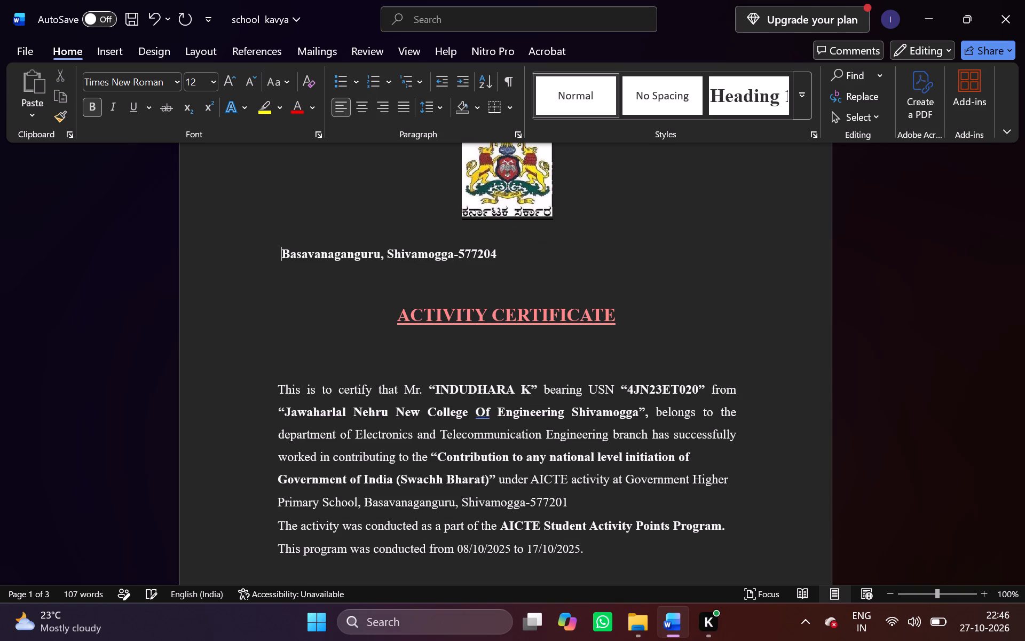
key(space)
key(space)
key(space)
key(space)
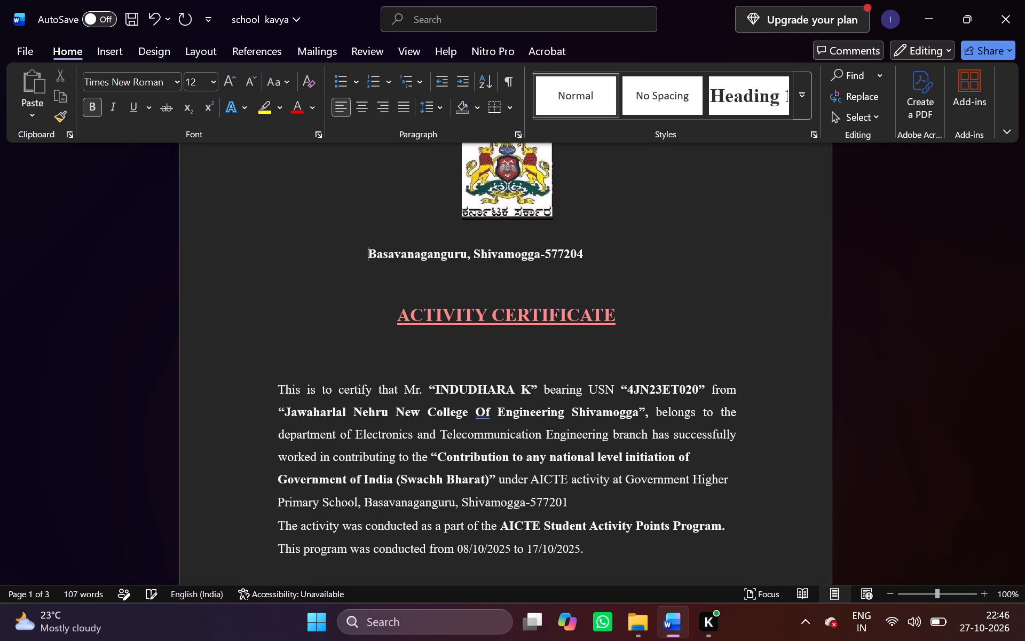
key(space)
key(space)
key(space)
key(space)
key(space)
key(space)
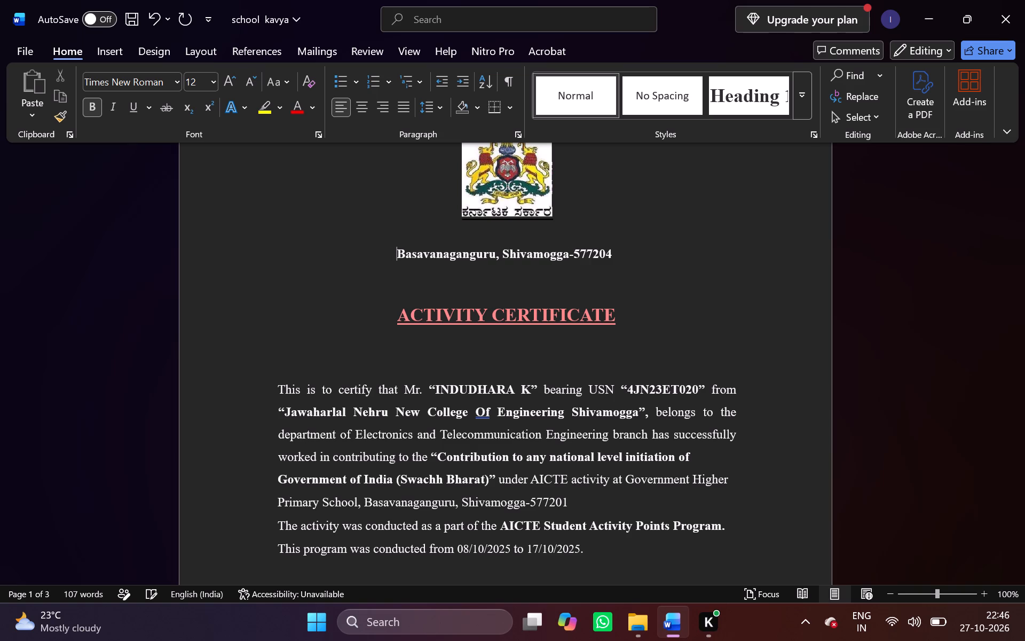
key(space)
key(BackSpace)
click(643, 273)
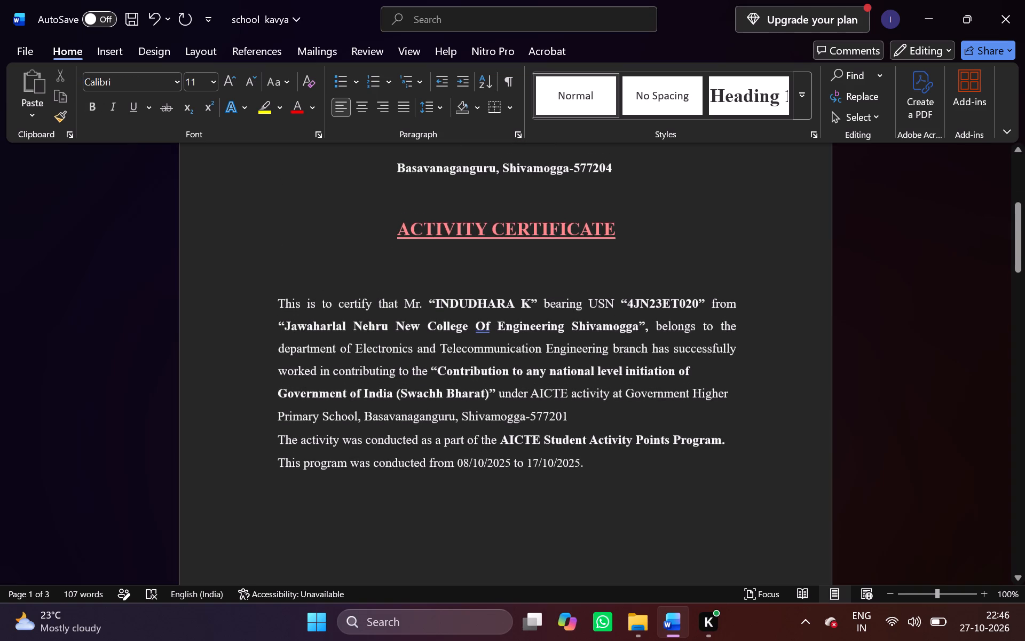
click(618, 174)
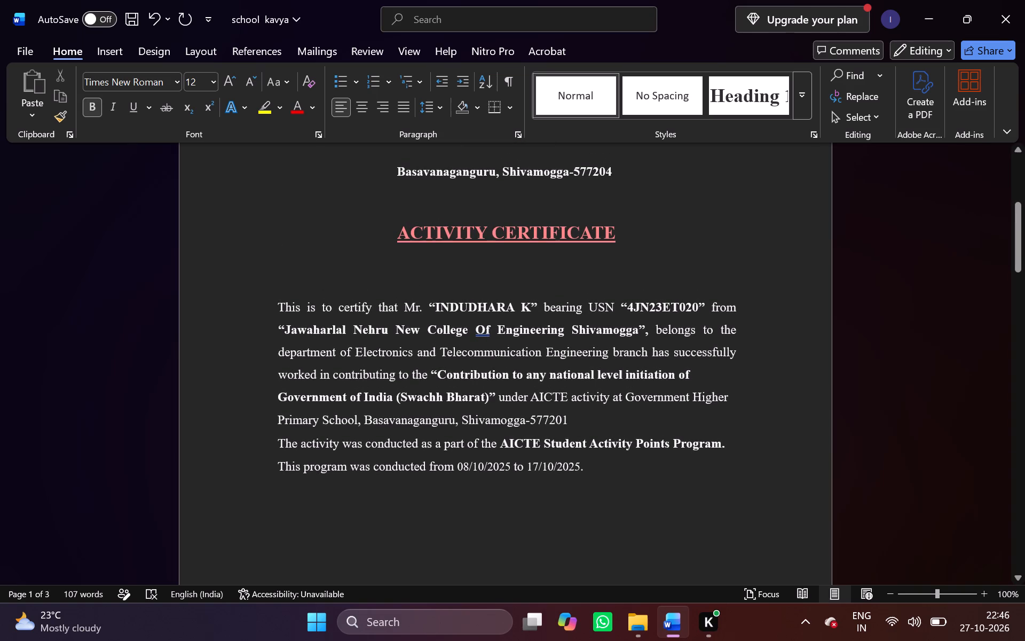
click(395, 181)
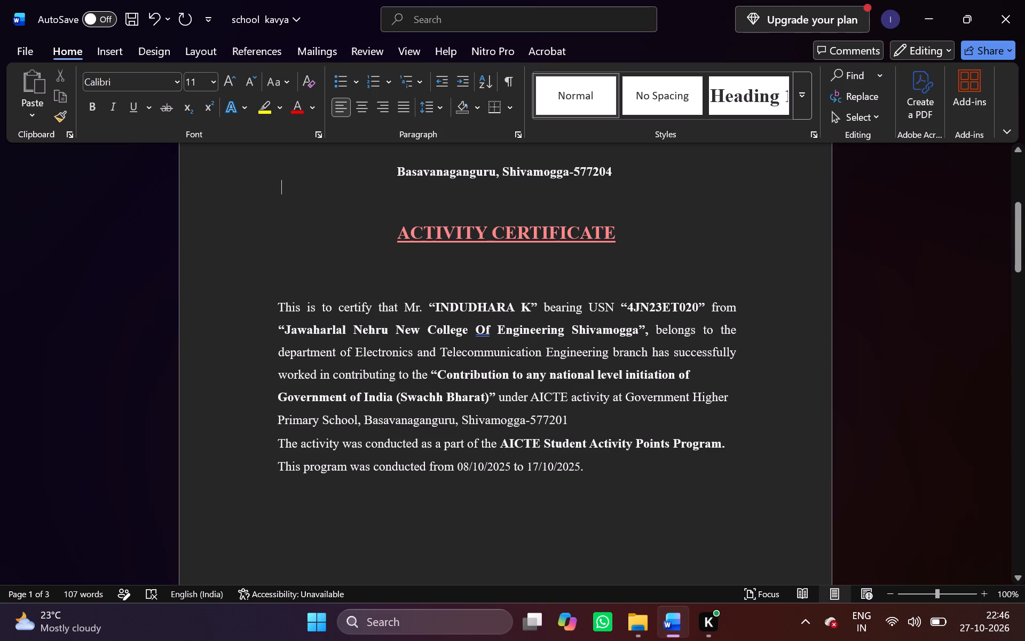
click(397, 176)
key(space)
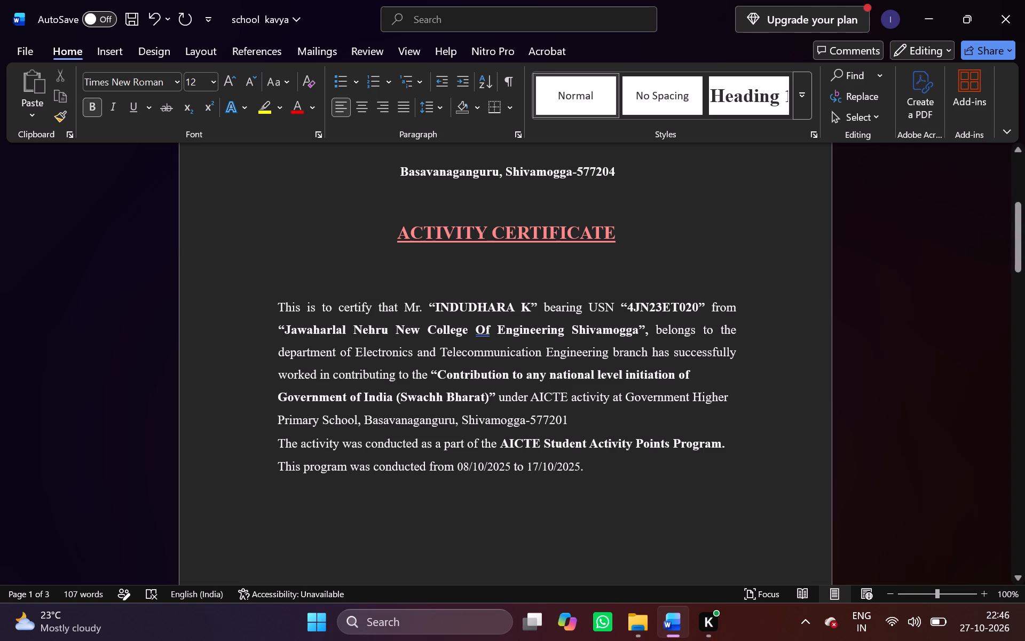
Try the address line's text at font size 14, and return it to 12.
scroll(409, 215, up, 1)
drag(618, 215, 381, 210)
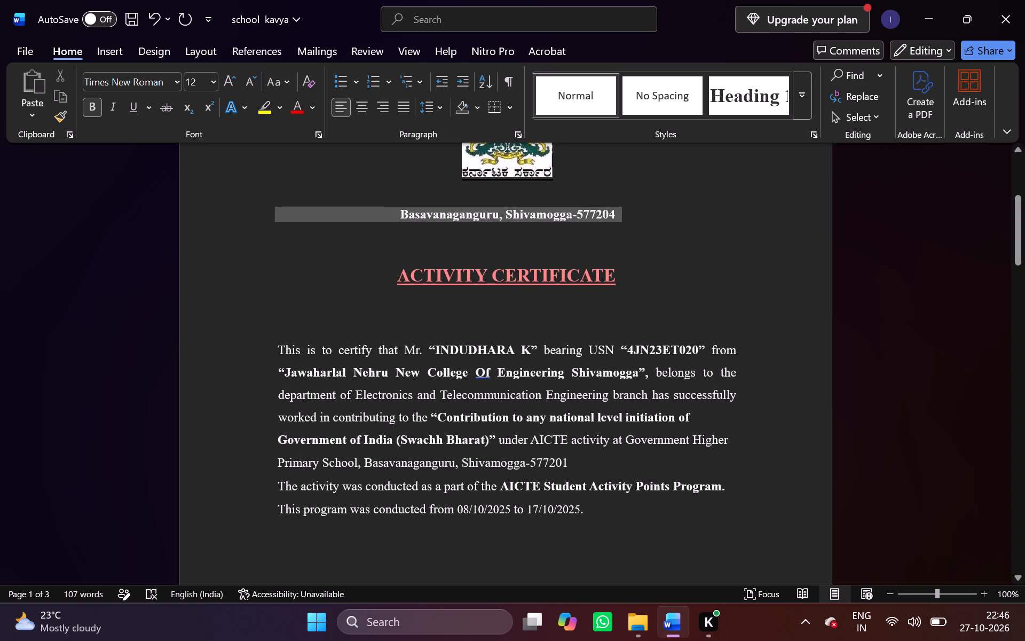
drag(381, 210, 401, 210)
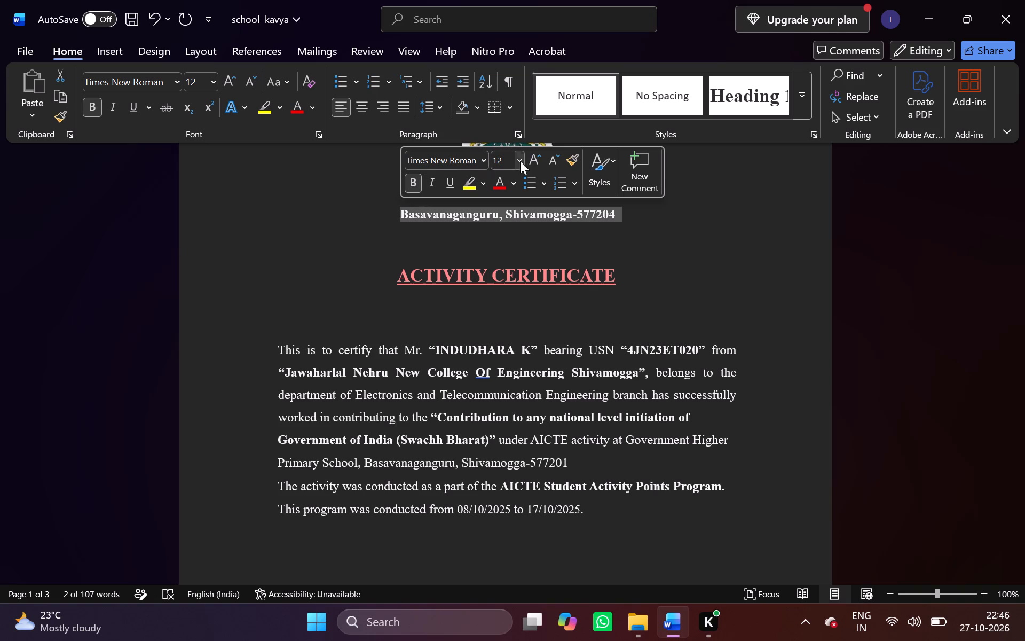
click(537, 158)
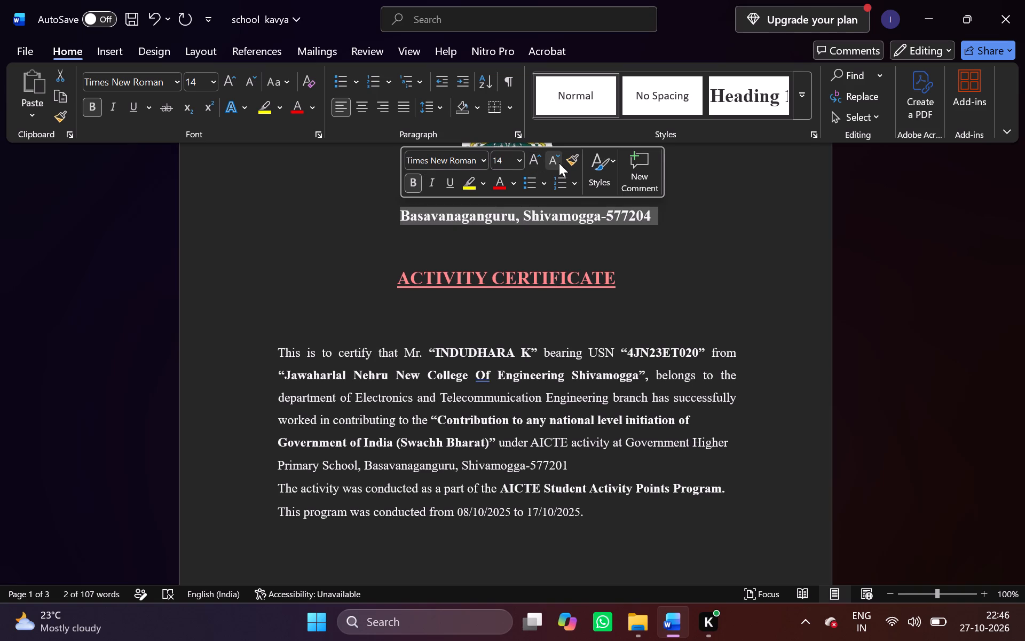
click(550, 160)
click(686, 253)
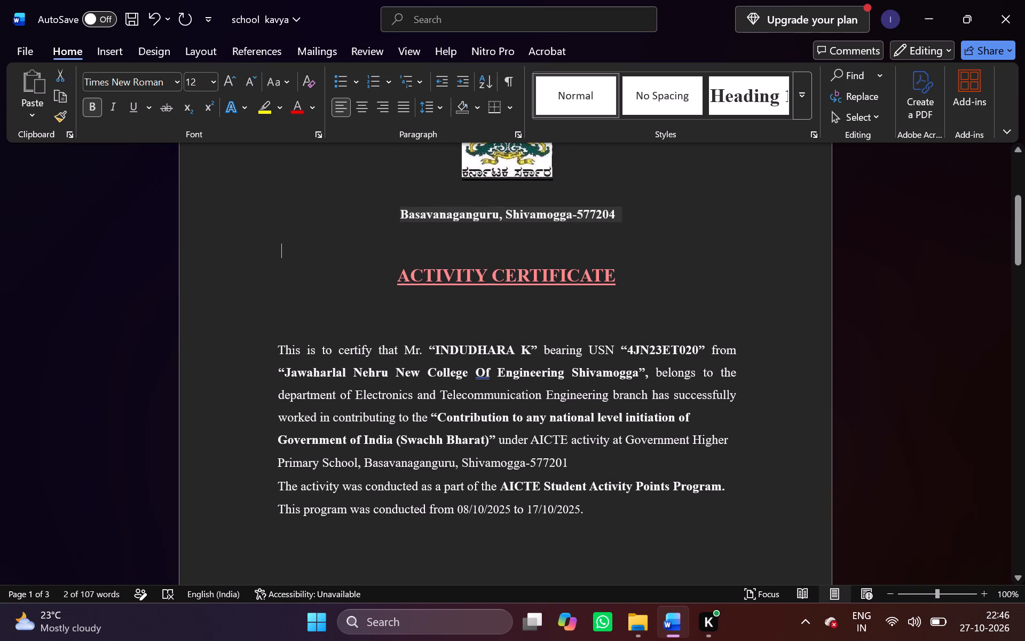
Check the layout of the certificate headings and the college name in the body paragraph, including the word "Of".
scroll(686, 253, up, 1)
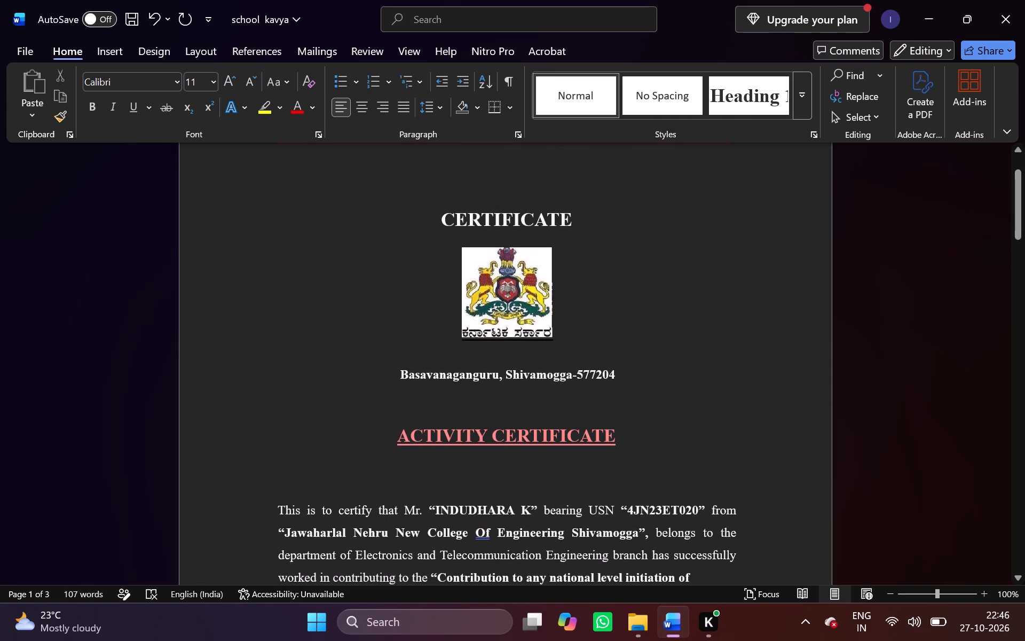
click(602, 442)
scroll(660, 411, down, 1)
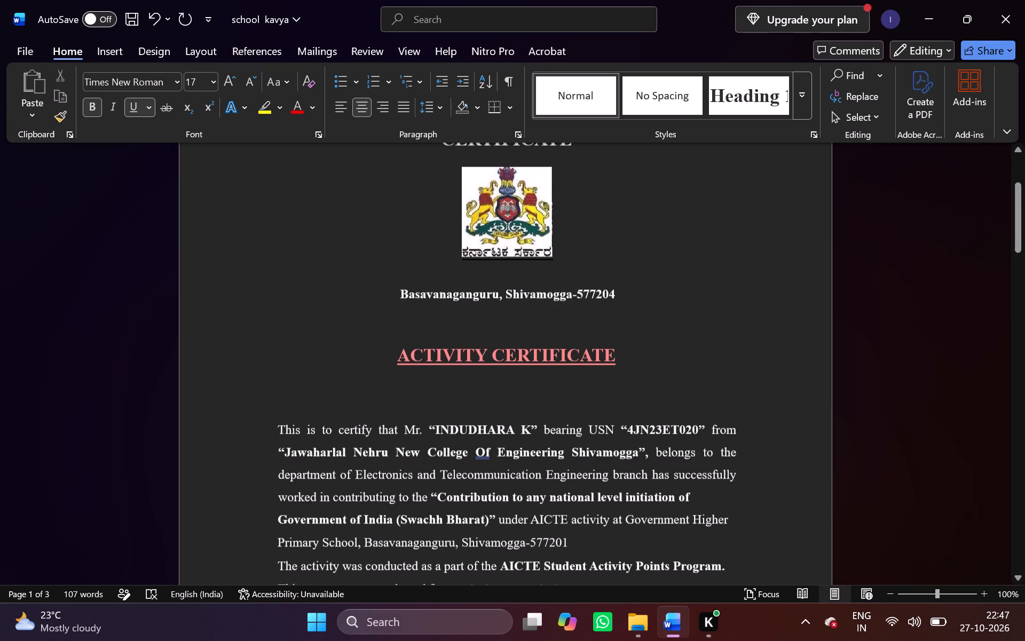
scroll(660, 411, down, 2)
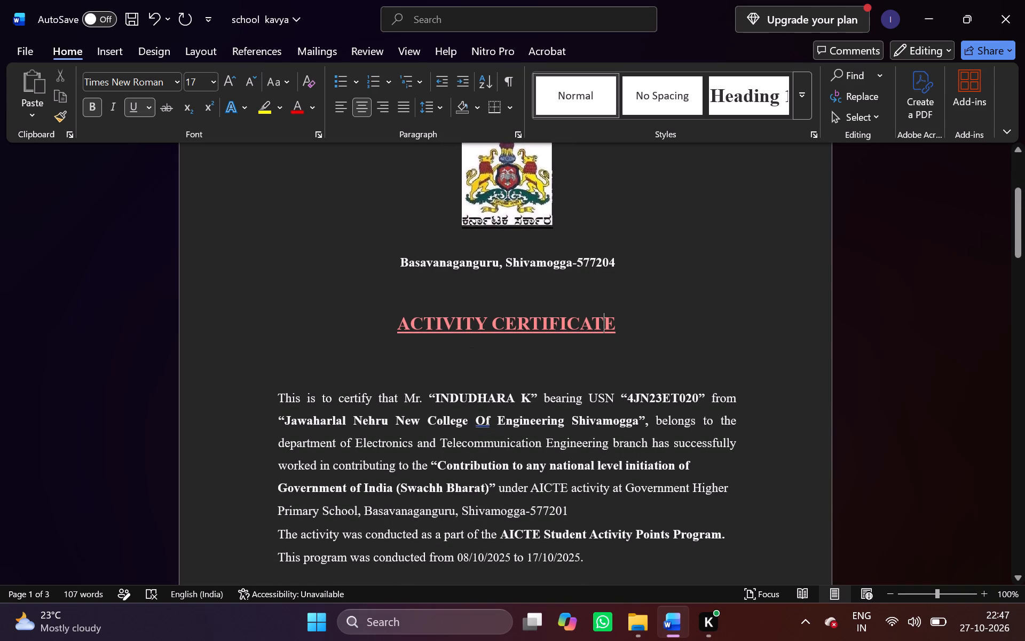
click(487, 418)
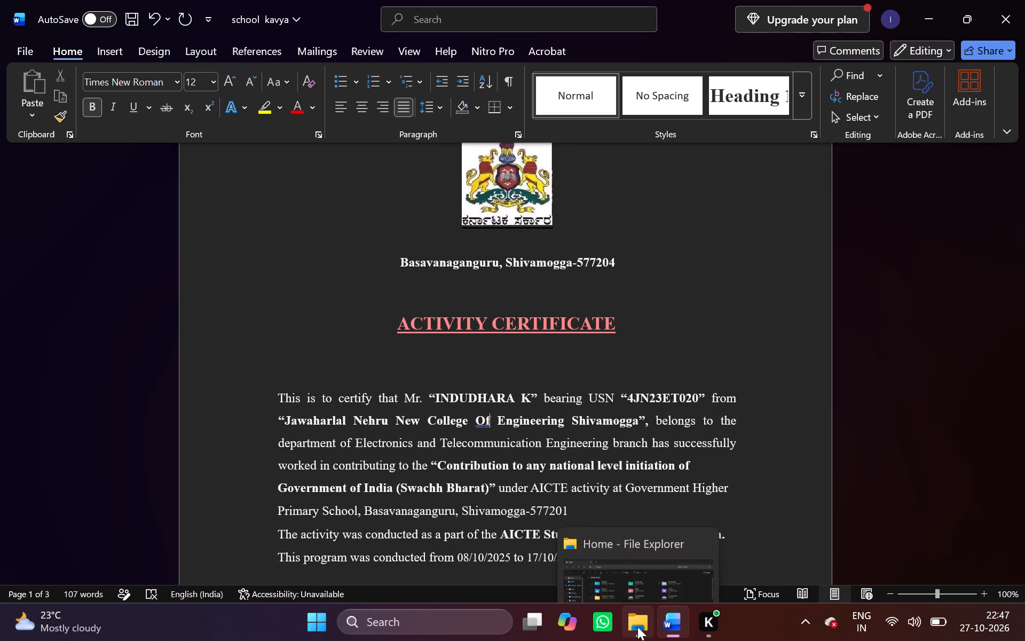
Open the recent school kavya PDF from File Explorer, examine its first-page certificate text and layout, and close it.
click(637, 627)
double_click(423, 408)
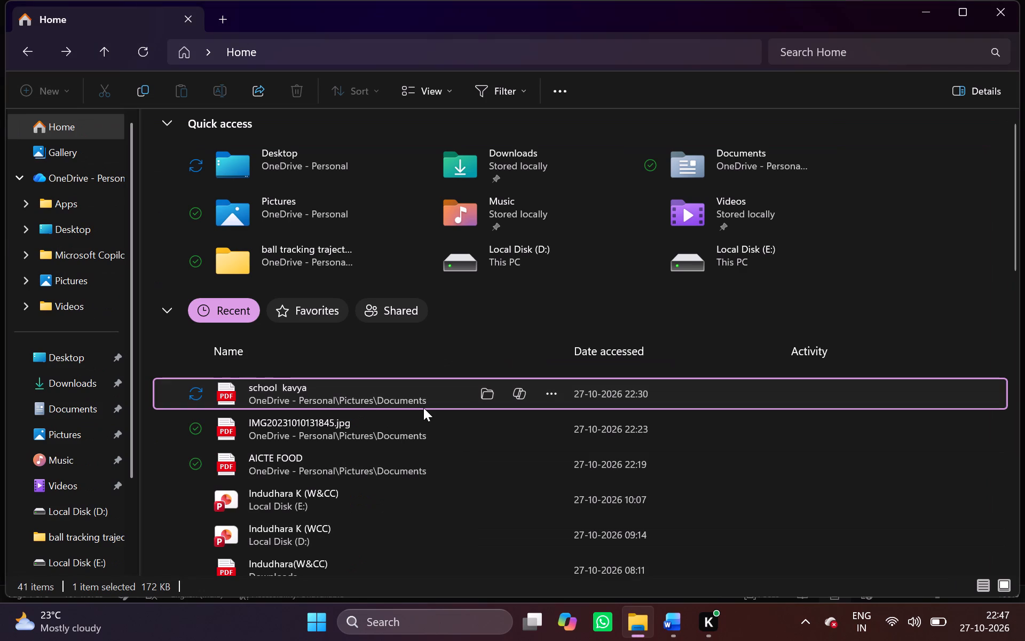
scroll(495, 434, down, 1)
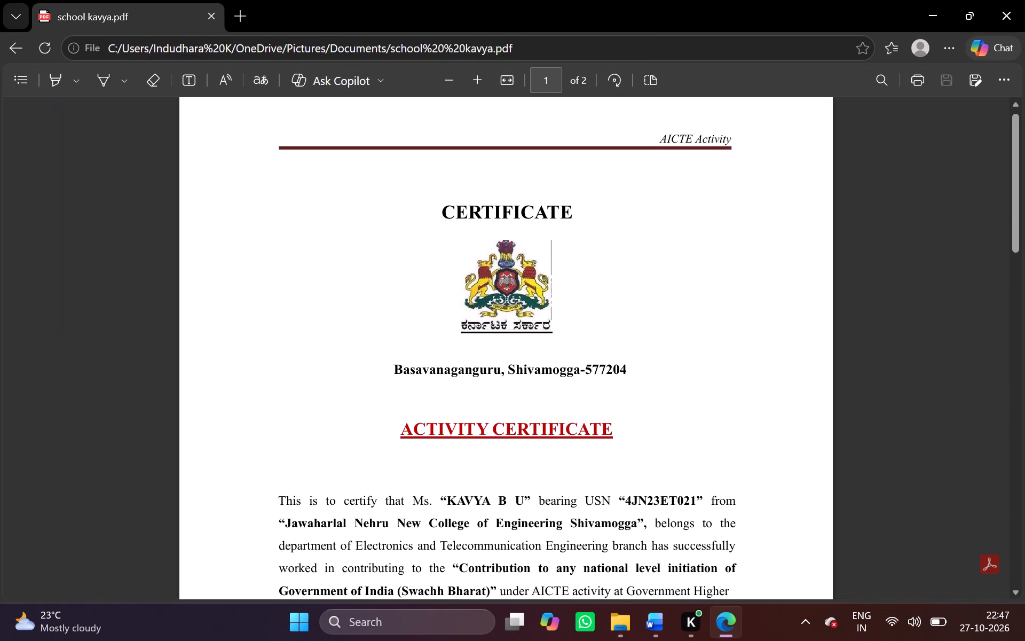
scroll(495, 434, down, 2)
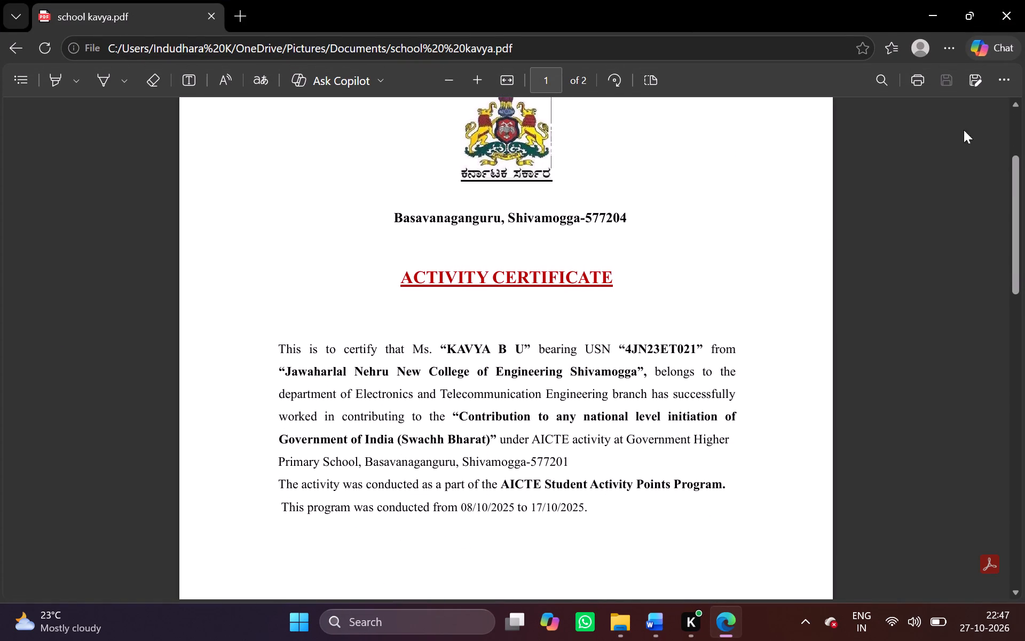
click(999, 8)
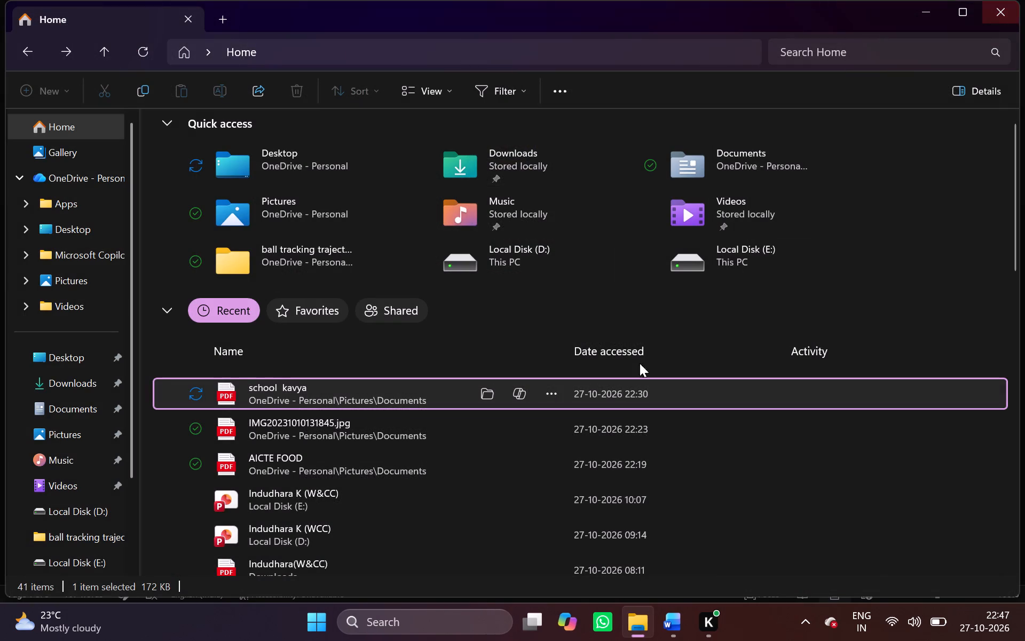
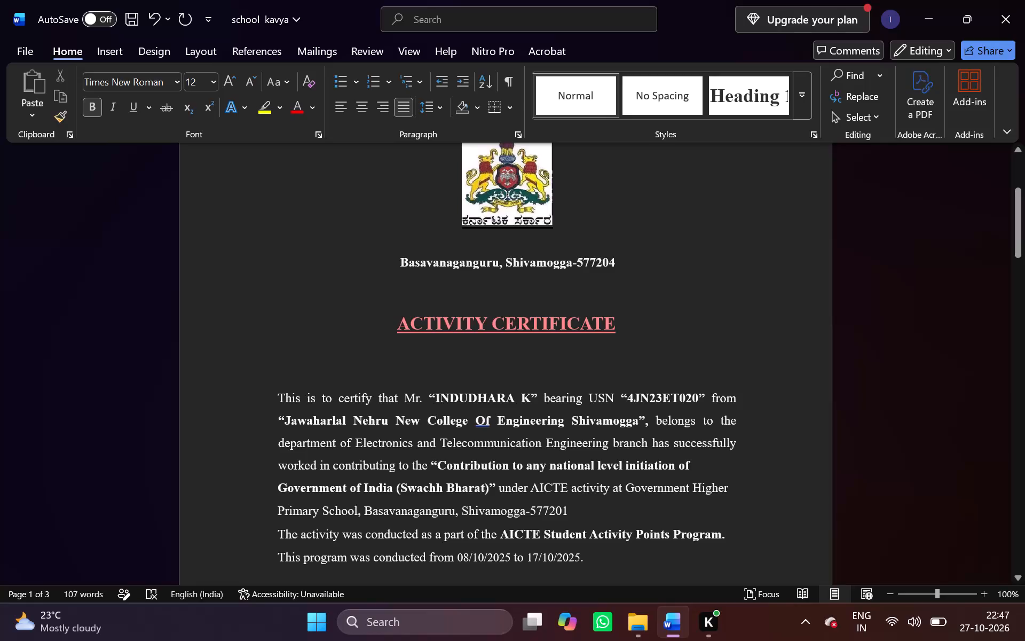
Ignore the proofing suggestion flagged on the word "Of" in the college name of the body paragraph.
right_click(488, 424)
click(426, 163)
click(735, 327)
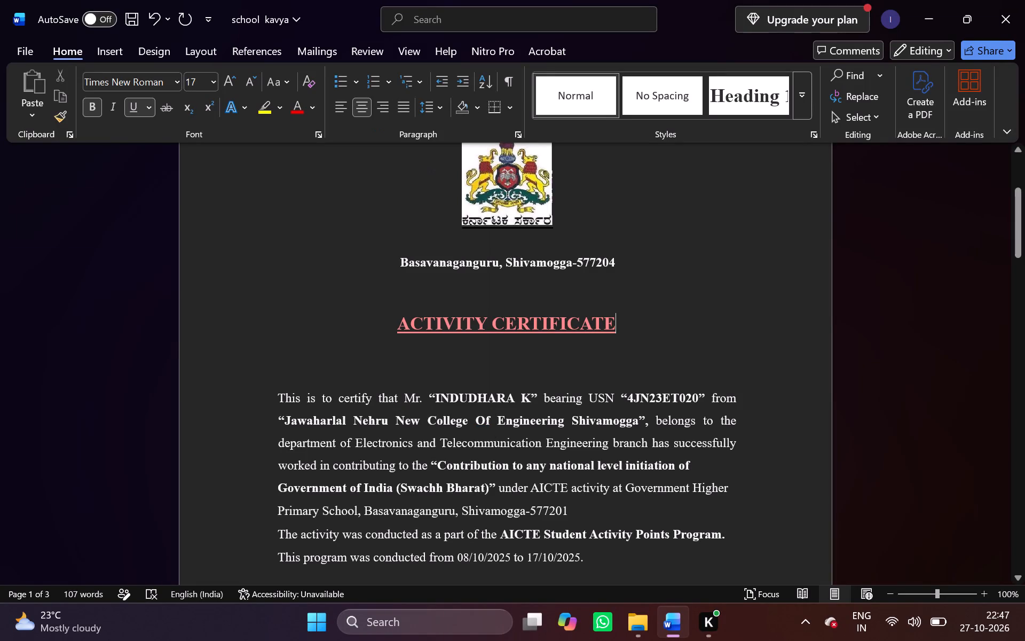
Place the insertion point between the letters of "Of" in the college name of the body paragraph.
scroll(656, 470, down, 1)
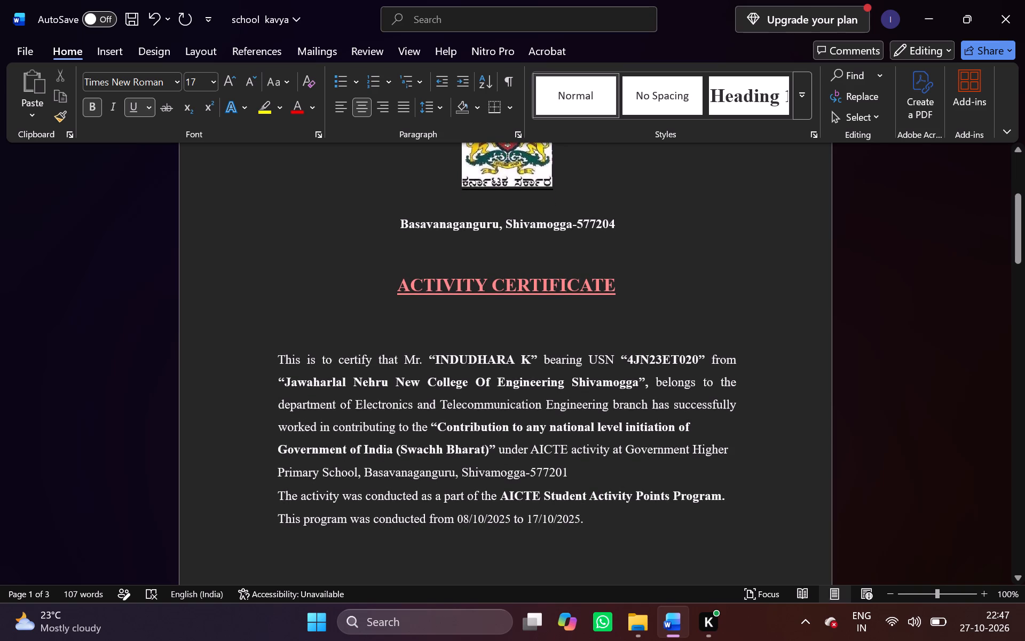
click(483, 382)
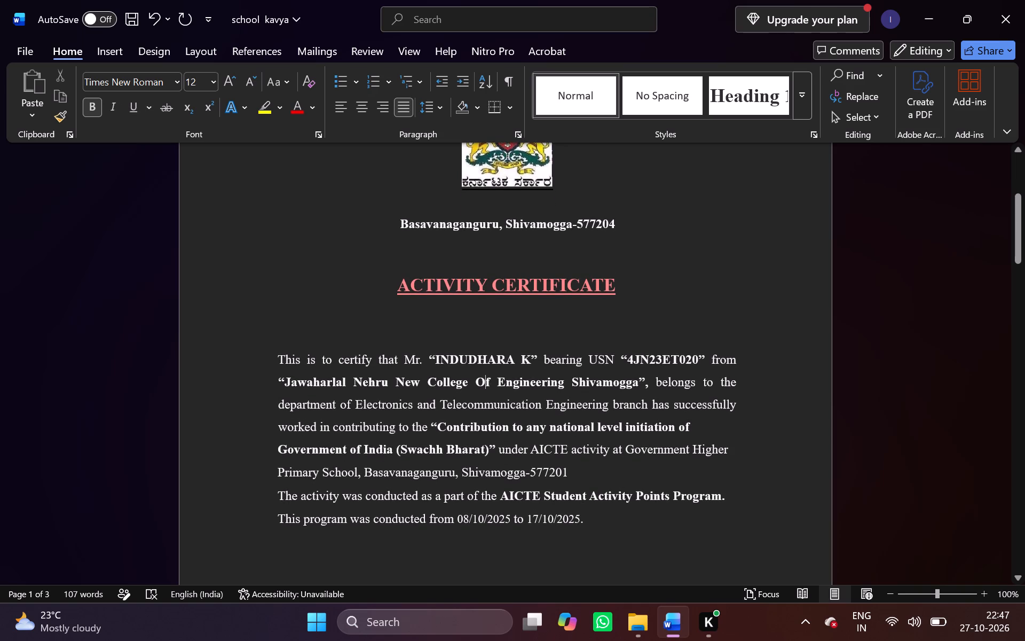
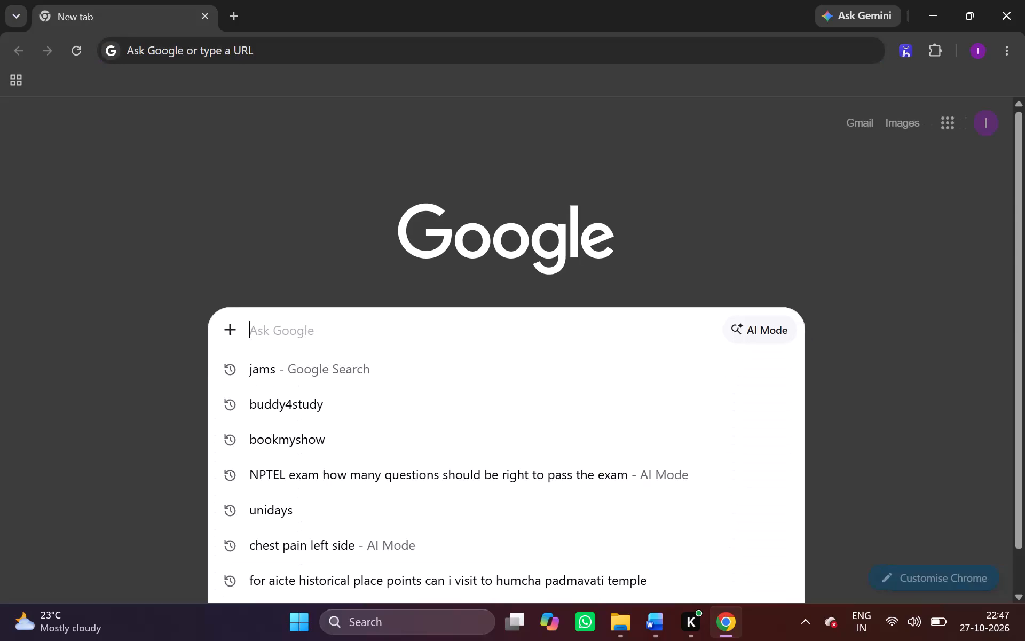
Search Google for "jnnce" in the open Chrome tab.
text(ja)
key(BackSpace)
key(BackSpace)
key(BackSpace)
key(BackSpace)
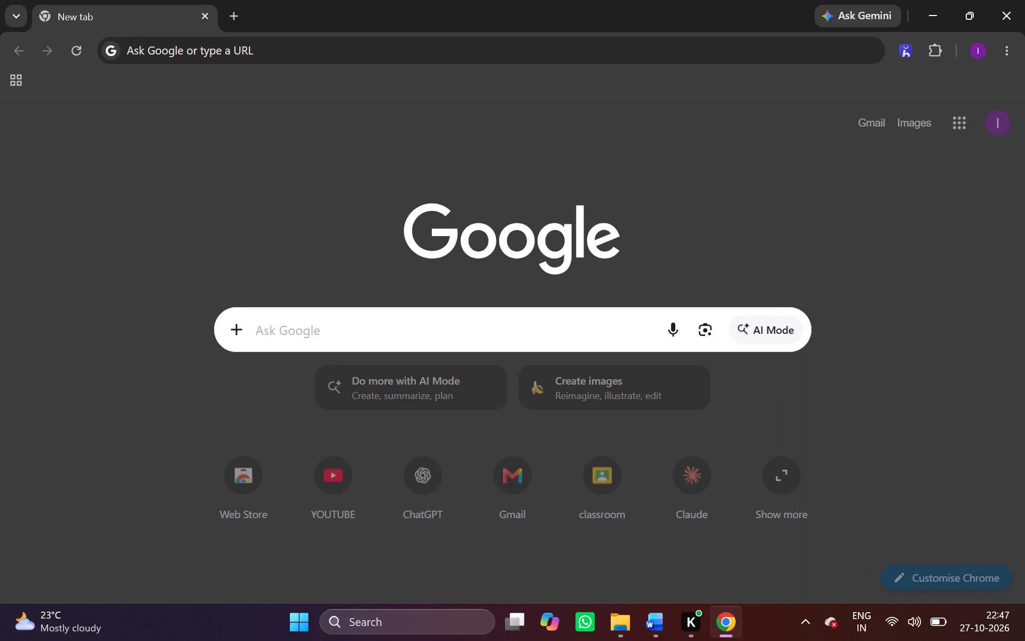
text(nn)
key(BackSpace)
key(BackSpace)
text(jnnce)
key(Return)
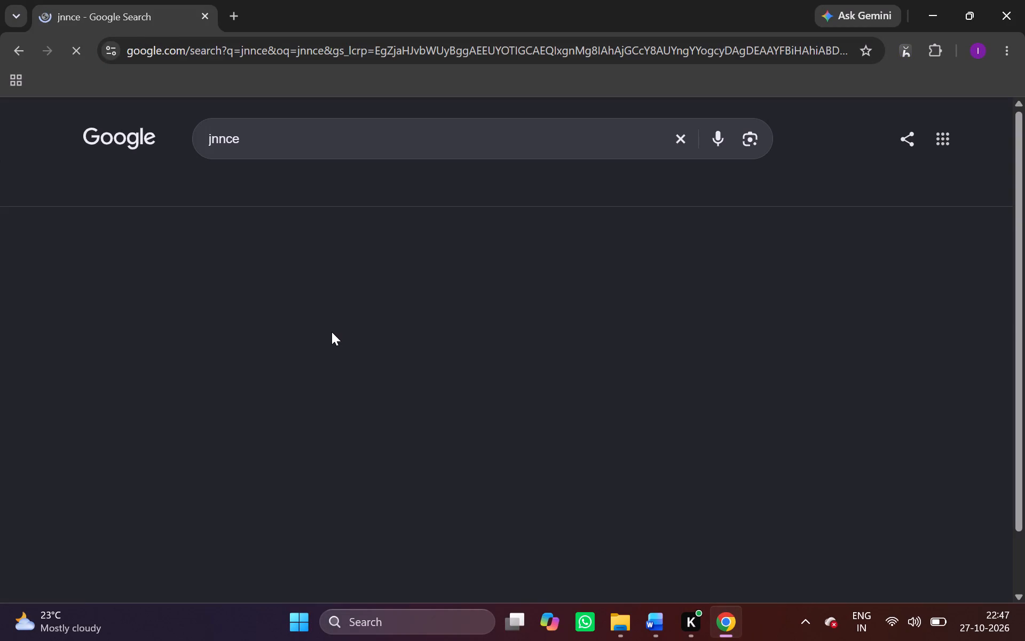
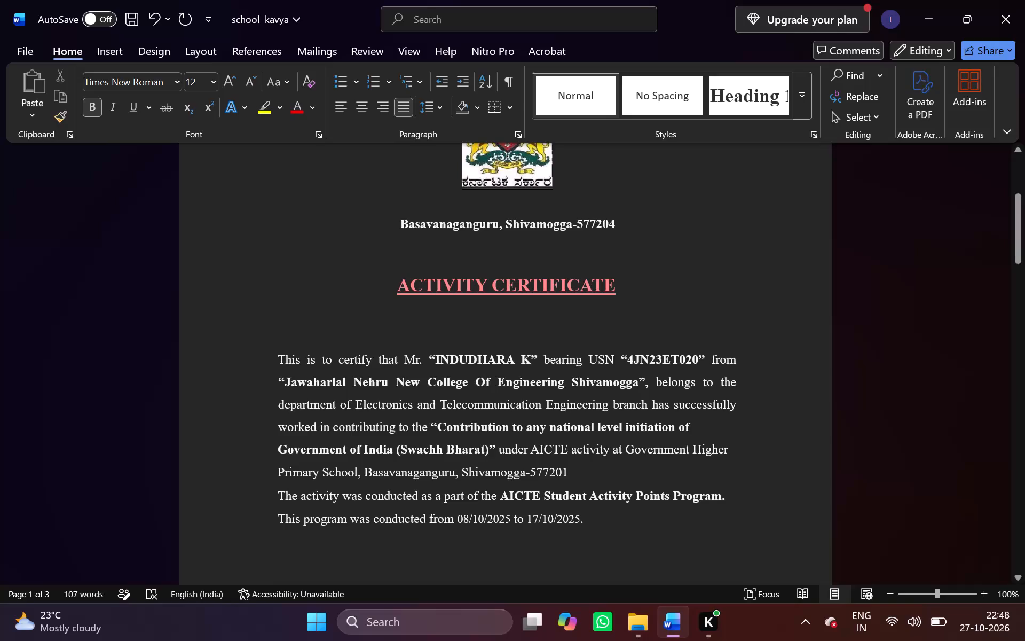
Change "Of" to lowercase "of" in the college name in the certificate's body text.
key(BackSpace)
key(o)
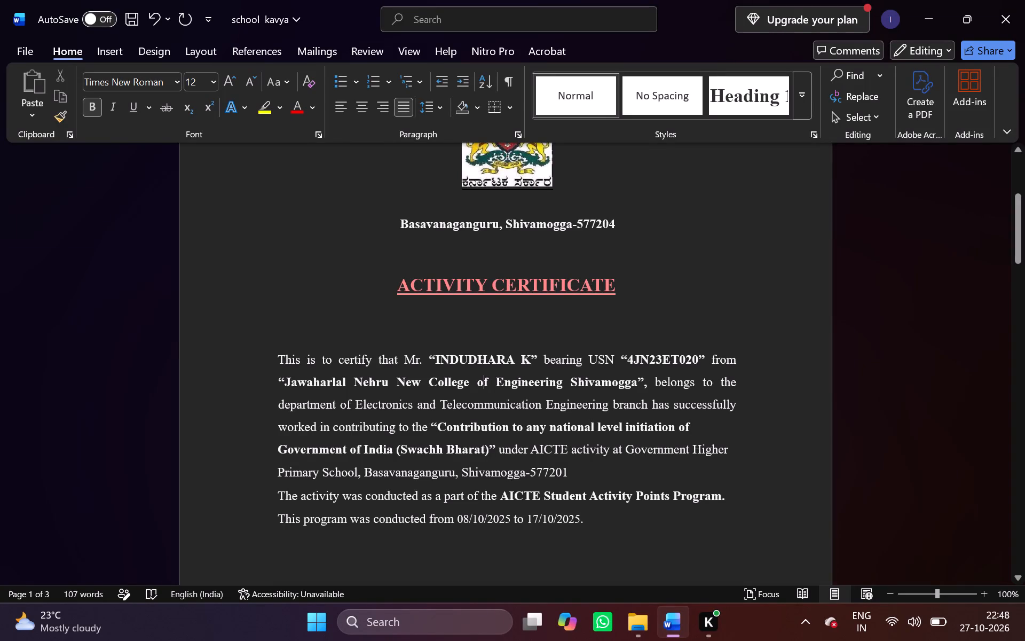
Remove the extra blank space between the ACTIVITY CERTIFICATE heading and the body paragraph.
click(311, 324)
click(289, 336)
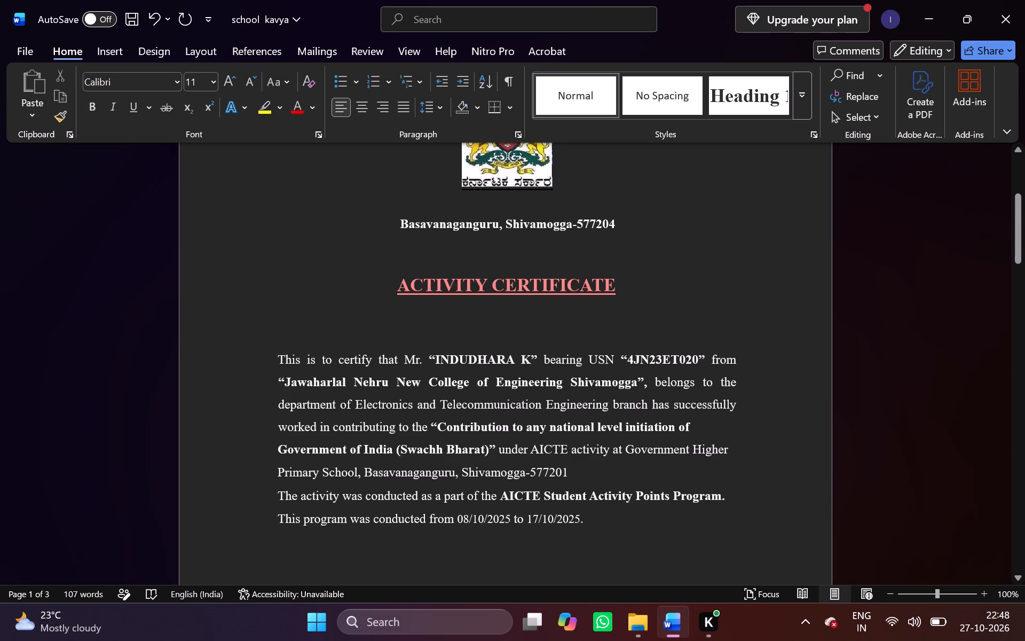
key(BackSpace)
key(BackSpace)
key(BackSpace)
key(BackSpace)
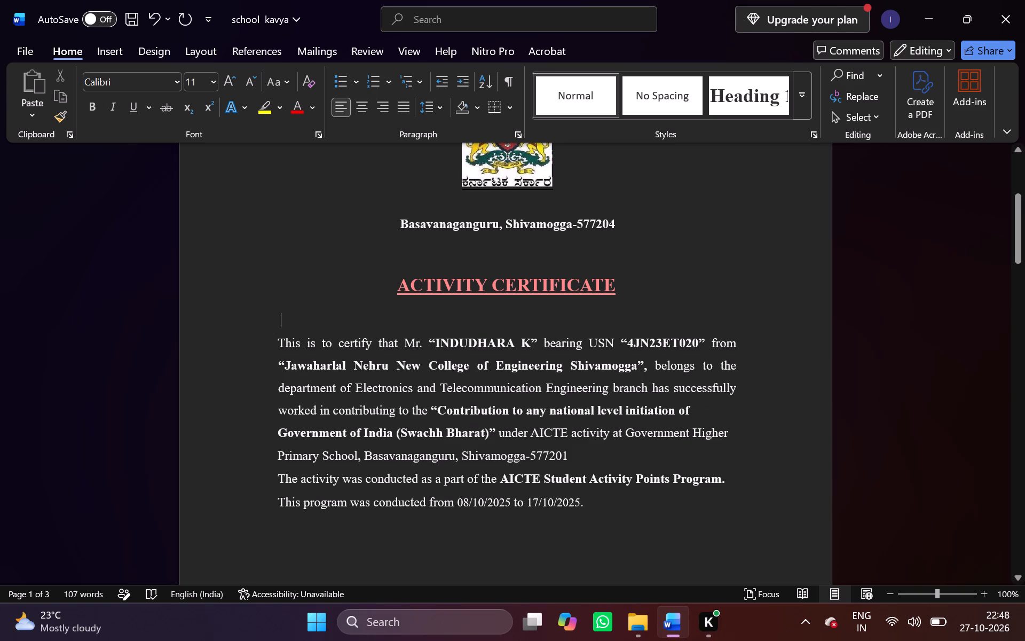
Replace the trailing spaces after "Shivamogga-577201" in the body paragraph with a full stop.
drag(274, 341, 595, 446)
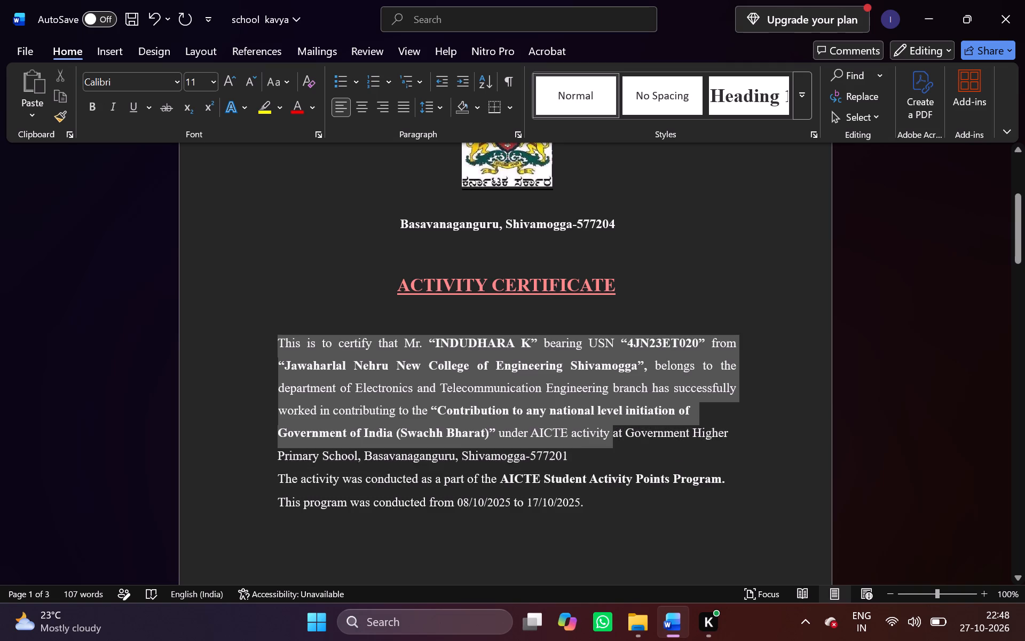
drag(595, 446, 576, 450)
click(576, 450)
key(BackSpace)
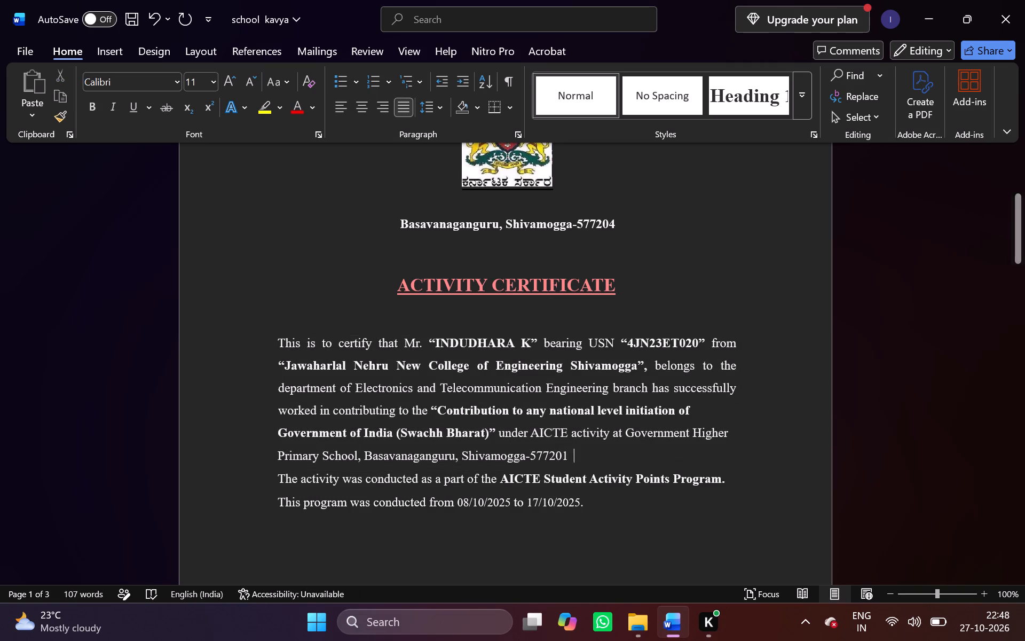
key(BackSpace)
key(period)
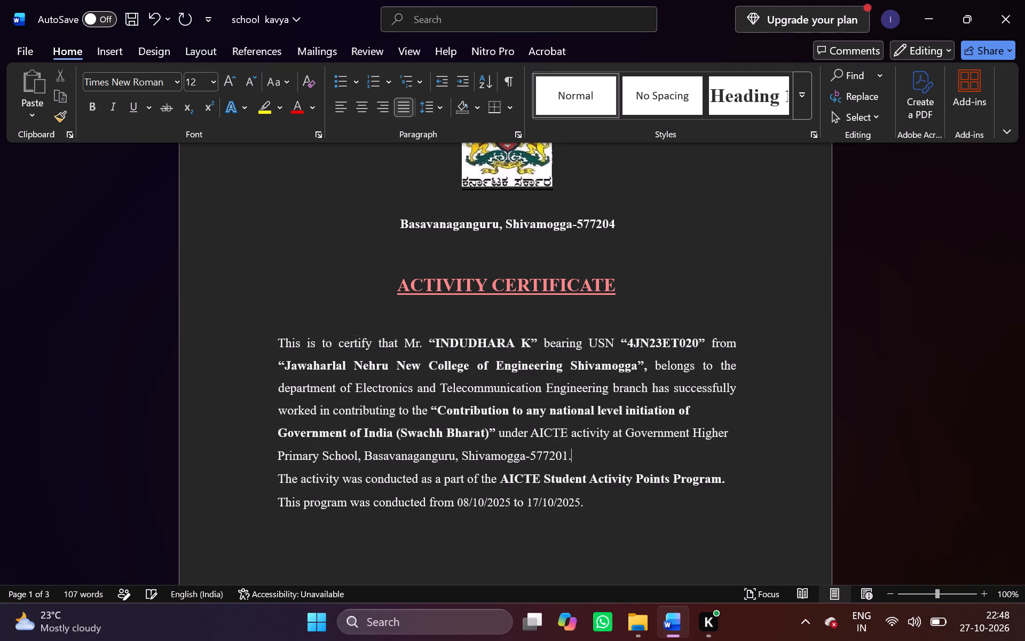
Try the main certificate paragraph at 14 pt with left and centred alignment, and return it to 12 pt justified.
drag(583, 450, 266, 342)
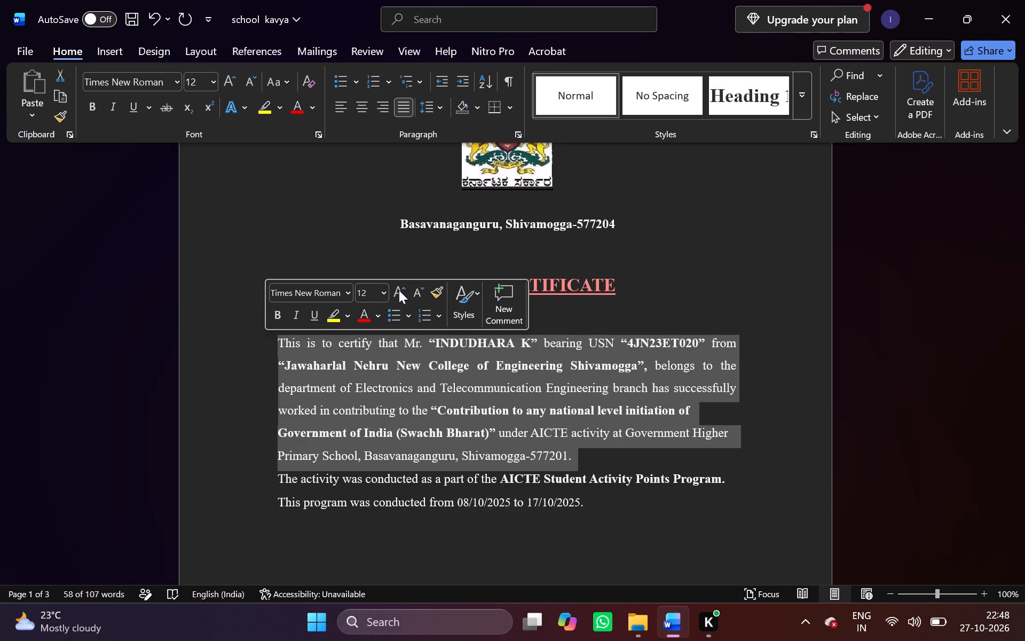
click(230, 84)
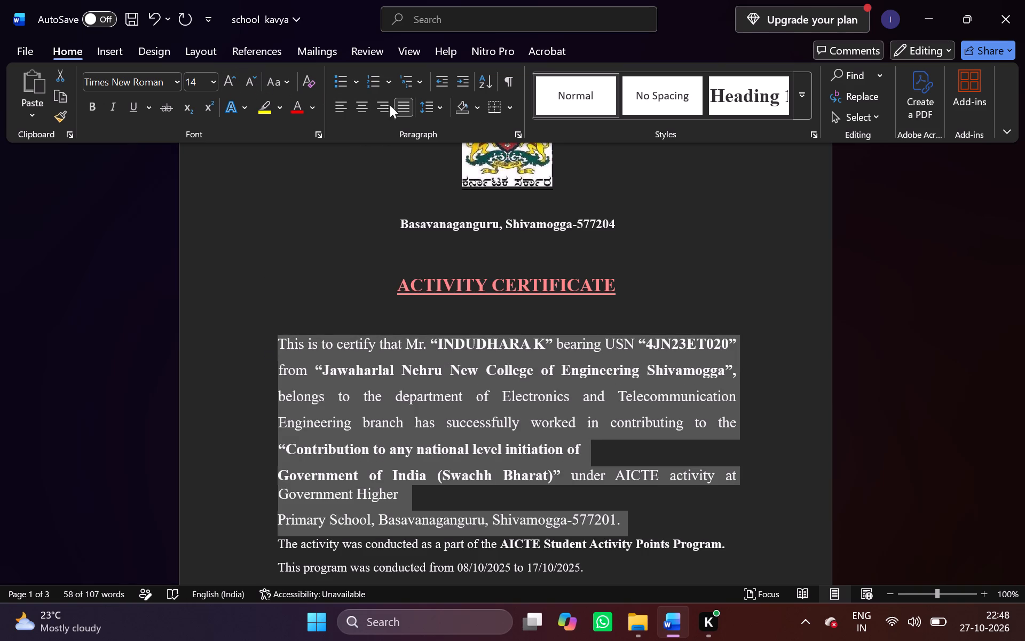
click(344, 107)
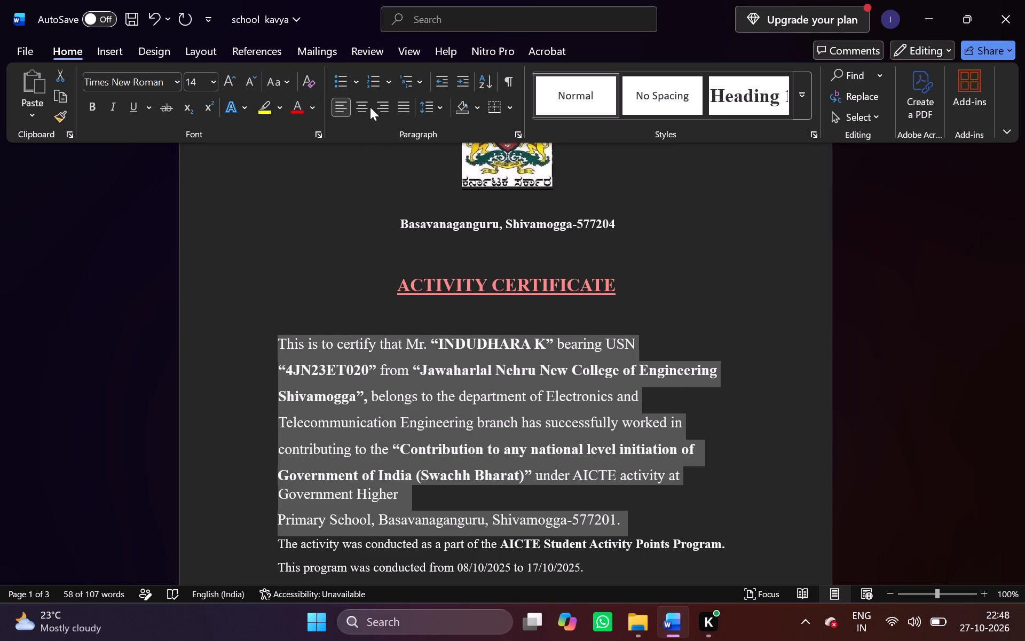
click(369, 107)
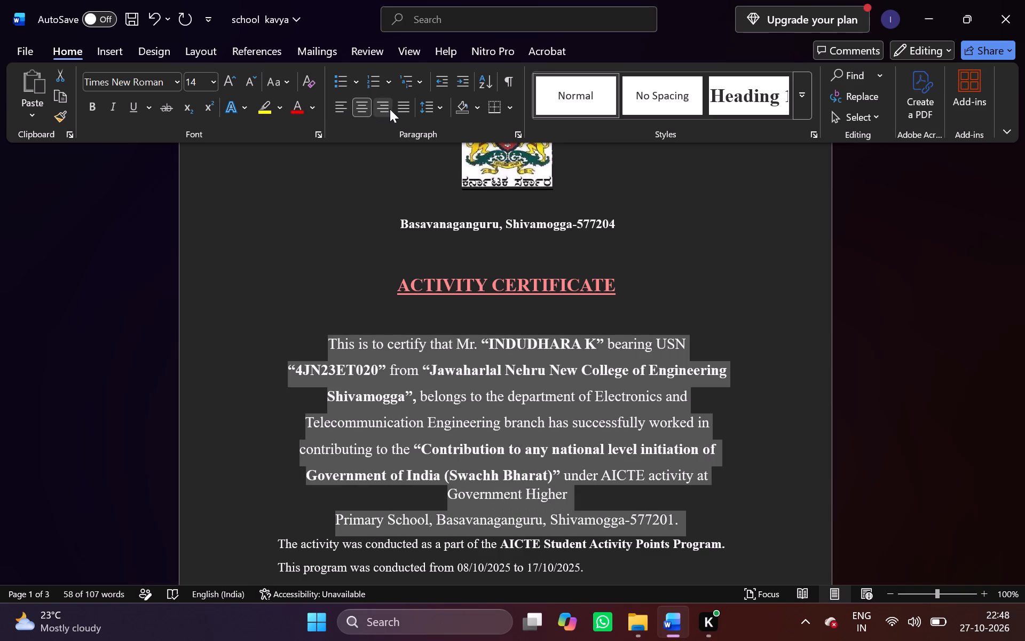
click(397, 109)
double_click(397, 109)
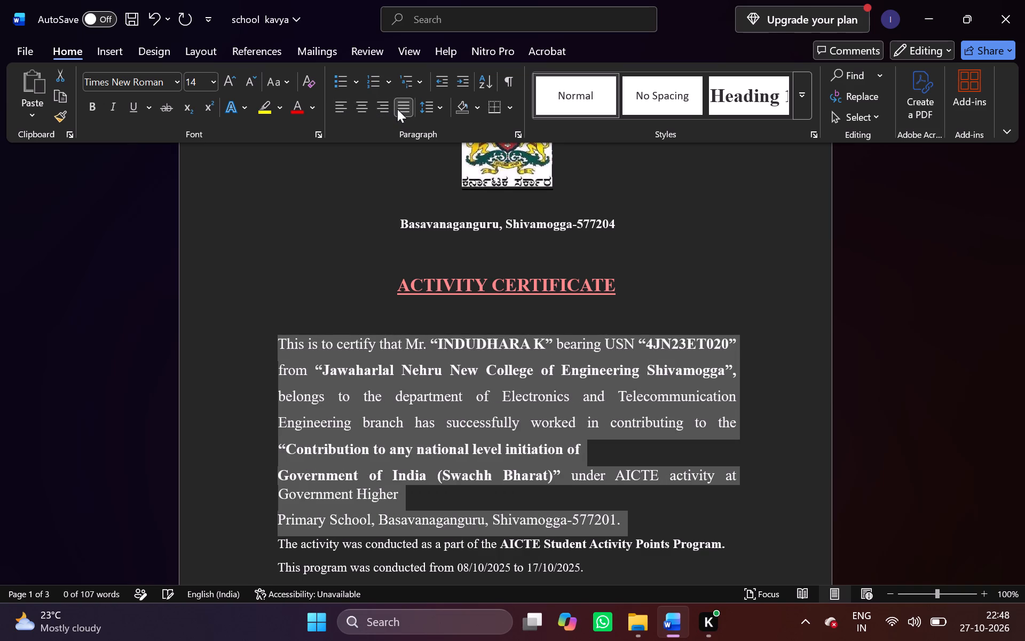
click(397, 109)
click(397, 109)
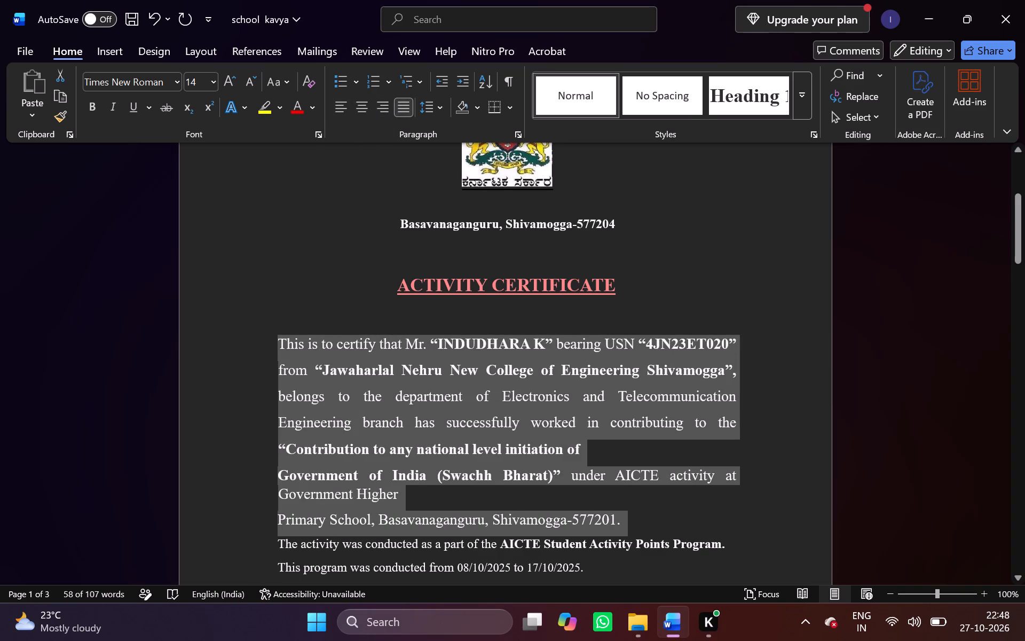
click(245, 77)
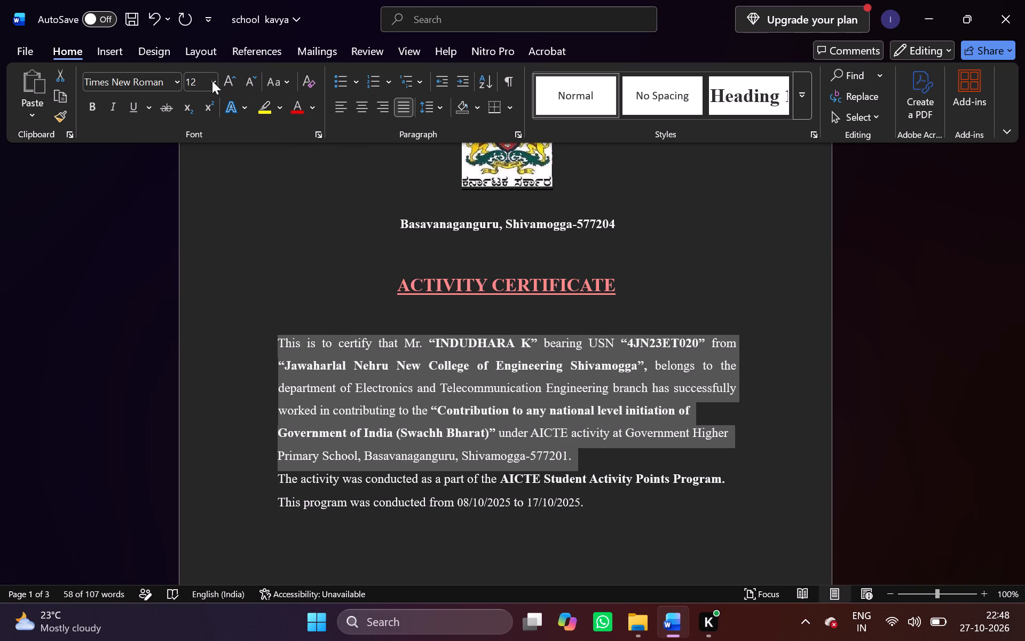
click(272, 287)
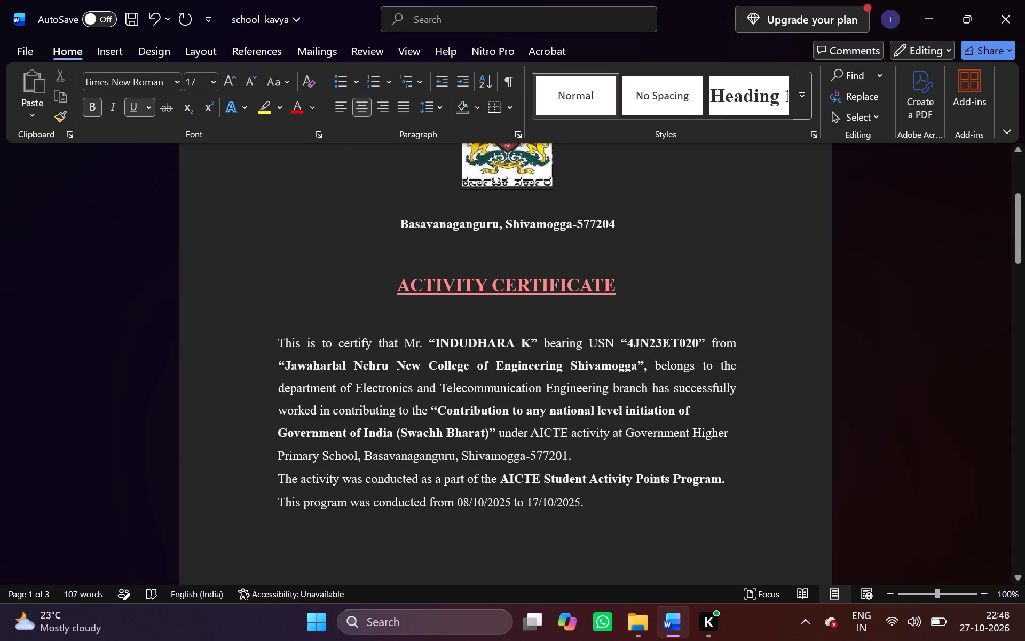
Review the rest of the certificate, including the date and signature area and the following page.
scroll(369, 312, down, 1)
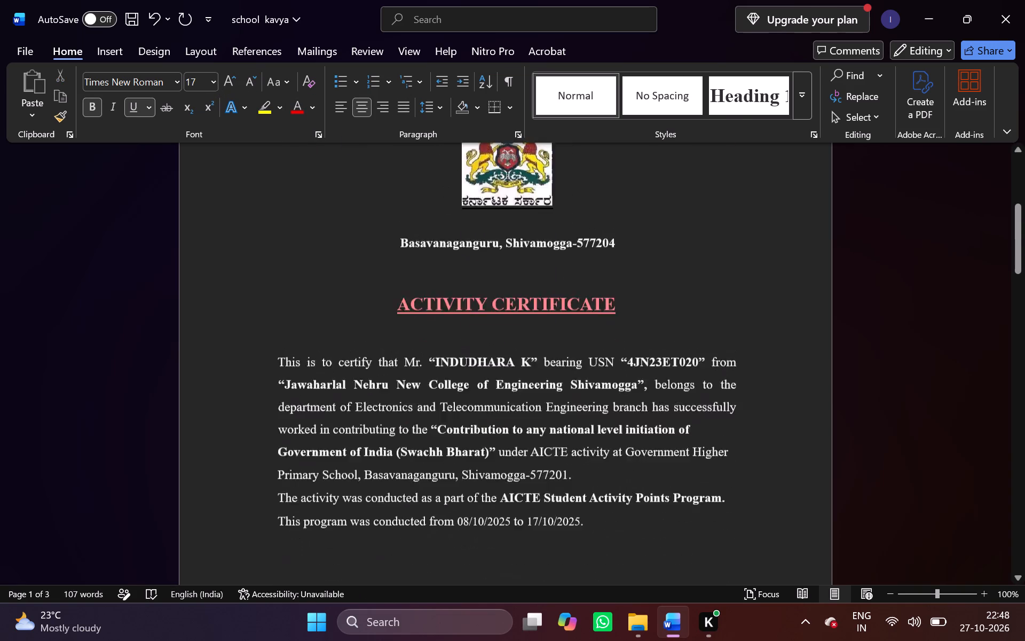
scroll(369, 312, down, 2)
scroll(369, 312, up, 1)
scroll(369, 312, down, 1)
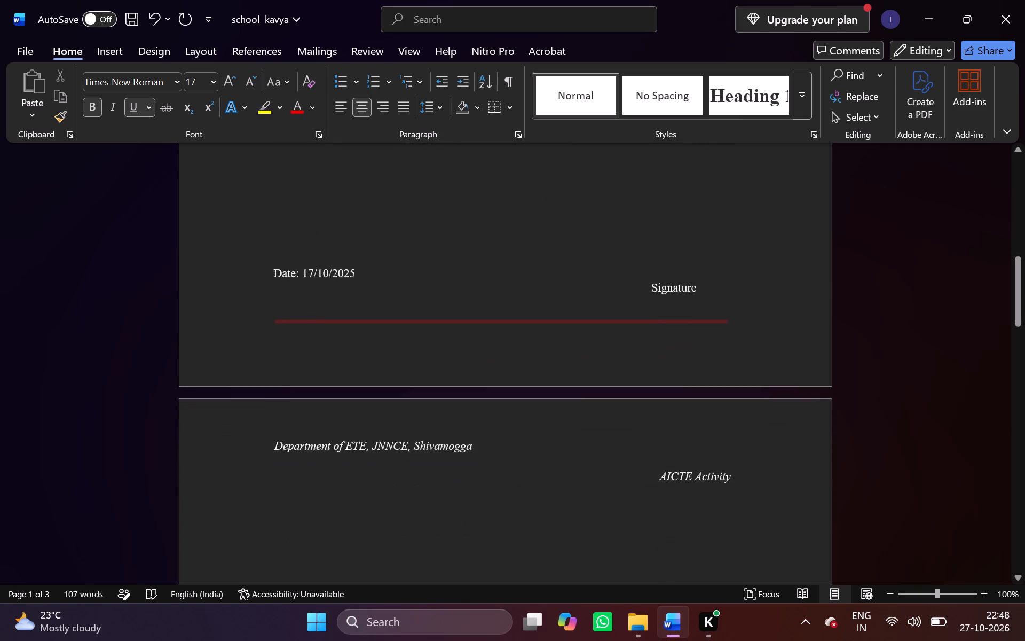
scroll(369, 312, down, 1)
scroll(369, 312, up, 2)
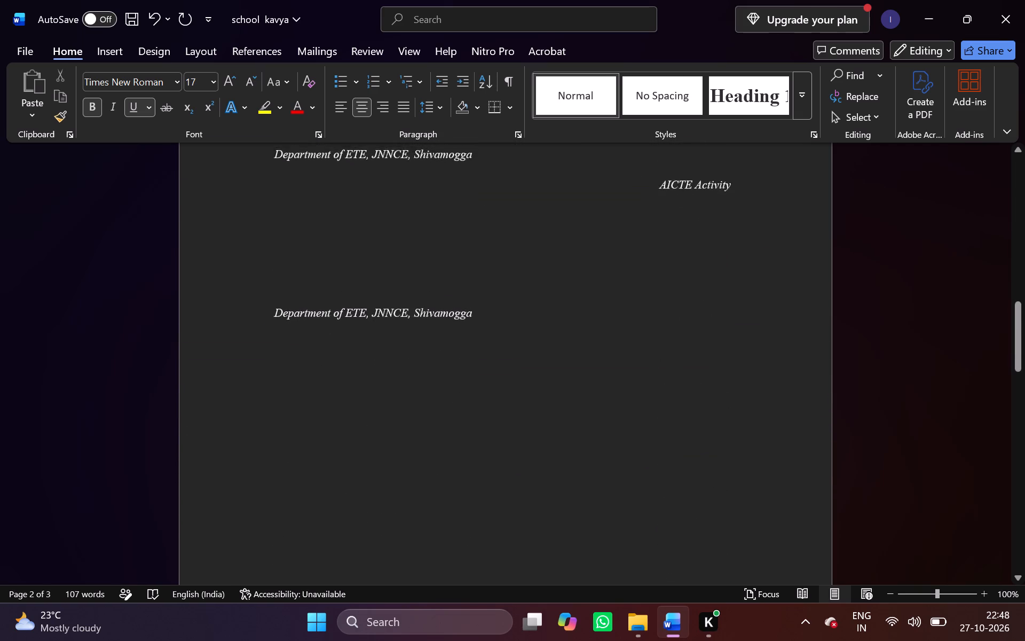
scroll(369, 312, up, 3)
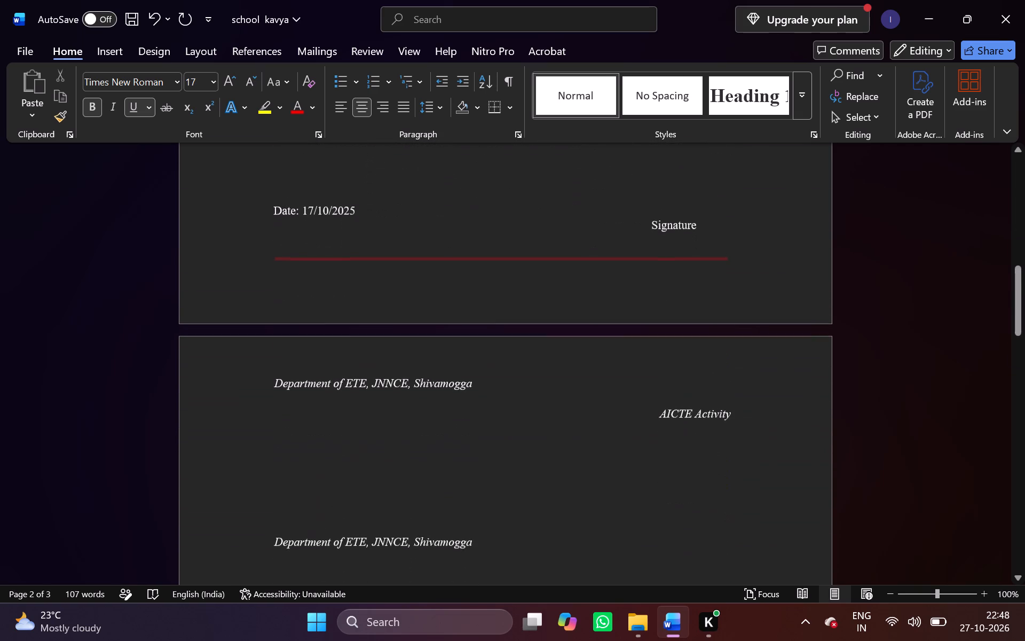
scroll(369, 312, up, 1)
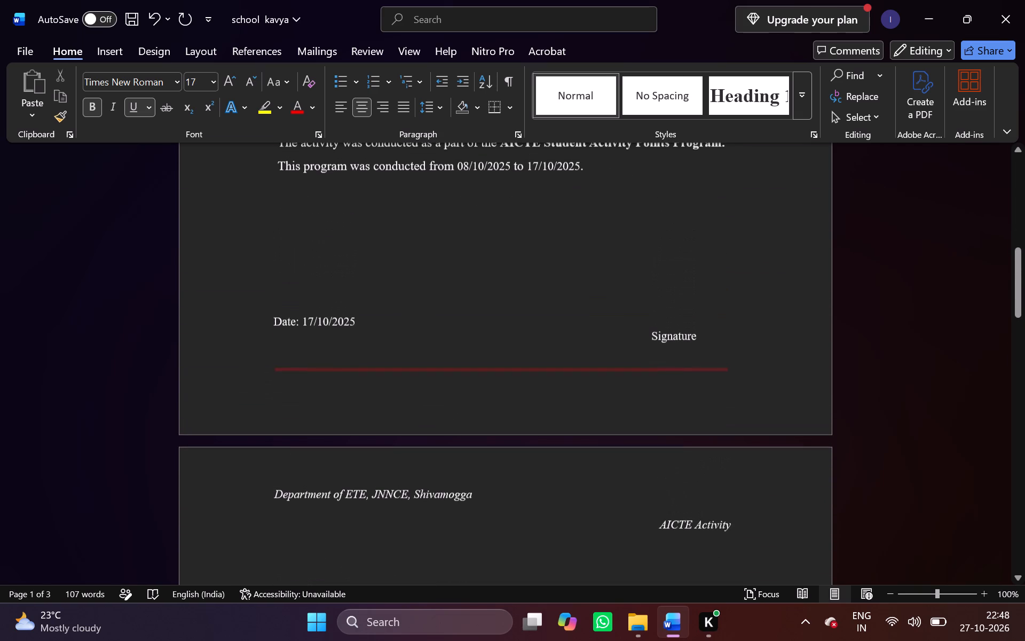
click(304, 385)
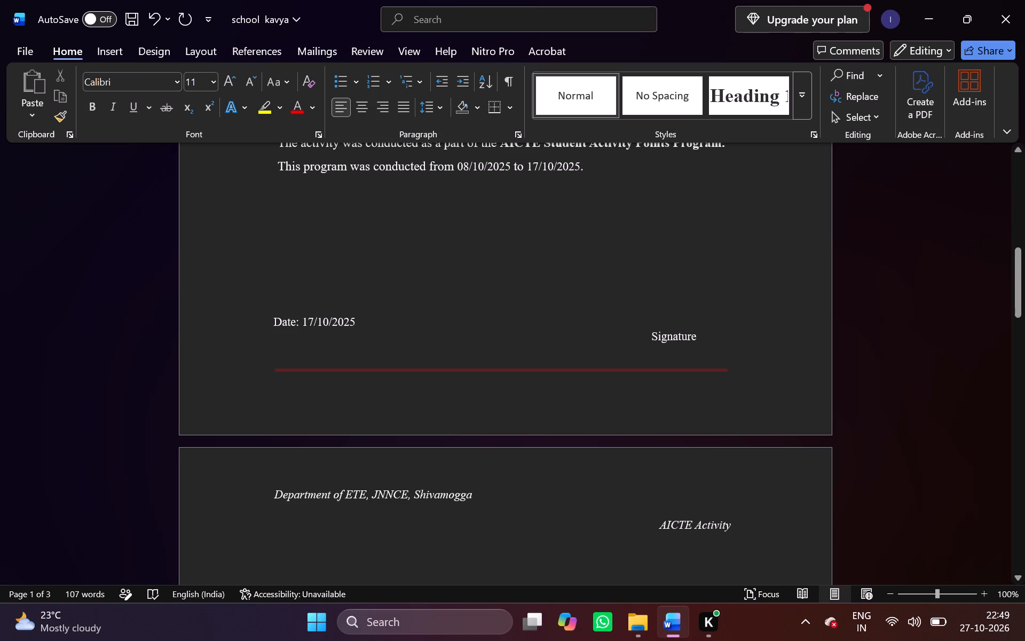
click(292, 378)
scroll(396, 297, up, 1)
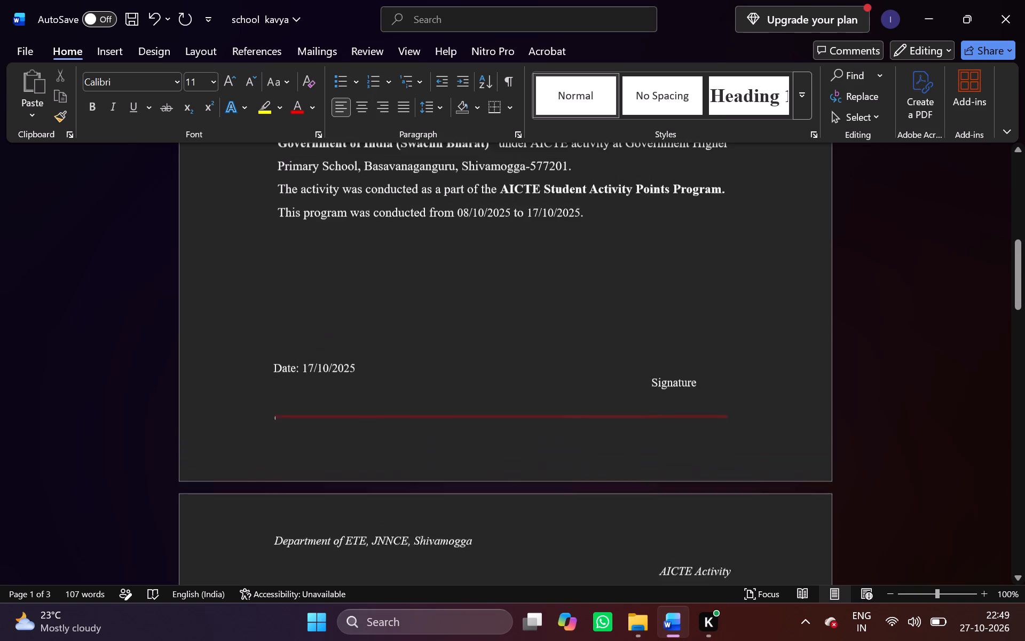
scroll(396, 297, up, 2)
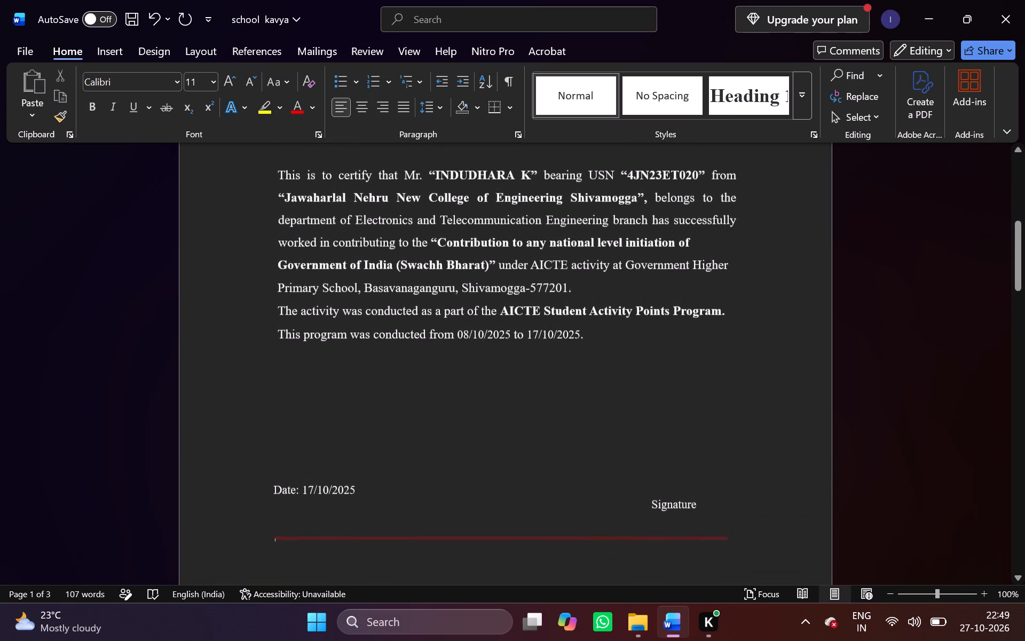
scroll(396, 297, up, 1)
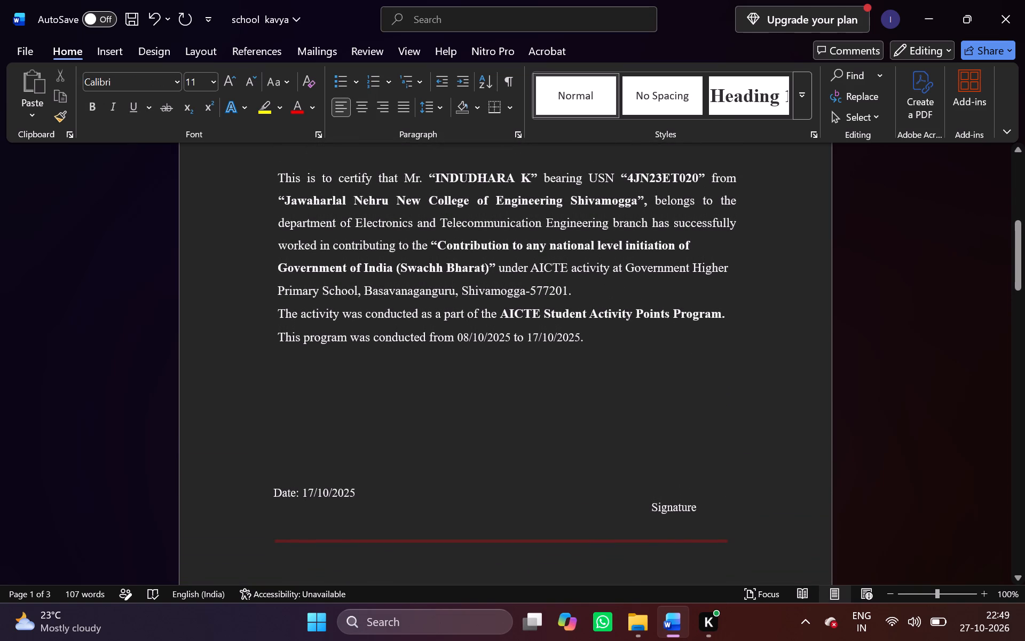
Change the program's start date in the body text to 08/08/2025.
click(484, 338)
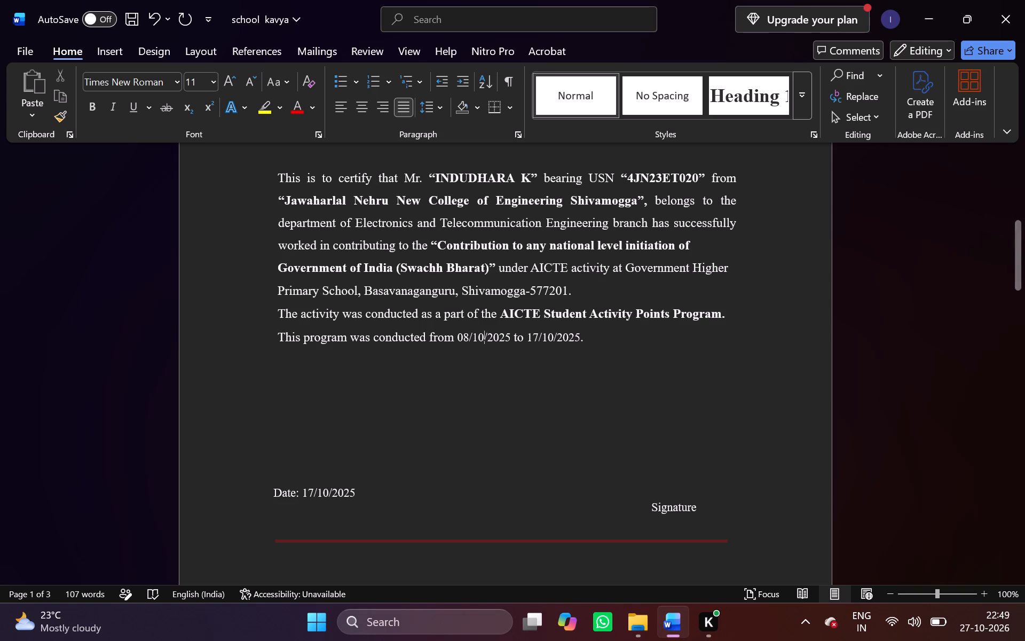
key(BackSpace)
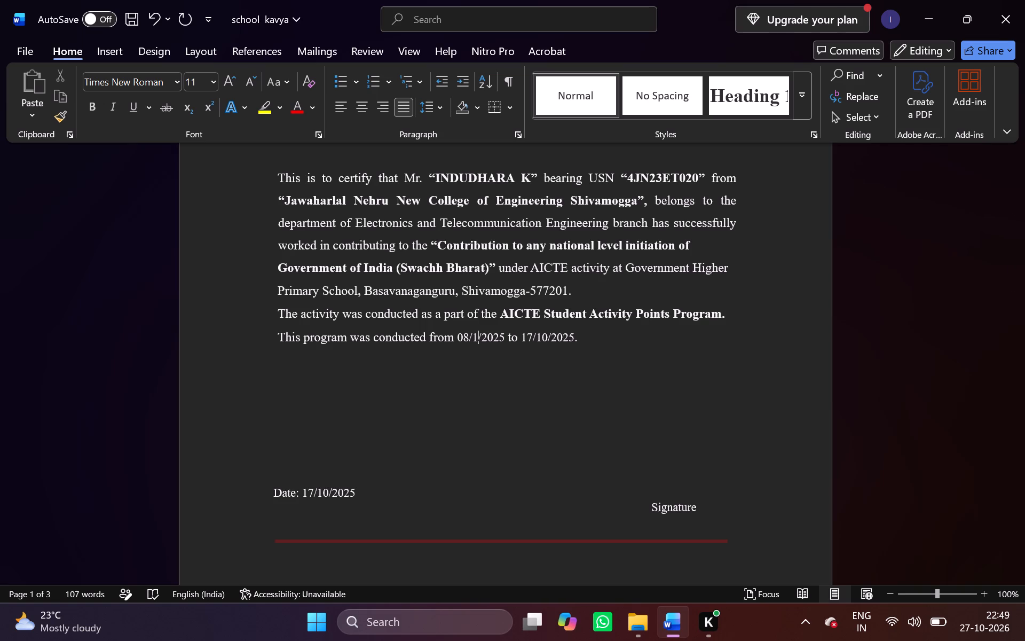
key(BackSpace)
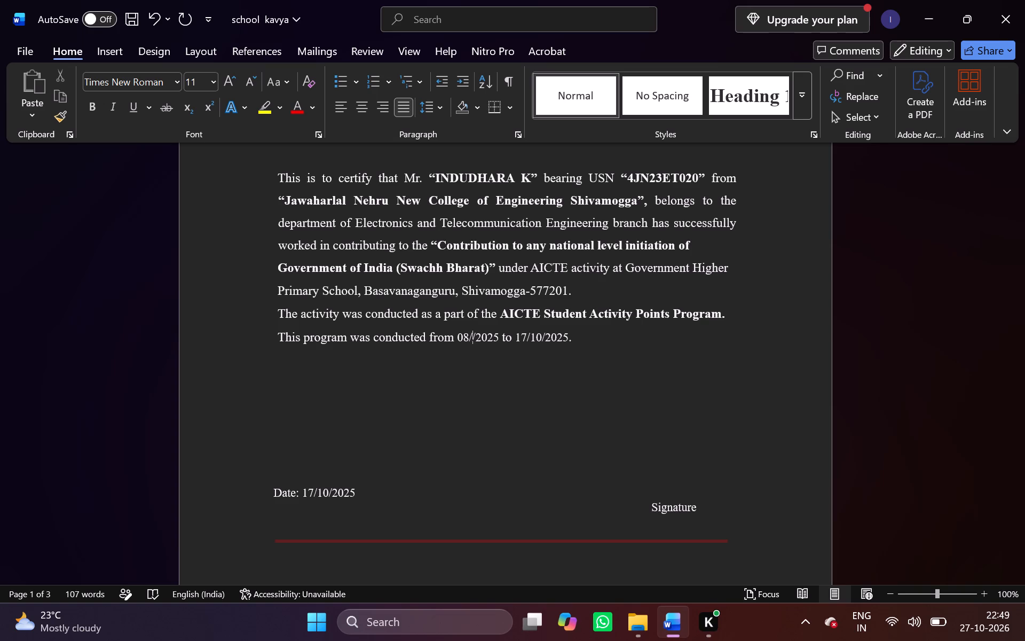
key(8)
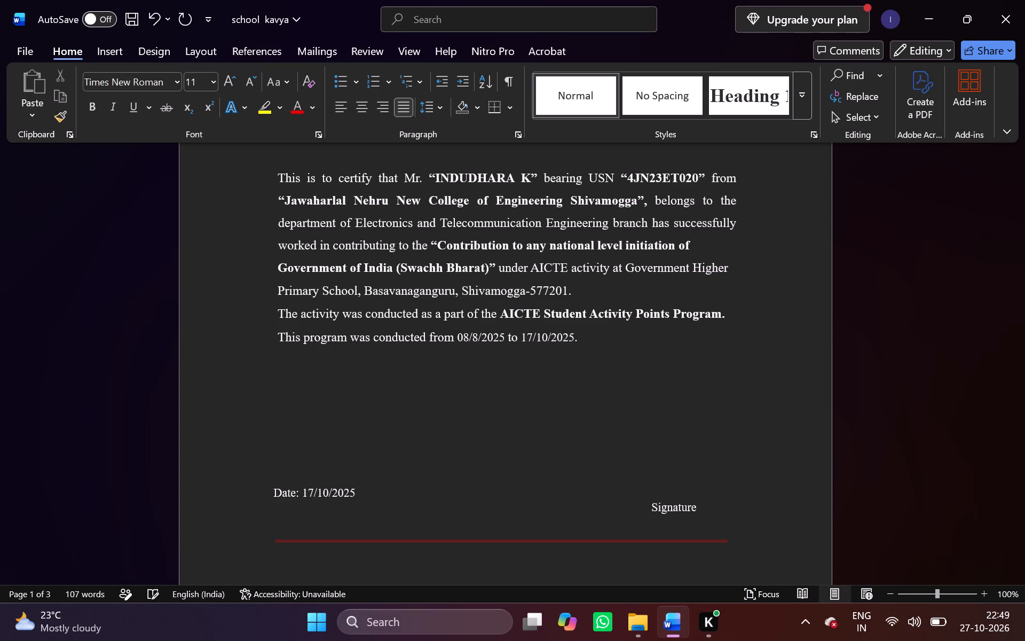
key(BackSpace)
key(0)
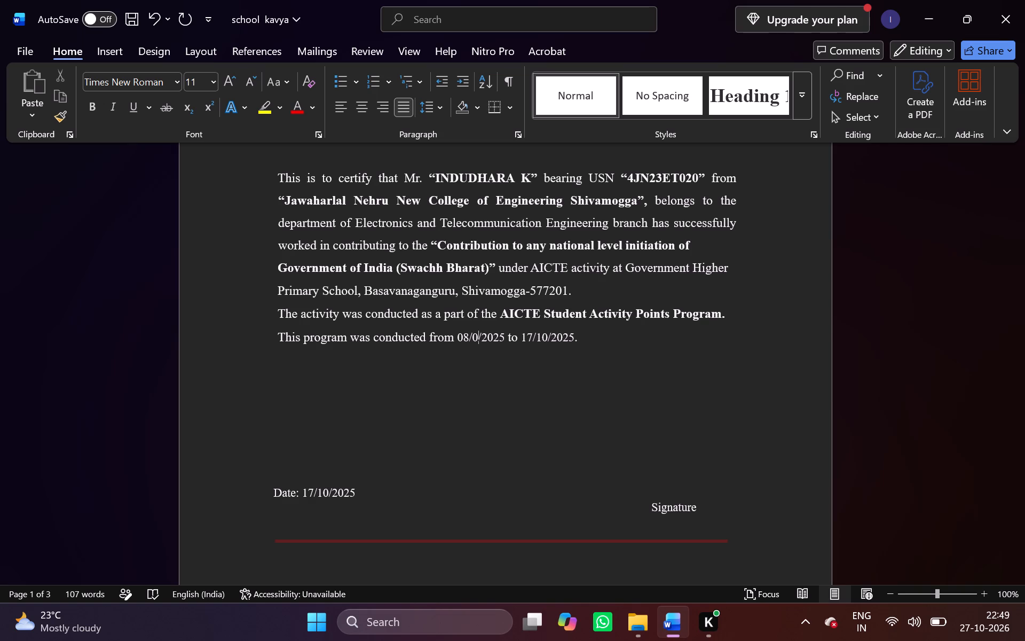
key(BackSpace)
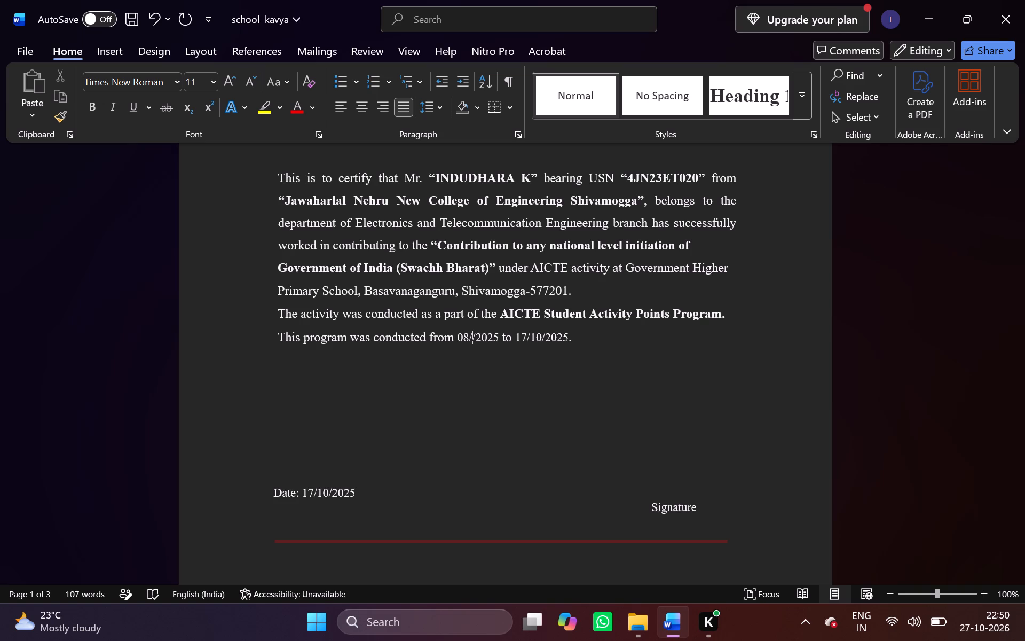
text(08)
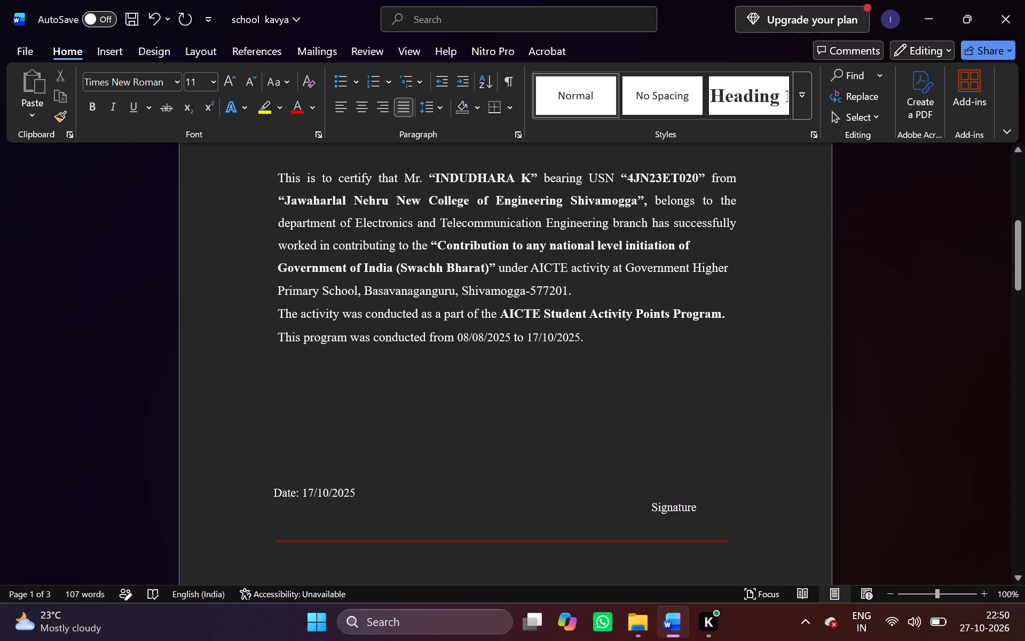
Change the program's end date in the body text to 17/08/2025.
click(554, 332)
key(BackSpace)
key(BackSpace)
text(08)
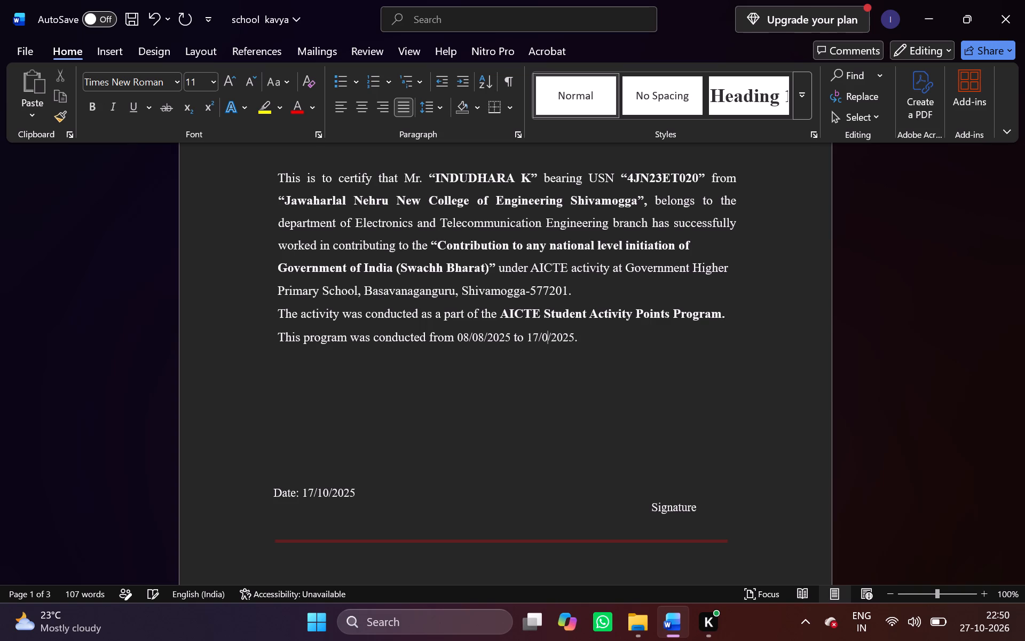
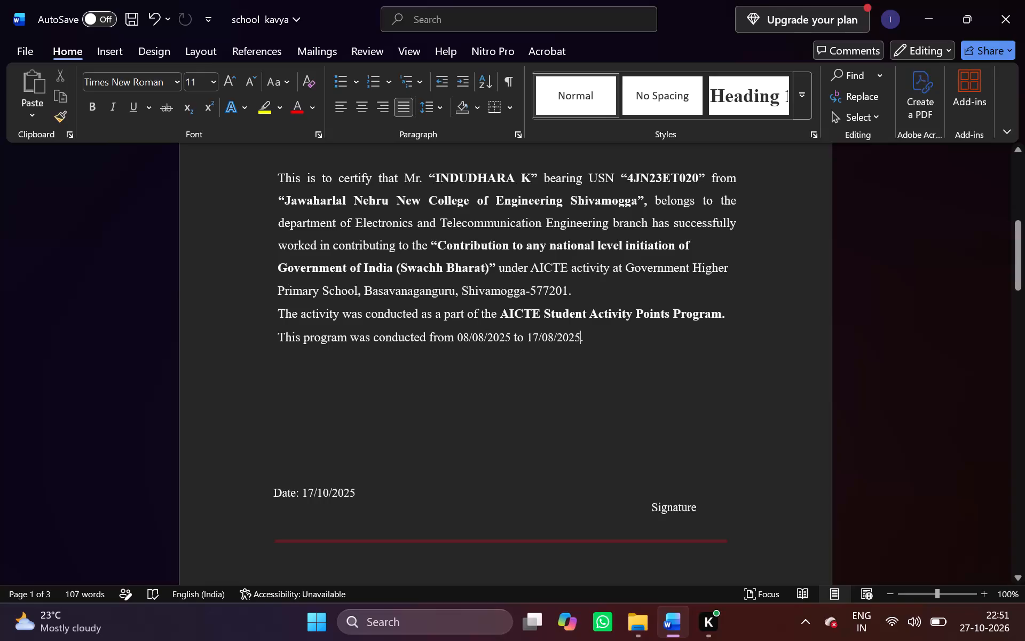
Change the program's start date in the body text to 08/07/2025.
click(482, 333)
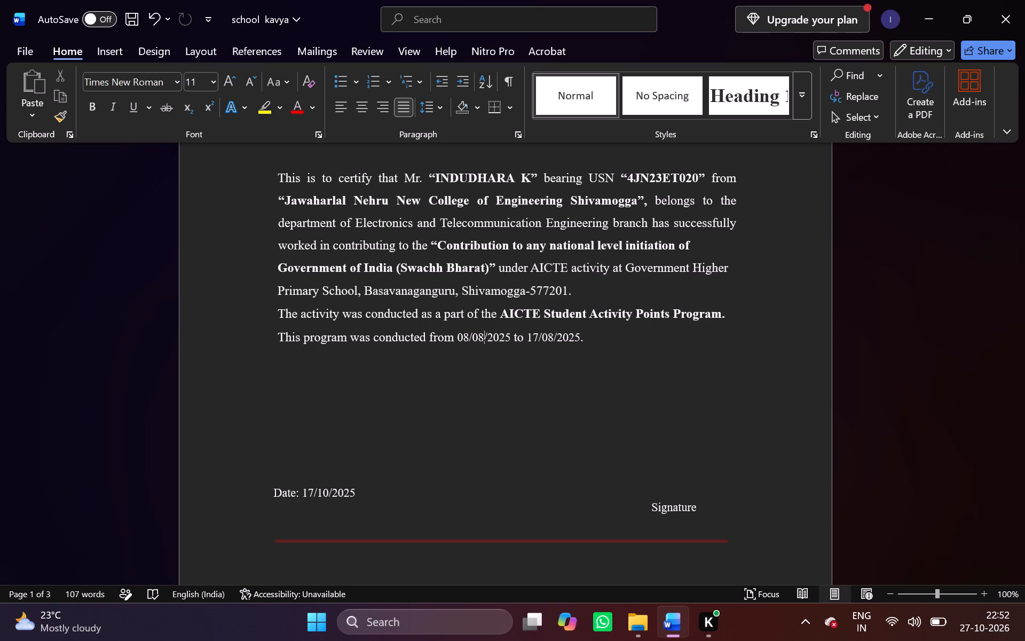
key(BackSpace)
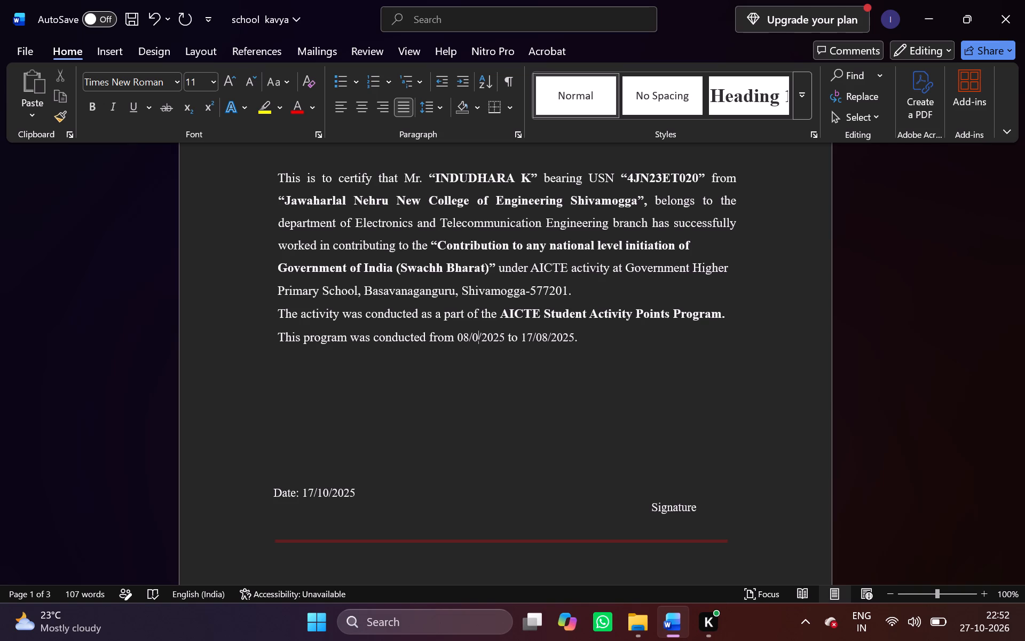
key(7)
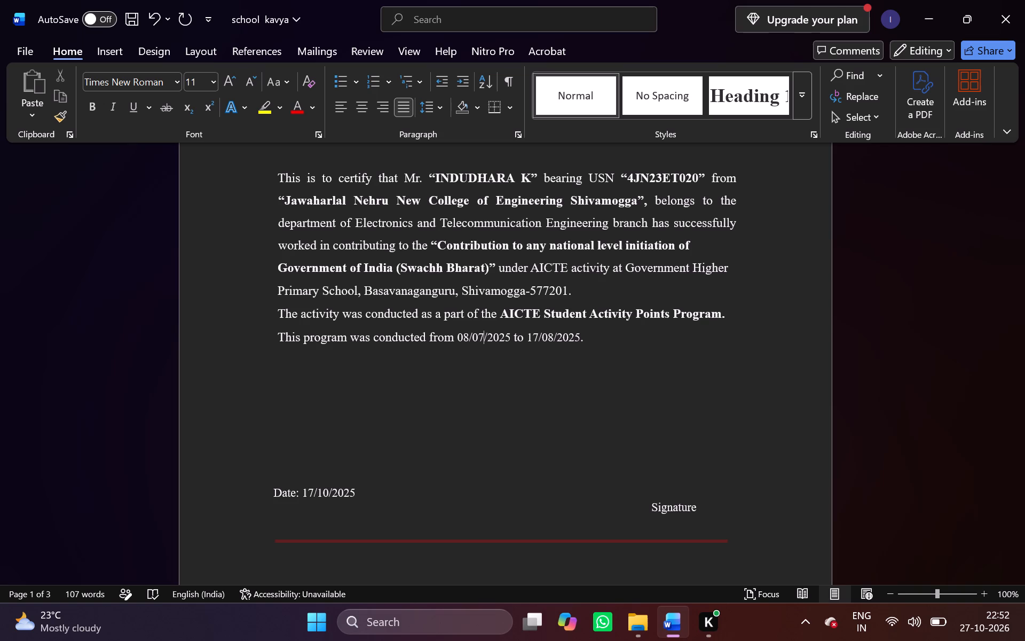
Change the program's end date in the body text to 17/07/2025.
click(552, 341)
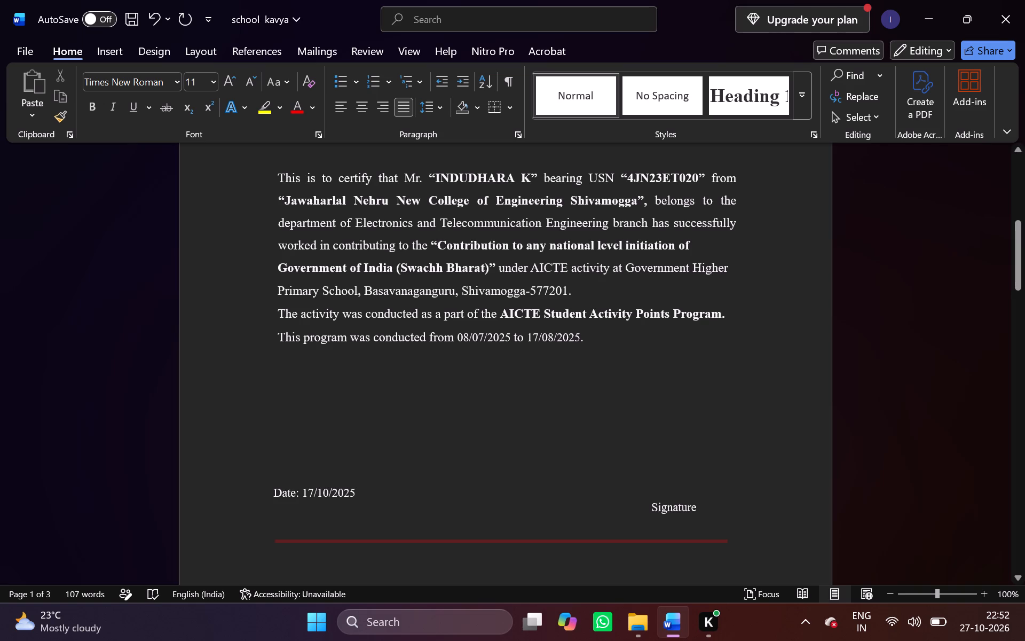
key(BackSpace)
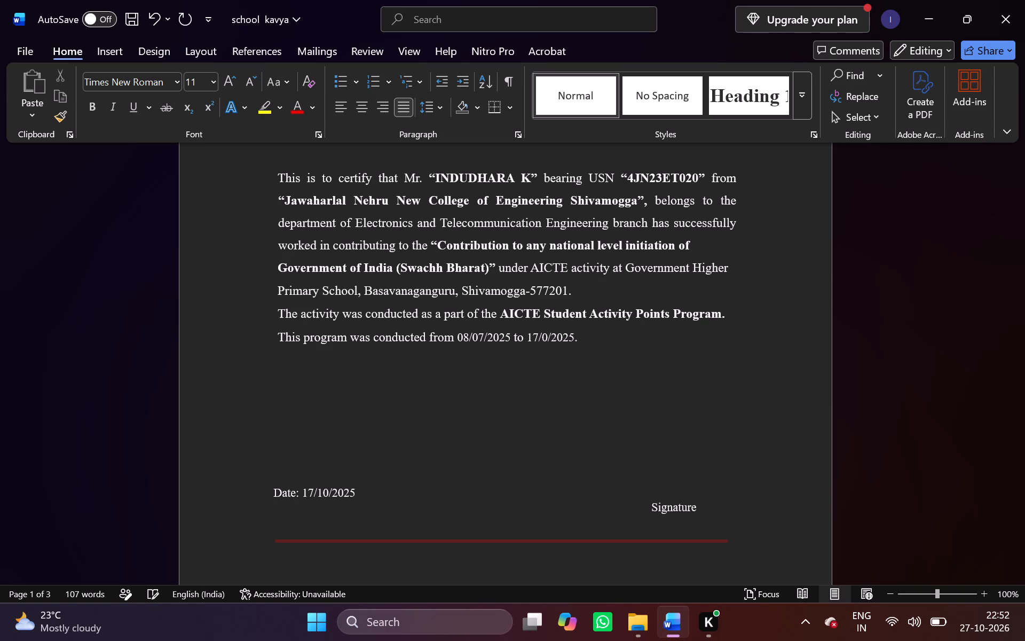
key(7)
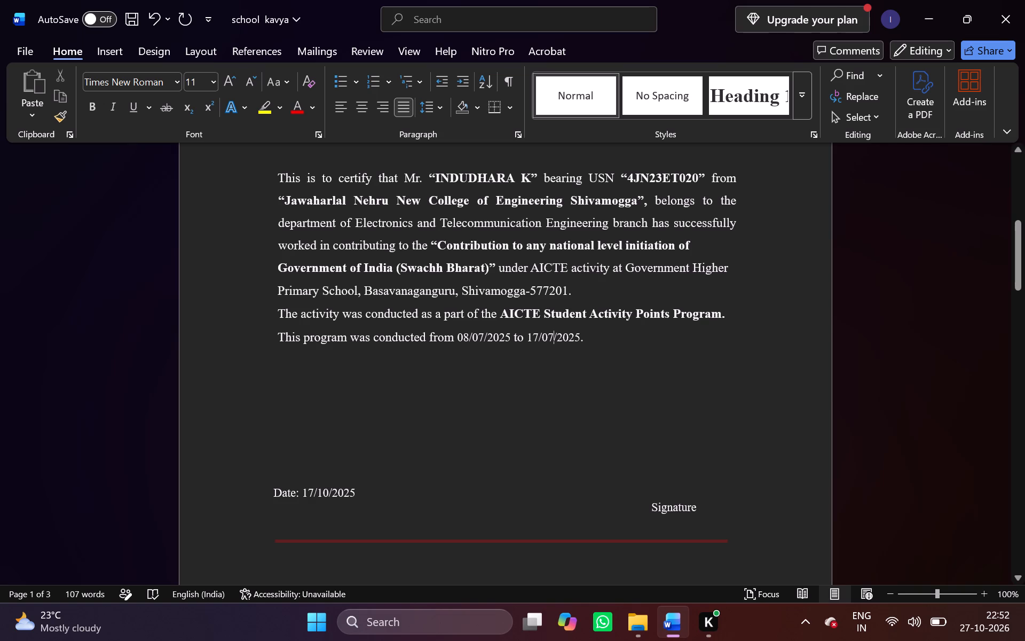
Review the certificate's body text from the student details down to the program dates.
scroll(644, 359, up, 1)
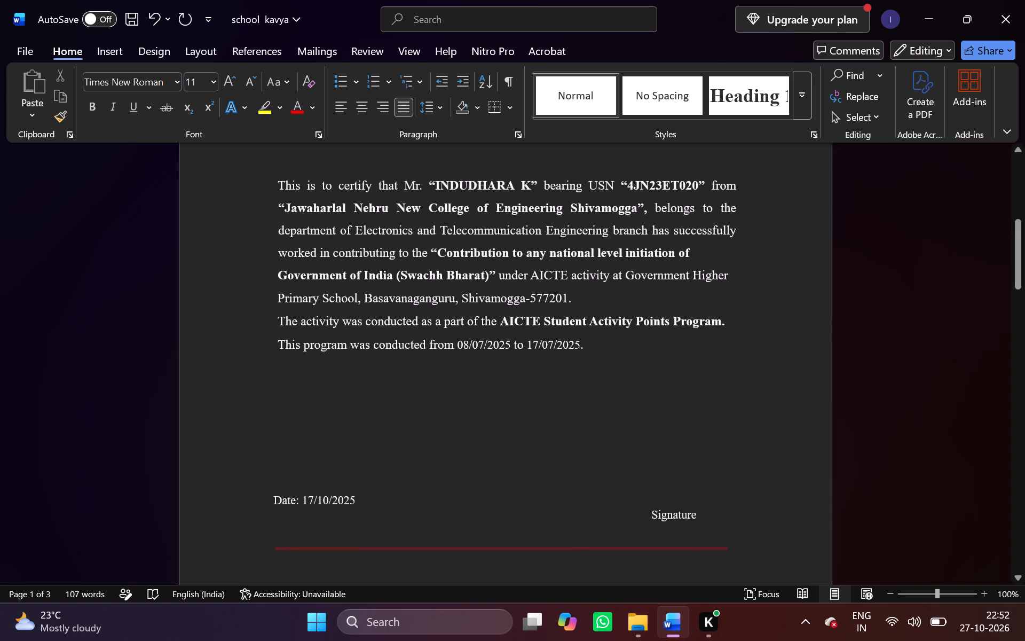
scroll(585, 278, up, 1)
click(442, 312)
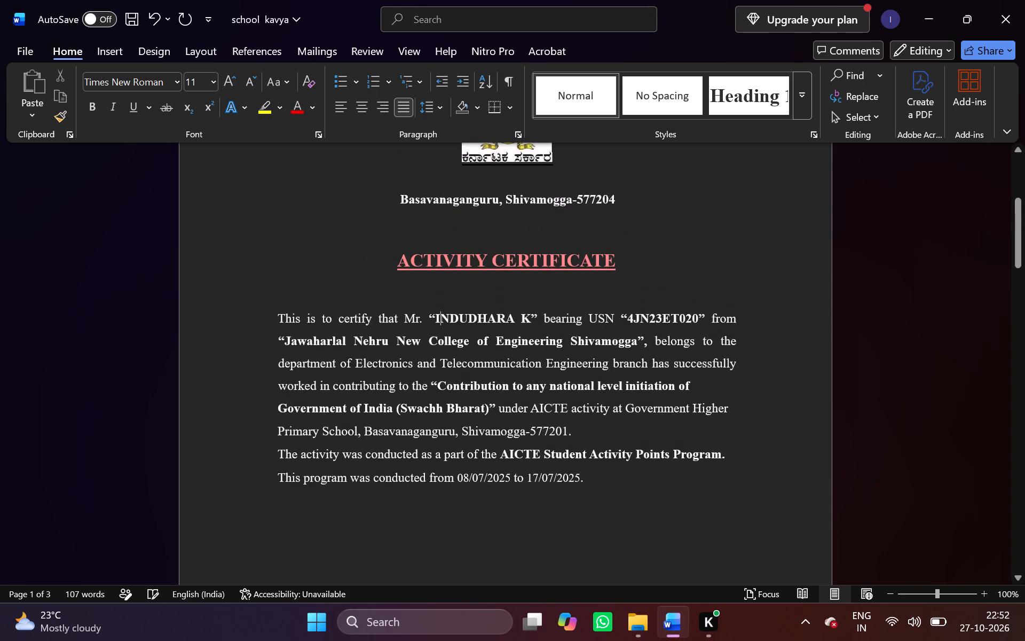
click(476, 442)
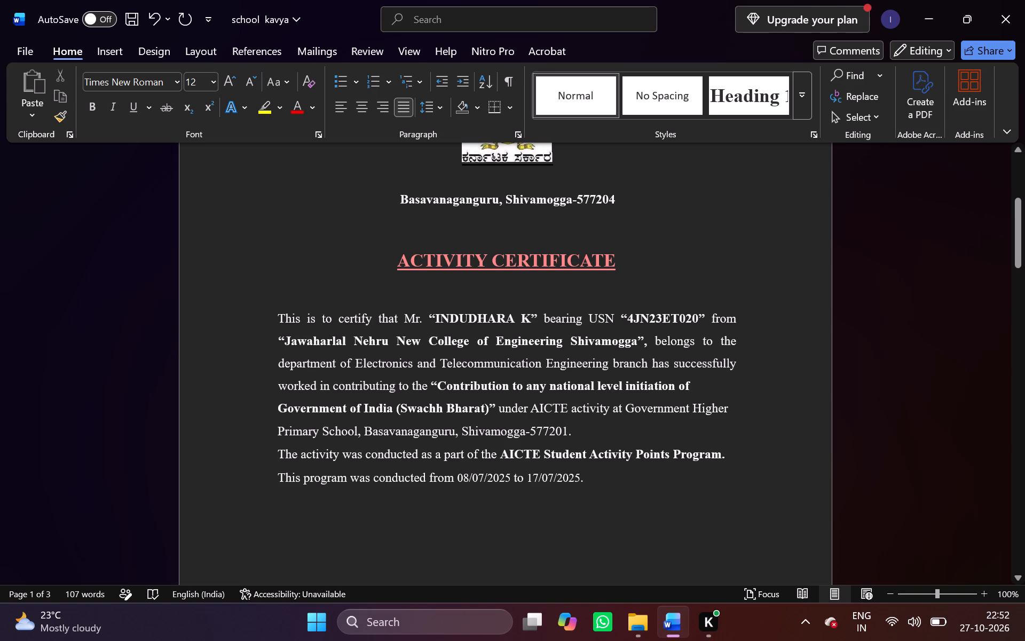
click(500, 426)
click(499, 478)
click(323, 452)
click(441, 482)
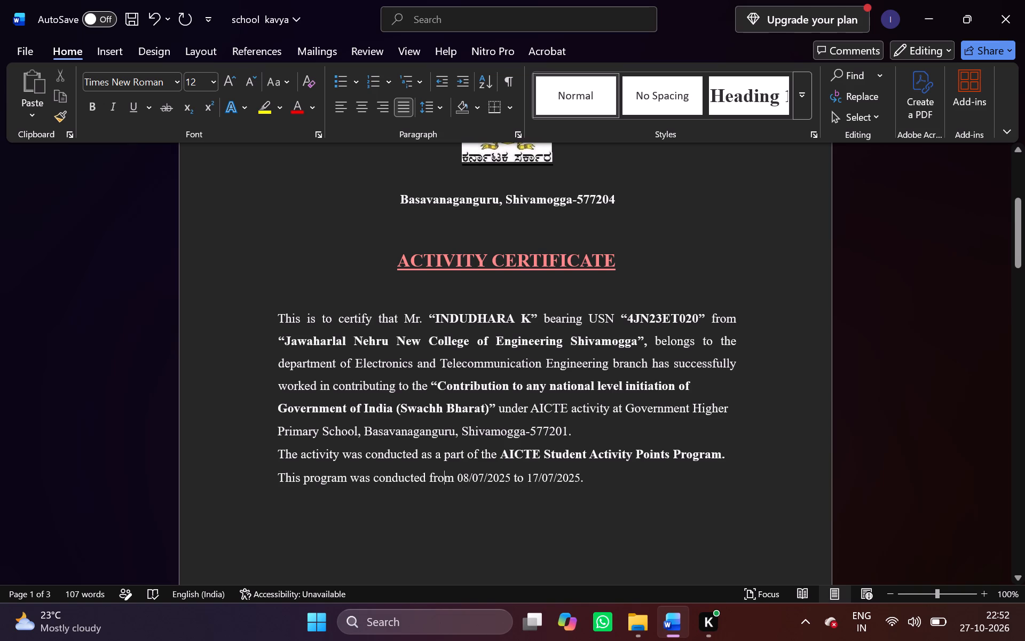
click(466, 481)
Set the font size of the whole certificate body, from "This is to certify" through the program dates, to 13 pt.
click(282, 315)
click(282, 315)
drag(278, 315, 457, 376)
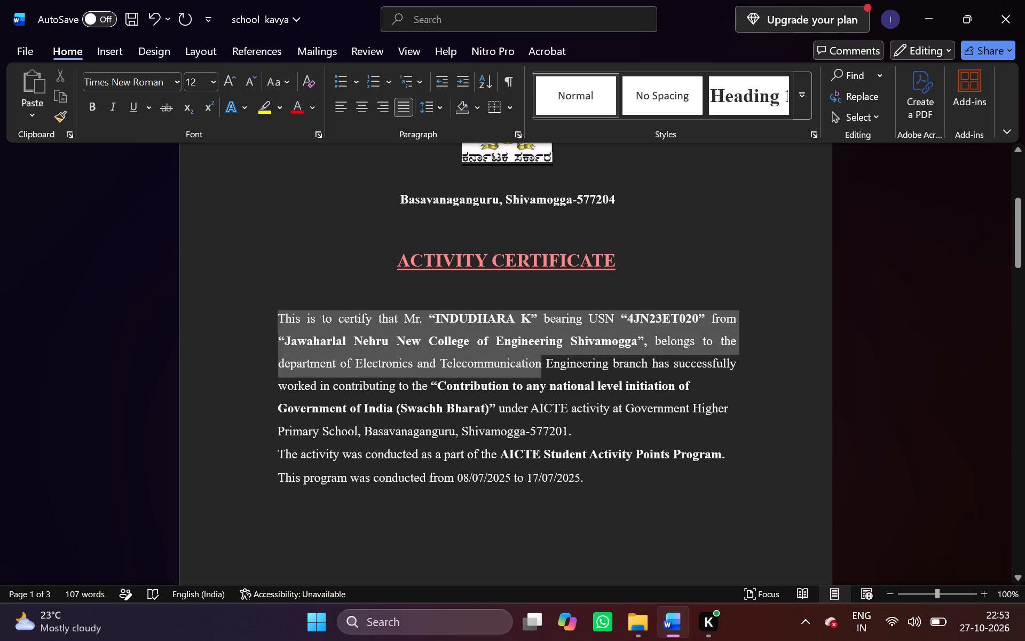
drag(457, 376, 571, 455)
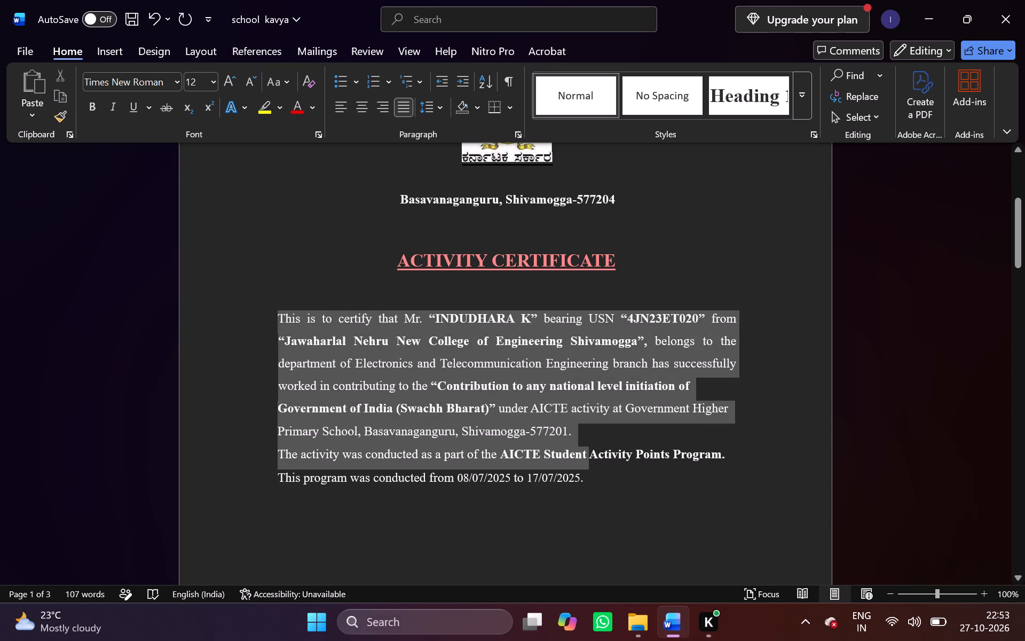
drag(571, 455, 589, 473)
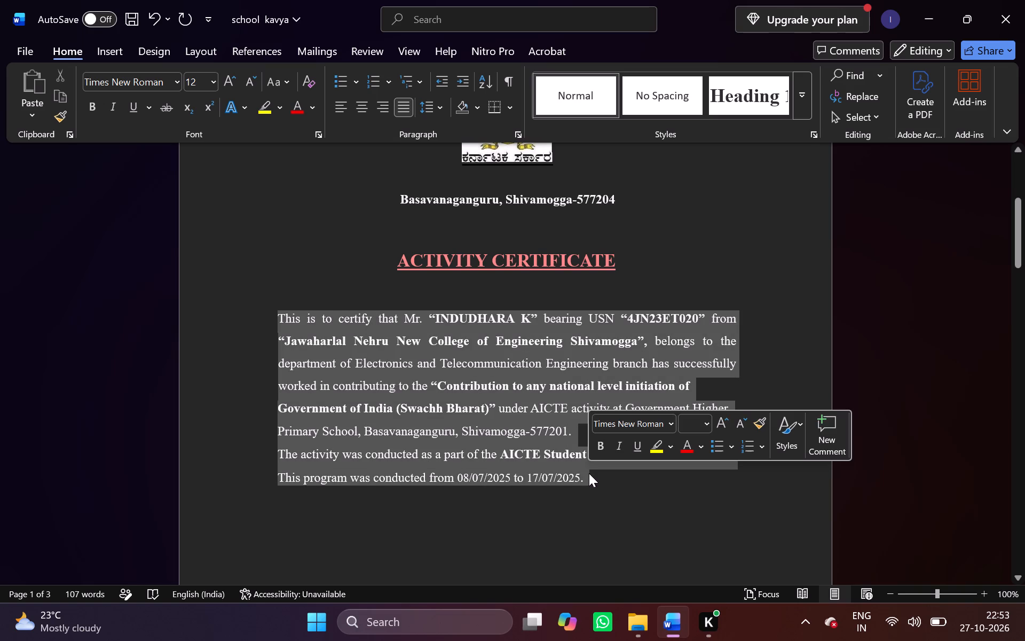
click(198, 79)
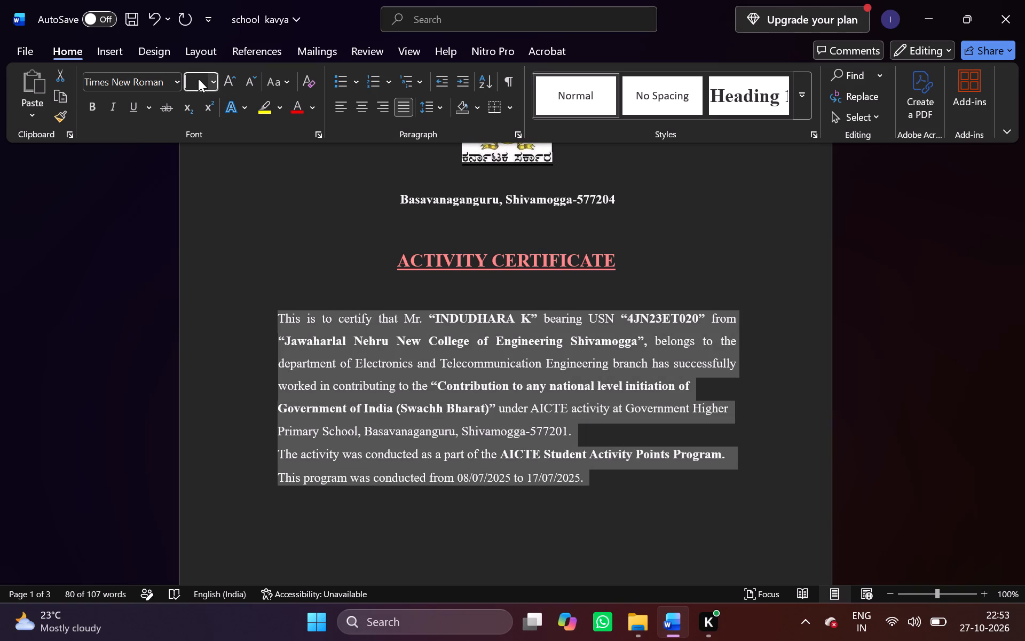
text(13)
key(Return)
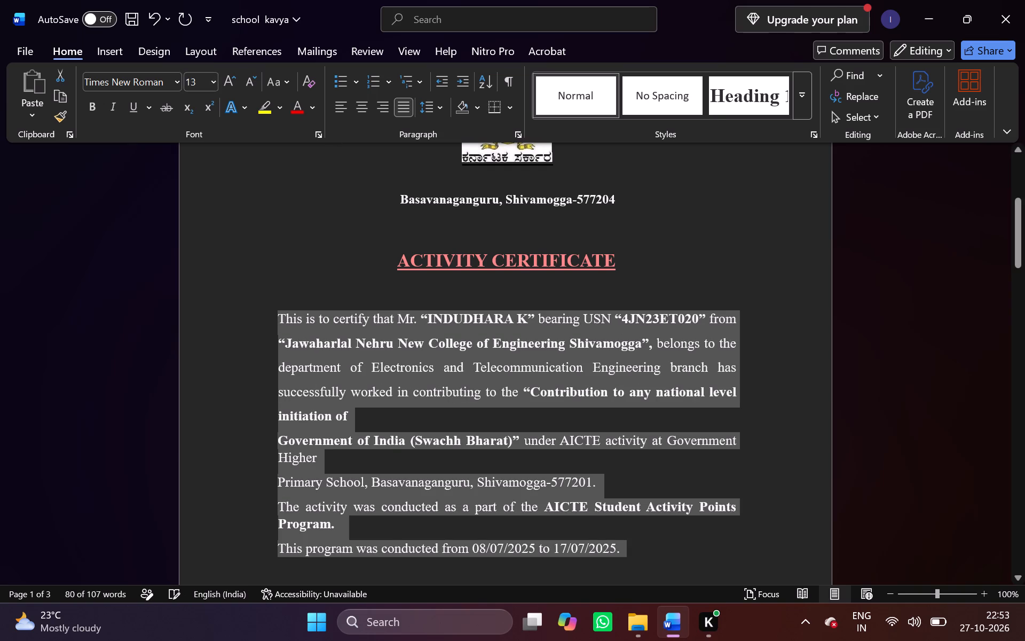
click(703, 265)
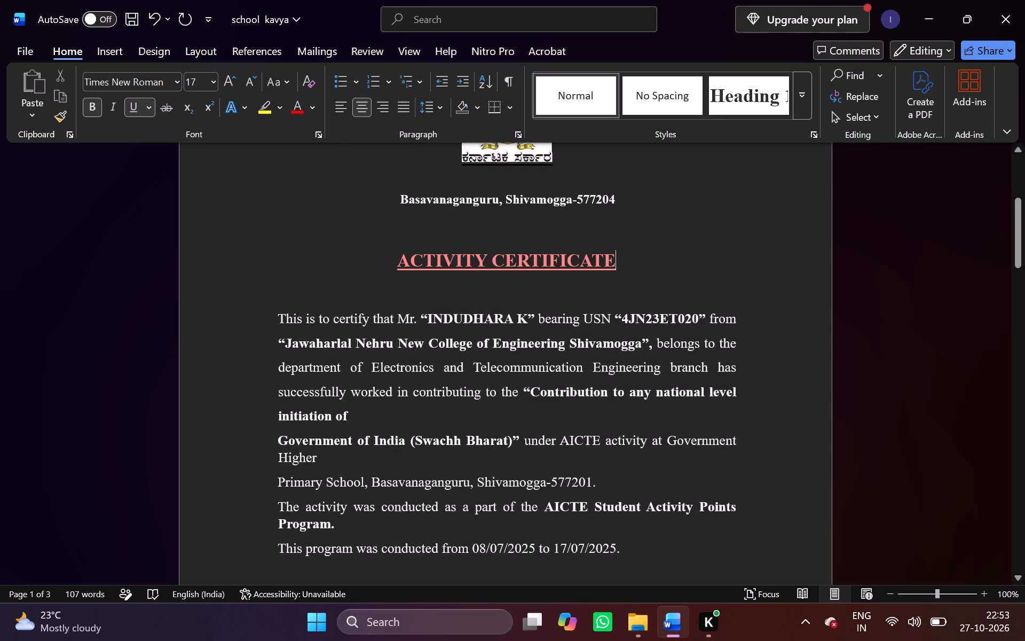
Join the "Government of India (Swachh Bharat)" line to the end of "initiation of", separated by a single space.
click(281, 437)
key(BackSpace)
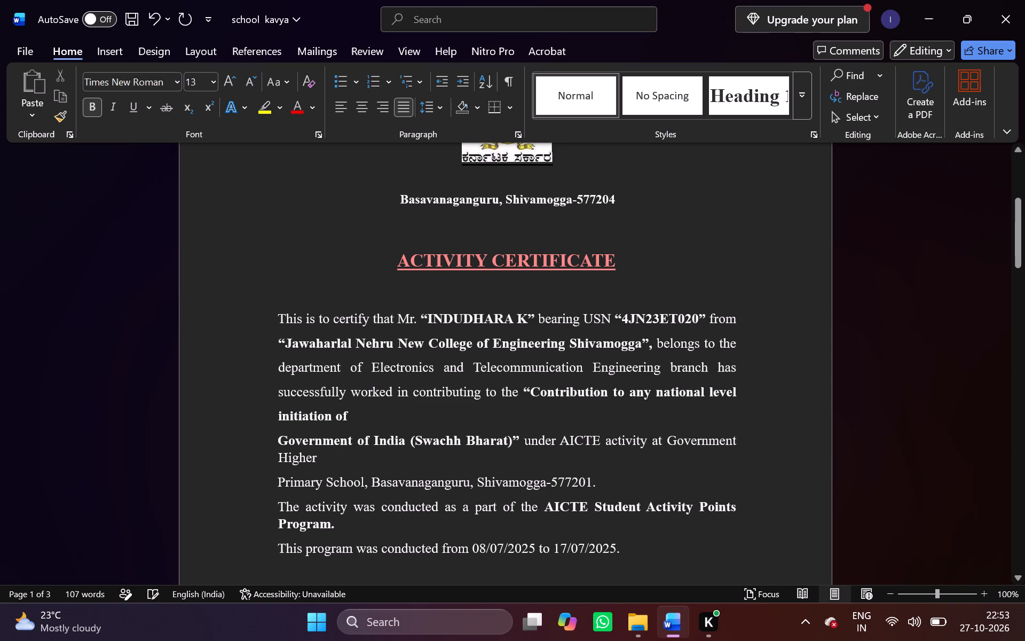
key(BackSpace)
key(BackSpace)
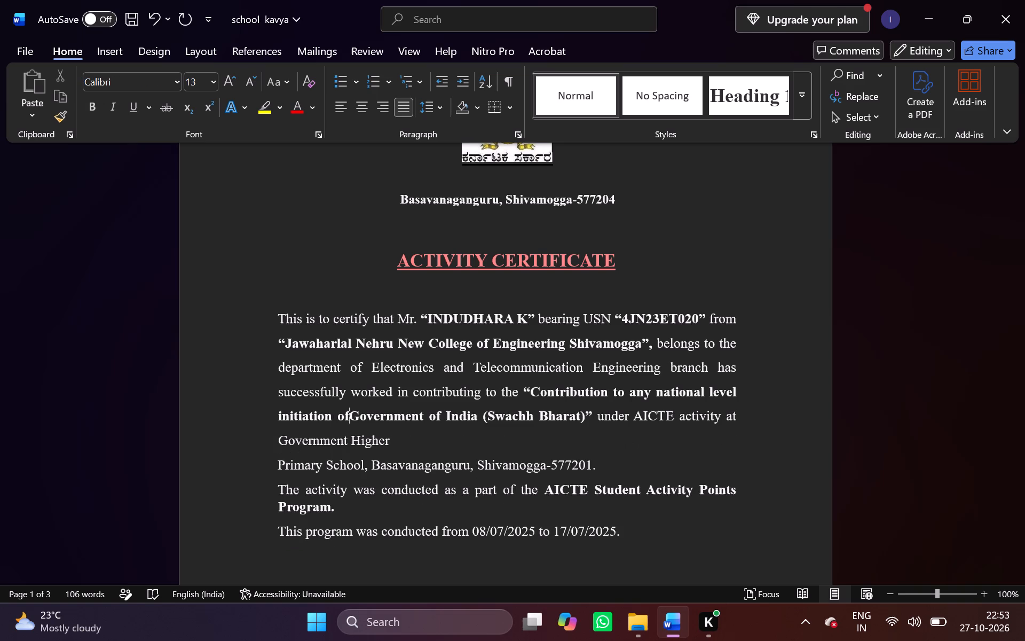
key(space)
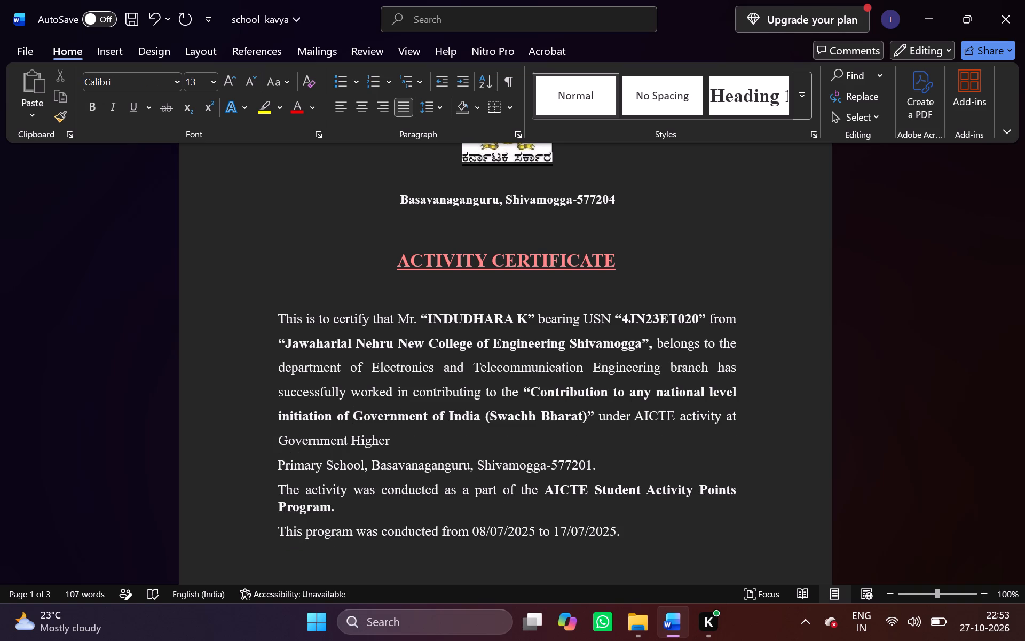
Join the "Primary School, Basavanaganguru" line to the end of "Government Higher", separated by a single space.
click(399, 443)
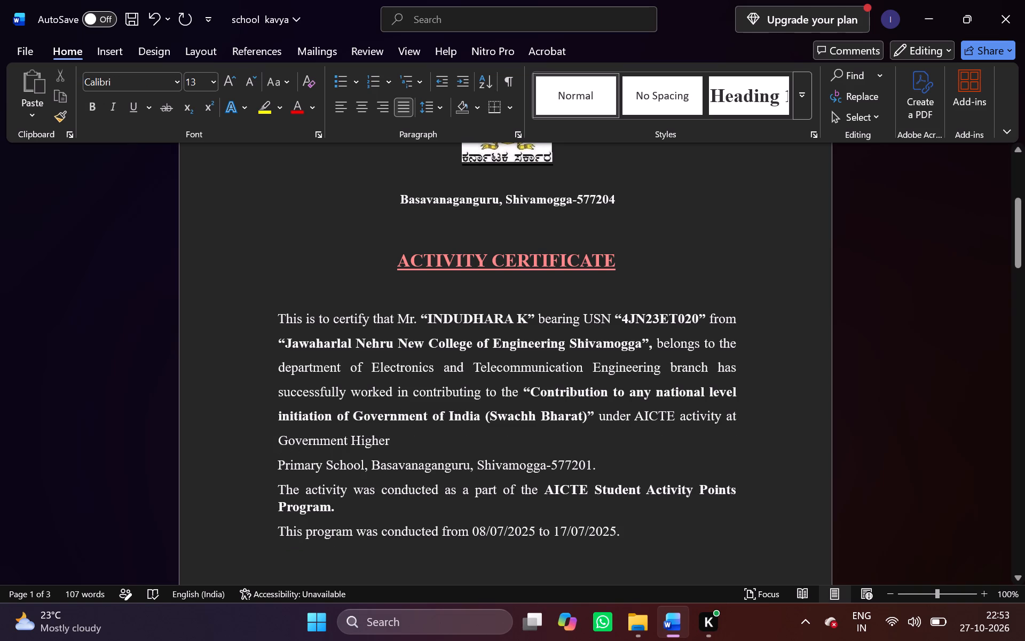
click(280, 465)
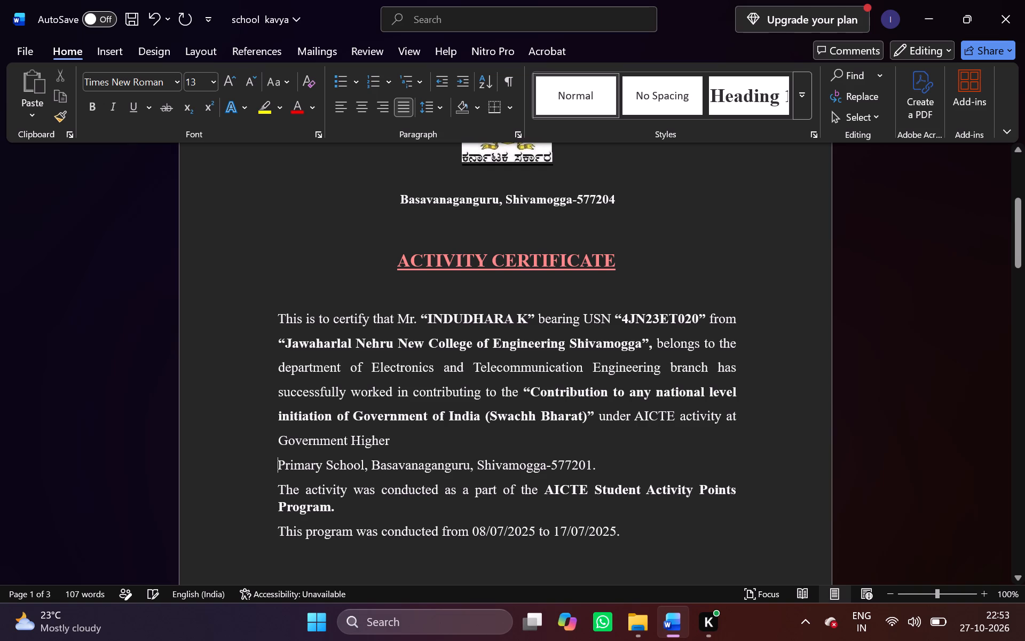
key(BackSpace)
key(BackSpace)
key(space)
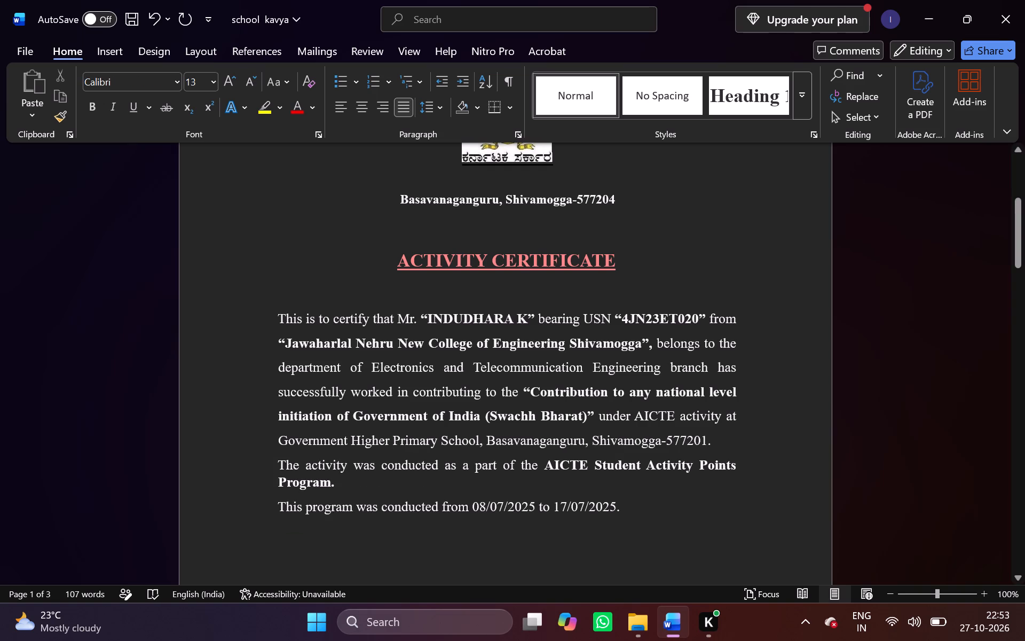
Check the body text and change the program's end date to 17/10/2025.
click(303, 320)
click(365, 394)
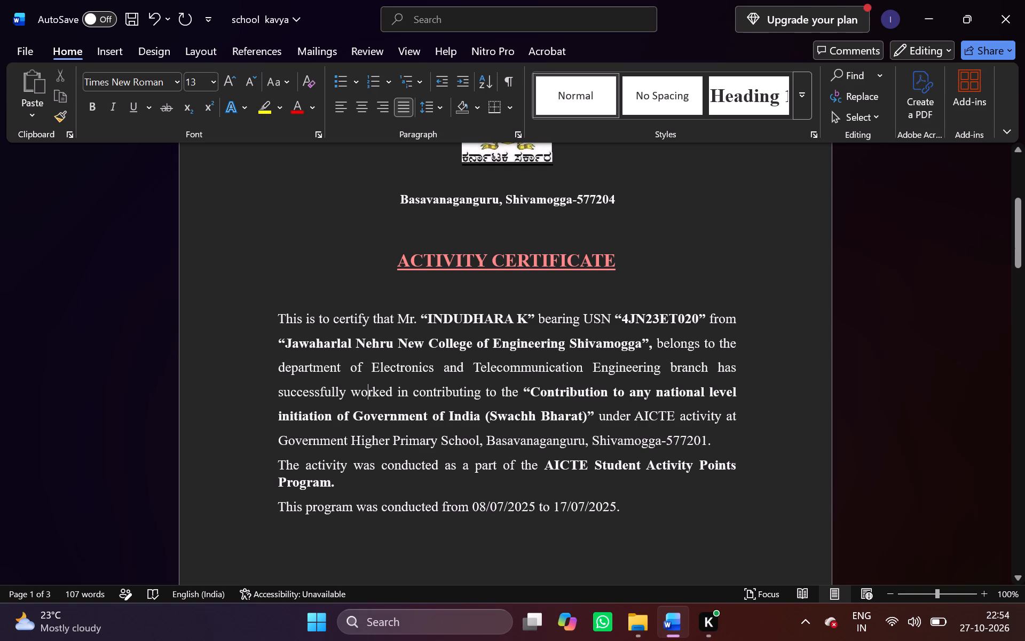
click(285, 510)
click(336, 512)
click(464, 513)
click(601, 508)
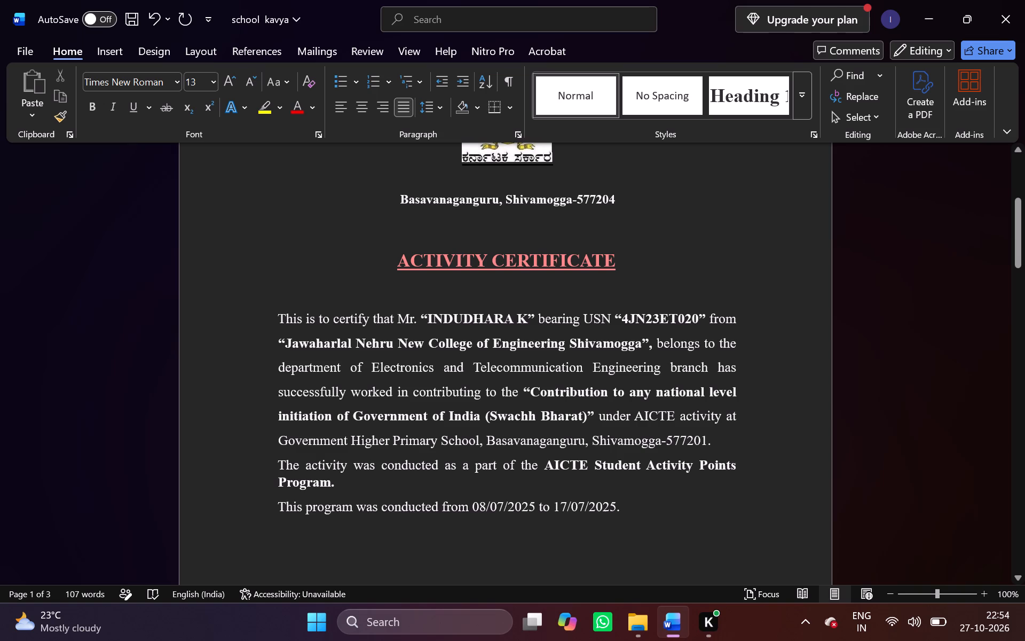
click(621, 508)
click(584, 506)
key(BackSpace)
key(BackSpace)
text(10)
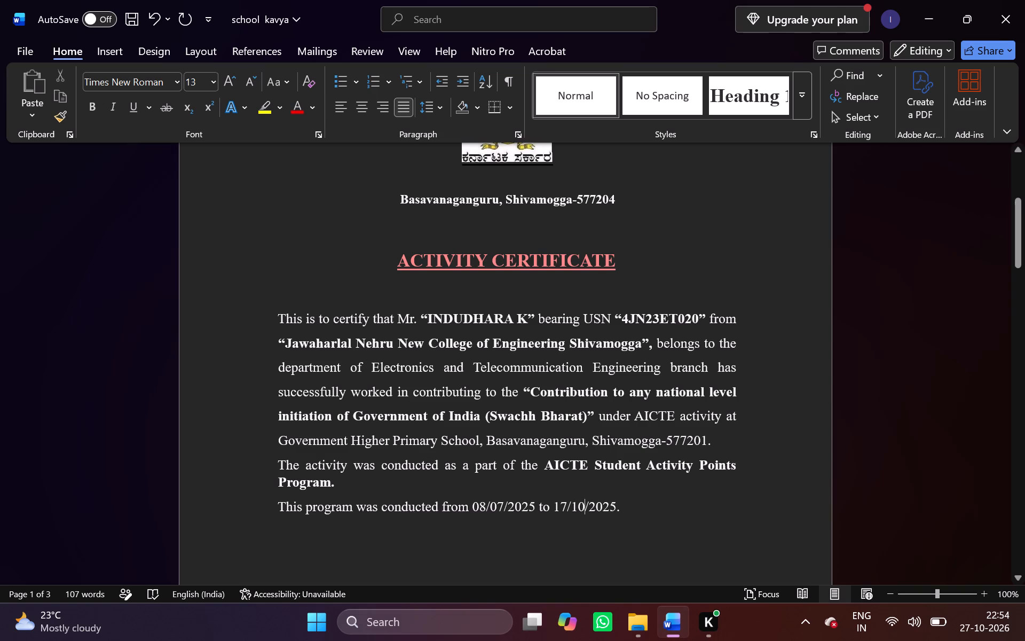
Change the month of the program's start date to 10, so it reads 08/10/2025.
click(499, 506)
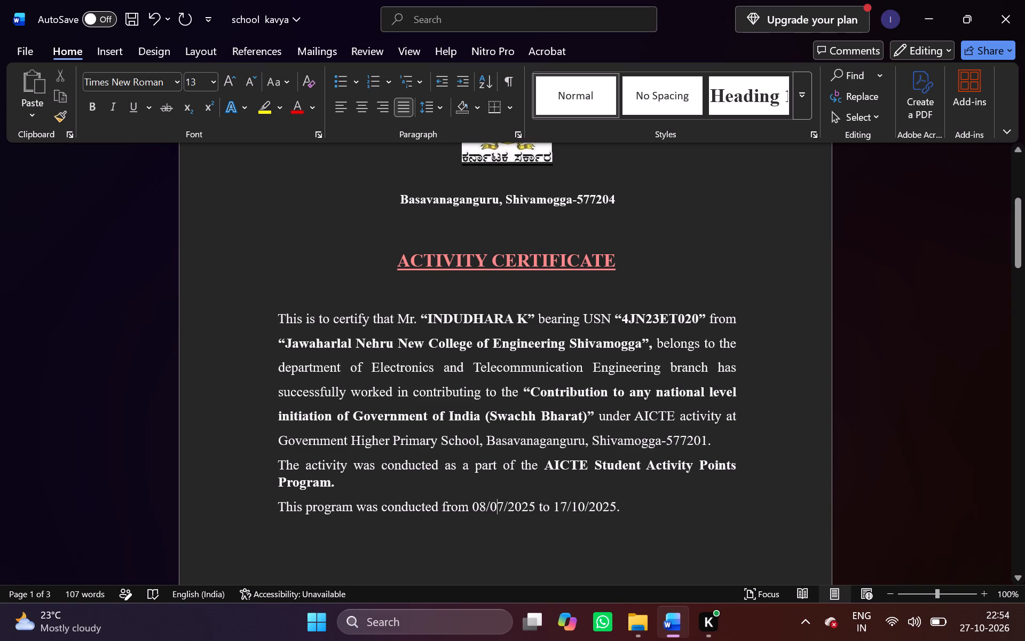
click(506, 505)
key(Left)
key(BackSpace)
key(BackSpace)
text(10)
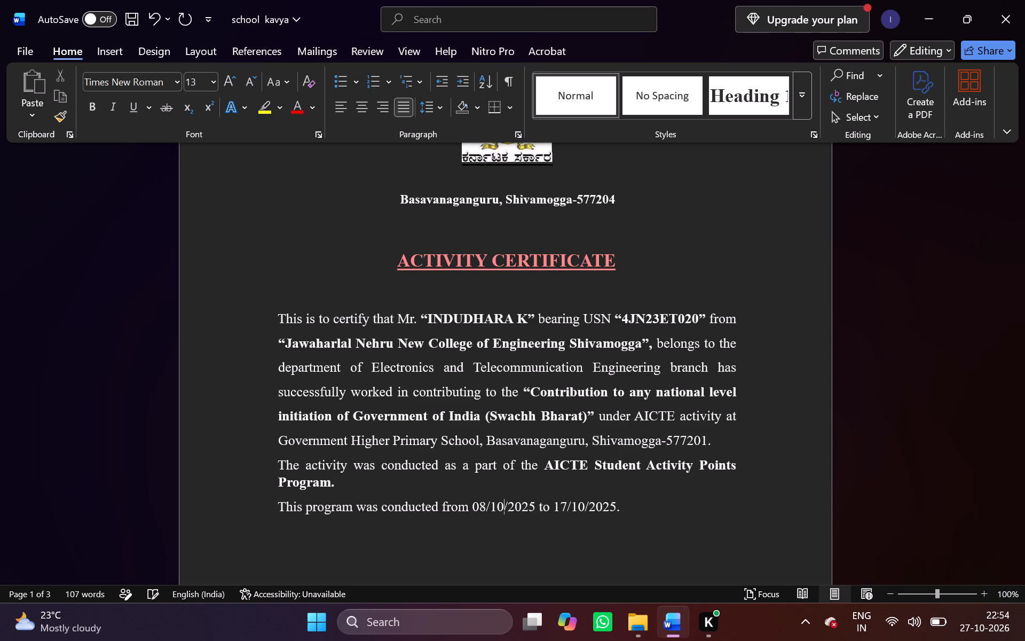
click(655, 503)
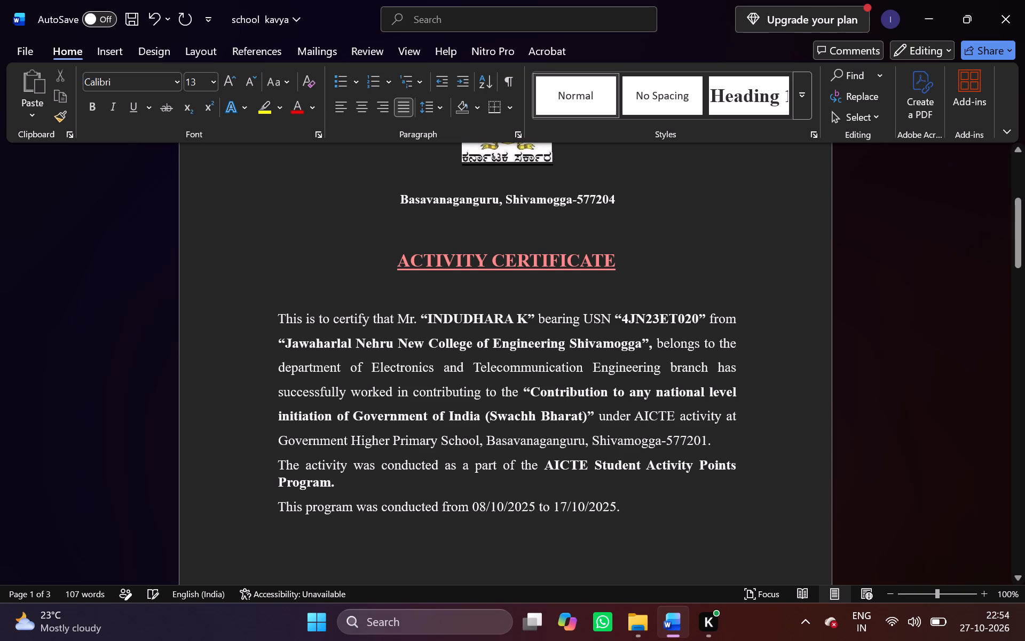
Change the day of the program's start date to 23, so it reads 23/10/2025.
scroll(655, 503, down, 1)
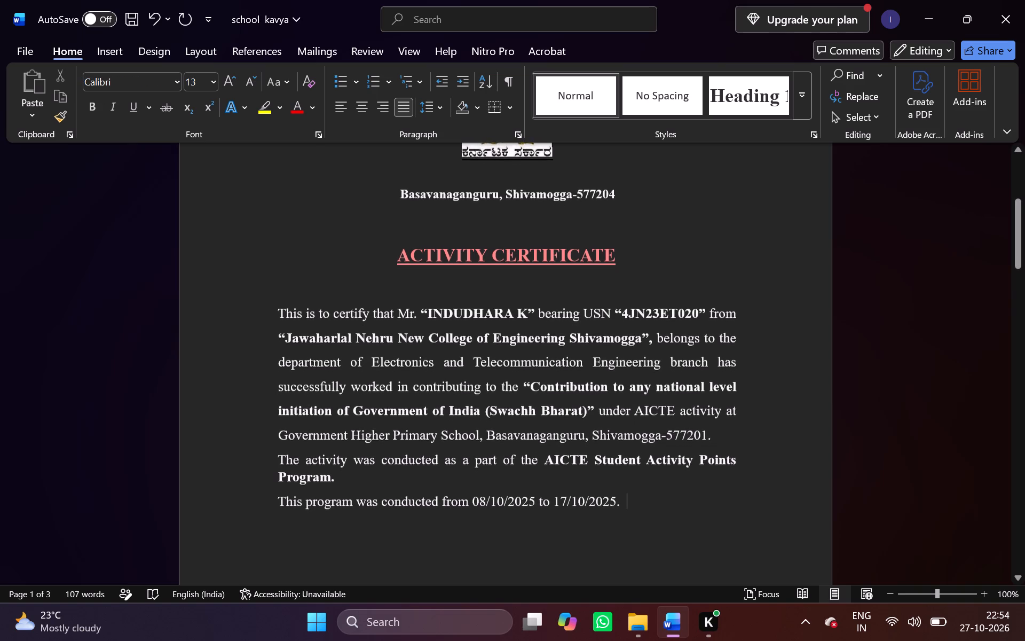
scroll(655, 503, down, 1)
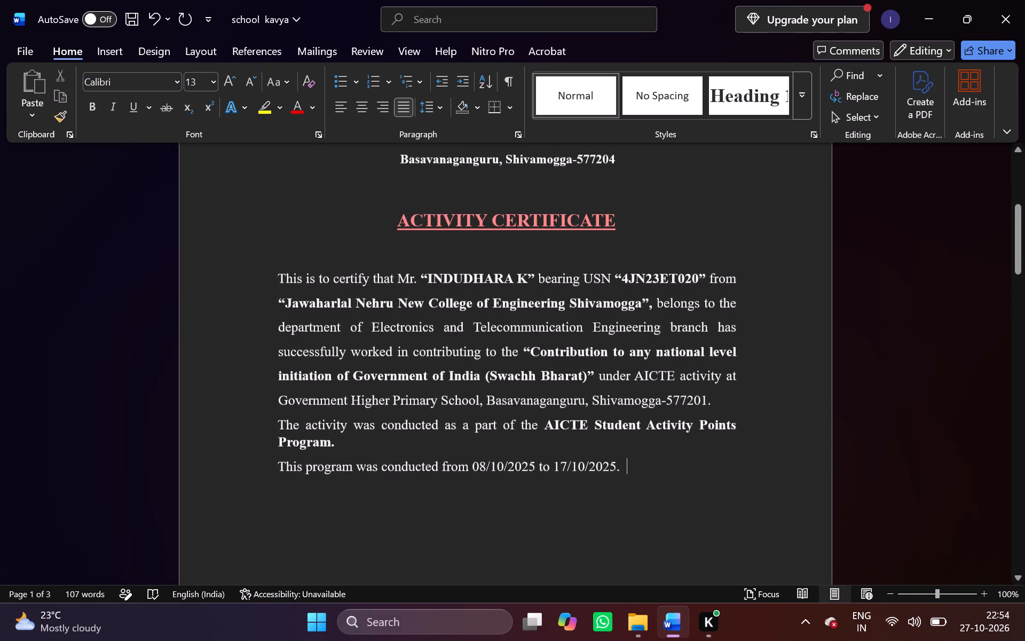
scroll(655, 503, down, 1)
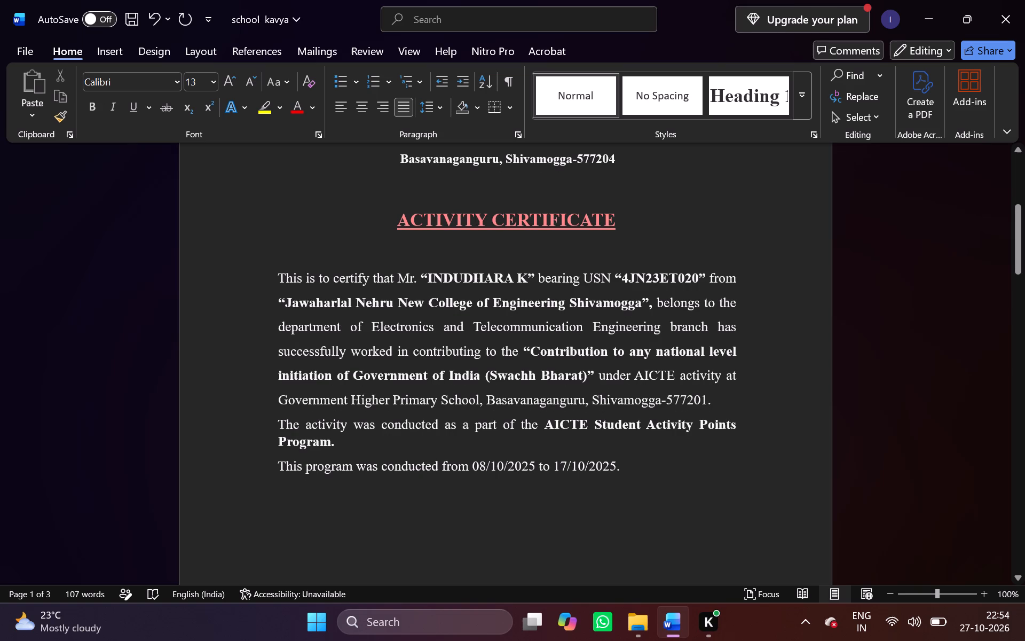
click(485, 463)
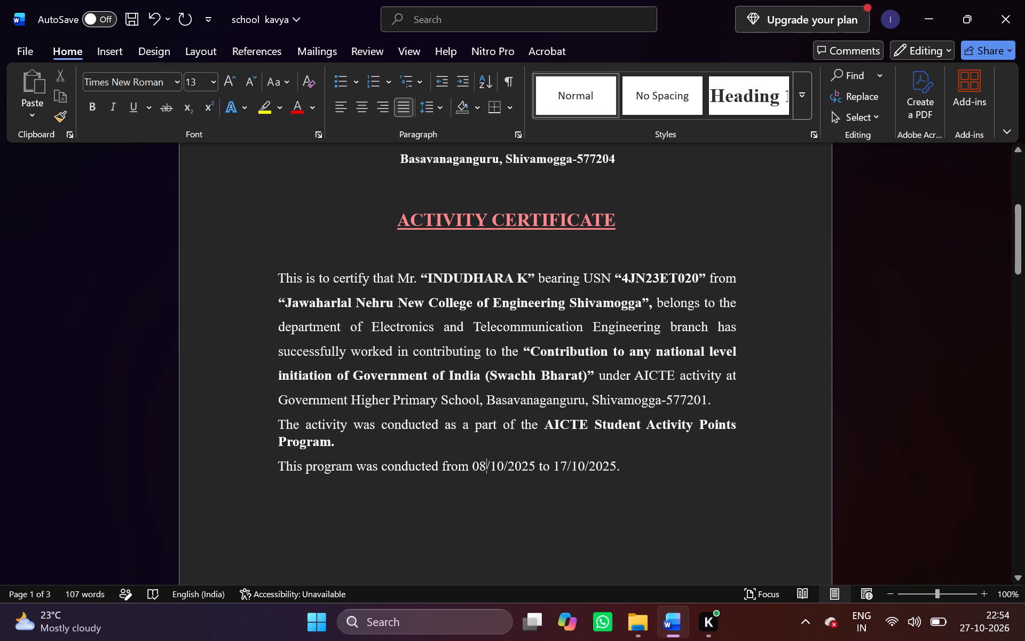
key(BackSpace)
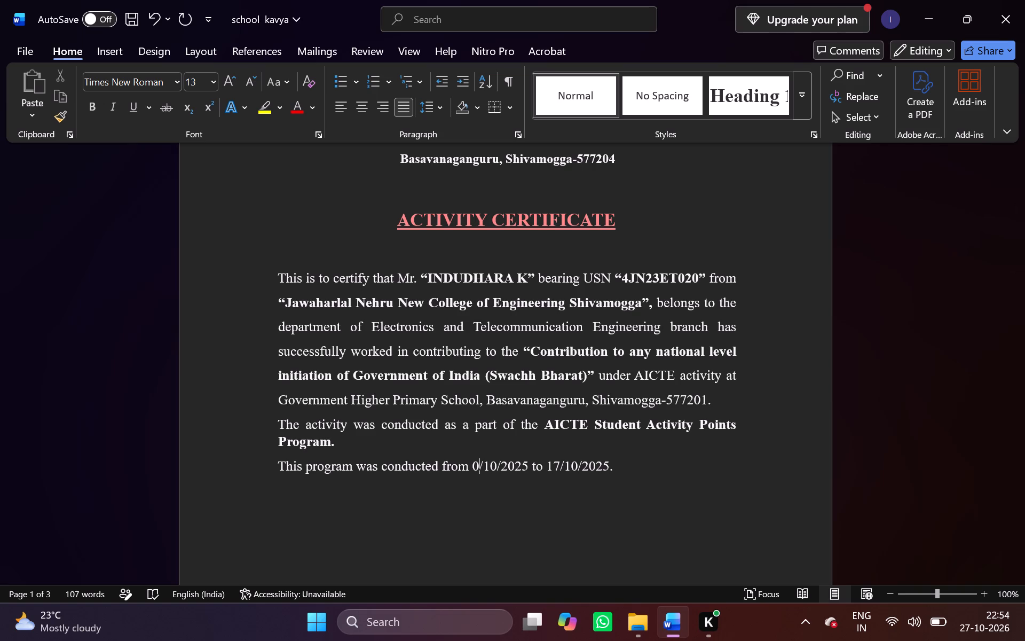
key(BackSpace)
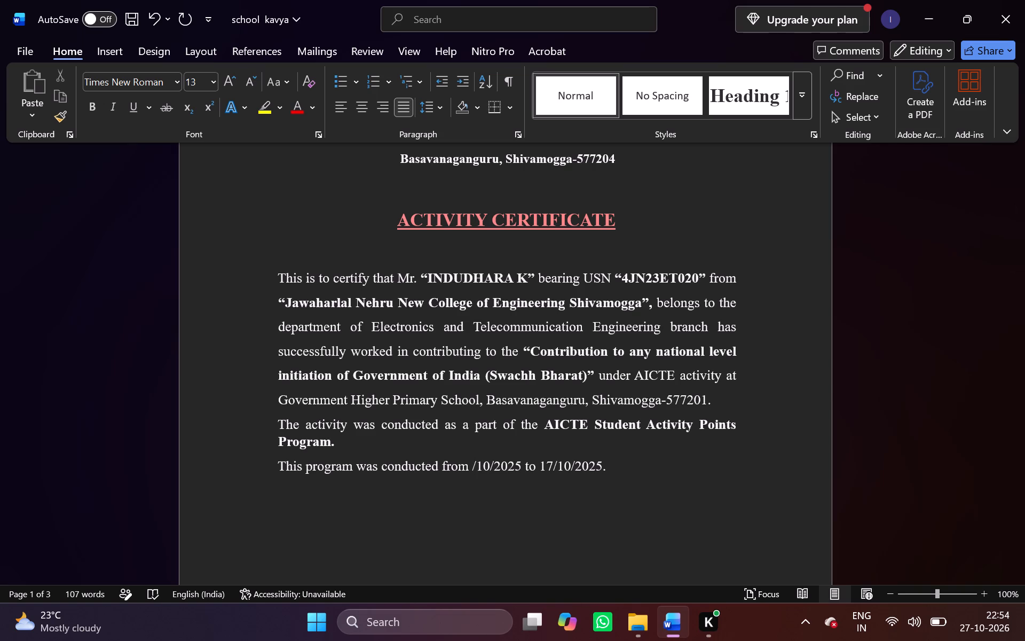
key(1)
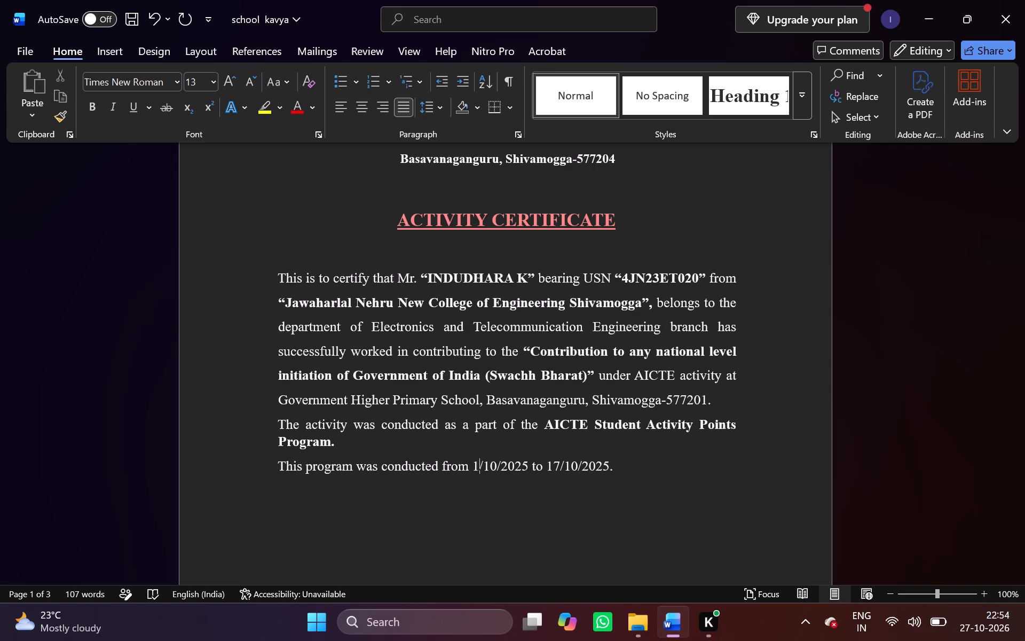
key(BackSpace)
key(1)
key(BackSpace)
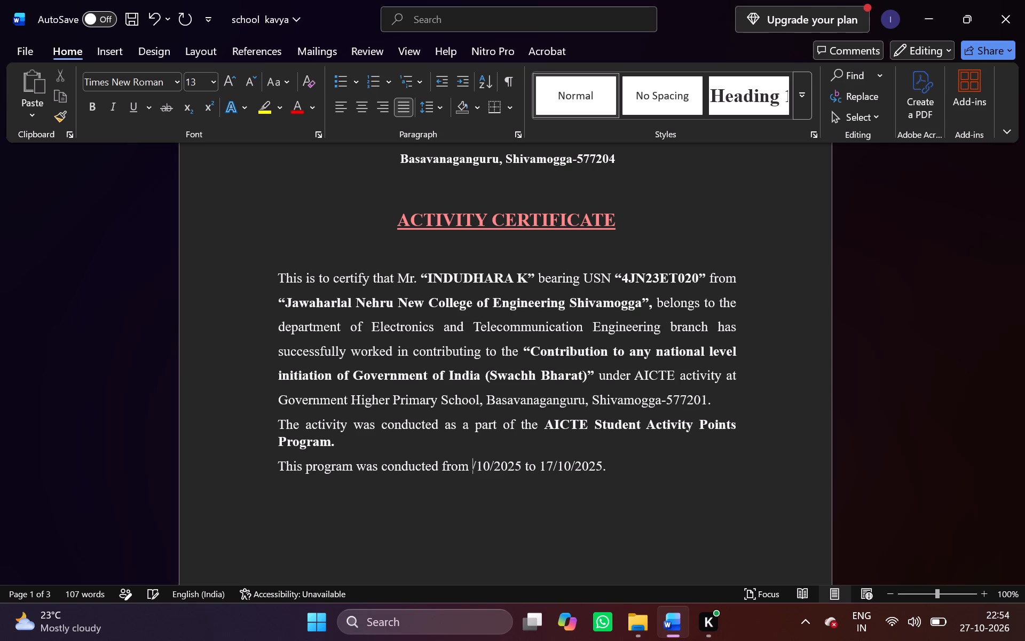
key(2)
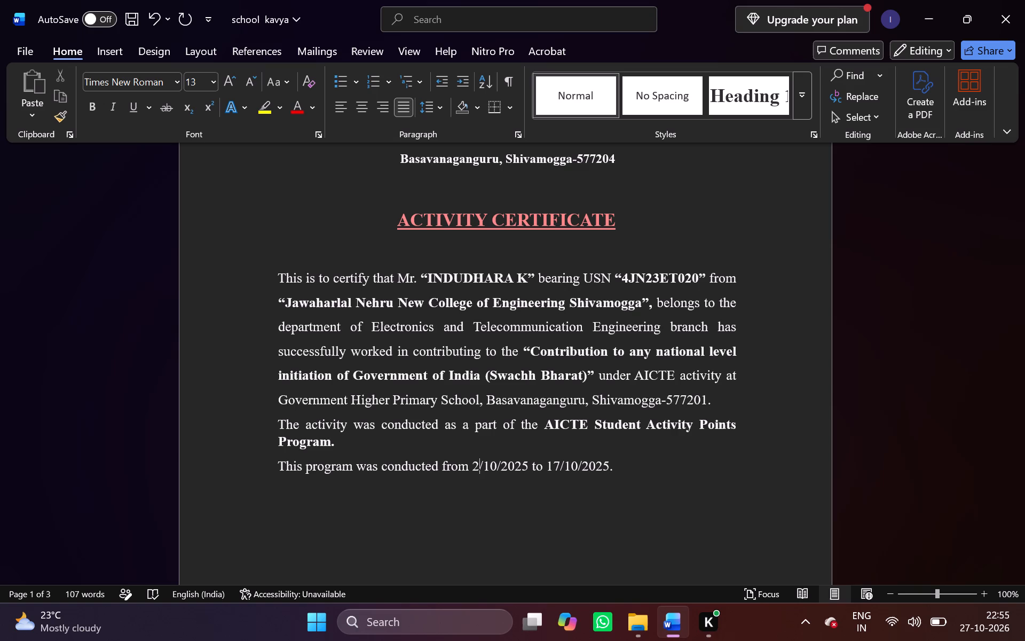
key(3)
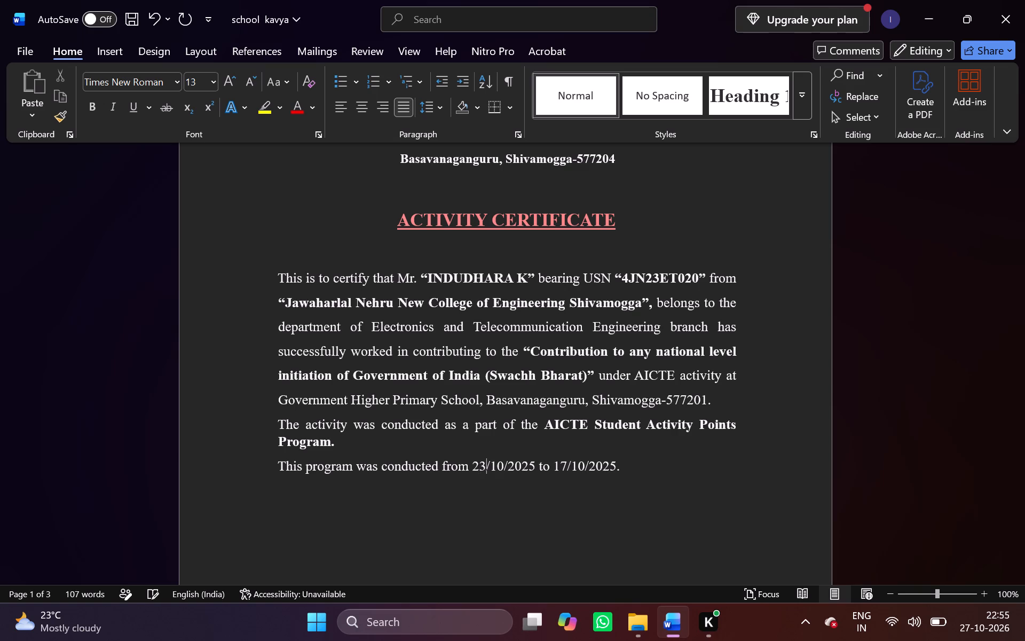
Change the day of the program's end date to 27, so it reads 27/10/2025.
click(557, 465)
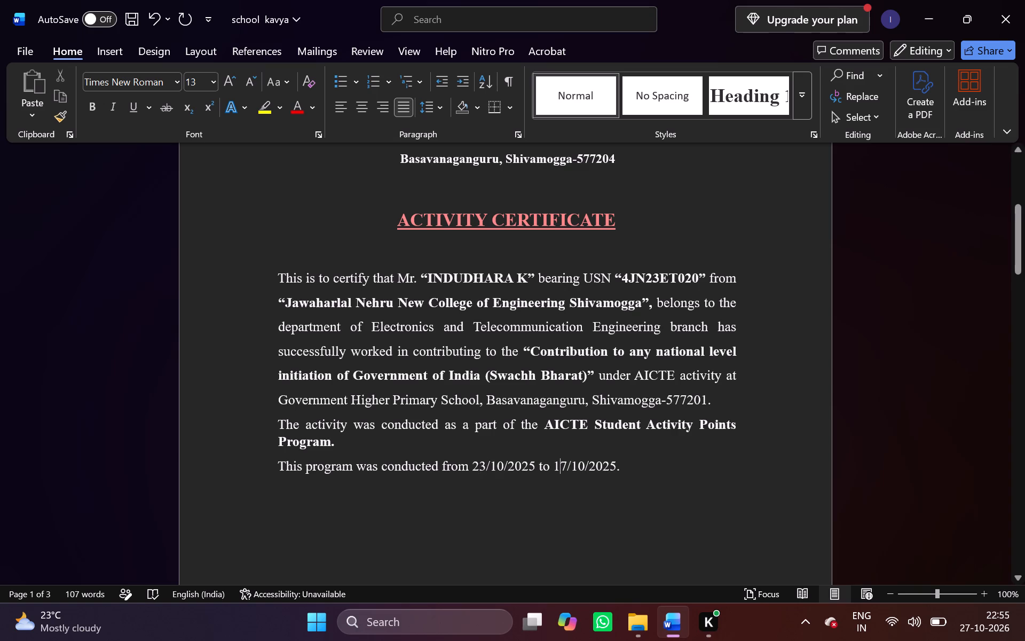
key(BackSpace)
key(2)
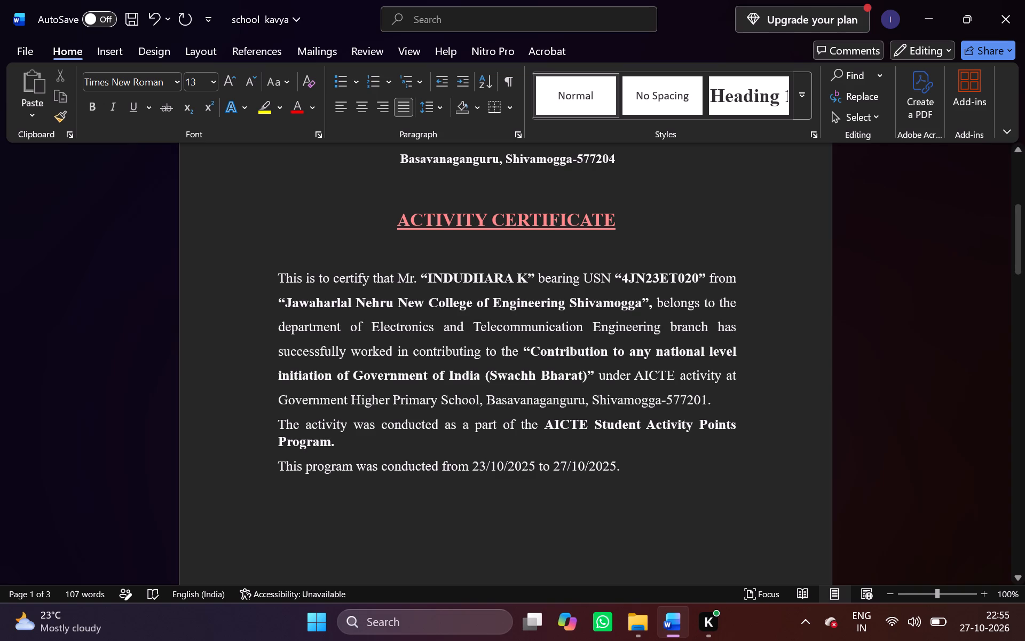
Set the certificate's issue date on the "Date:" line to 27/10/2025.
scroll(651, 478, down, 1)
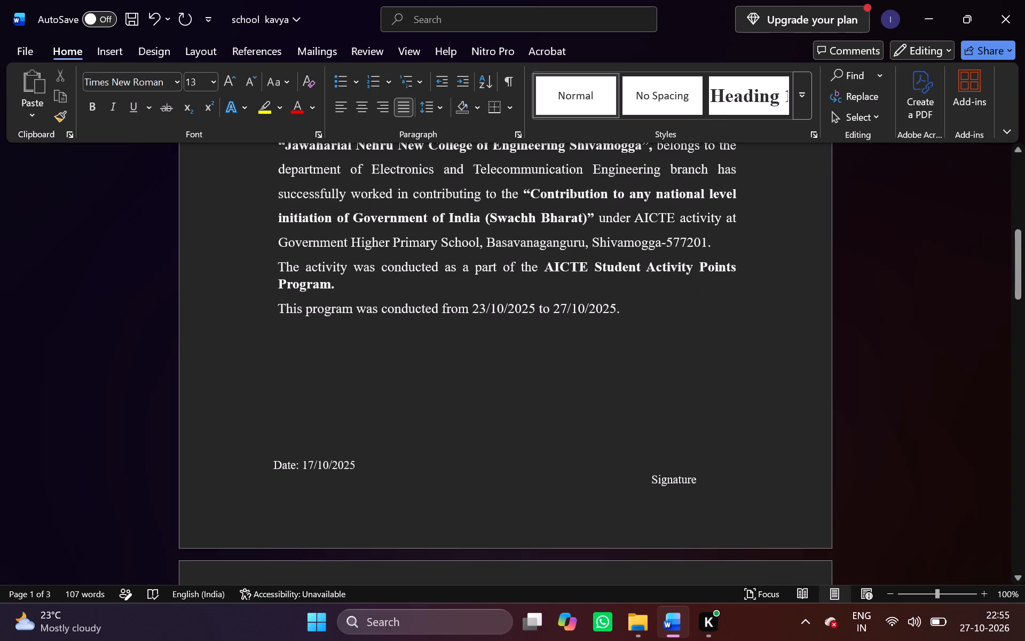
click(308, 464)
key(BackSpace)
key(2)
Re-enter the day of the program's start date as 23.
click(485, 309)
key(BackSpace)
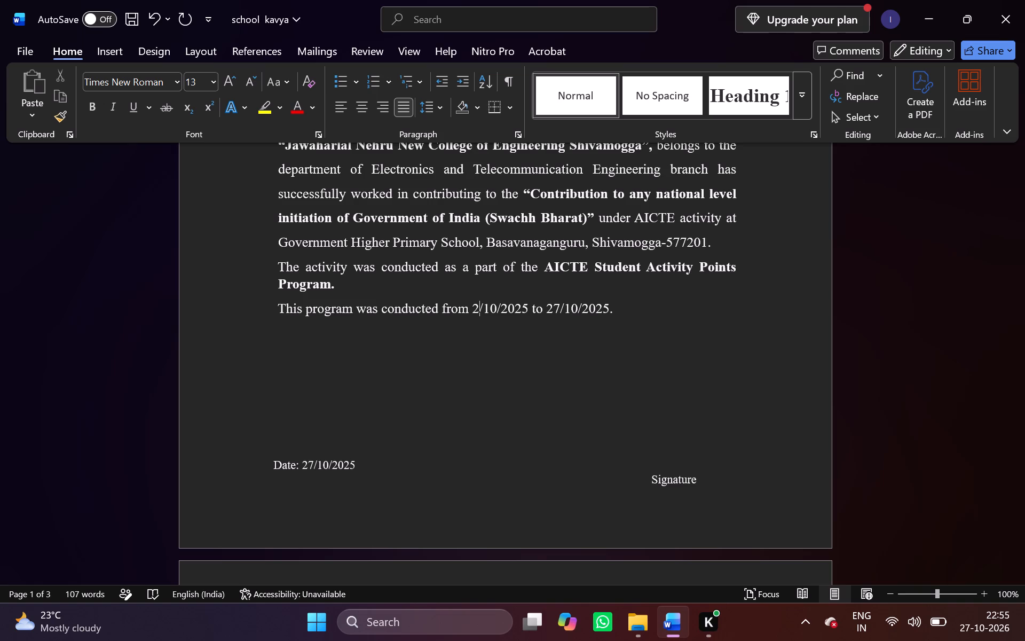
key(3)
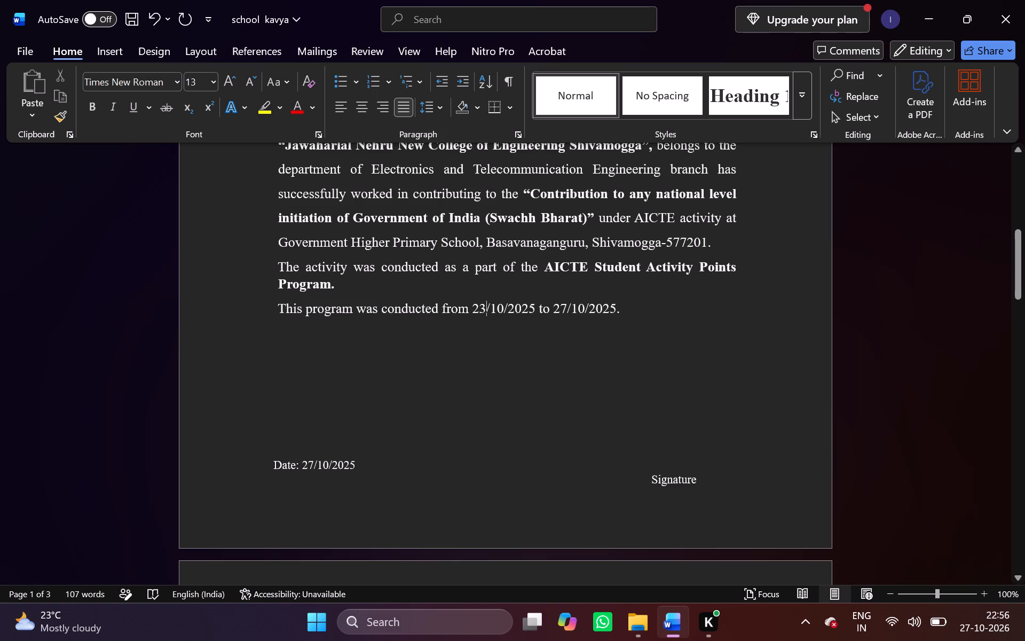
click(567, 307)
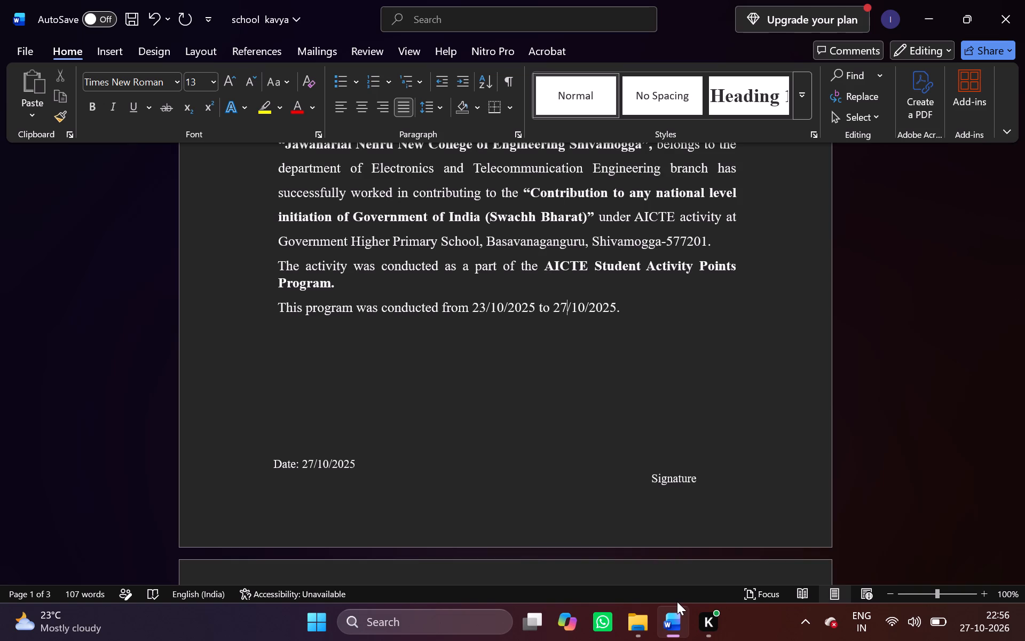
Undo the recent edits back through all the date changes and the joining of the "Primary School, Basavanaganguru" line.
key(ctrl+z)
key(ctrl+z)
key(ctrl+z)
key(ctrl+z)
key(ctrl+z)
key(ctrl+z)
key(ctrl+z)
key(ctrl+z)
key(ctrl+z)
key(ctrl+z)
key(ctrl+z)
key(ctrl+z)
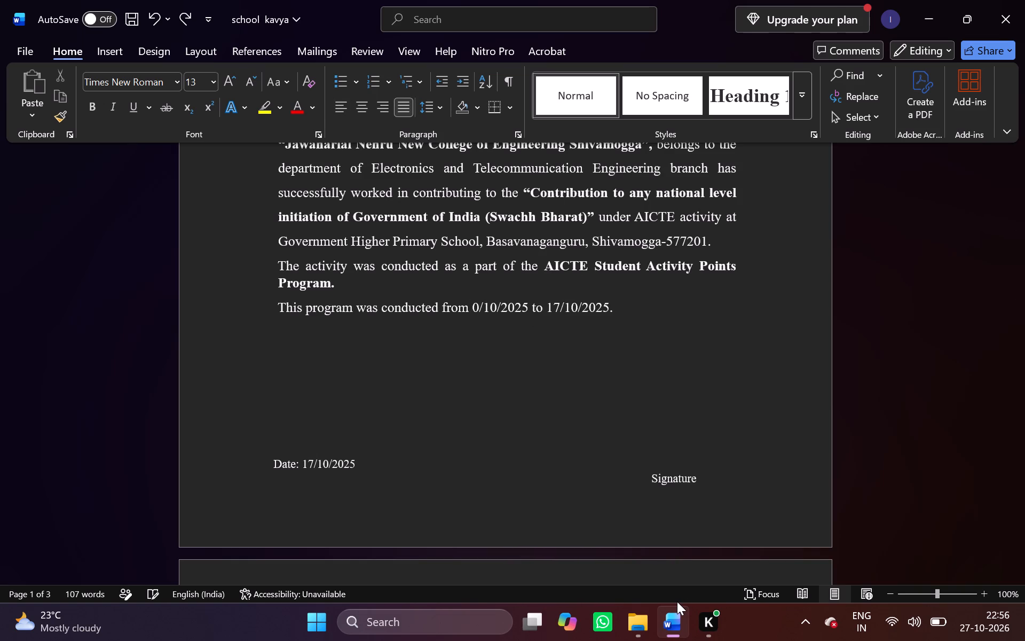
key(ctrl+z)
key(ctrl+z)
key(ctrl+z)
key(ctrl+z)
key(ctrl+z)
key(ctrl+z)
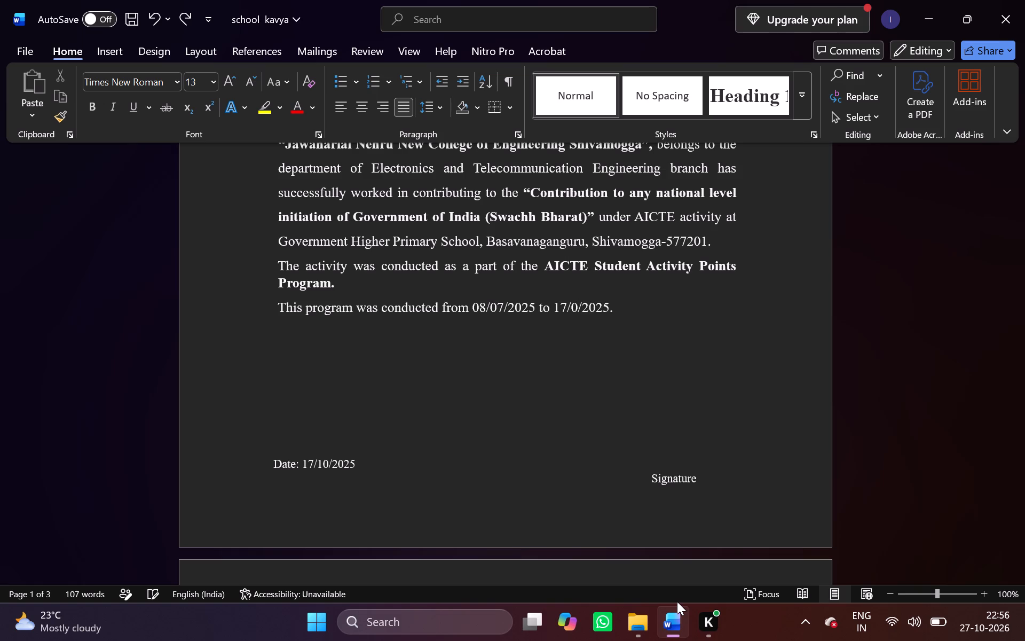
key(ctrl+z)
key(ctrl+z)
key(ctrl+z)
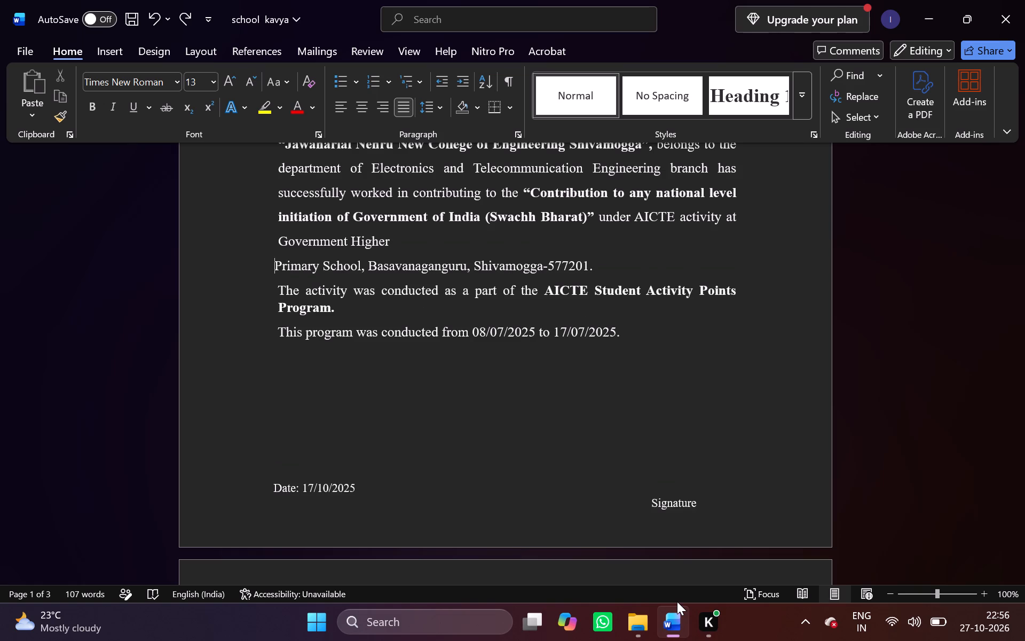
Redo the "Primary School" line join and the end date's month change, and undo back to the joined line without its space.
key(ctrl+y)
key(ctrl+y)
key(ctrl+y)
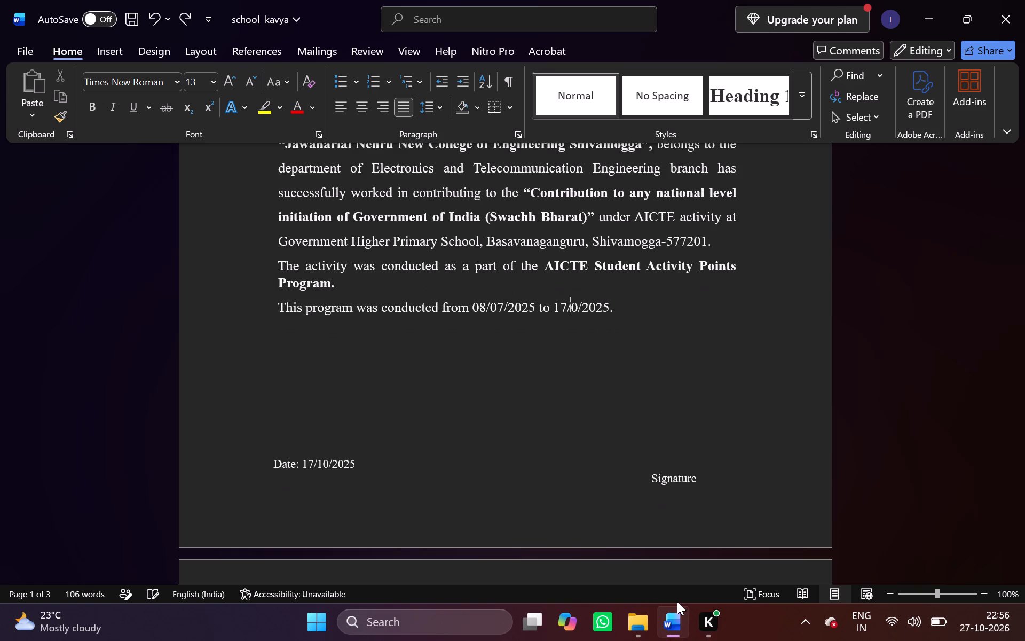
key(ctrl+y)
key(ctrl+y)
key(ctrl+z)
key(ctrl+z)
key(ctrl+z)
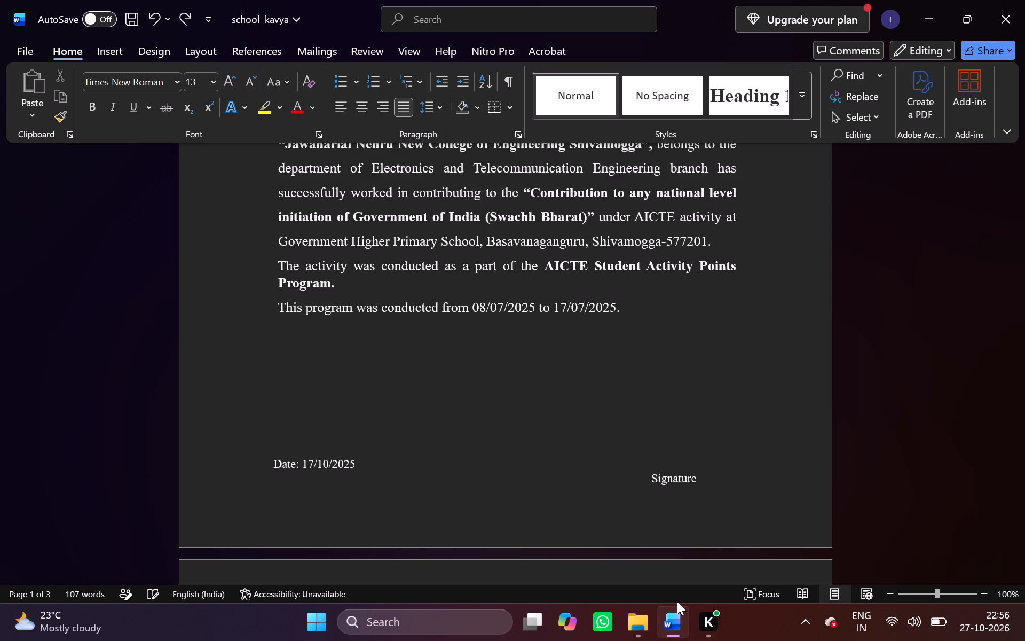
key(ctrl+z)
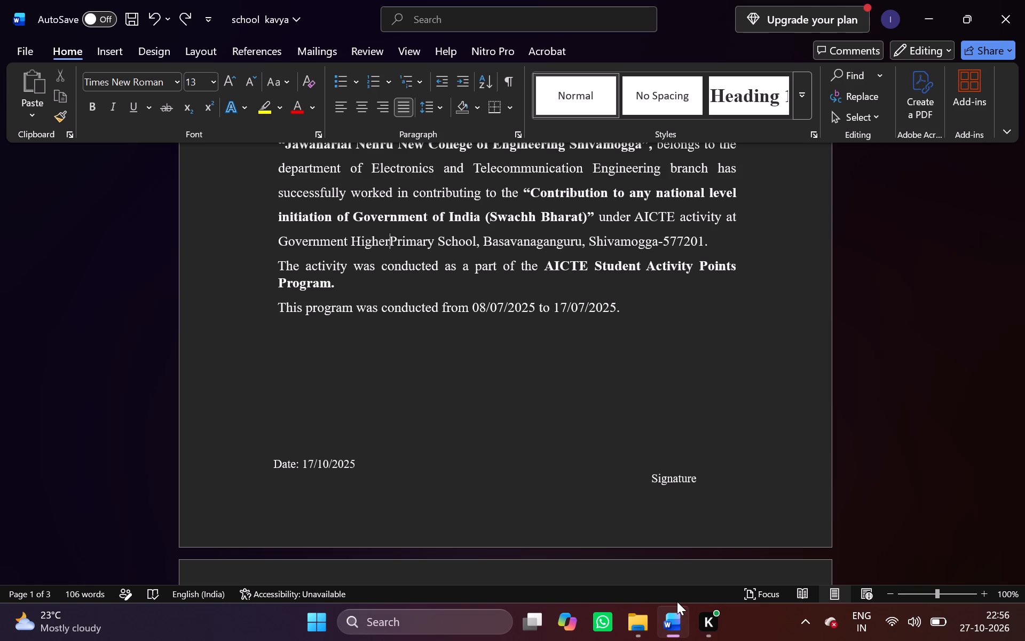
Redo all the undone edits, from the space before "Primary School" through the program date and issue date changes.
key(ctrl+y)
key(ctrl+y)
key(ctrl+y)
key(ctrl+y)
key(ctrl+y)
key(ctrl+y)
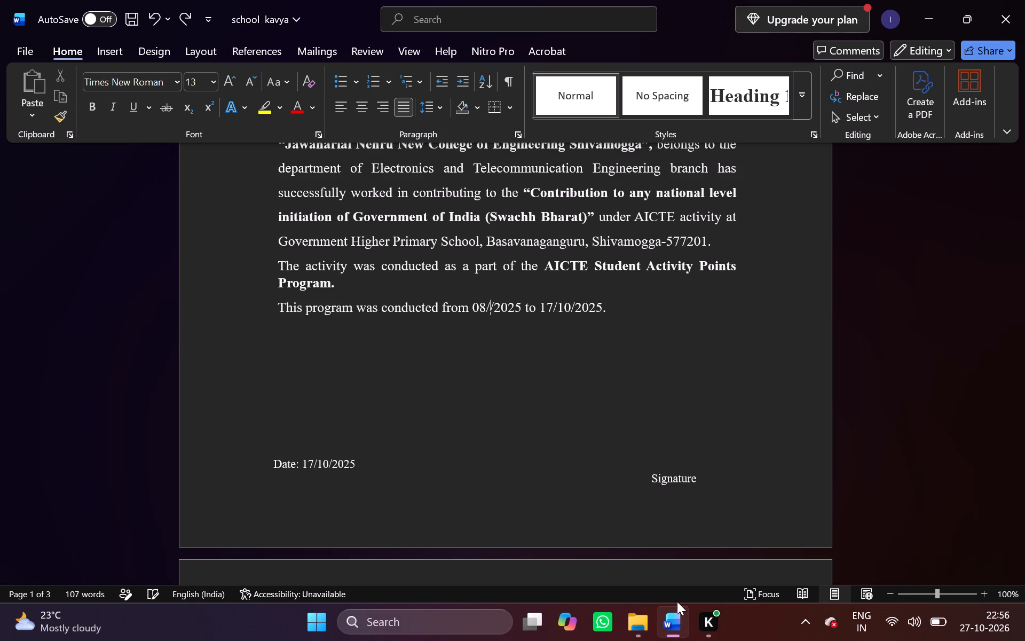
key(ctrl+y)
key(ctrl+y)
key(ctrl+y)
key(ctrl+y)
key(ctrl+y)
key(ctrl+y)
key(ctrl+y)
key(ctrl+y)
key(ctrl+y)
key(ctrl+y)
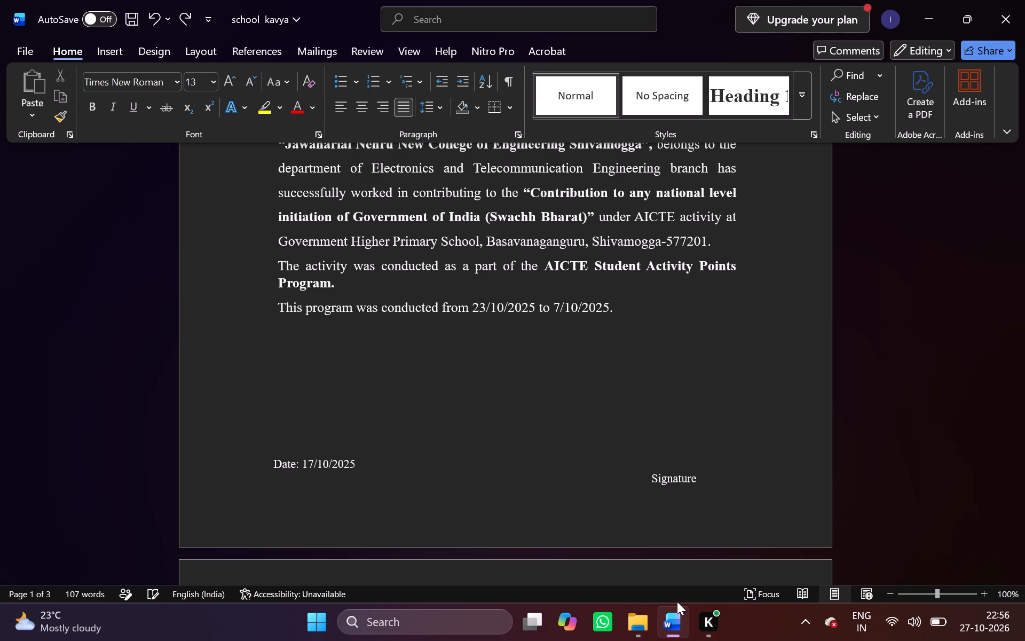
key(ctrl+y)
key(ctrl+y)
key(ctrl+y)
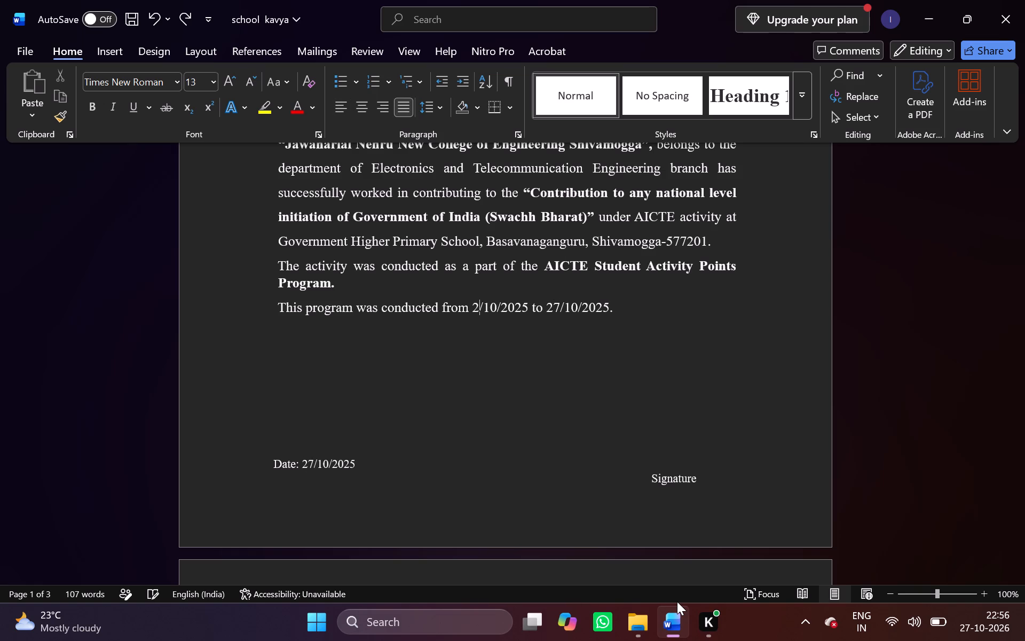
key(ctrl+y)
key(ctrl+y)
key(ctrl+y)
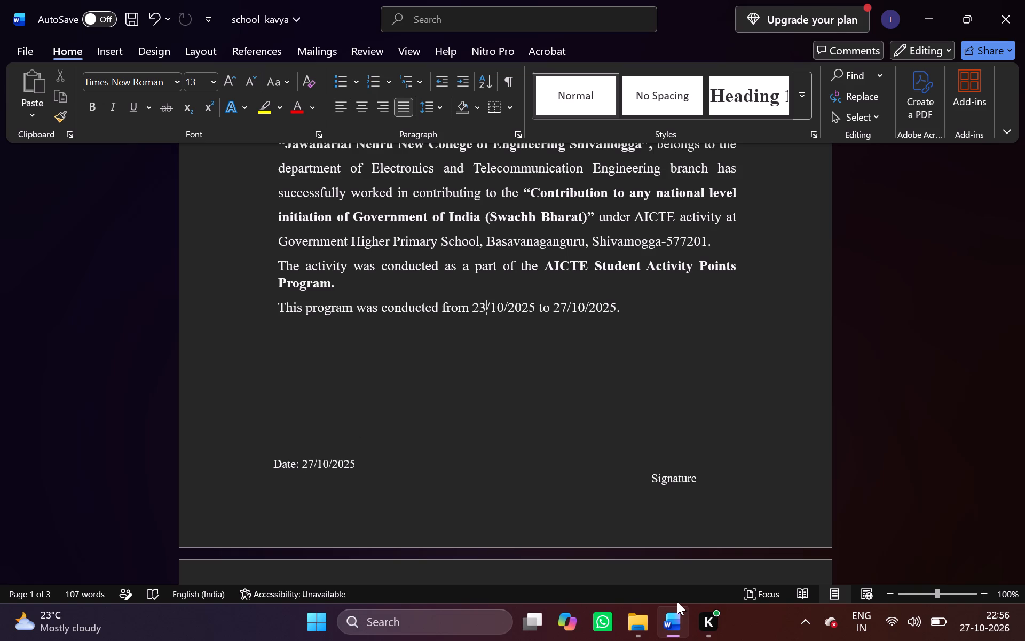
Change the day of the program's end date to 28.
click(566, 308)
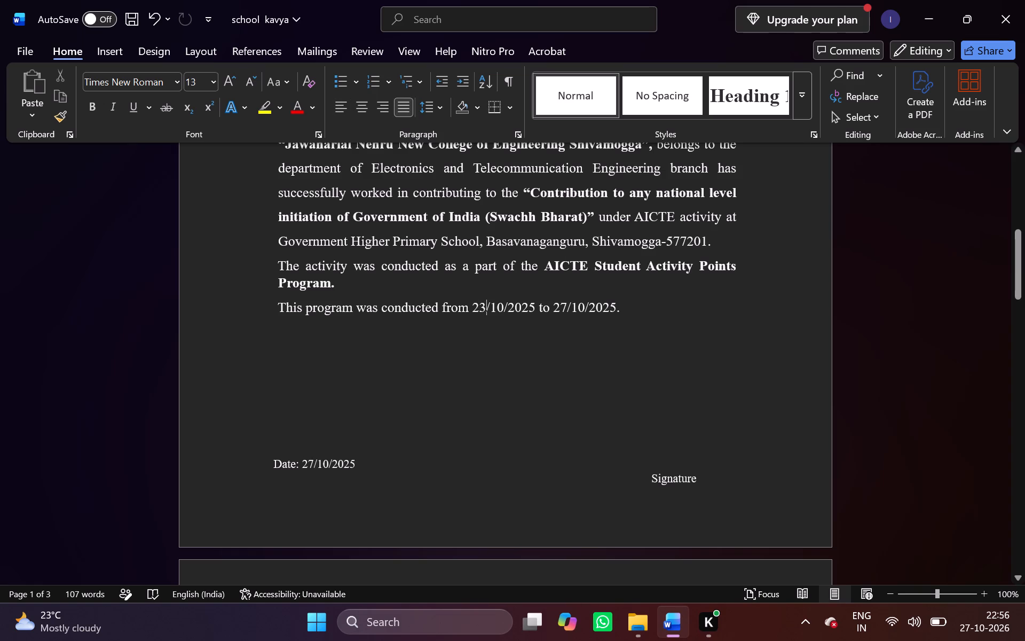
key(BackSpace)
key(8)
Set the issue date on the "Date:" line to 28/10/2025.
click(311, 463)
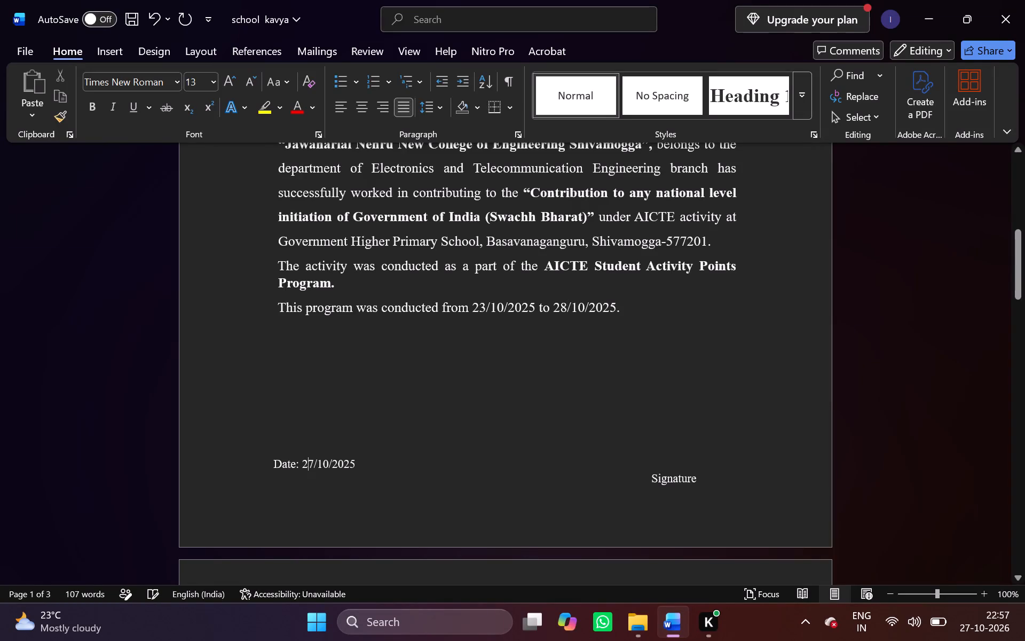
click(311, 463)
key(Right)
key(BackSpace)
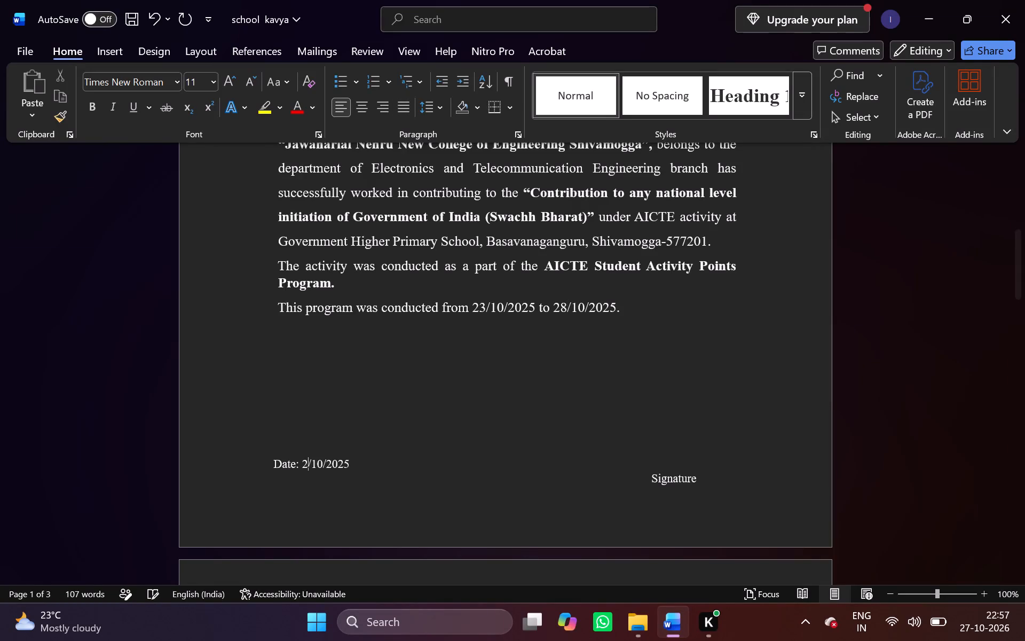
key(8)
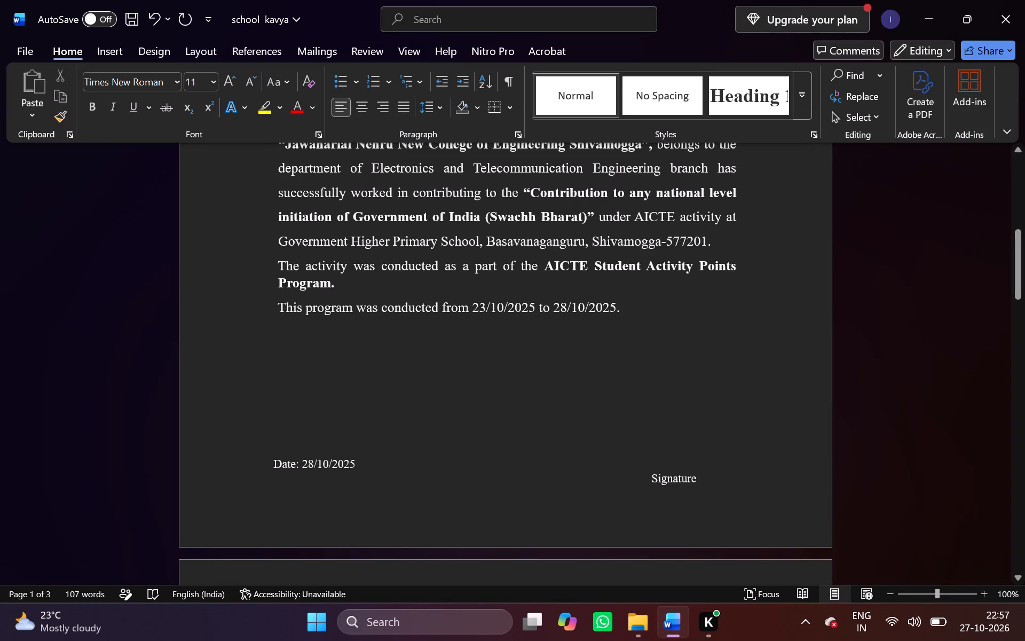
click(337, 480)
Adjust the blank space above the "Date:" line so the date and signature move up by one line.
click(275, 463)
key(BackSpace)
key(BackSpace)
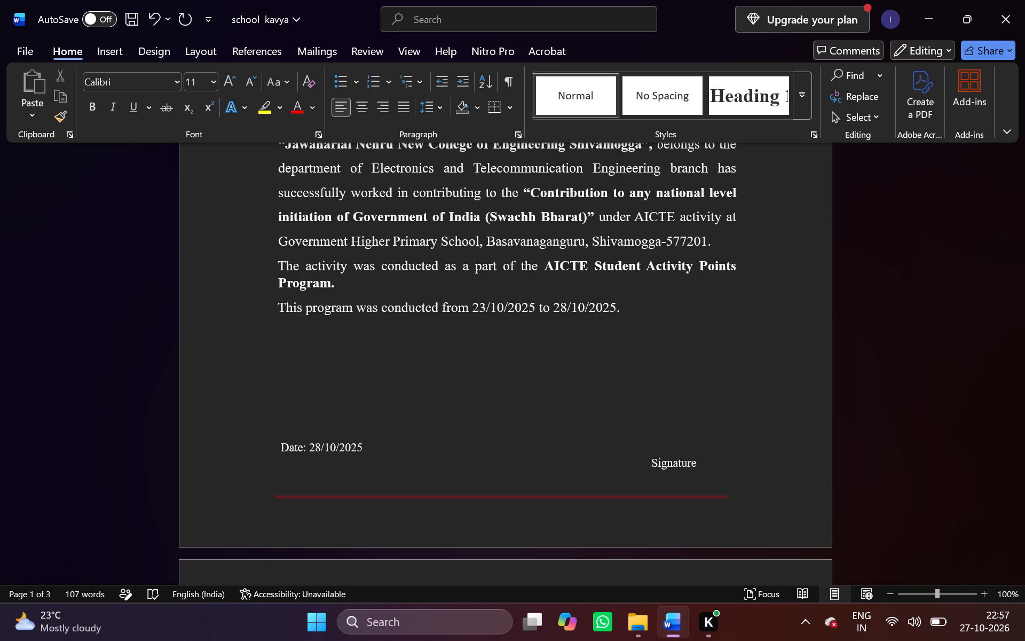
key(BackSpace)
key(BackSpace)
key(BackSpace)
key(BackSpace)
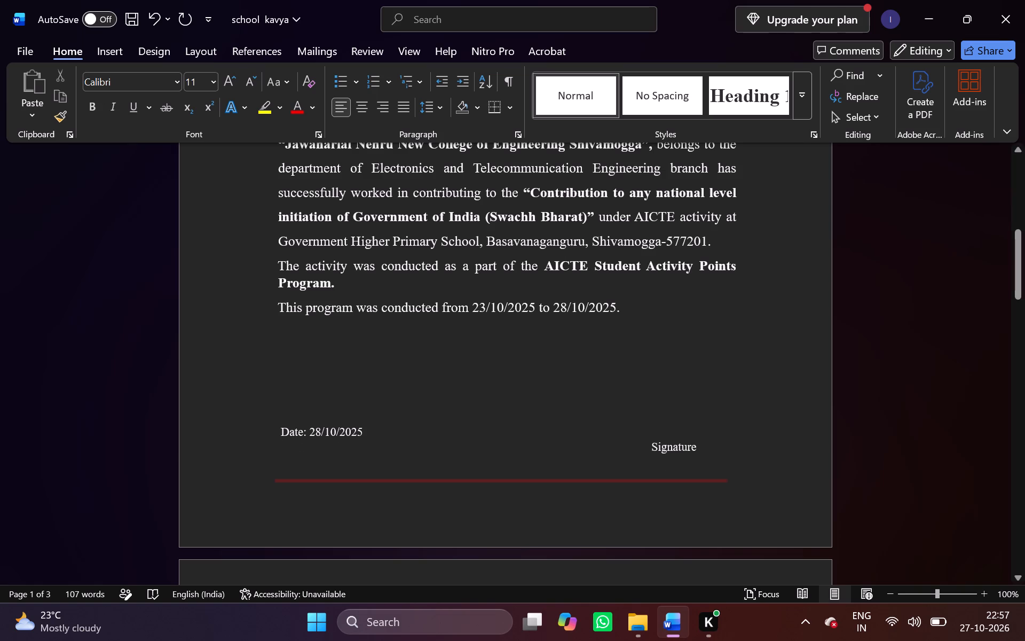
key(Return)
key(Return)
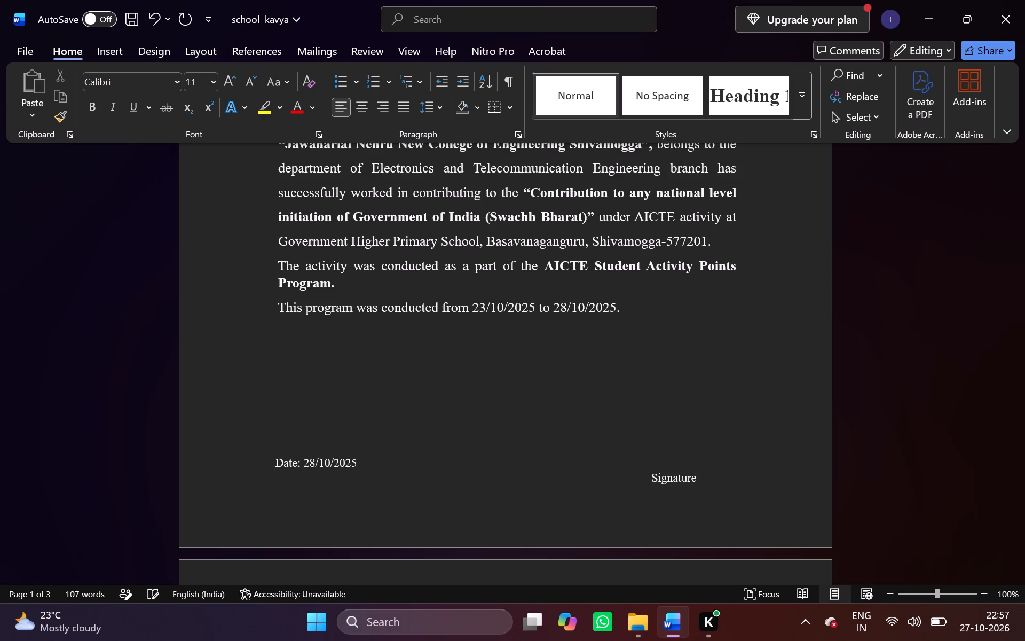
key(BackSpace)
Examine the layout of the certificate page and the page that follows it.
scroll(461, 388, right, 1)
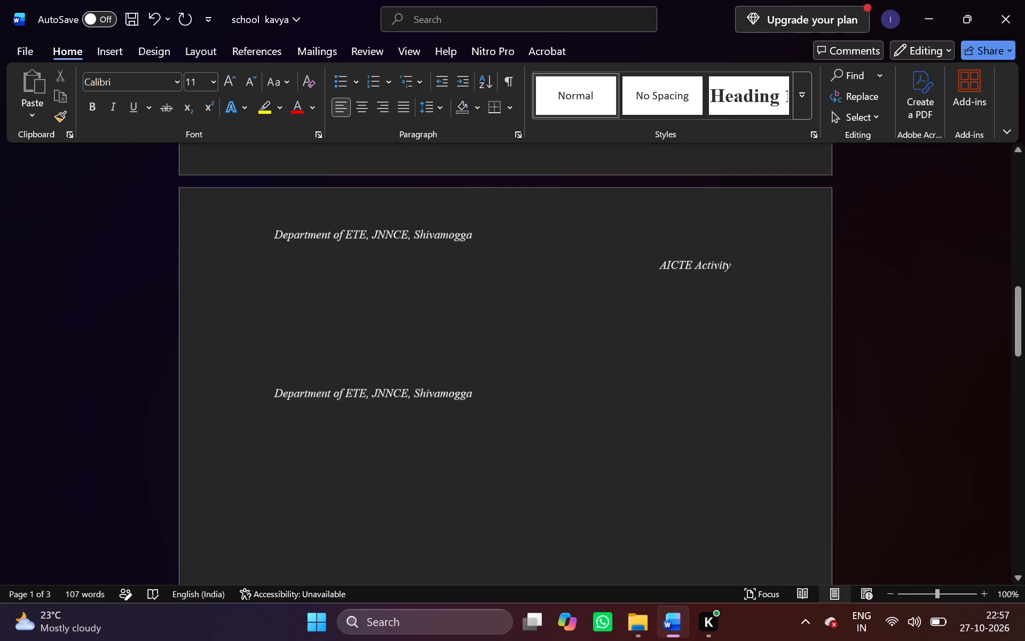
scroll(461, 388, right, 1)
scroll(325, 206, up, 6)
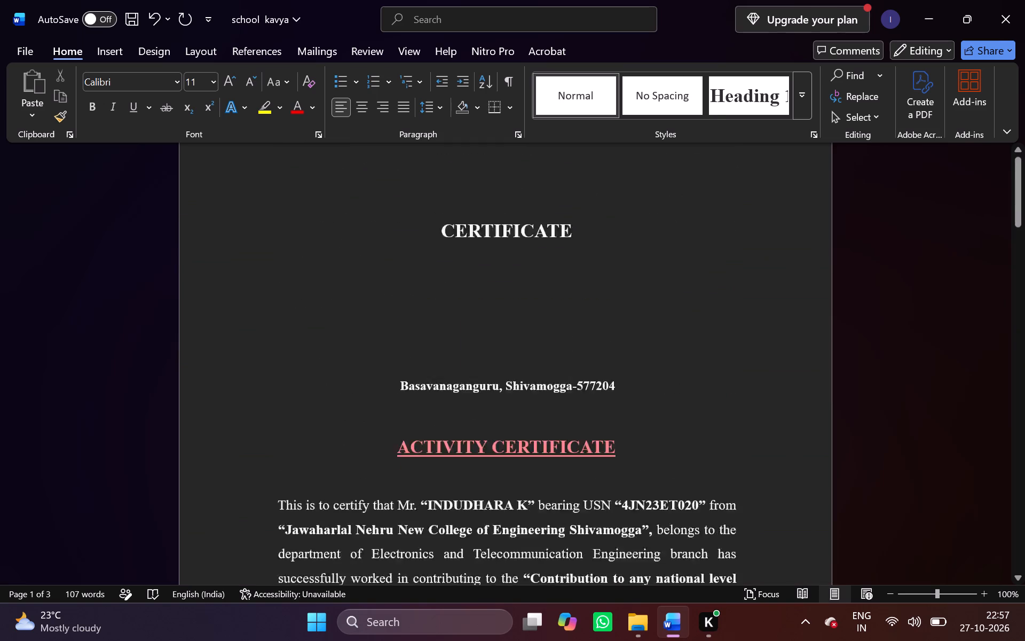
scroll(325, 206, up, 1)
scroll(325, 206, down, 4)
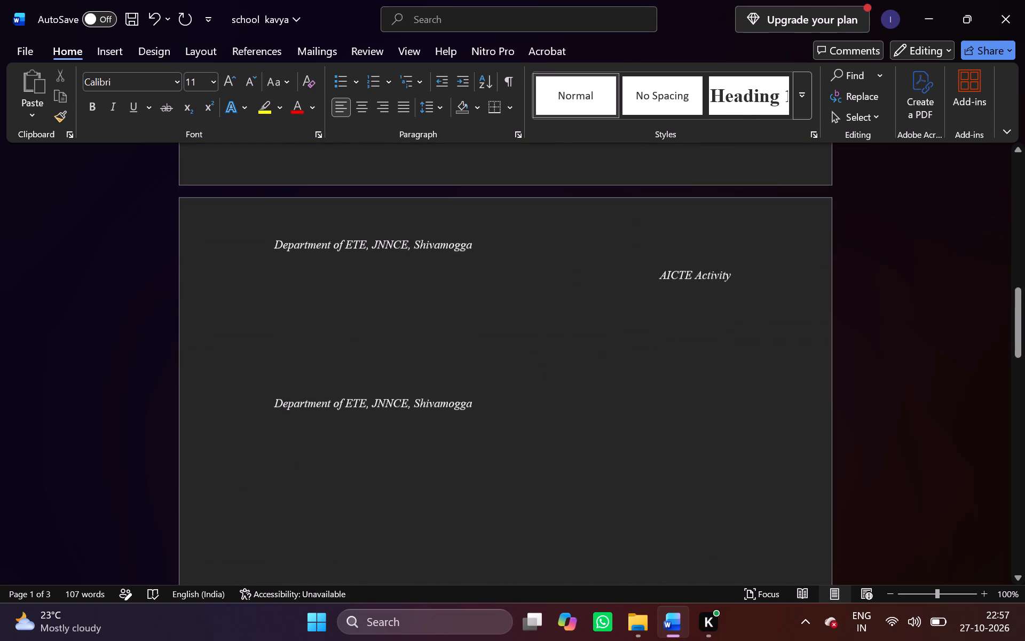
scroll(336, 187, up, 1)
click(303, 220)
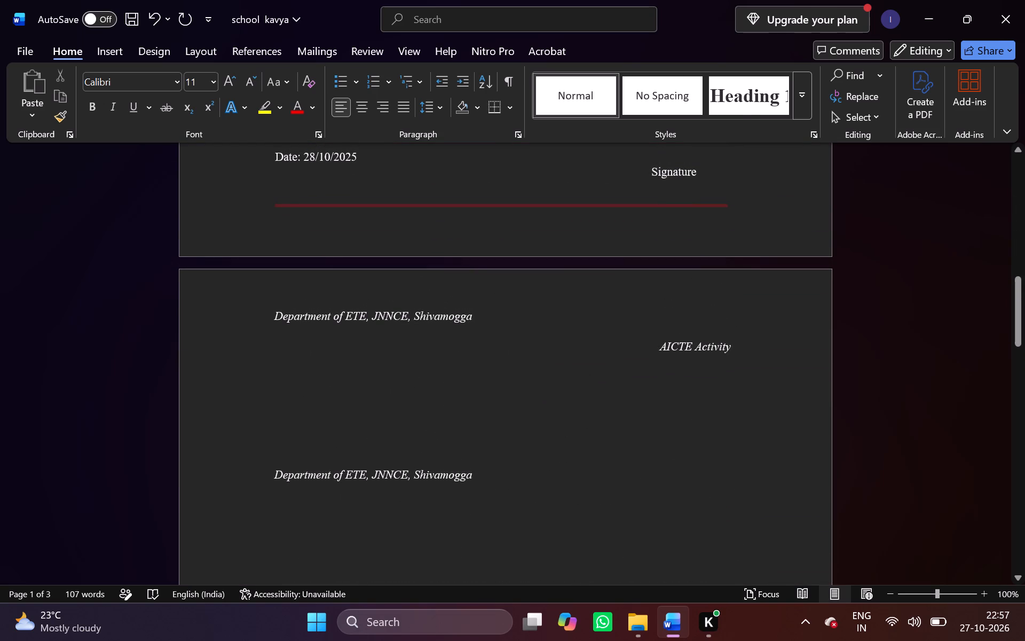
click(303, 220)
scroll(398, 183, up, 2)
scroll(641, 258, up, 1)
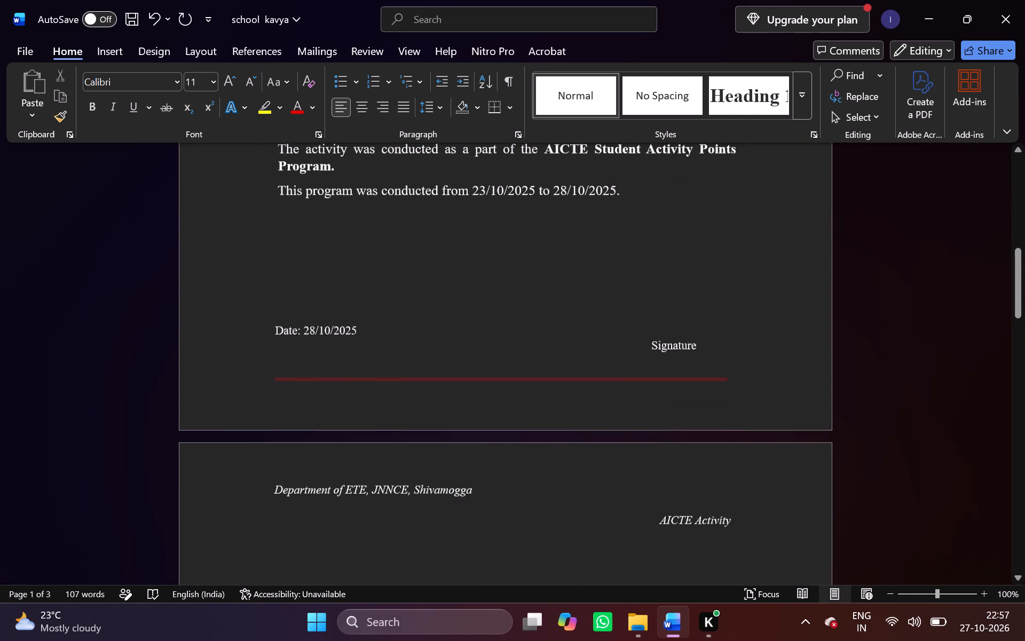
scroll(641, 258, up, 1)
Delete the spacing and line break before "Signature" to bring it onto the "Date:" line.
click(646, 346)
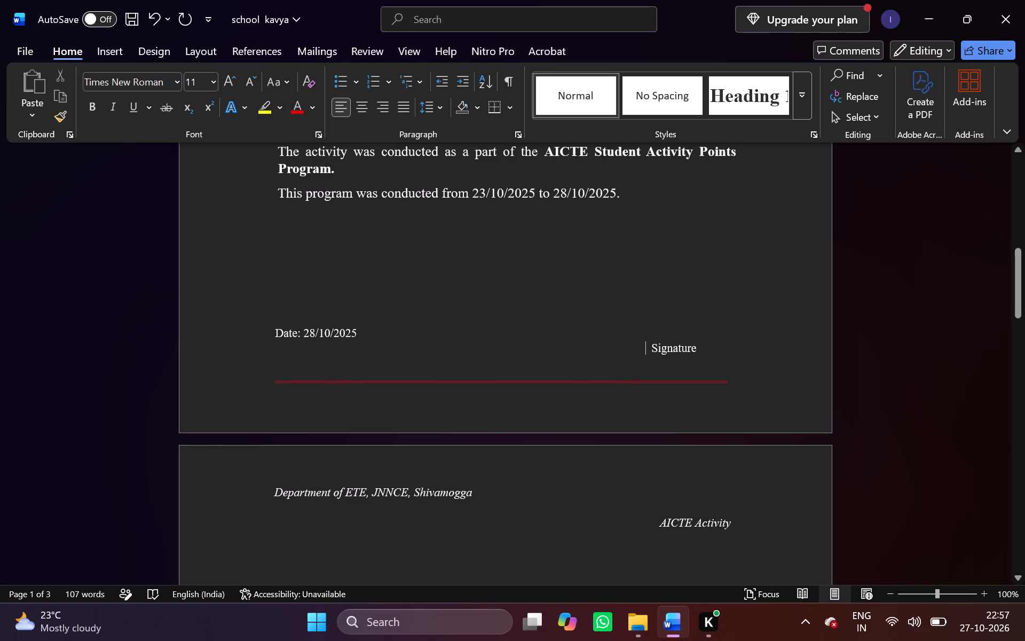
key(BackSpace)
key(BackSpace)
key(BackSpace)
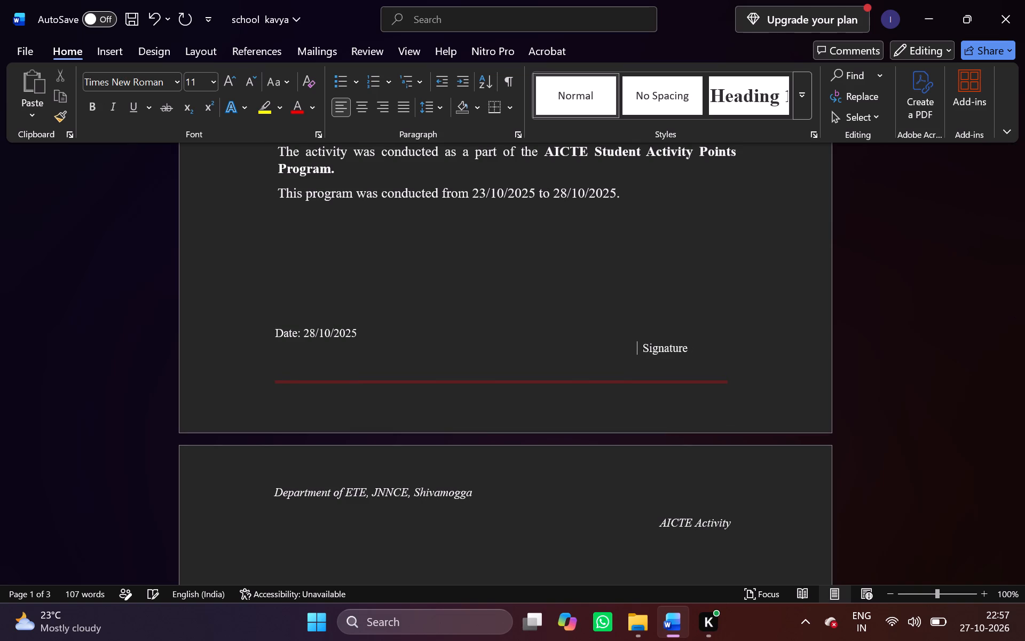
key(BackSpace)
key(BackSpace)
key(BackSpace)
key(BackSpace)
key(BackSpace)
key(BackSpace)
key(BackSpace)
key(BackSpace)
key(BackSpace)
key(BackSpace)
key(BackSpace)
key(BackSpace)
key(BackSpace)
key(BackSpace)
key(BackSpace)
key(BackSpace)
key(BackSpace)
key(BackSpace)
key(BackSpace)
key(BackSpace)
key(BackSpace)
key(BackSpace)
key(BackSpace)
key(BackSpace)
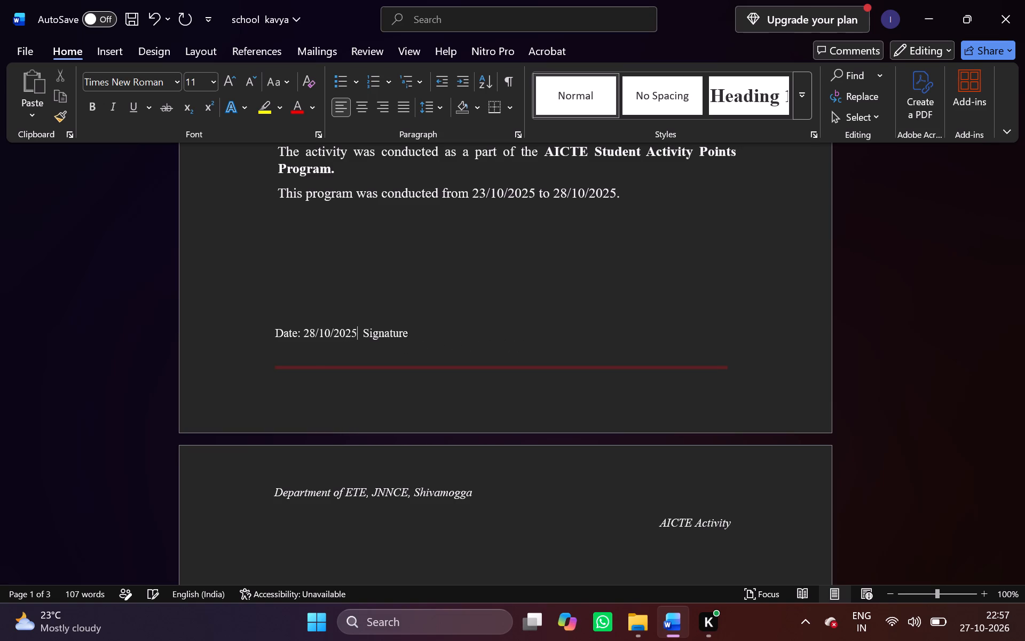
key(BackSpace)
key(ctrl+z)
key(ctrl+z)
key(ctrl+z)
key(ctrl+z)
key(BackSpace)
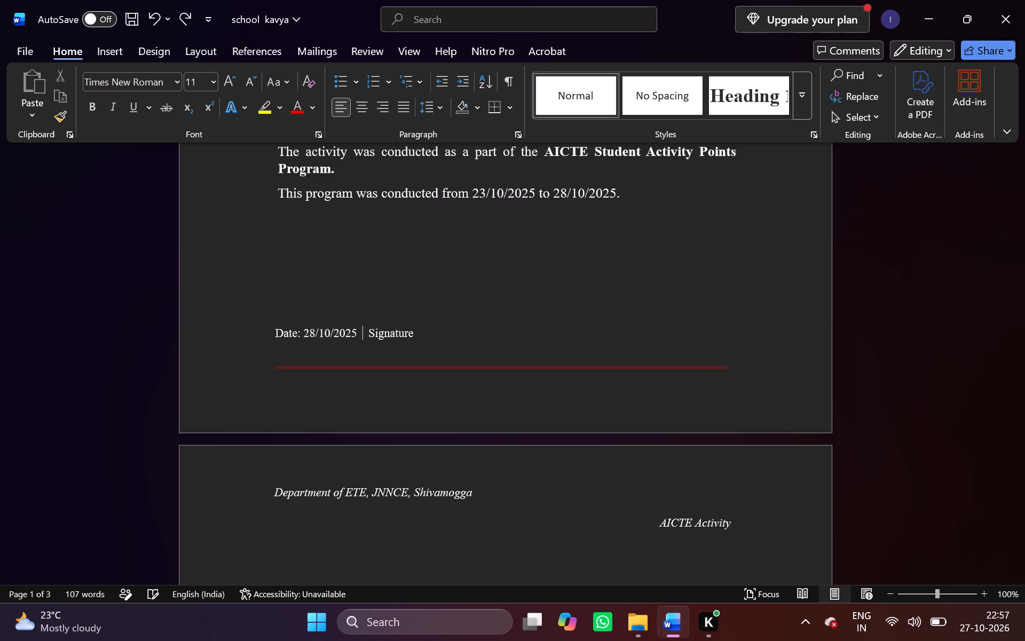
Insert spaces between the issue date and "Signature" to place the word near the line's right end.
key(space)
key(space)
key(space)
key(space)
key(space)
key(space)
key(space)
key(space)
key(space)
key(space)
key(space)
key(space)
key(space)
key(space)
key(space)
key(space)
key(space)
key(space)
key(space)
key(space)
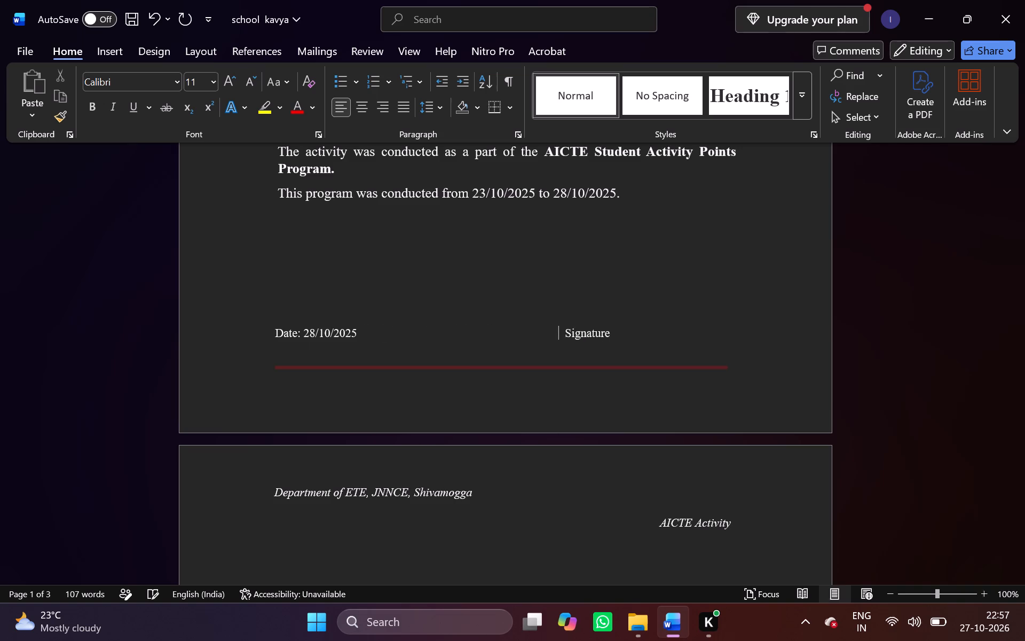
key(space)
key(space)
key(space)
key(space)
key(space)
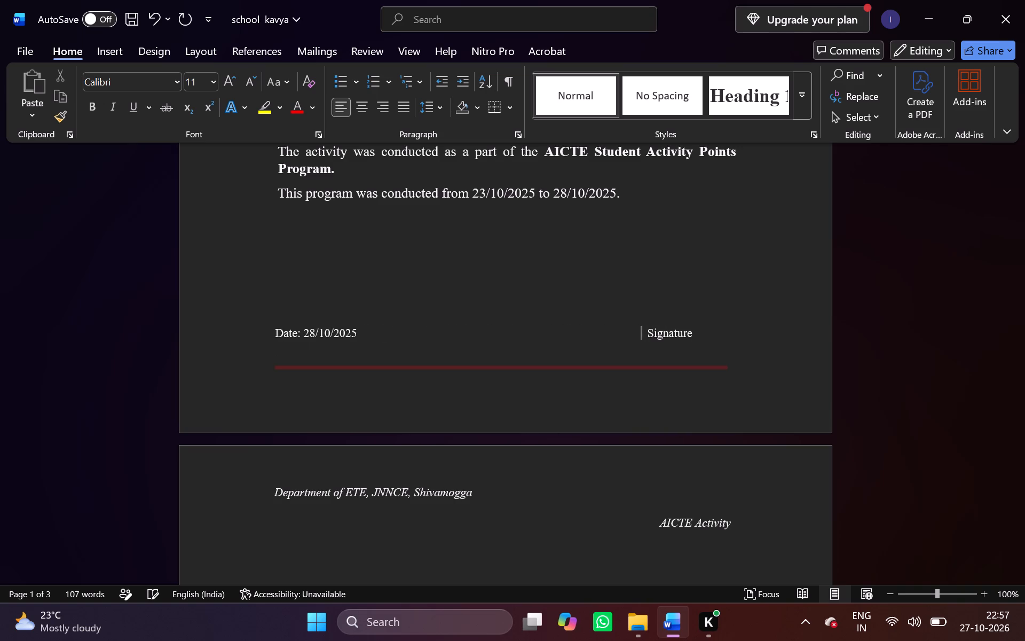
key(space)
key(space)
key(space)
key(space)
key(BackSpace)
key(BackSpace)
key(BackSpace)
key(BackSpace)
key(BackSpace)
key(BackSpace)
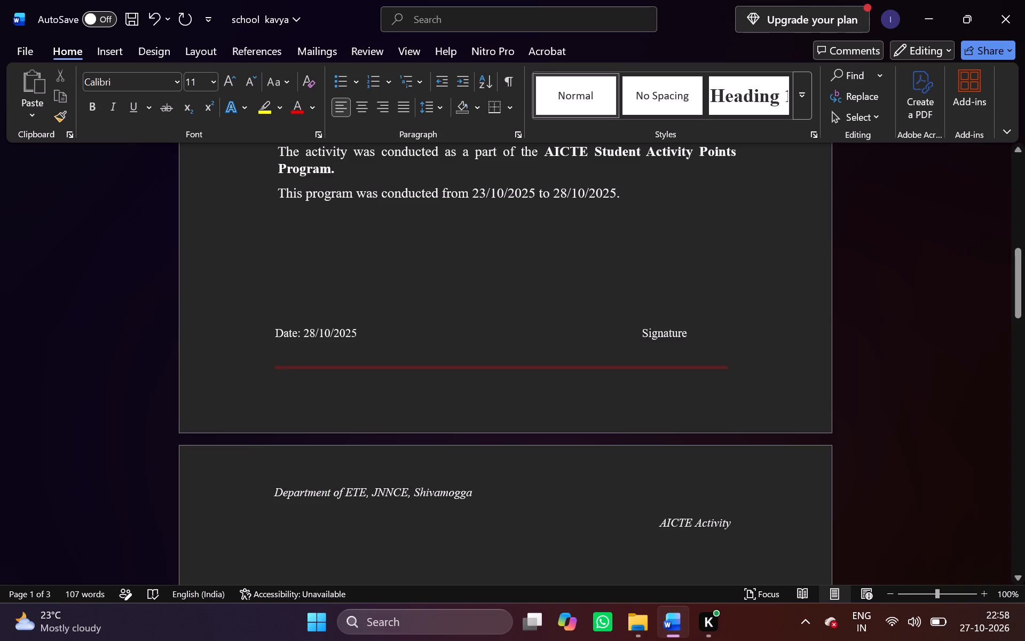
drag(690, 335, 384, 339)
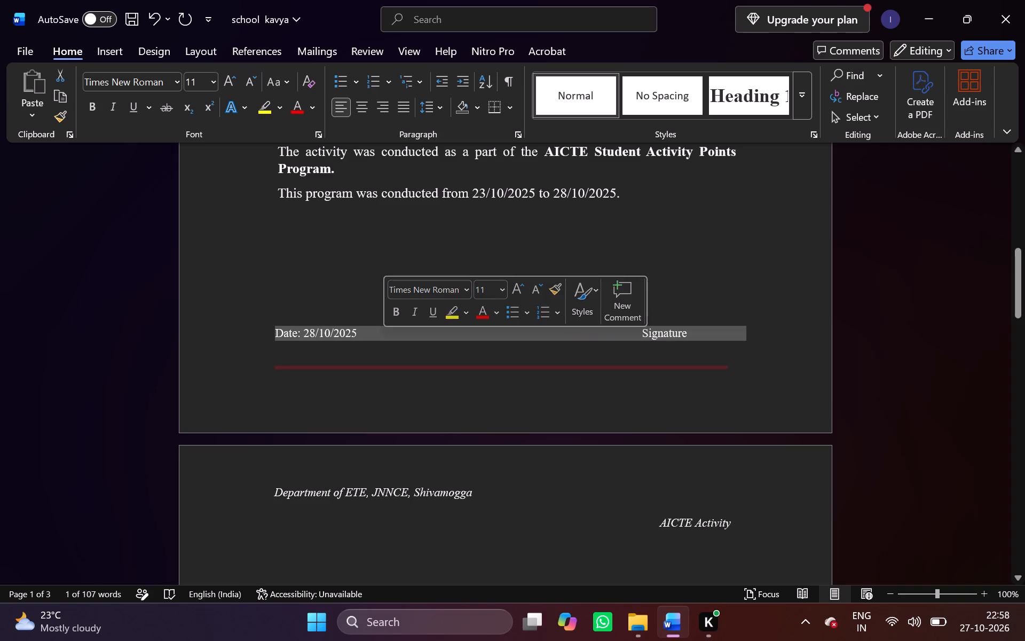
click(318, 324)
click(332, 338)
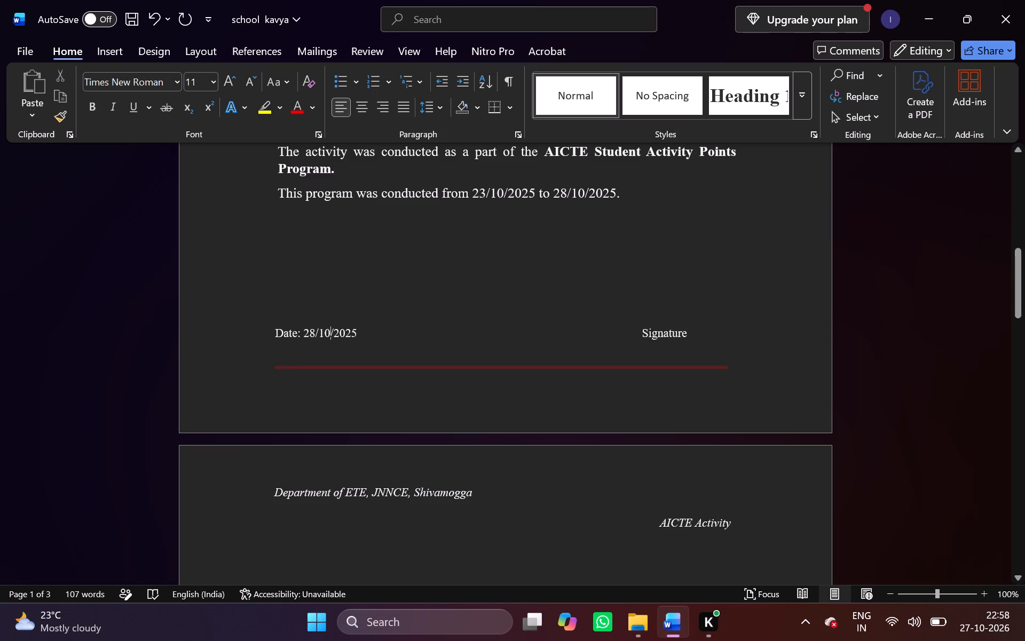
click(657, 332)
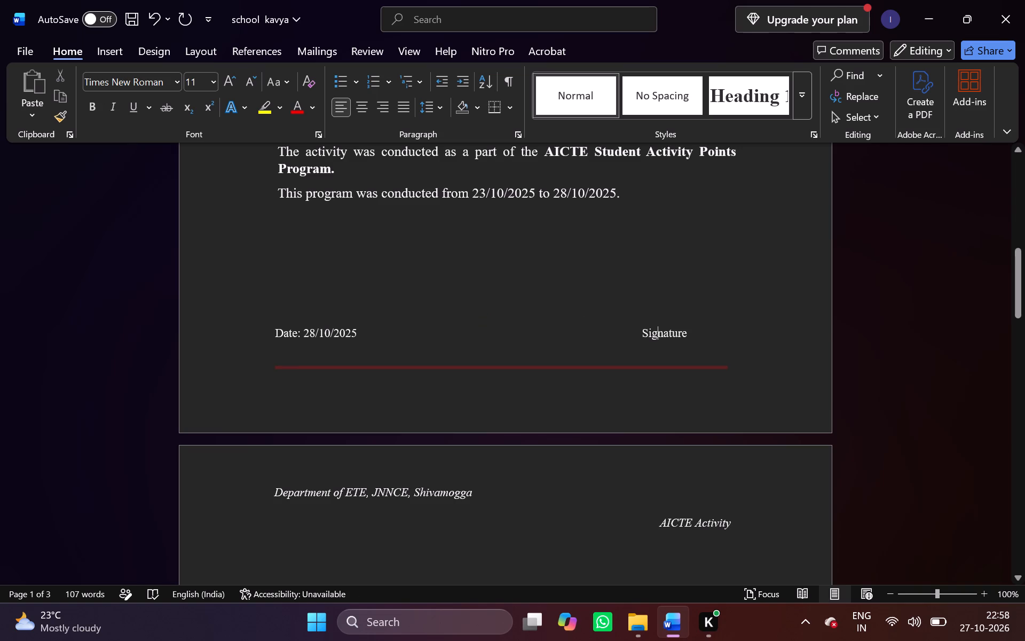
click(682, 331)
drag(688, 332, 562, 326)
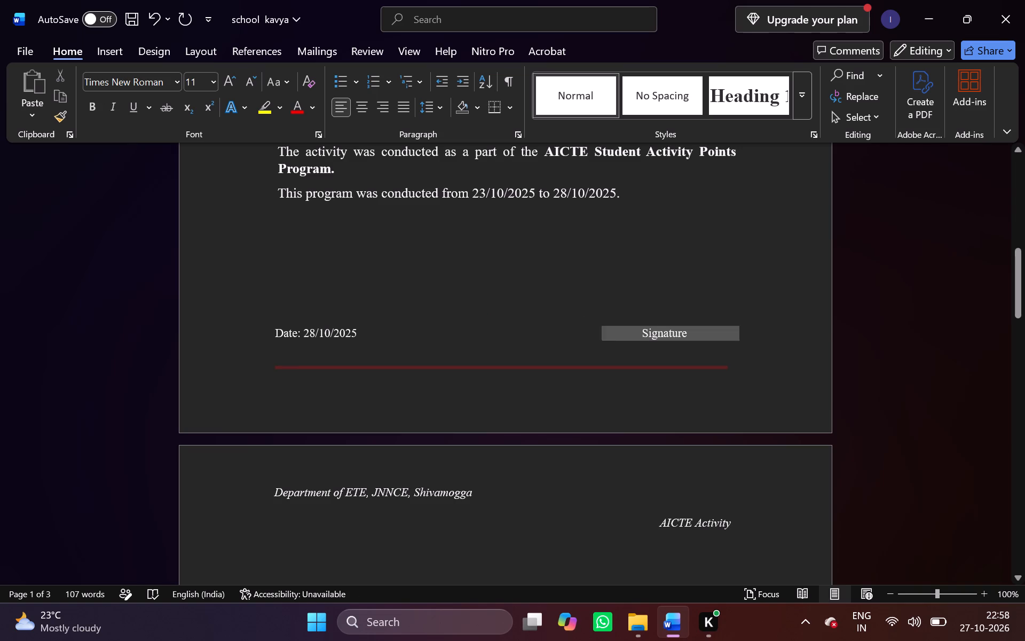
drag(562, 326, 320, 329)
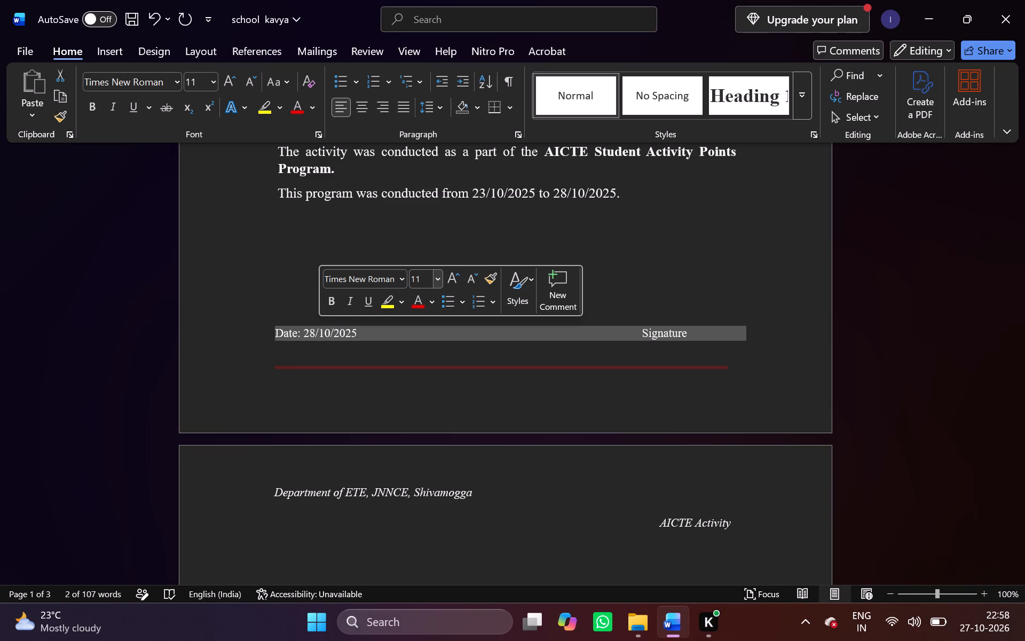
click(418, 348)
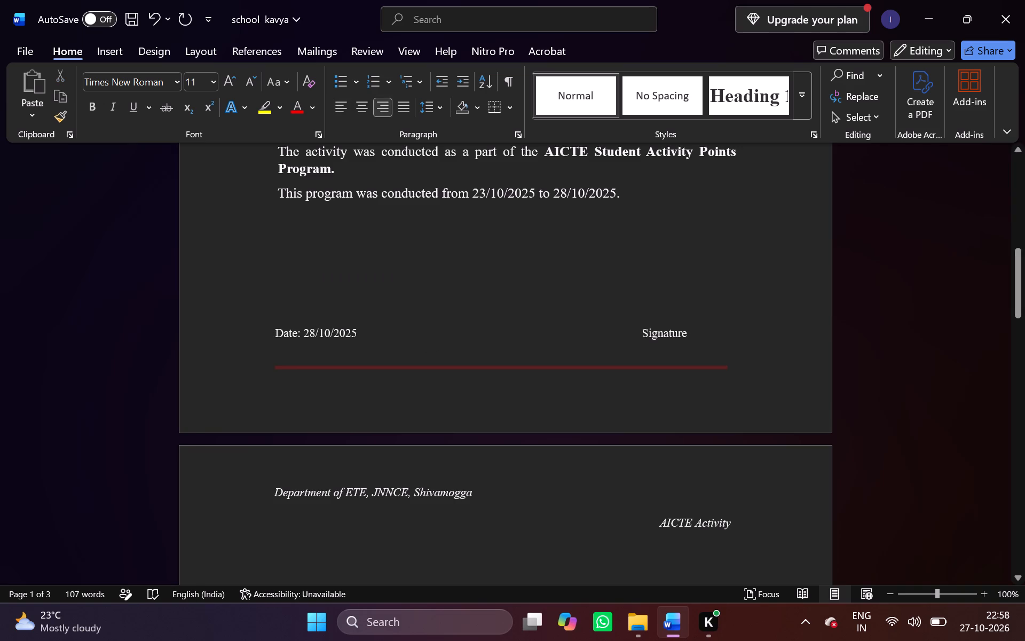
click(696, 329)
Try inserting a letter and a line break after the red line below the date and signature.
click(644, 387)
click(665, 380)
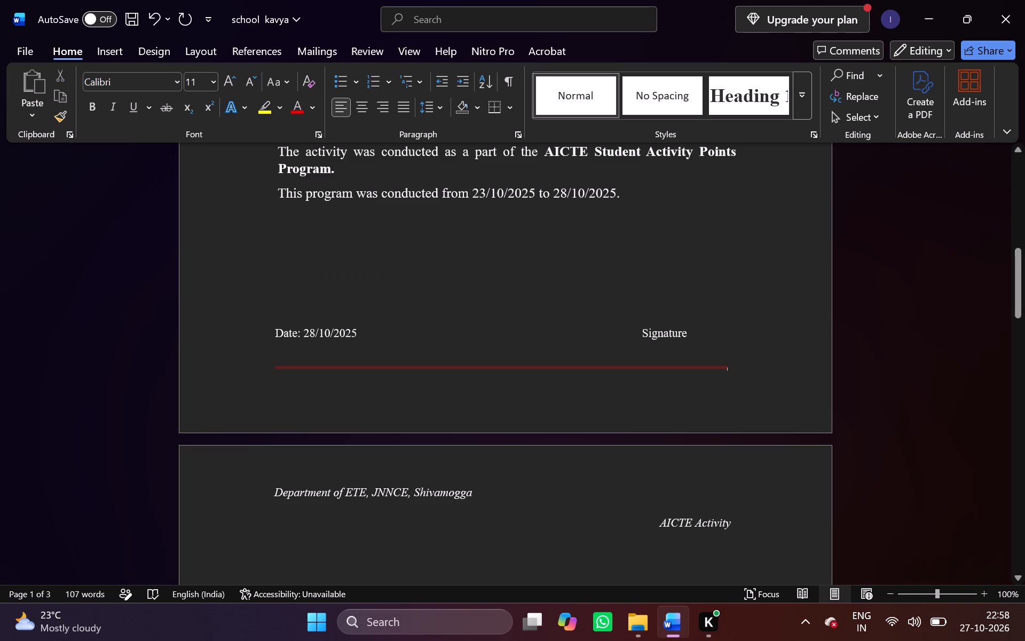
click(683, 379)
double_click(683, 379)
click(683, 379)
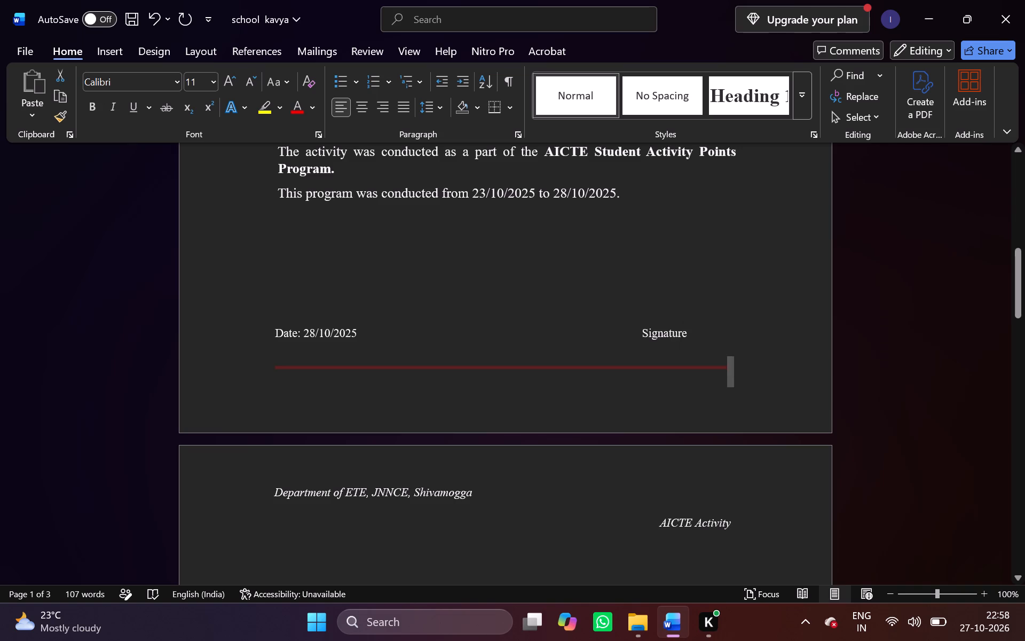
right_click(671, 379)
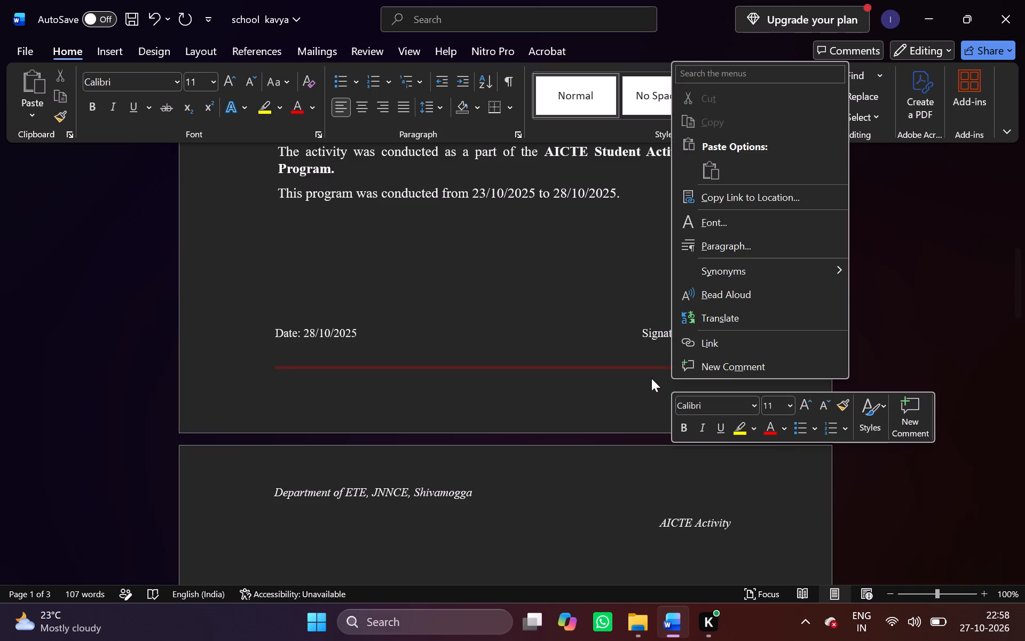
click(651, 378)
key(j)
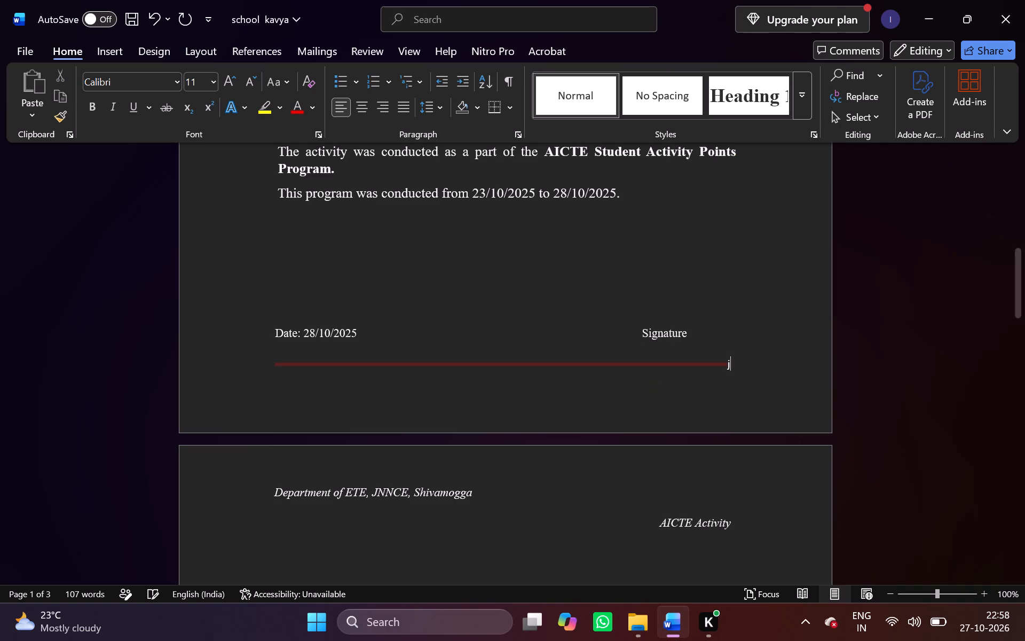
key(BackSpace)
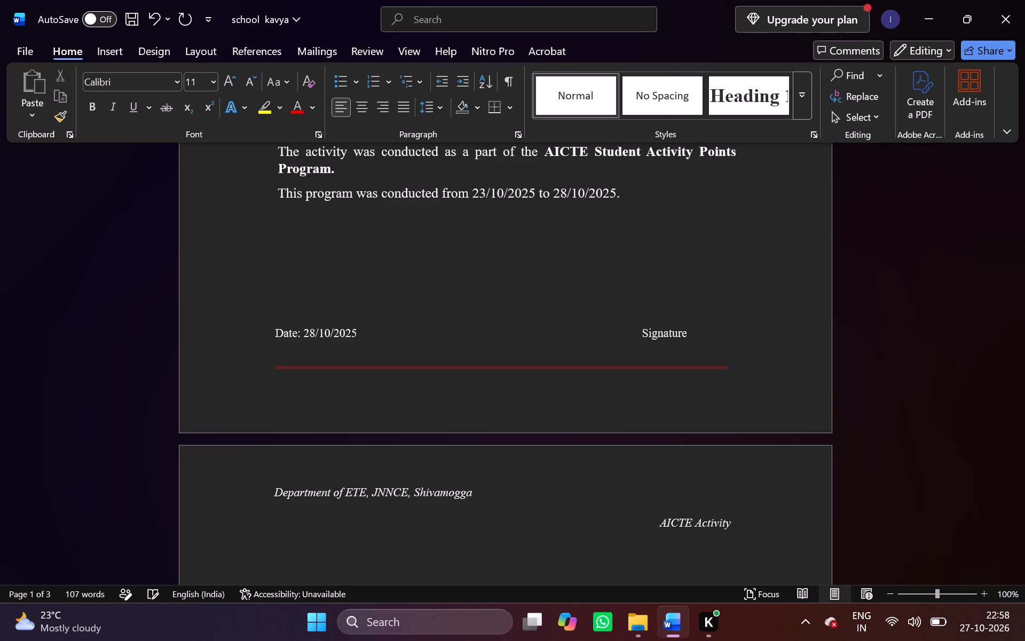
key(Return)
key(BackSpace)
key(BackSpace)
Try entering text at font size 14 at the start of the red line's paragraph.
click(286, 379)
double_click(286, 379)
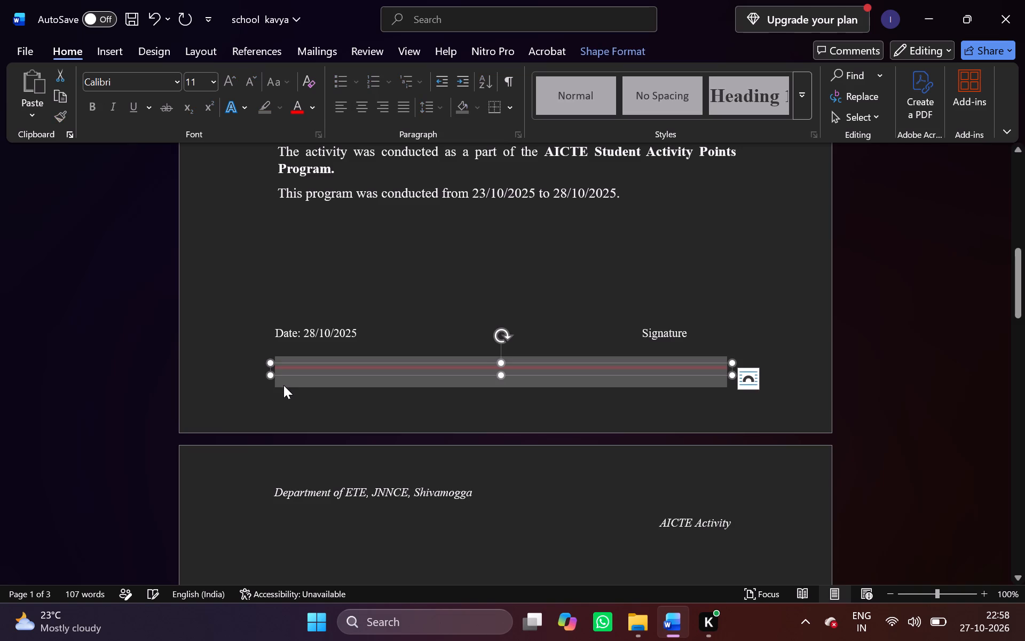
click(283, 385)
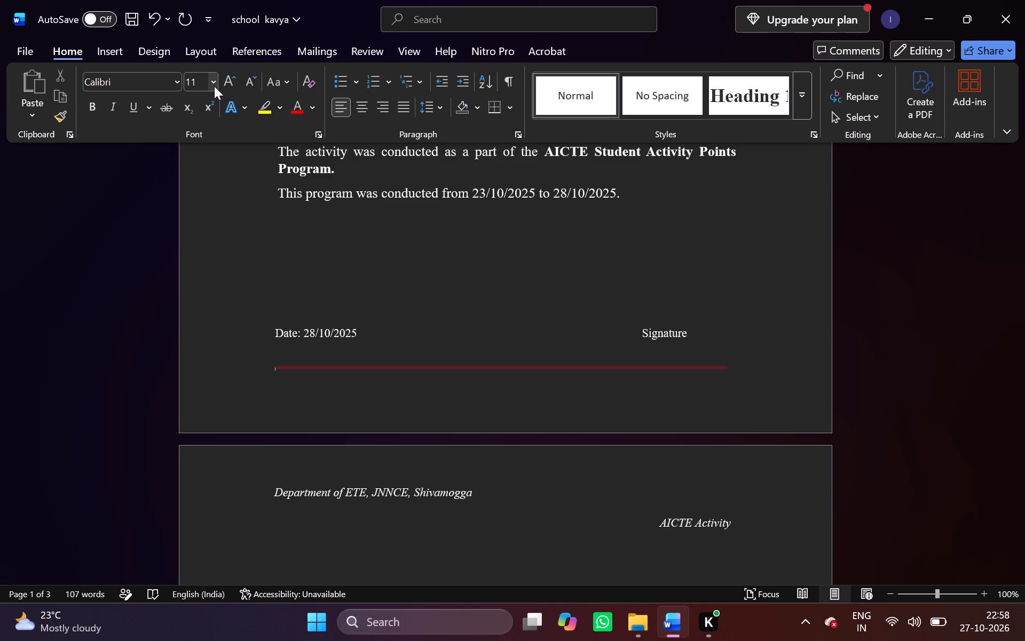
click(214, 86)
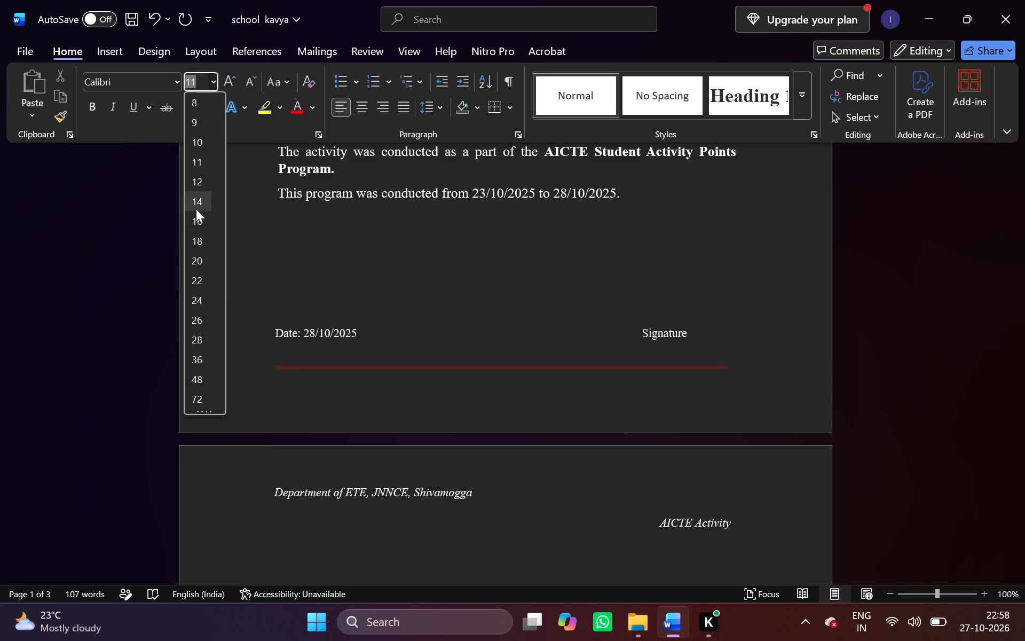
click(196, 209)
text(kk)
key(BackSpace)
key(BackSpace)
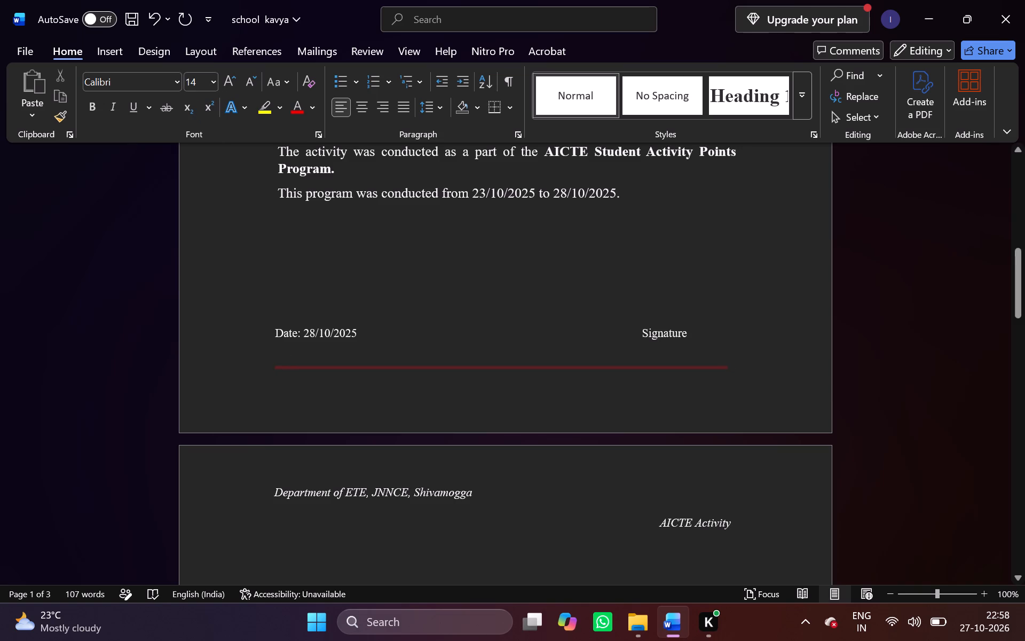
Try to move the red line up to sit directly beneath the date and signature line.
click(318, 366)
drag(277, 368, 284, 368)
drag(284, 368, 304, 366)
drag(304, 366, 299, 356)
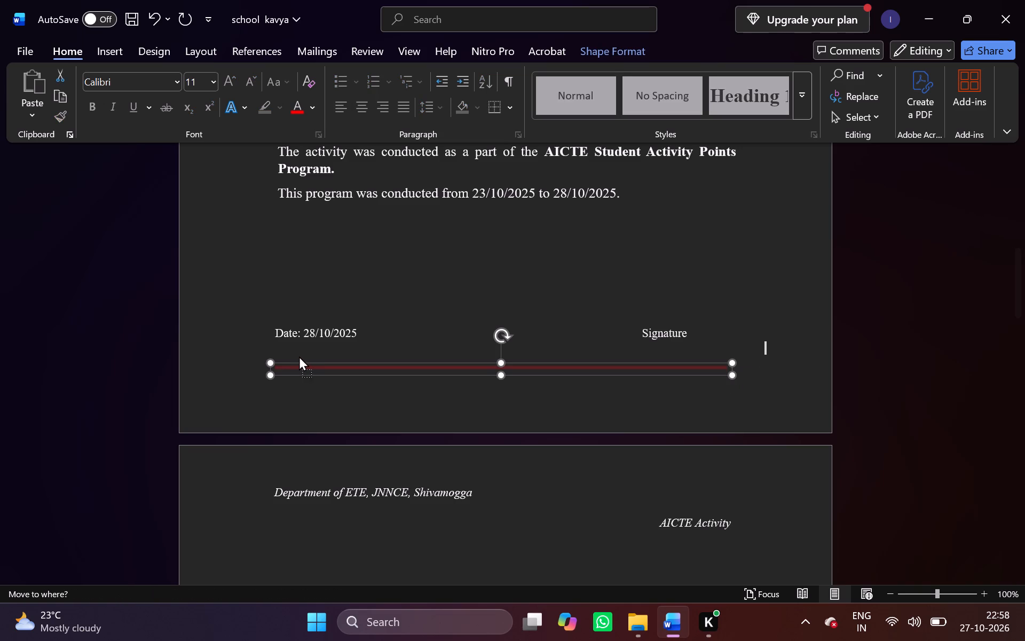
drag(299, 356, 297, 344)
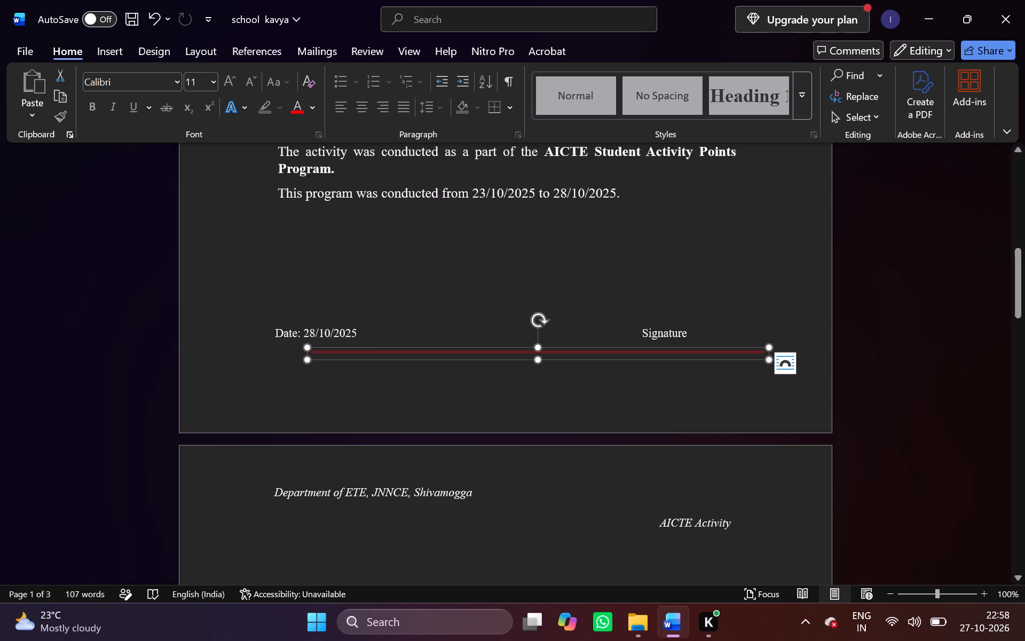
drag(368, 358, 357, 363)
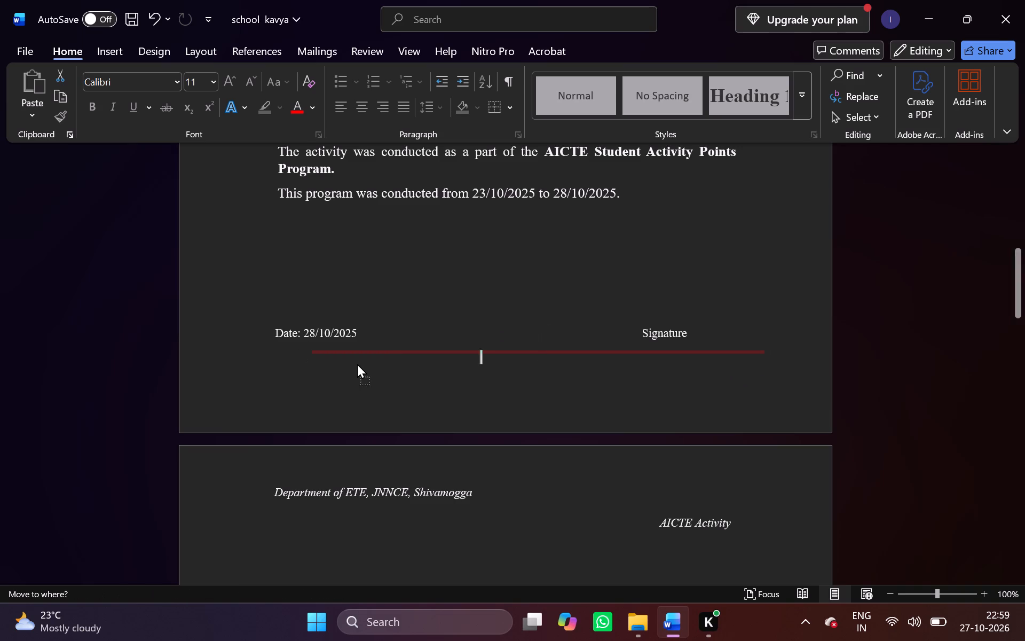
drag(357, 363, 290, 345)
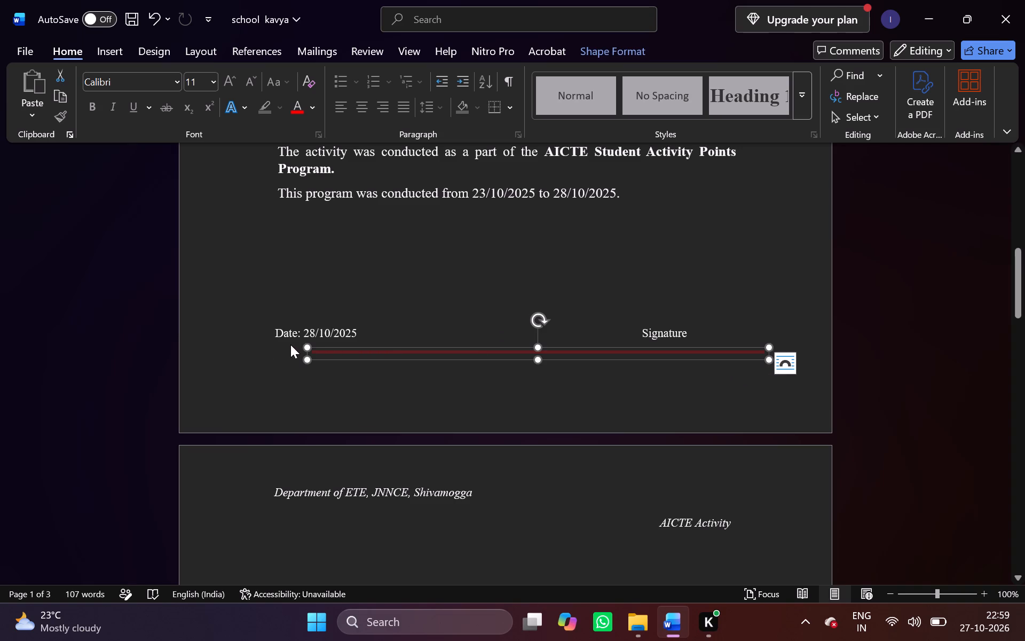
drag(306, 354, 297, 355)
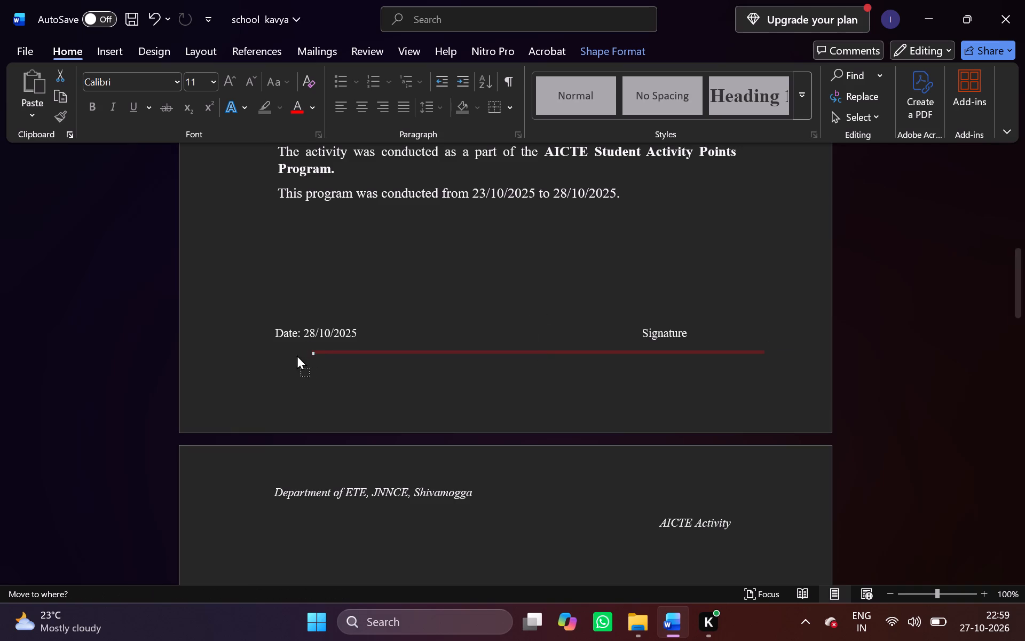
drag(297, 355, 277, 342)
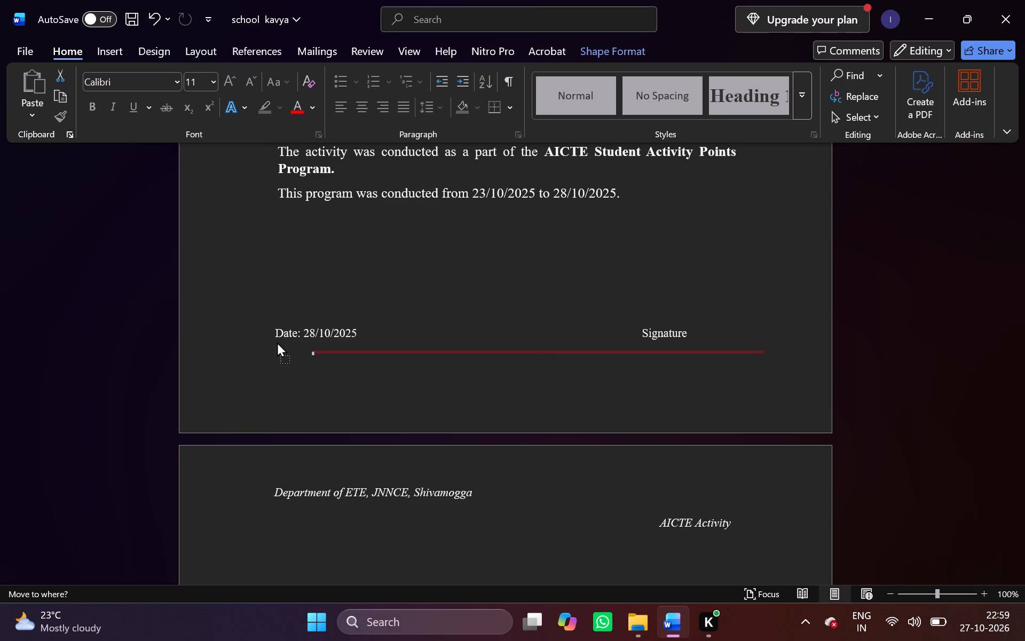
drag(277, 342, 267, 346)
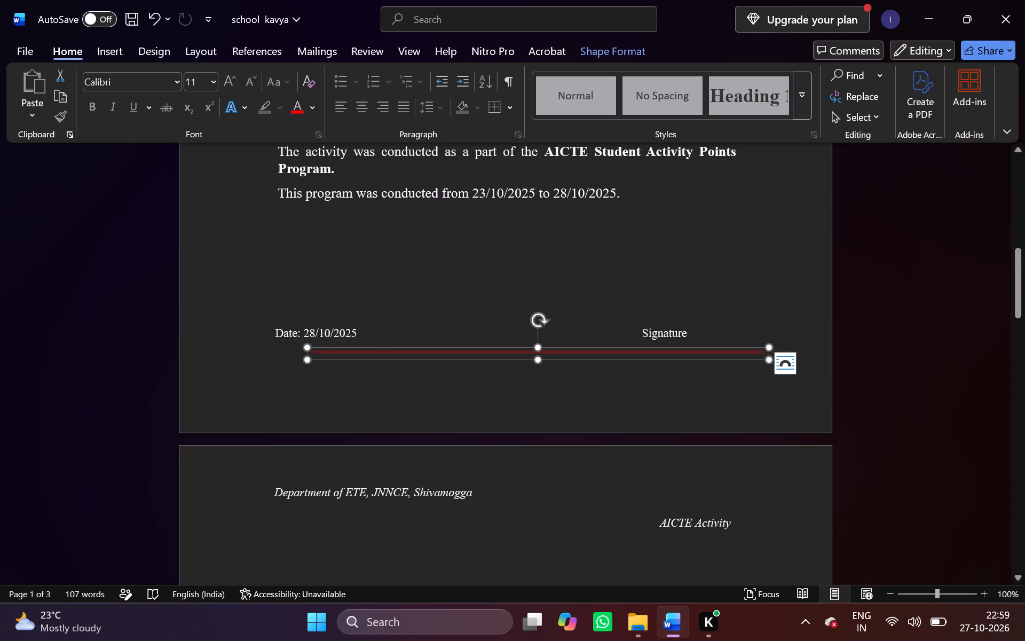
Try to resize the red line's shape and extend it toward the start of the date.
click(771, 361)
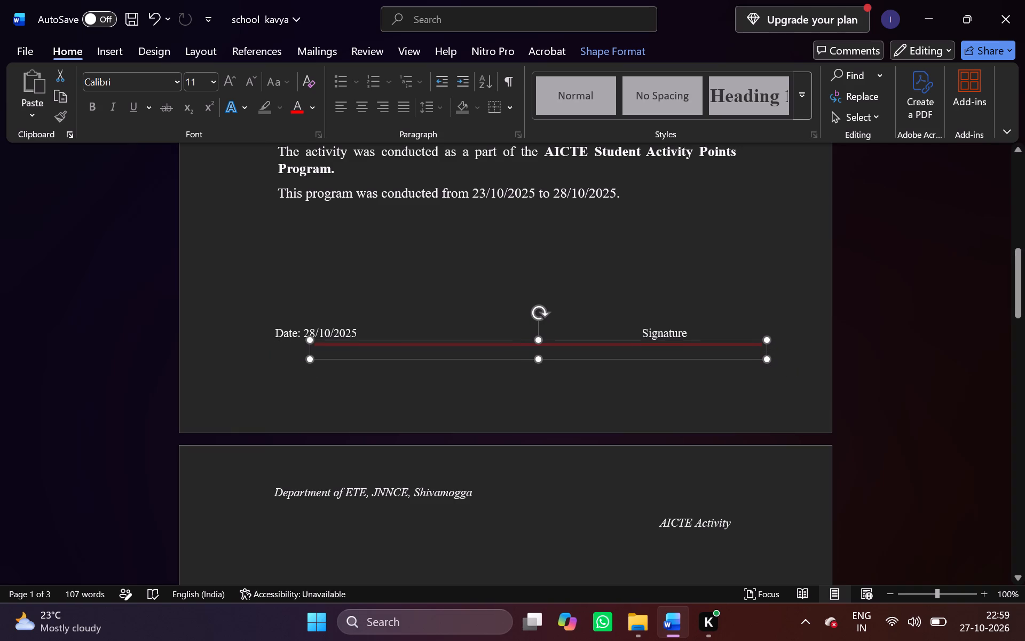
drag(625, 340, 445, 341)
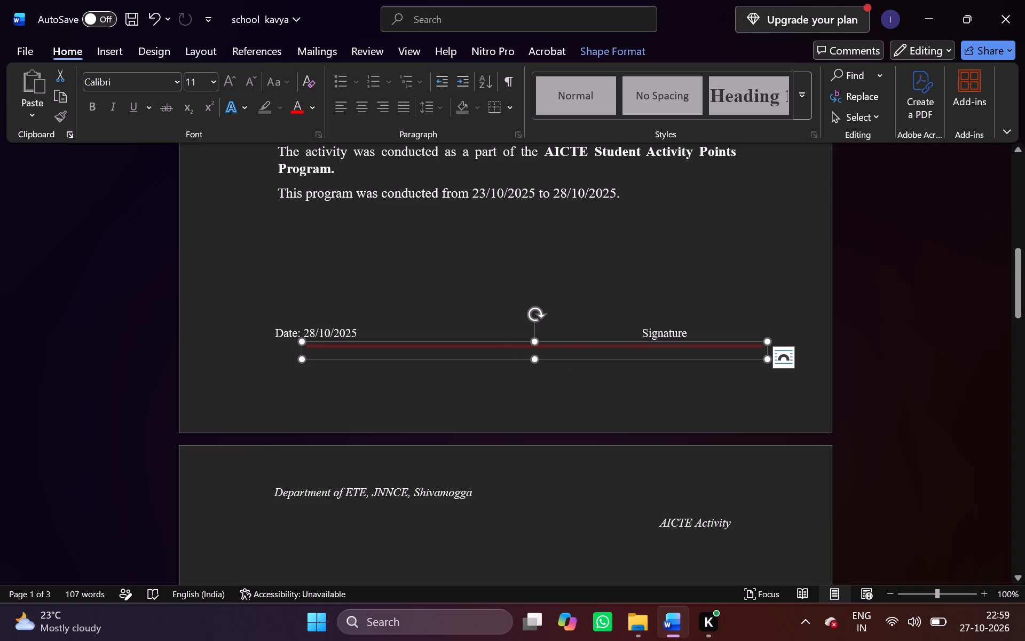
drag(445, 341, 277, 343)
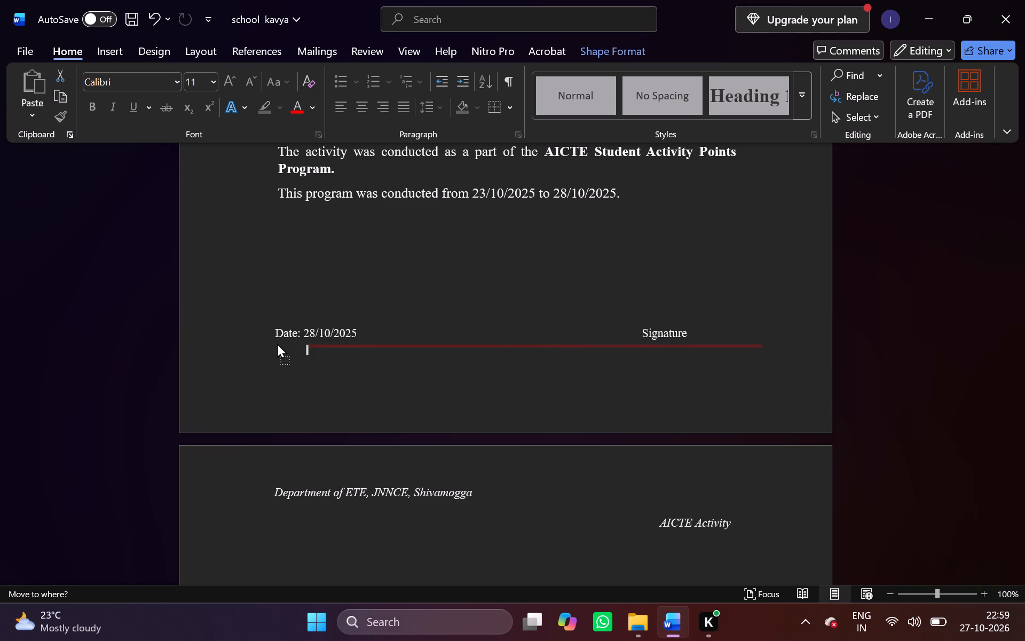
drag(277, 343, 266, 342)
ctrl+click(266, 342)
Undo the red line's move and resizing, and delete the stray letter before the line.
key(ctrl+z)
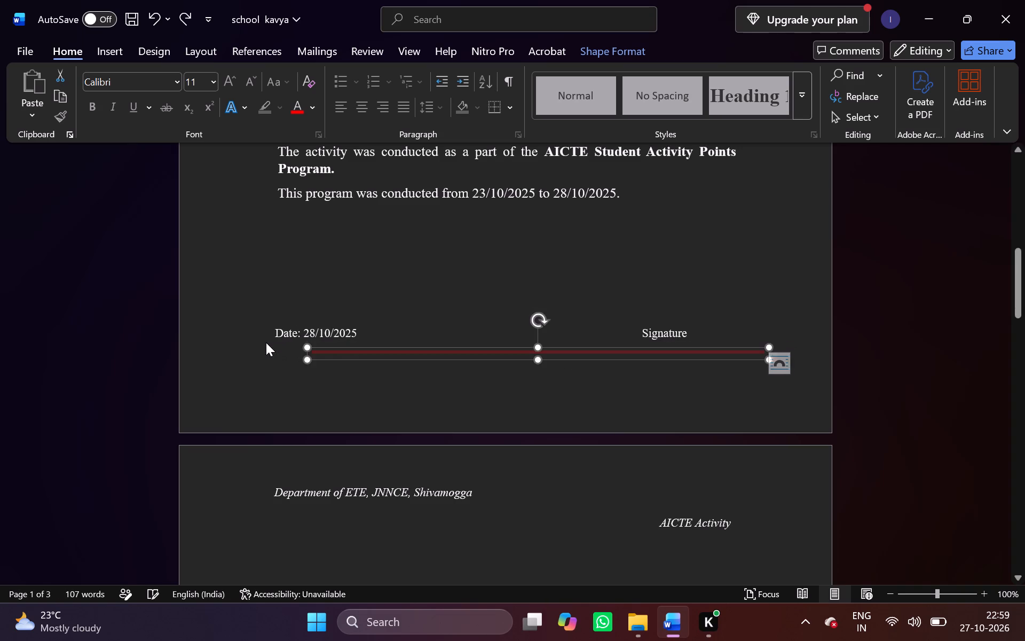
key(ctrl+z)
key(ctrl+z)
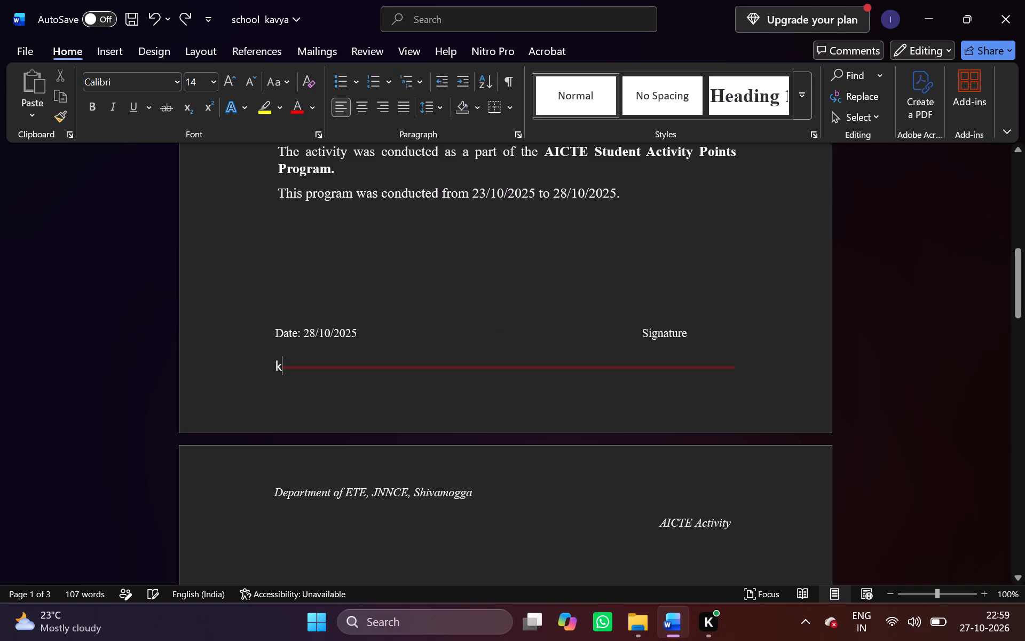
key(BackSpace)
Examine the certificate's body text from the date line up to the "ACTIVITY CERTIFICATE" heading.
scroll(479, 377, up, 1)
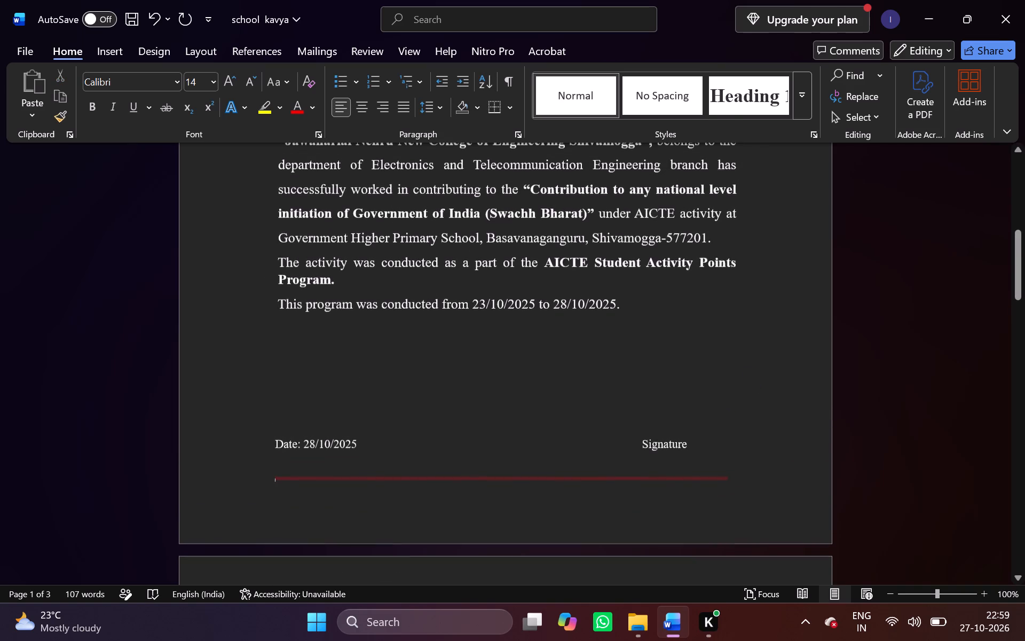
click(444, 240)
click(499, 230)
scroll(499, 230, up, 1)
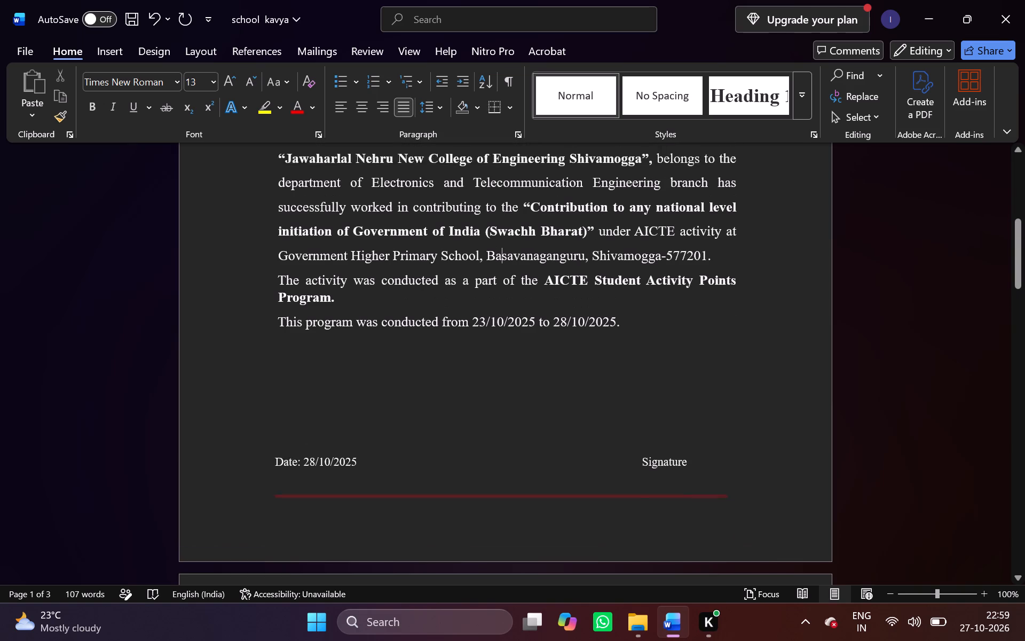
scroll(499, 230, up, 1)
click(499, 230)
click(551, 271)
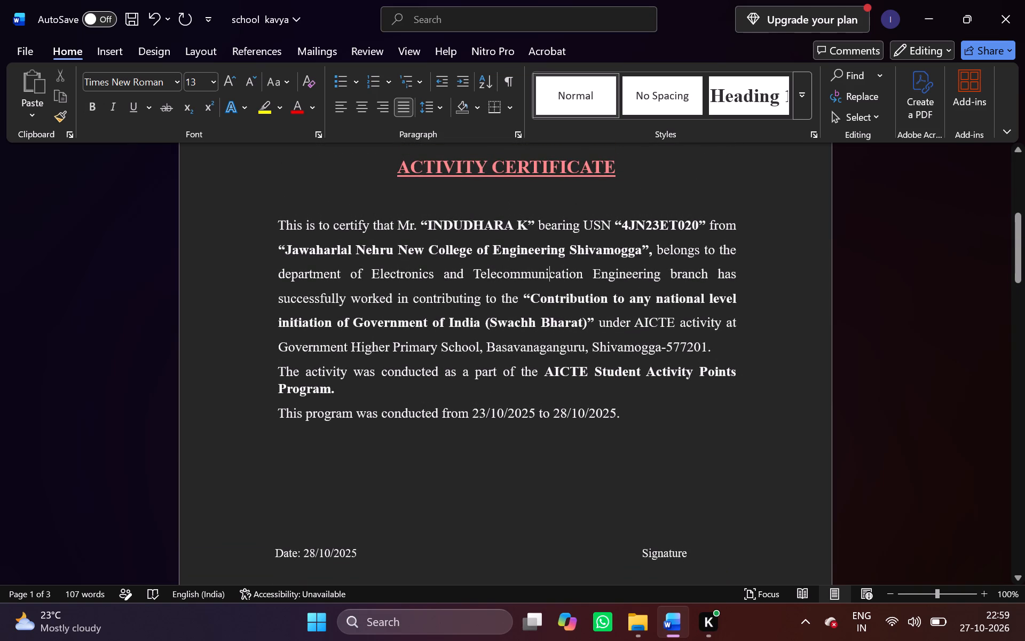
scroll(551, 271, up, 1)
click(557, 302)
click(637, 351)
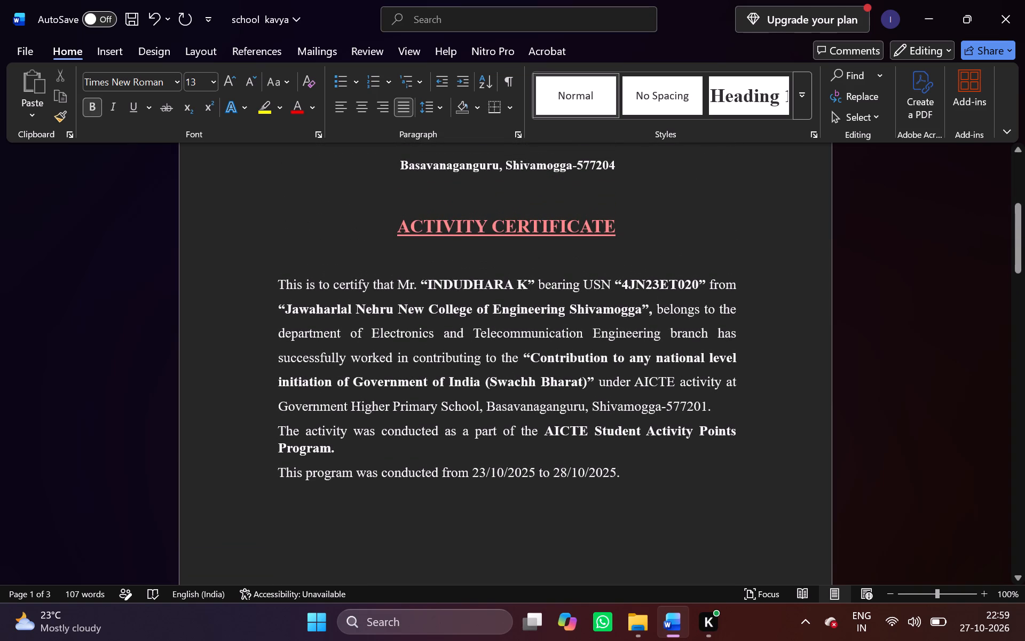
Set the font size of the certificate's body text, from "This is to certify" through the program dates sentence, to 12.
scroll(637, 351, up, 1)
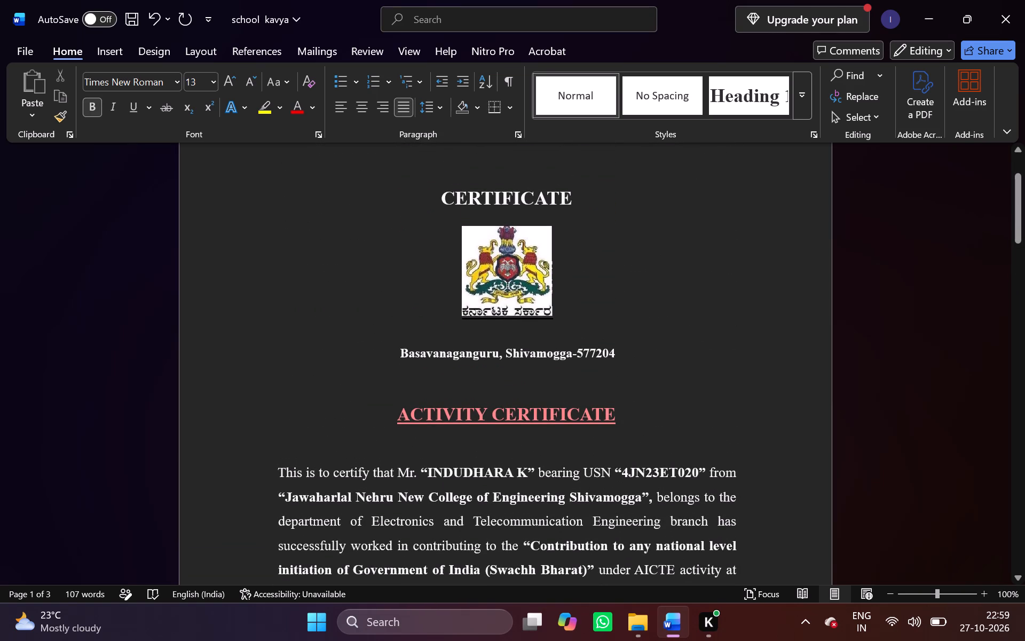
click(568, 350)
scroll(568, 350, down, 1)
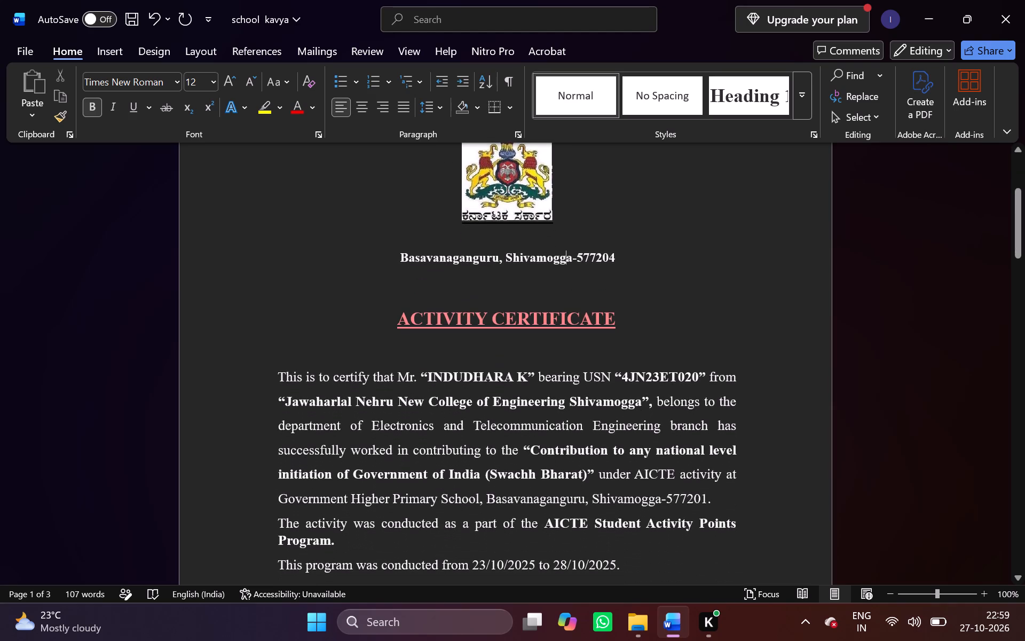
click(603, 436)
scroll(603, 436, down, 1)
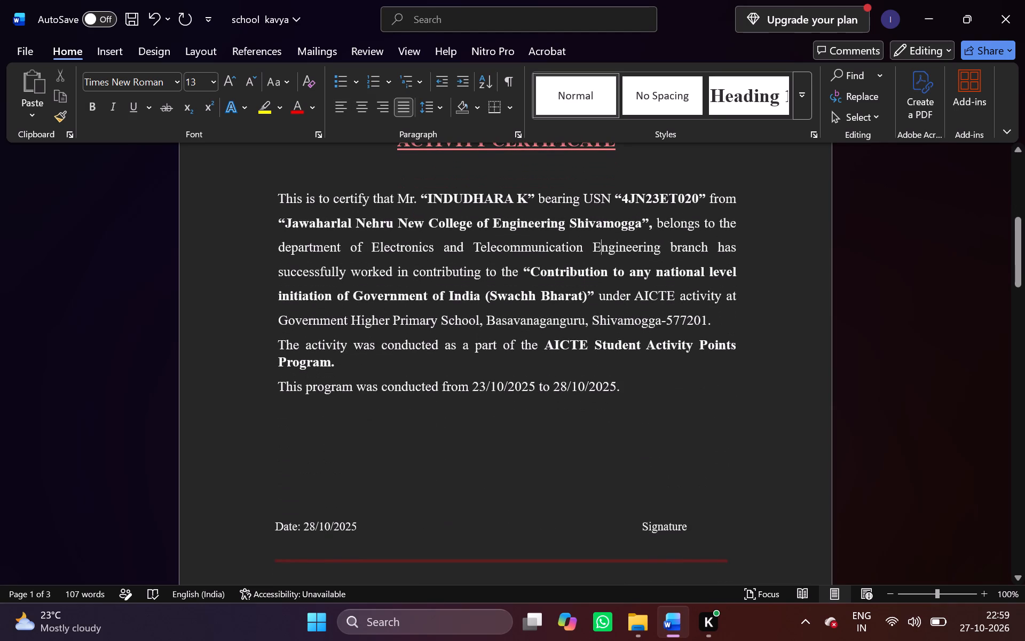
drag(629, 389, 385, 246)
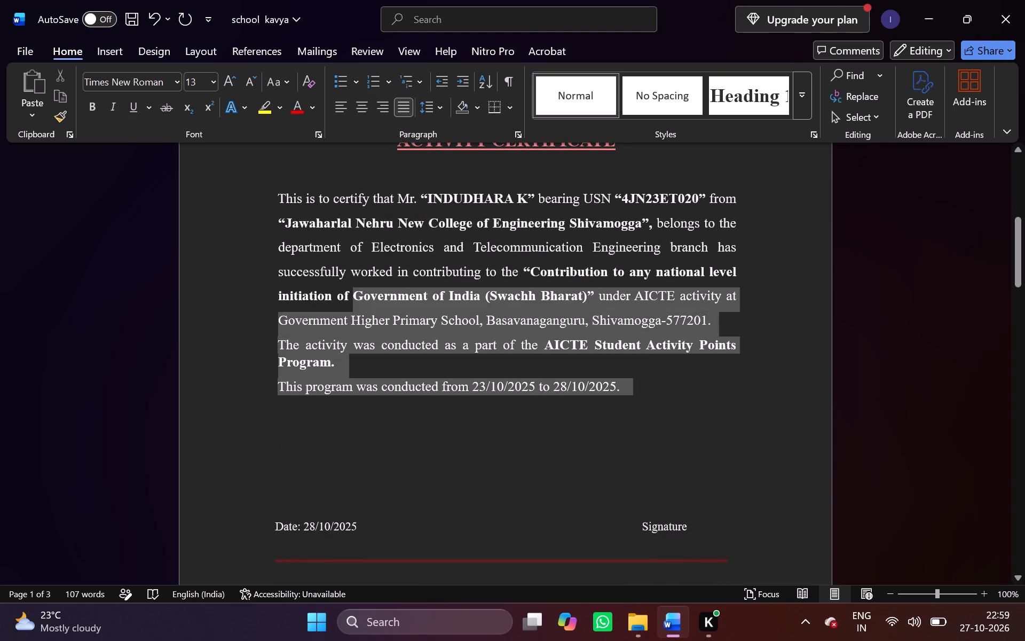
drag(385, 246, 274, 183)
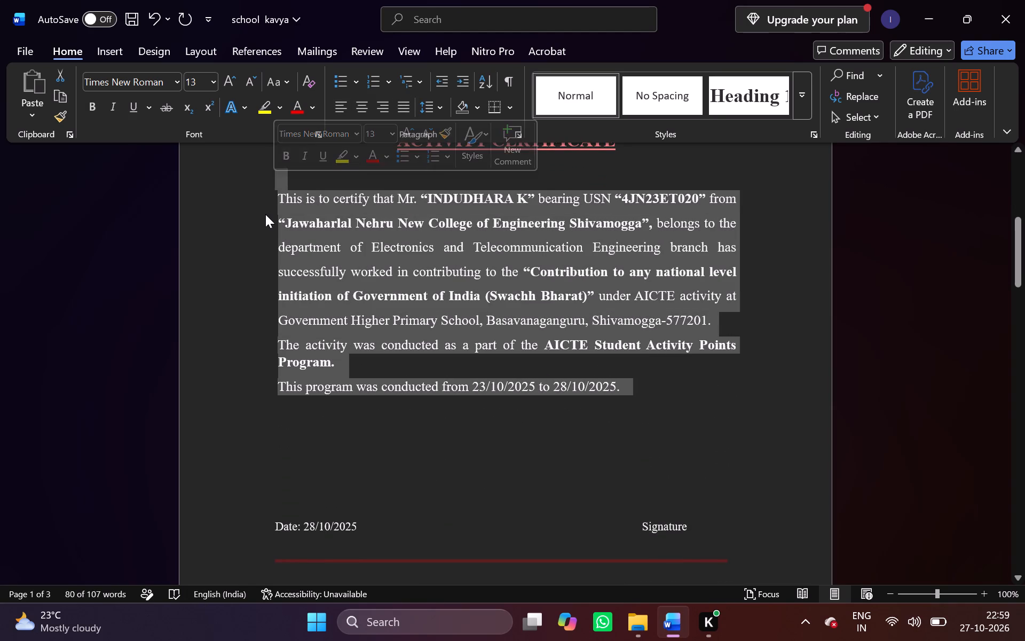
click(265, 214)
drag(281, 194, 608, 337)
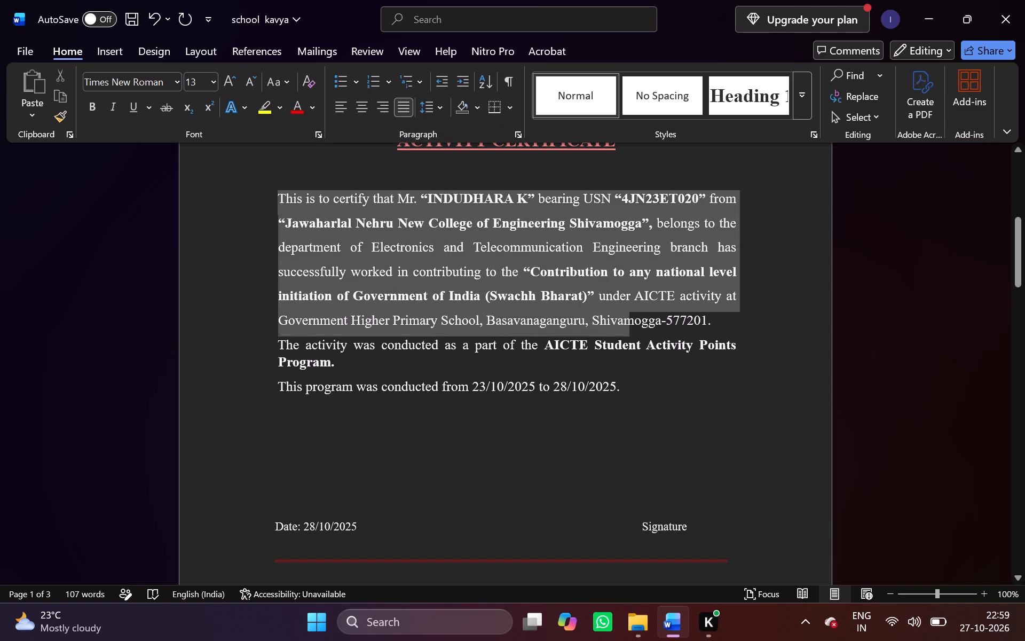
drag(608, 337, 634, 397)
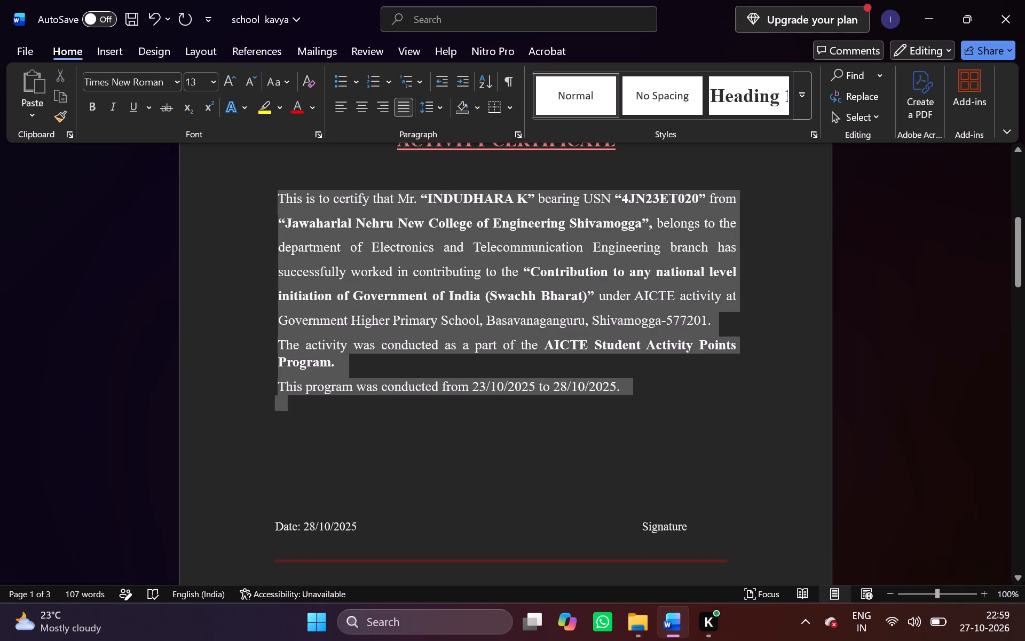
drag(634, 397, 620, 387)
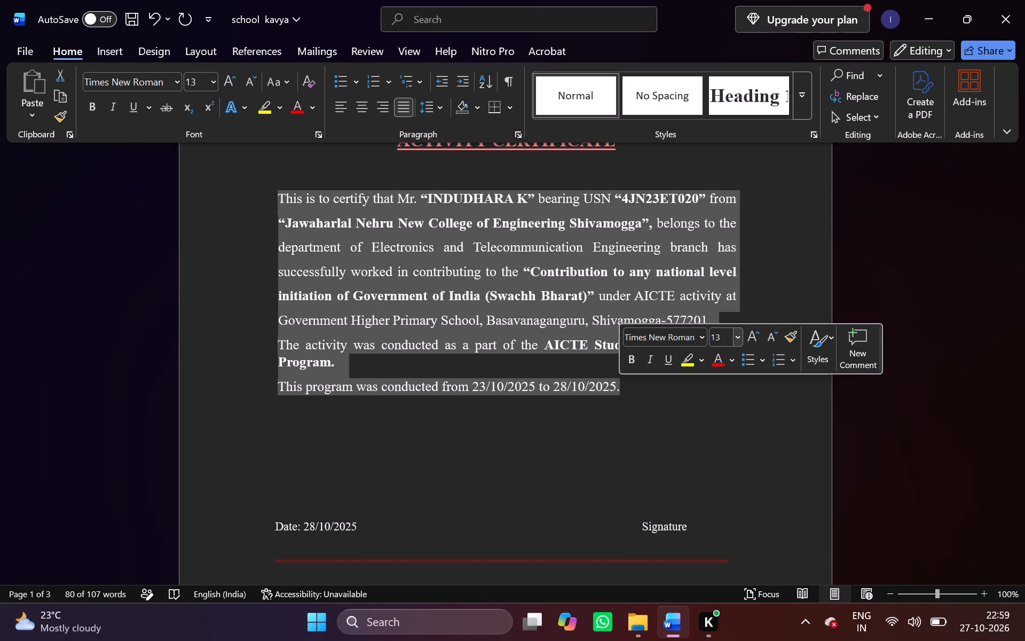
click(723, 337)
text(112)
key(BackSpace)
key(BackSpace)
key(2)
key(Return)
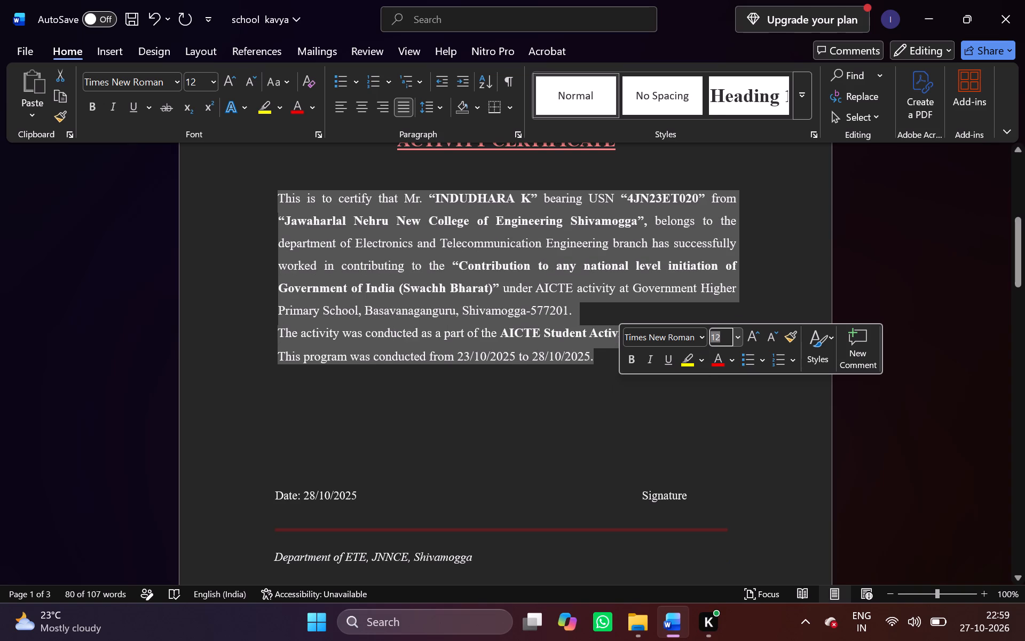
click(604, 428)
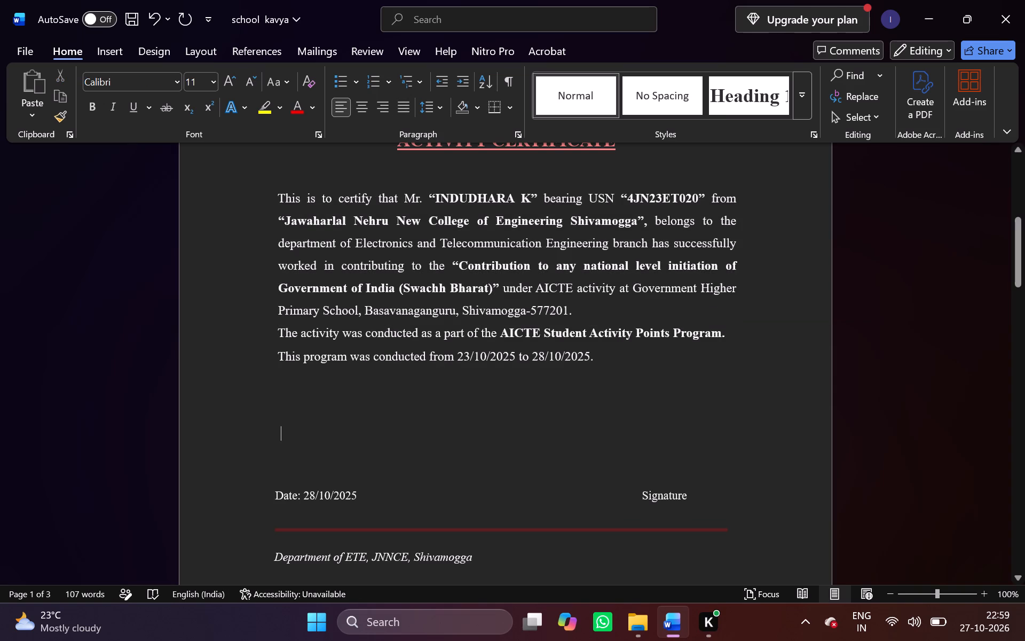
click(562, 295)
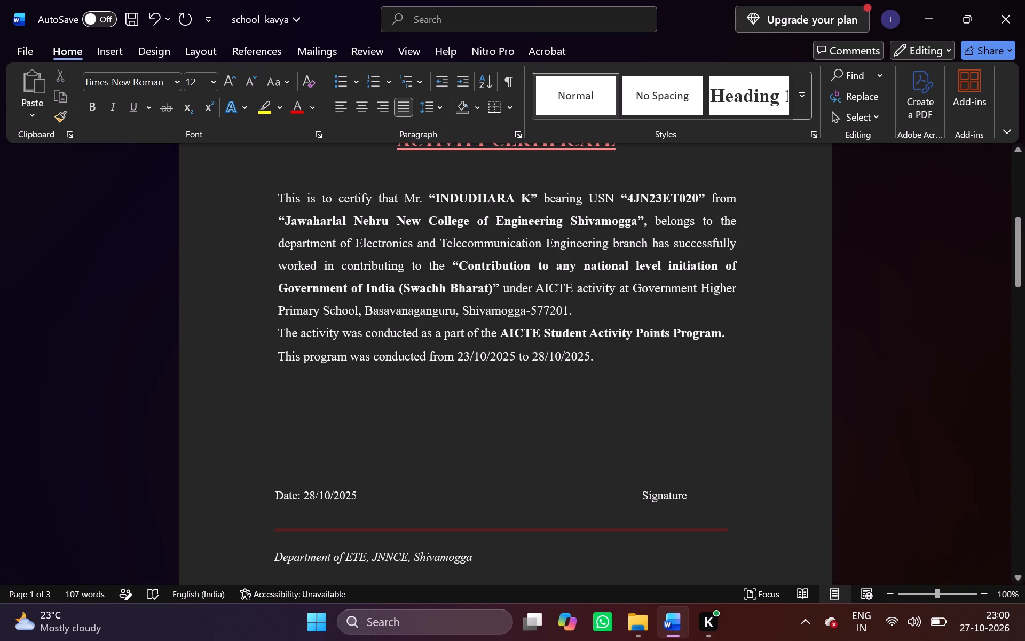
Insert one blank line above the date and signature line.
click(404, 515)
click(362, 491)
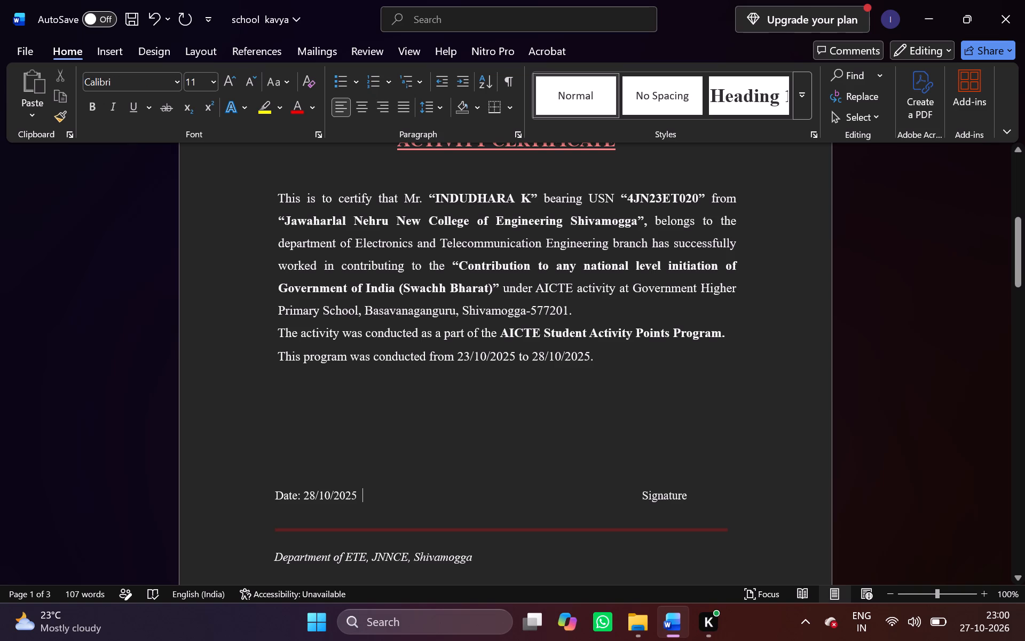
scroll(538, 411, down, 1)
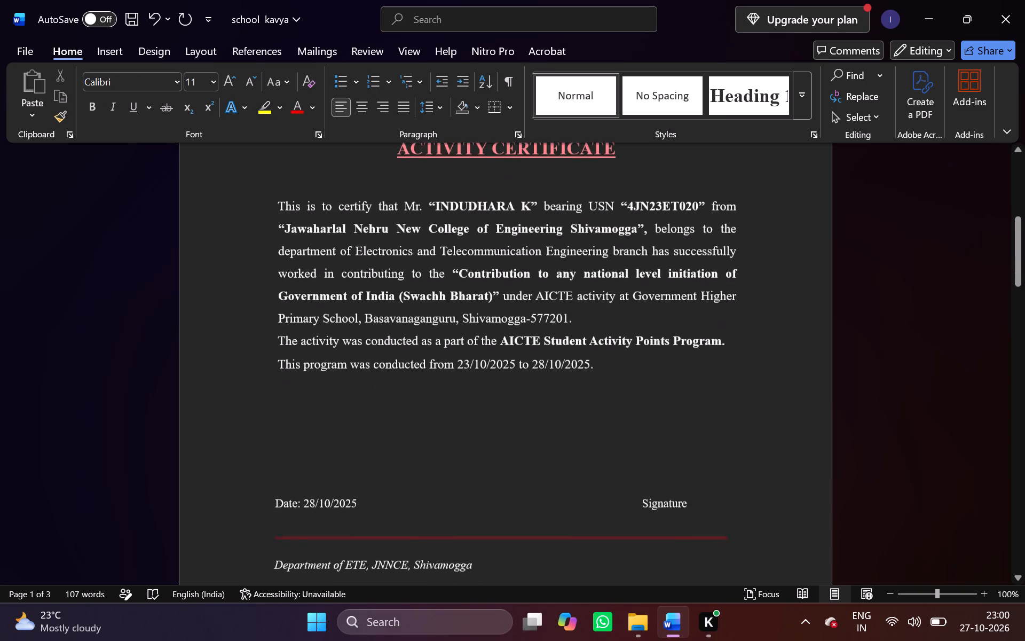
scroll(538, 411, down, 1)
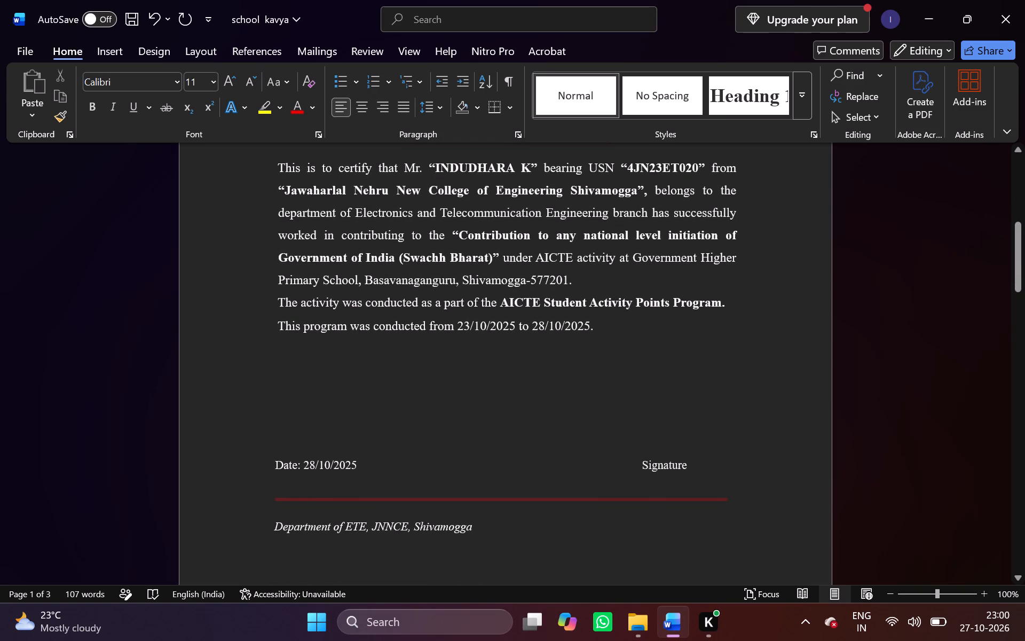
click(633, 470)
click(274, 465)
key(Return)
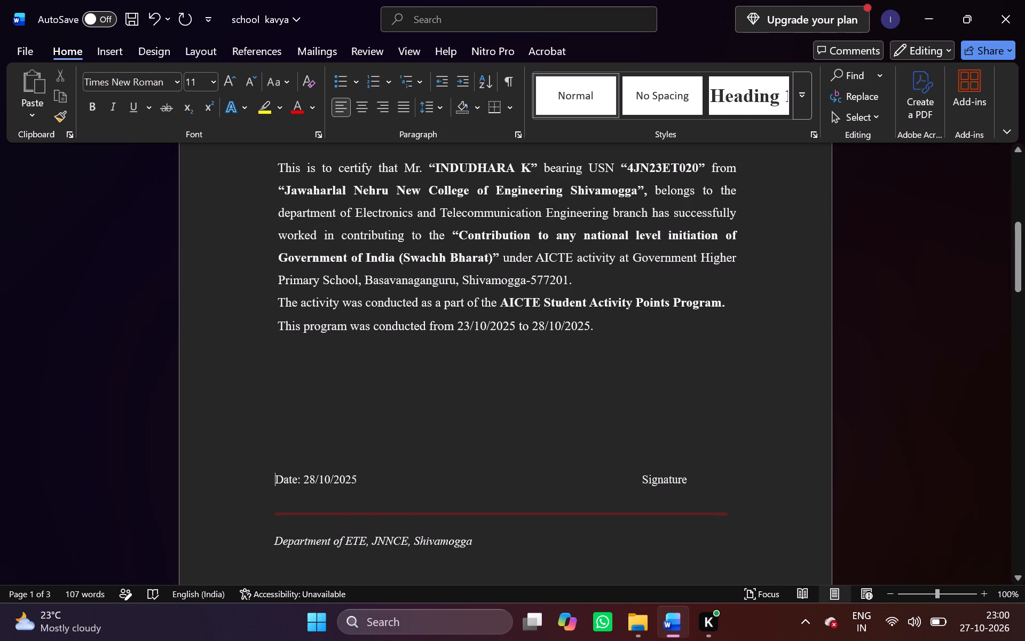
scroll(381, 483, down, 1)
key(Return)
key(BackSpace)
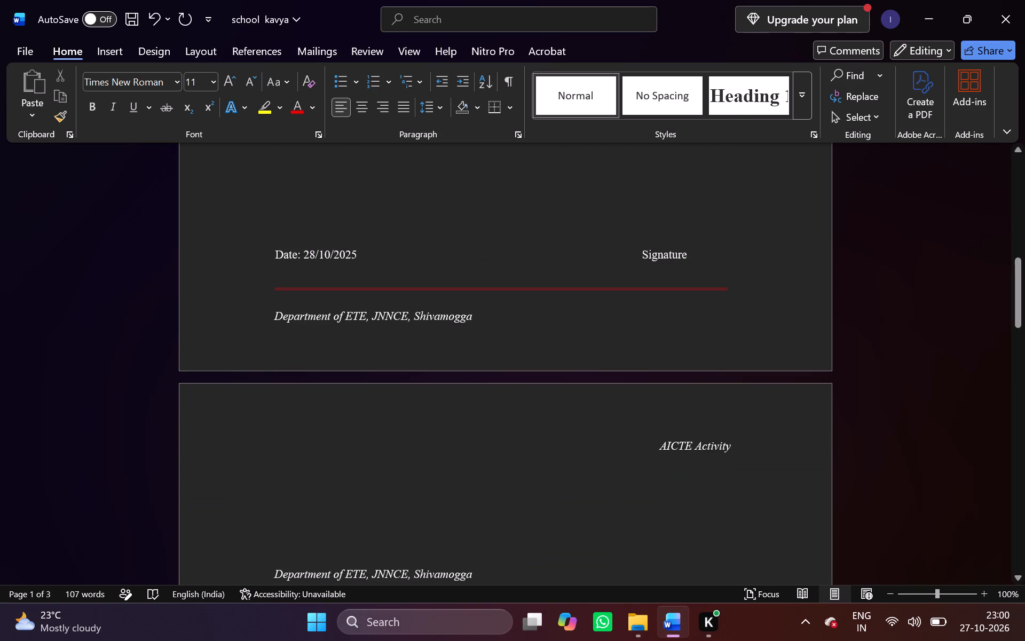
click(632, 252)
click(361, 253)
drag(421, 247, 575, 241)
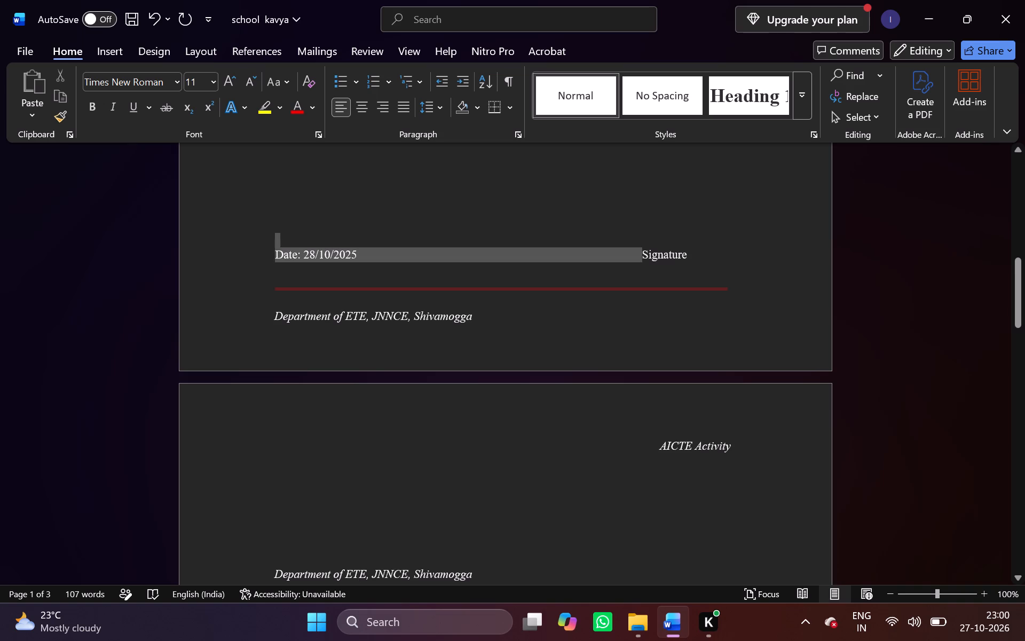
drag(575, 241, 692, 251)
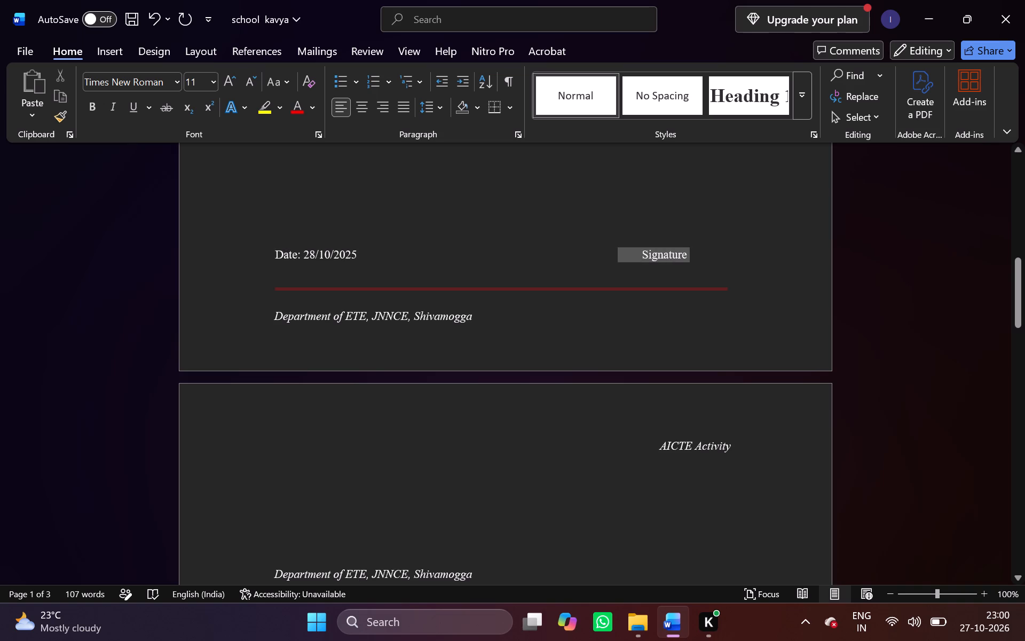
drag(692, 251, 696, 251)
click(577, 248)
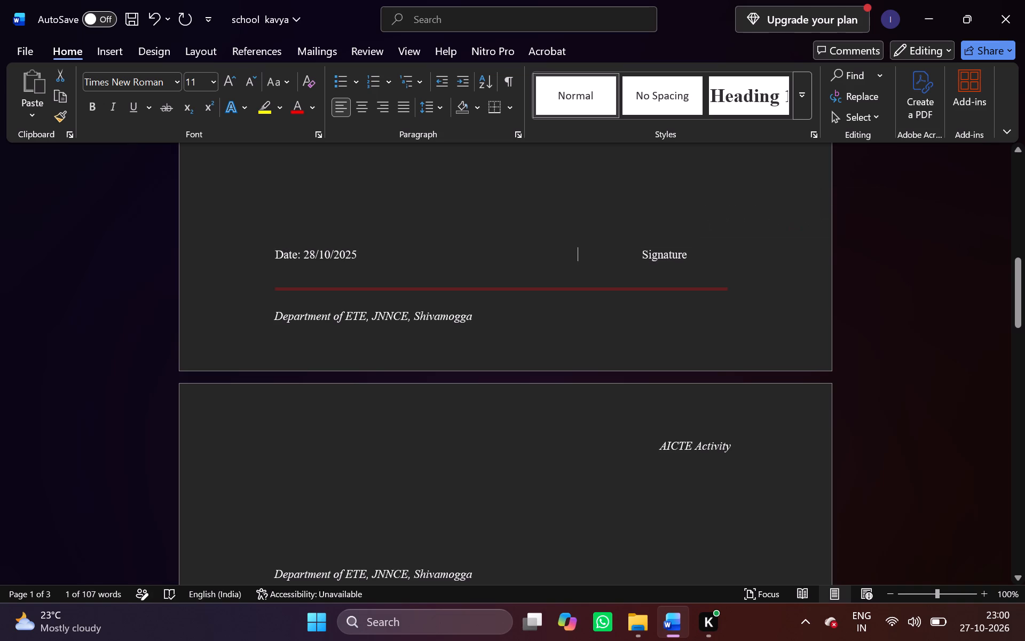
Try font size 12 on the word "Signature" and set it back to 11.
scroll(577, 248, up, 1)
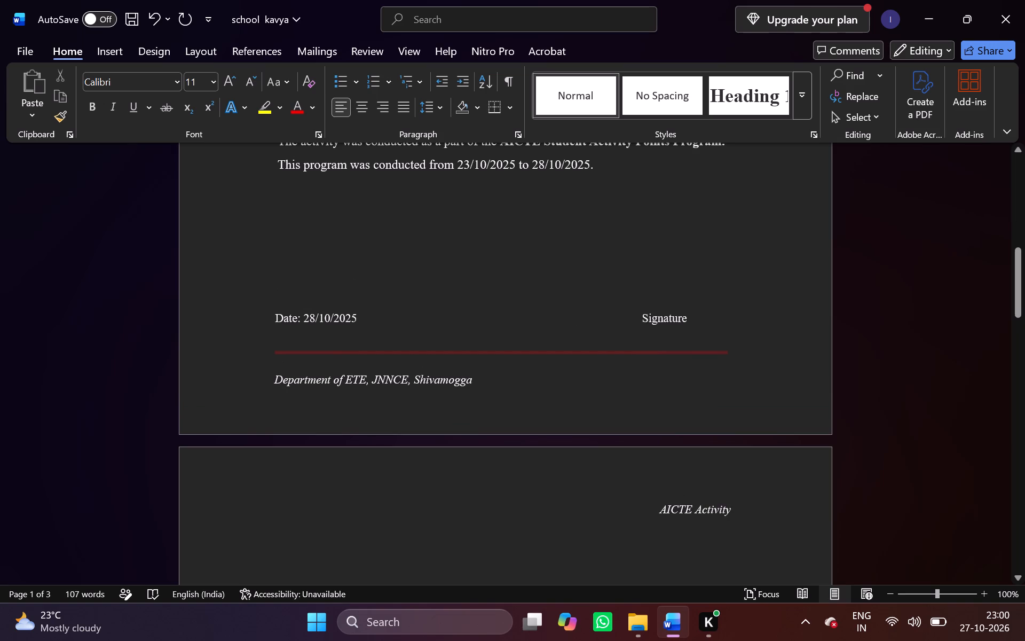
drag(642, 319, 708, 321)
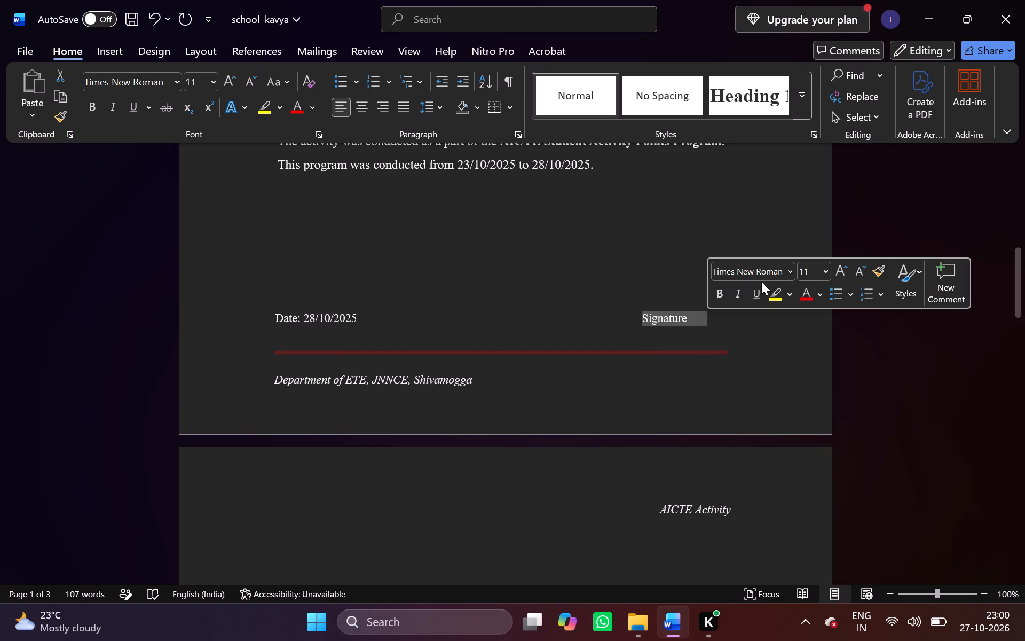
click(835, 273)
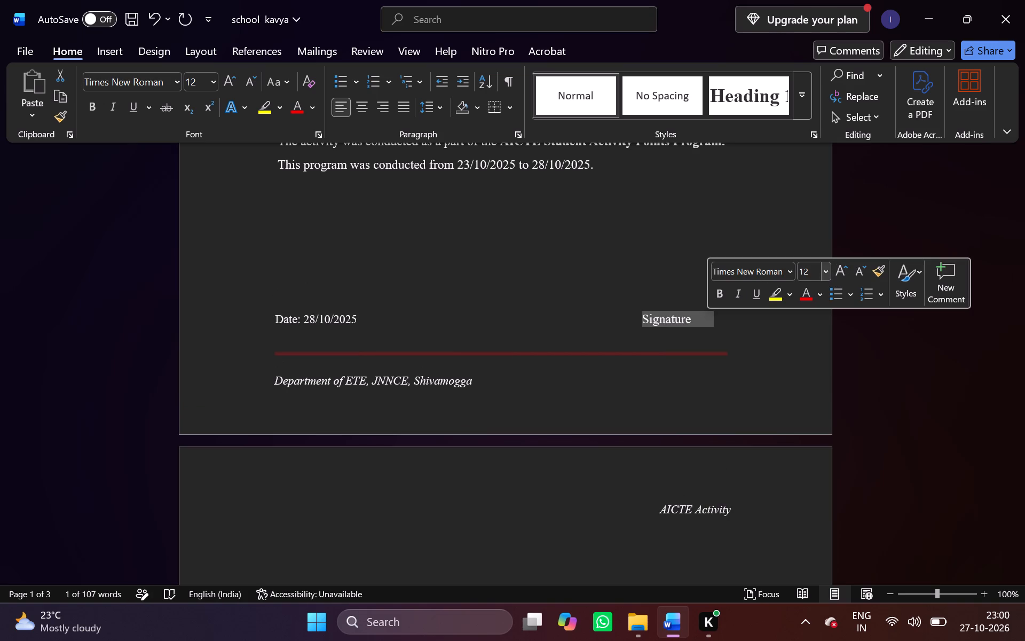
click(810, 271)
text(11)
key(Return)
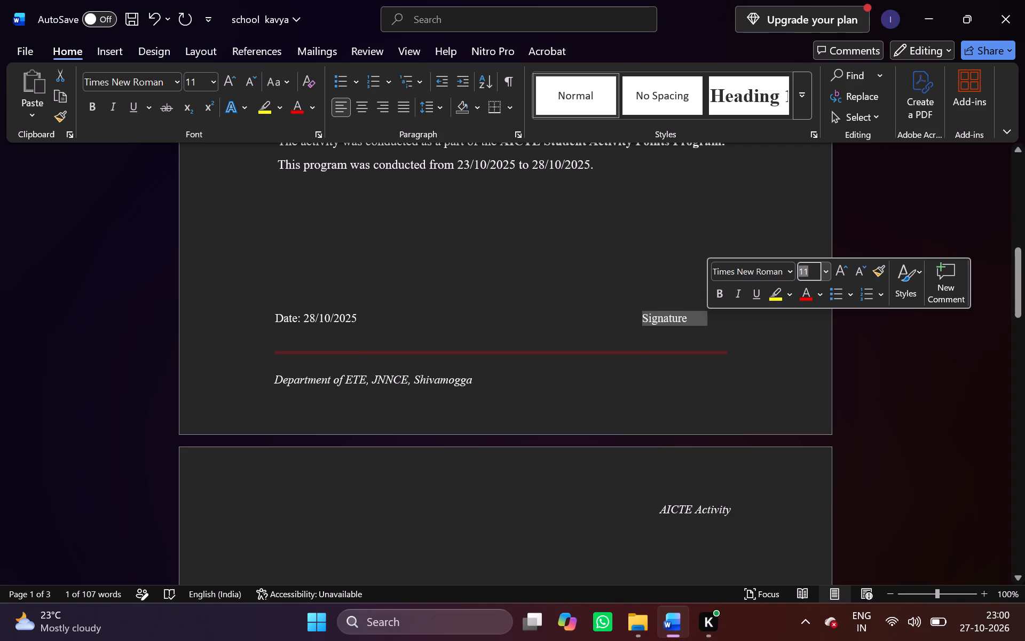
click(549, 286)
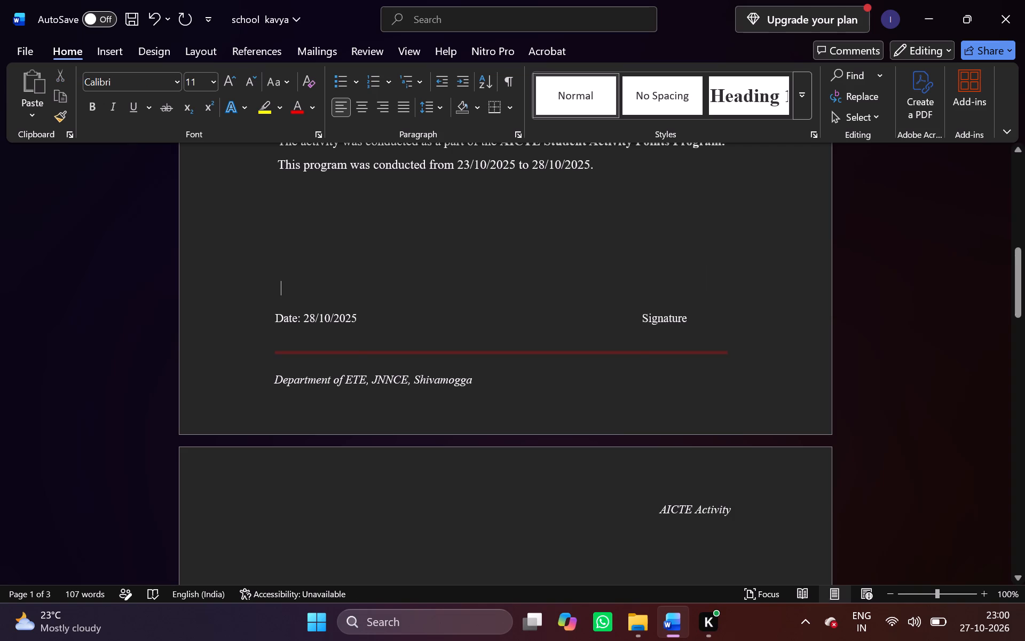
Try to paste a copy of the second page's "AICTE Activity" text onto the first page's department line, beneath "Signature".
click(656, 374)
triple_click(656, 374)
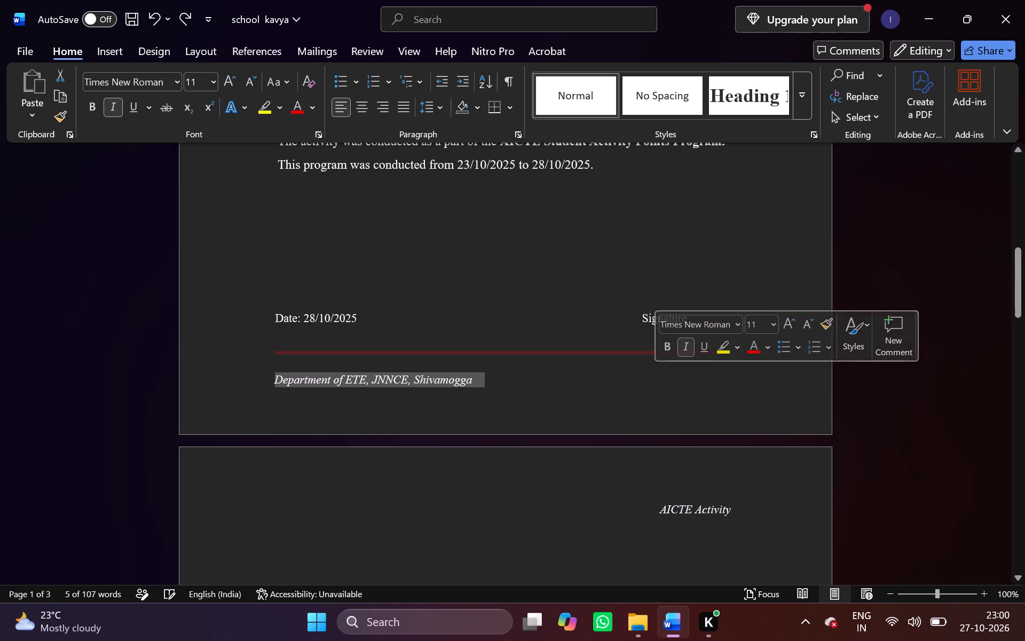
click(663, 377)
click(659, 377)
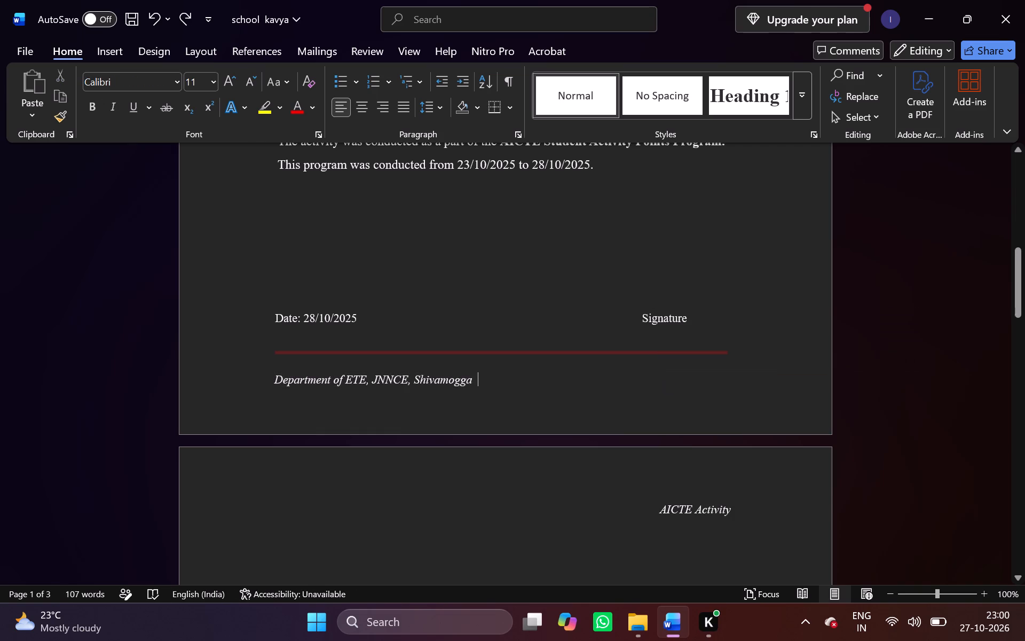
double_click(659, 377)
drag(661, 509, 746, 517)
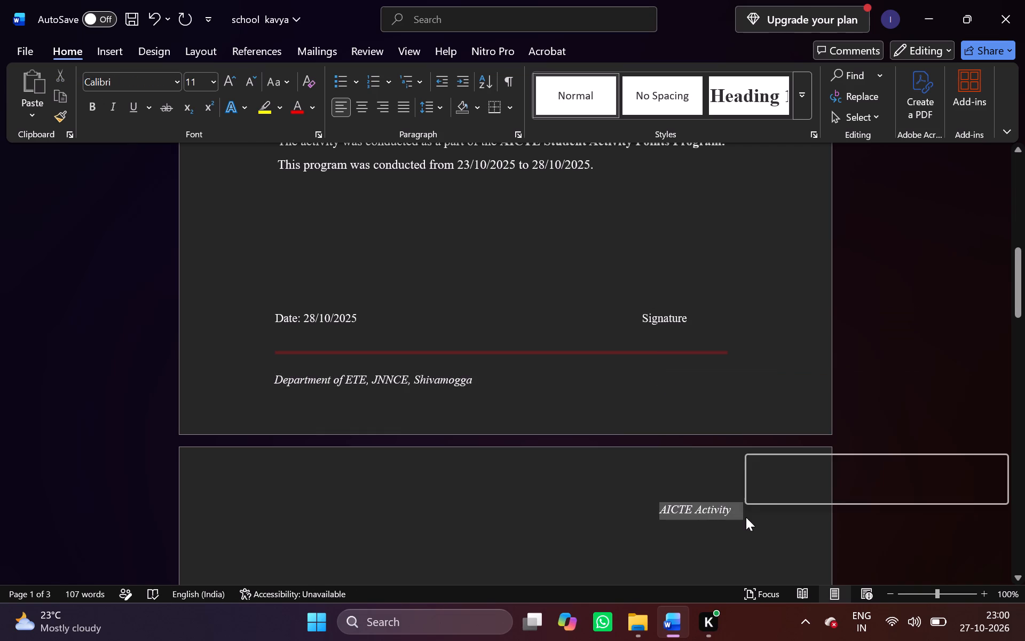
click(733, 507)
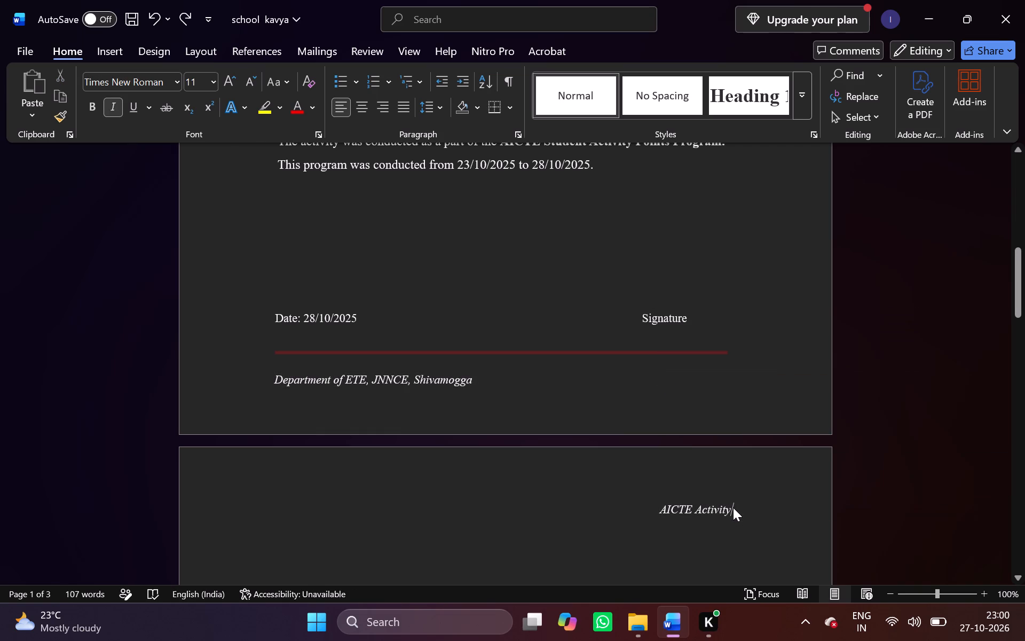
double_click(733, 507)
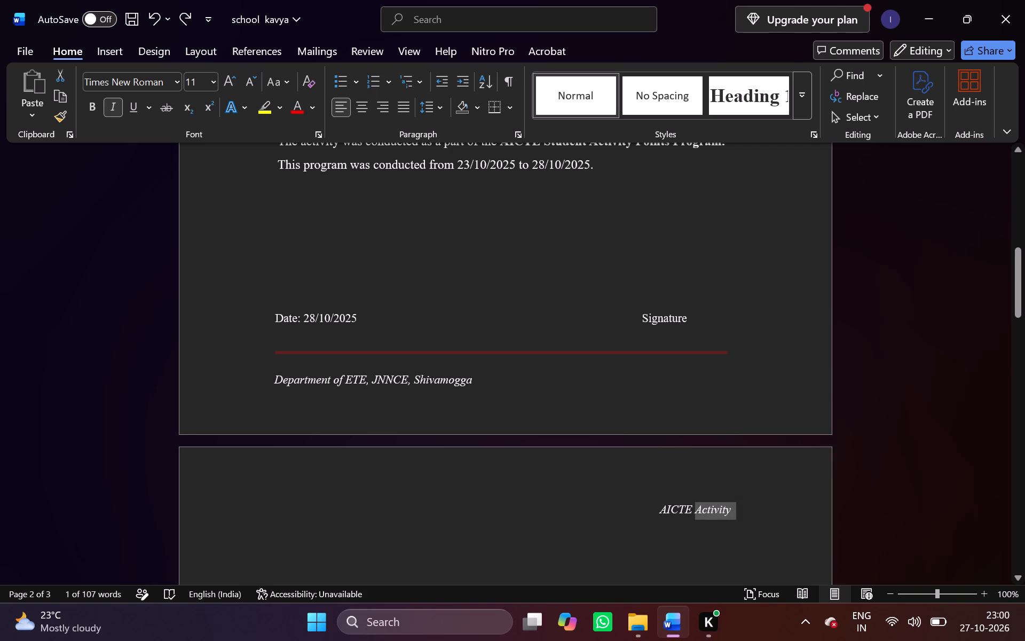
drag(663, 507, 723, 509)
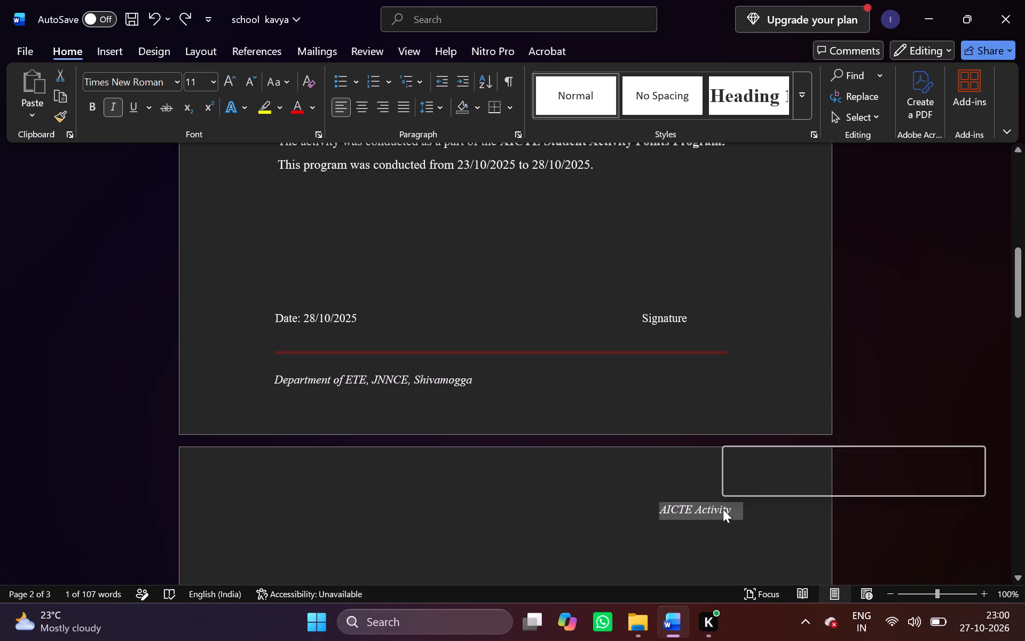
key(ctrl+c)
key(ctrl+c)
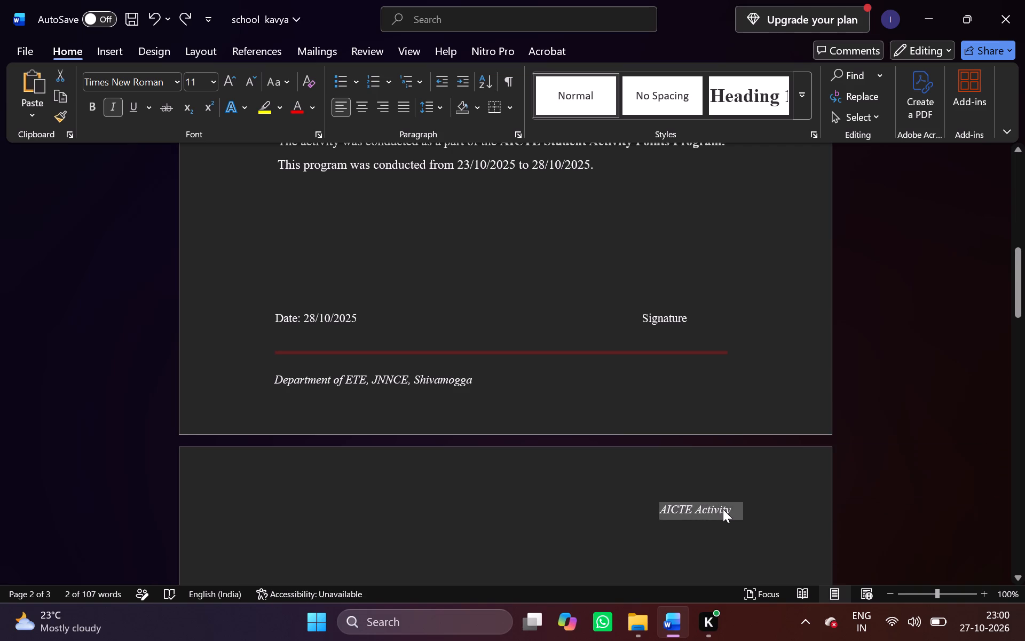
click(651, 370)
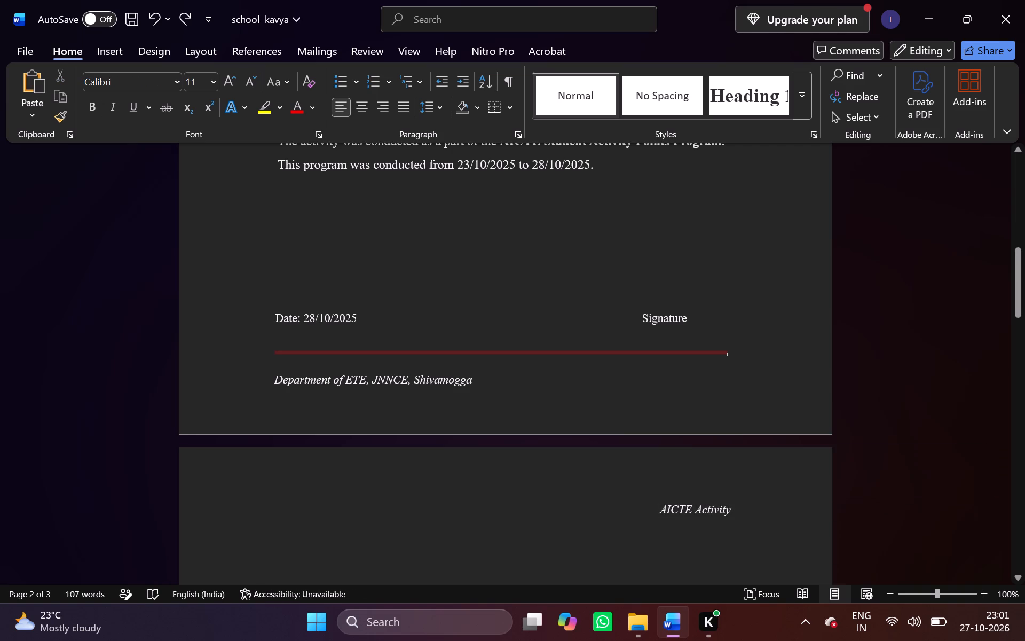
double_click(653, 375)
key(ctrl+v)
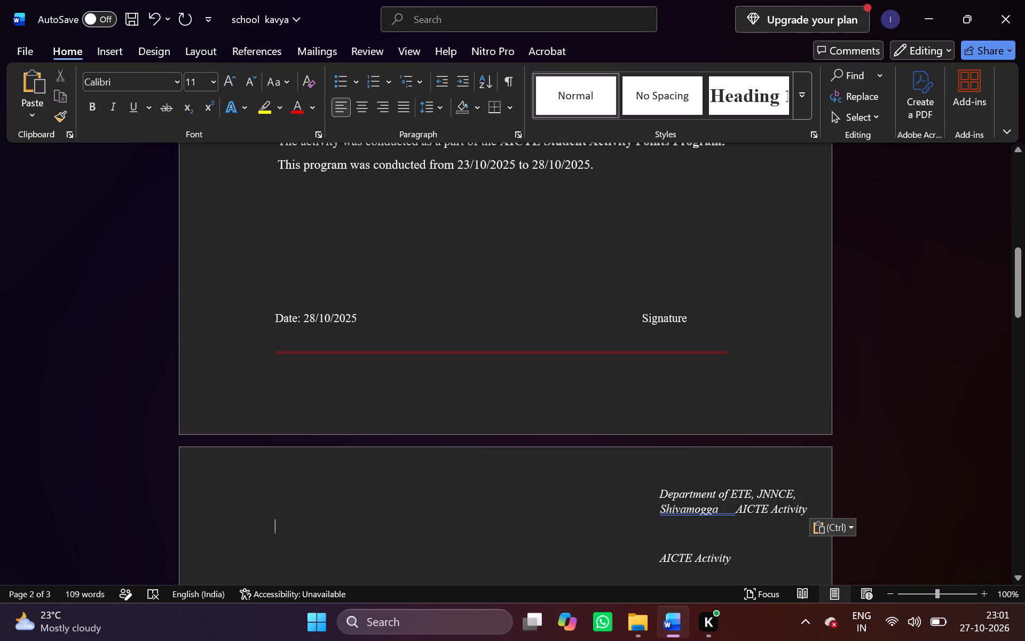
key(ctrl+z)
Enter "AICTE Activity" on the first page's department line, beneath "Signature".
click(641, 363)
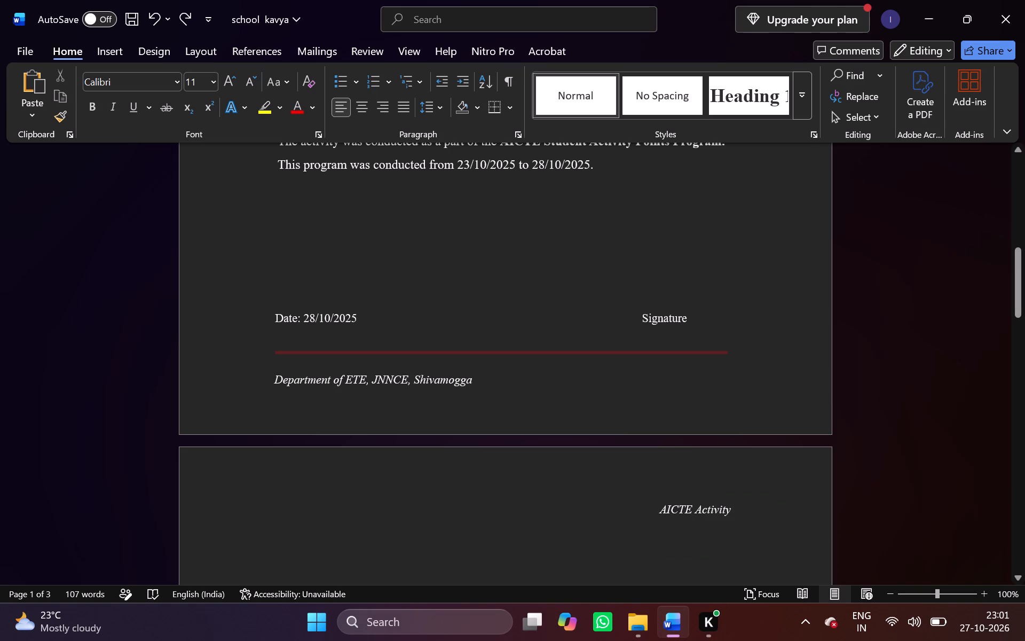
double_click(619, 371)
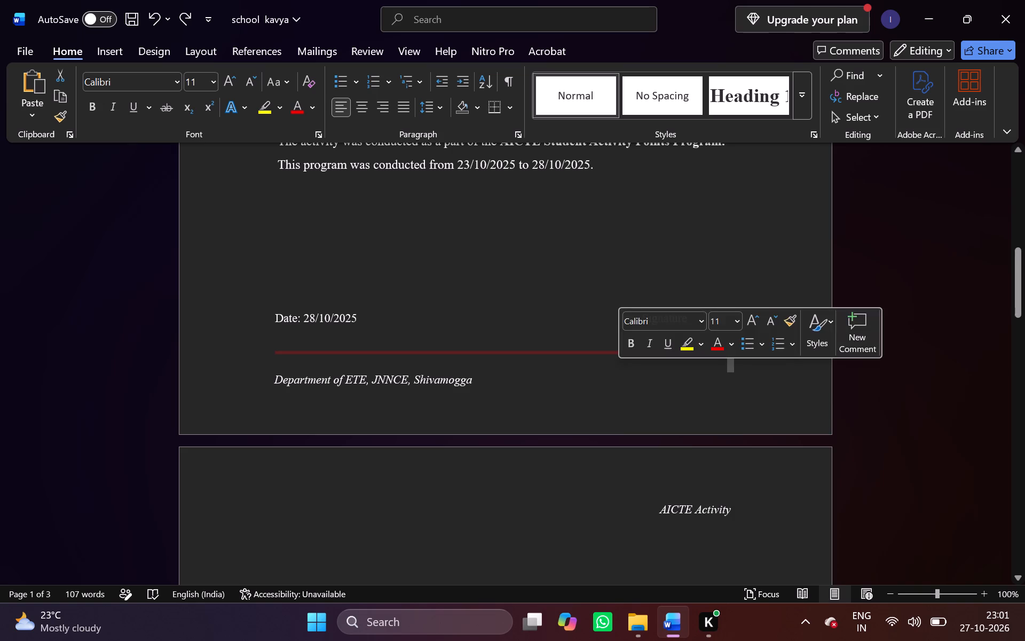
click(650, 388)
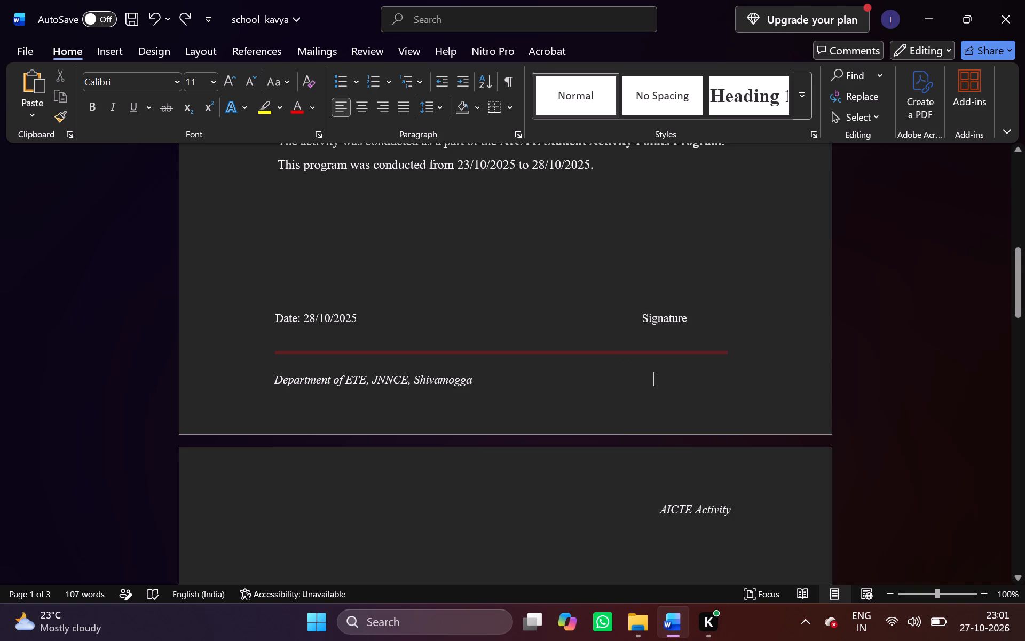
key(shift+a)
key(shift+i)
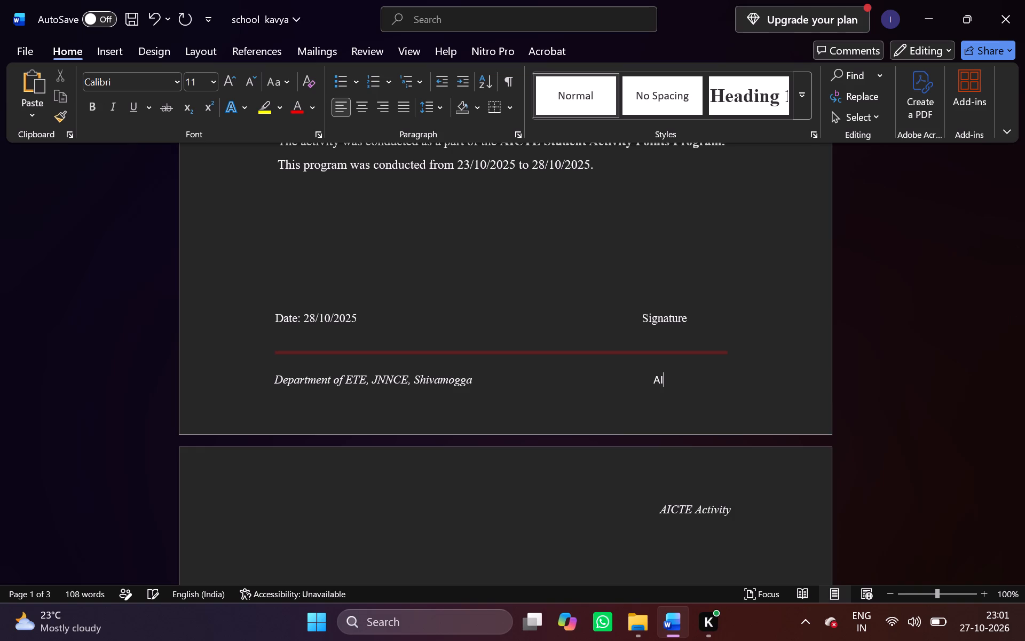
key(shift+c)
key(shift+t)
key(shift+e)
key(space)
key(shift+a)
key(shift+c)
key(shift+t)
key(BackSpace)
key(BackSpace)
text(ct)
key(i)
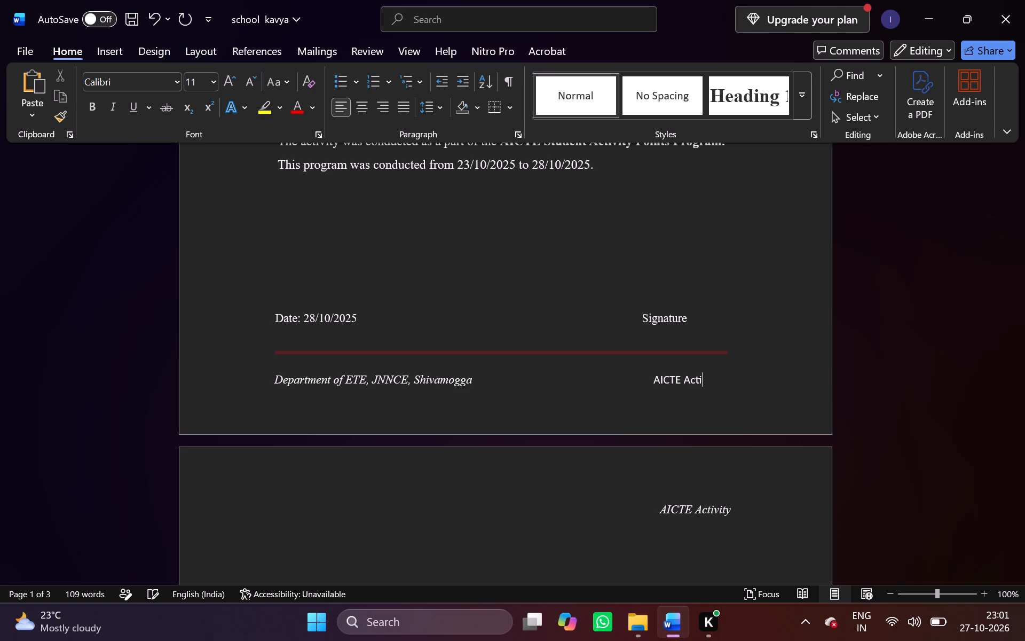
key(v)
key(i)
text(ty)
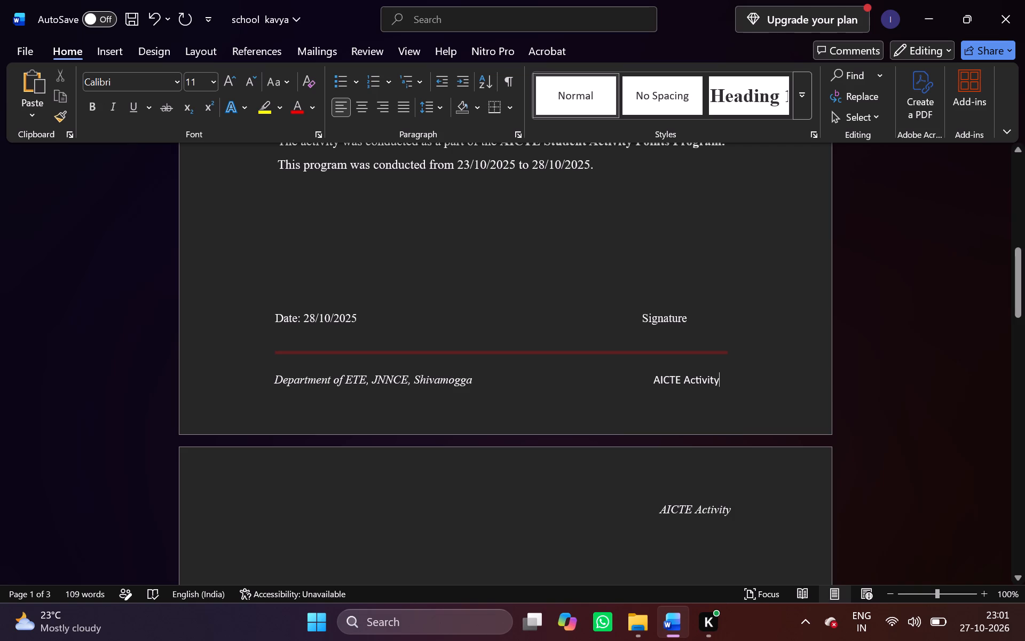
Format the first page's "AICTE Activity" text in Times New Roman italic.
drag(721, 379, 660, 391)
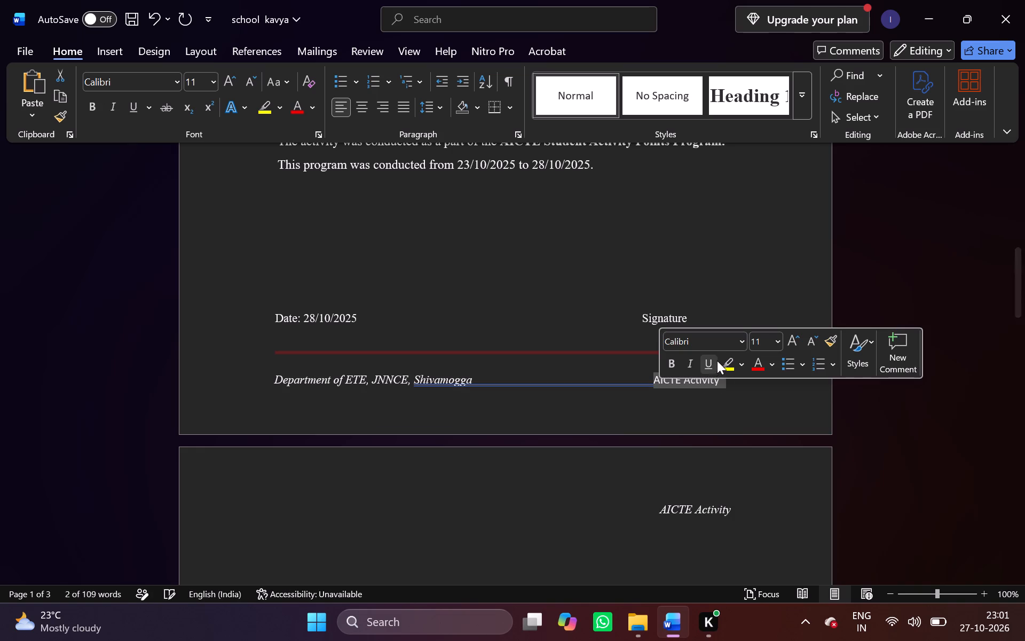
click(674, 507)
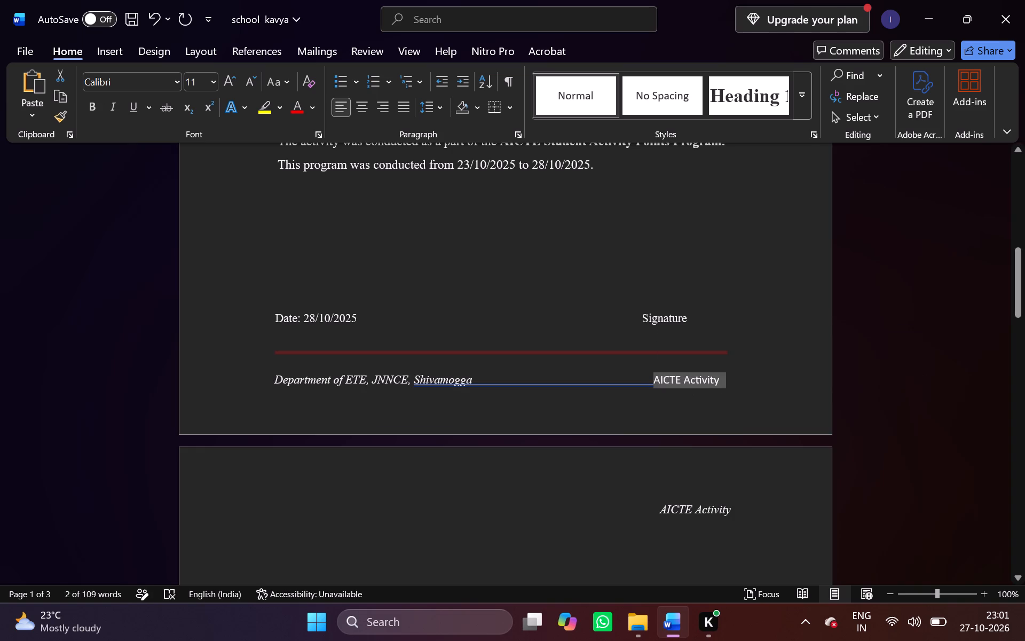
click(706, 377)
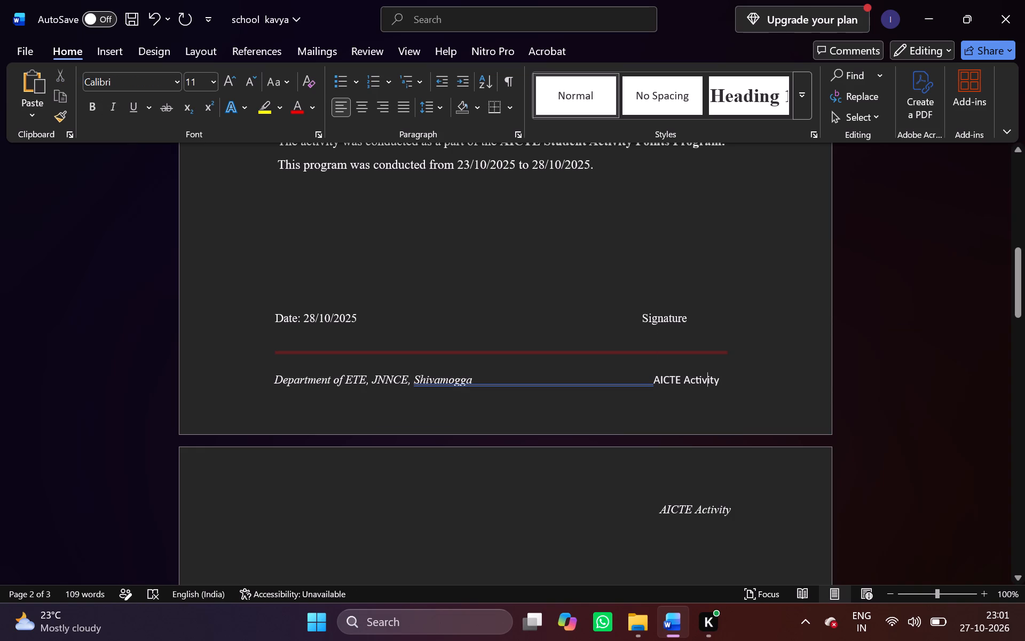
drag(722, 378, 657, 370)
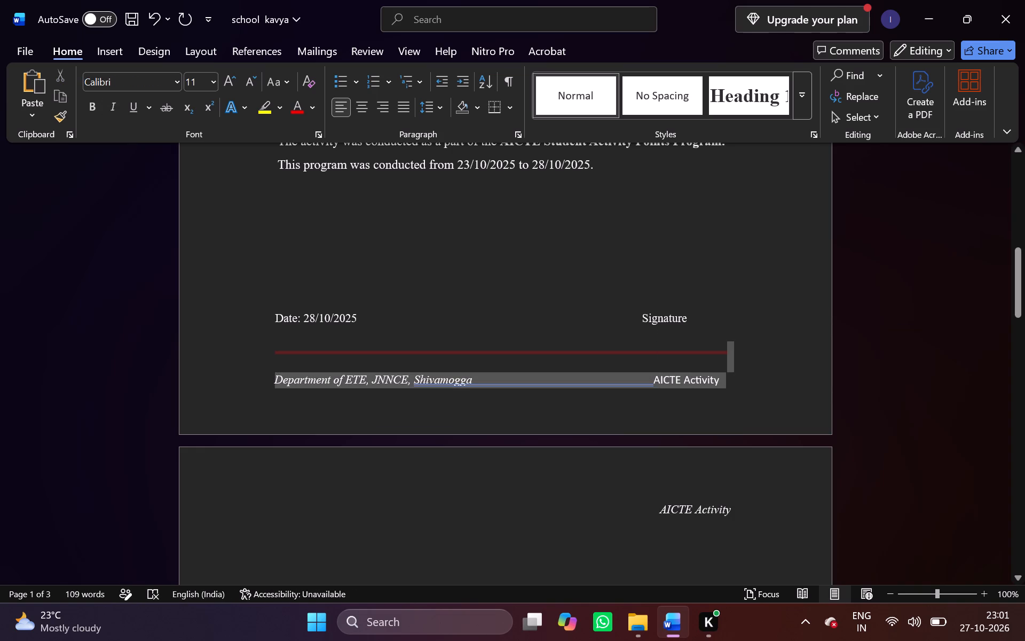
drag(657, 370, 661, 385)
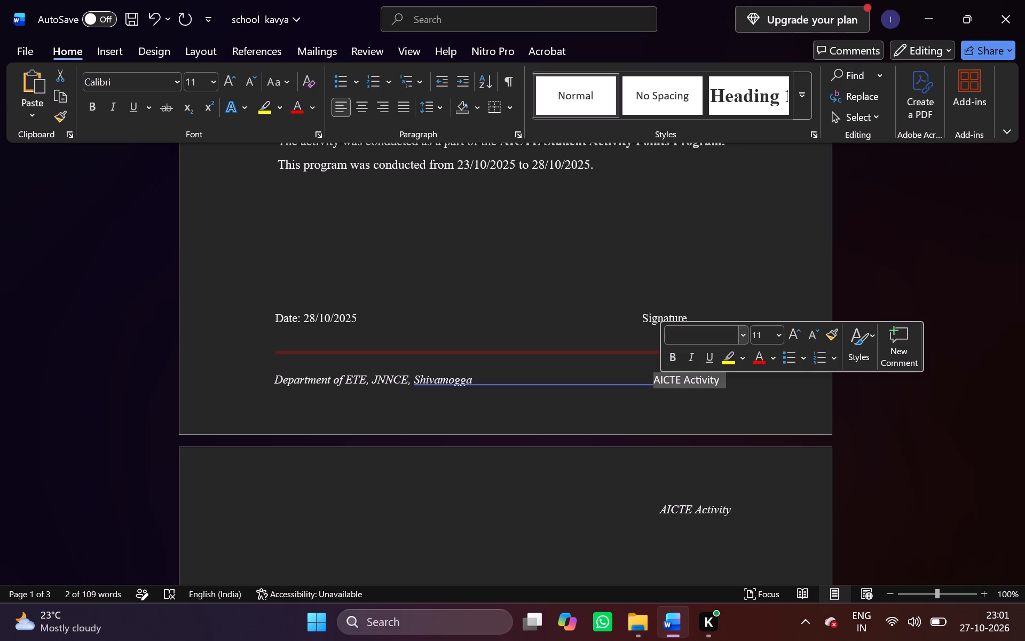
click(728, 337)
key(t)
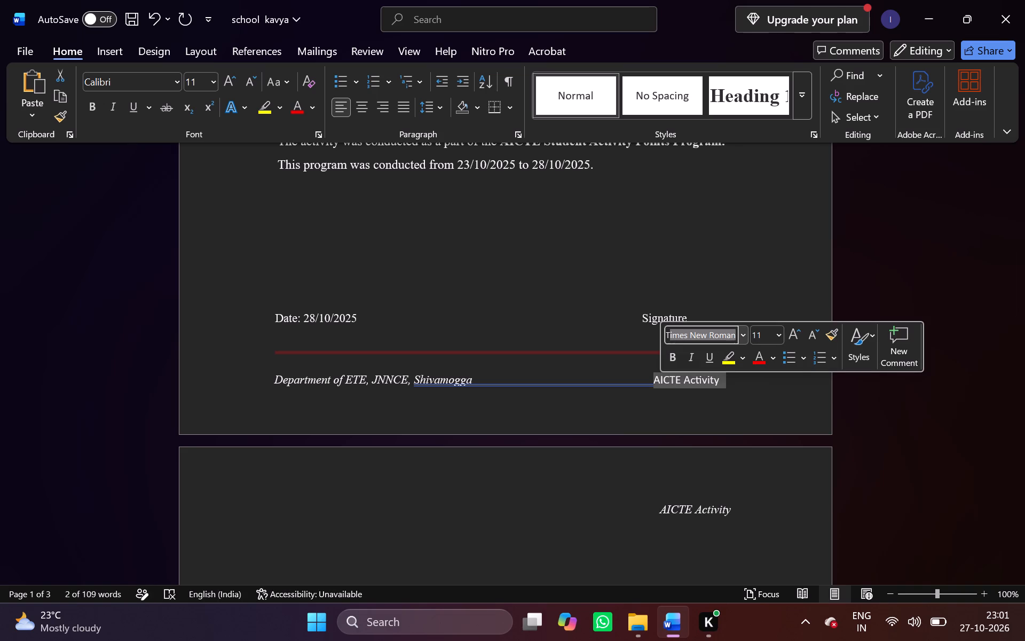
key(Return)
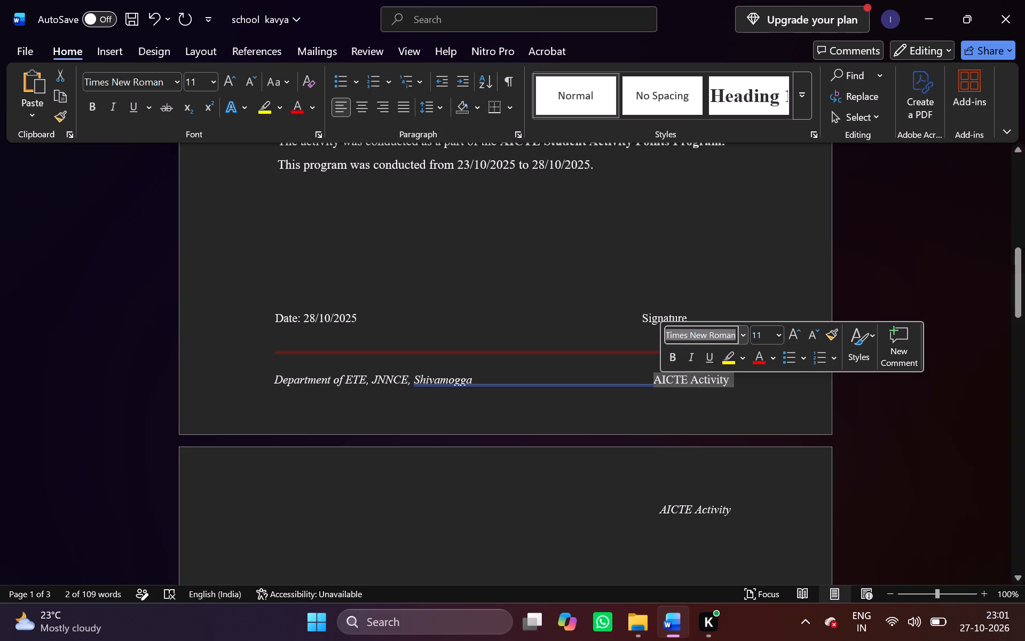
click(690, 354)
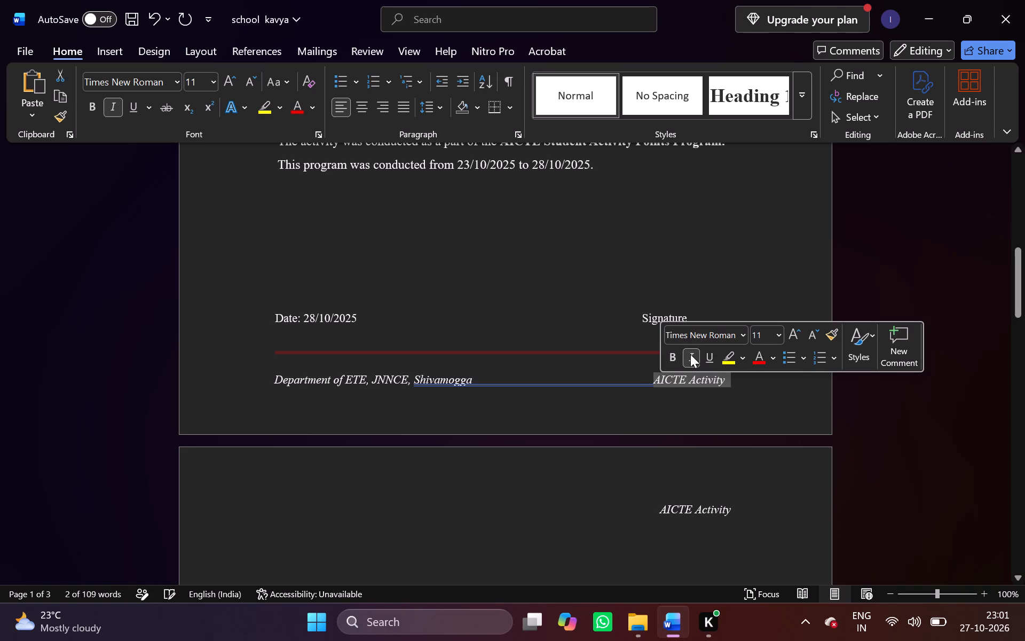
click(616, 419)
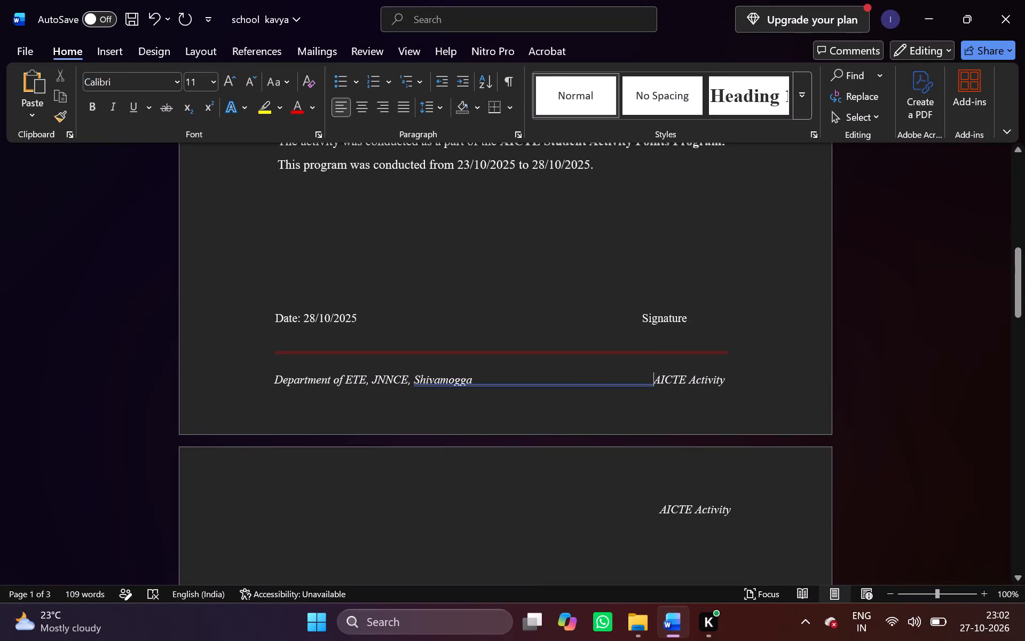
Ignore once the grammar suggestion on "Shivamogga" in the first page's department line.
click(585, 381)
right_click(585, 381)
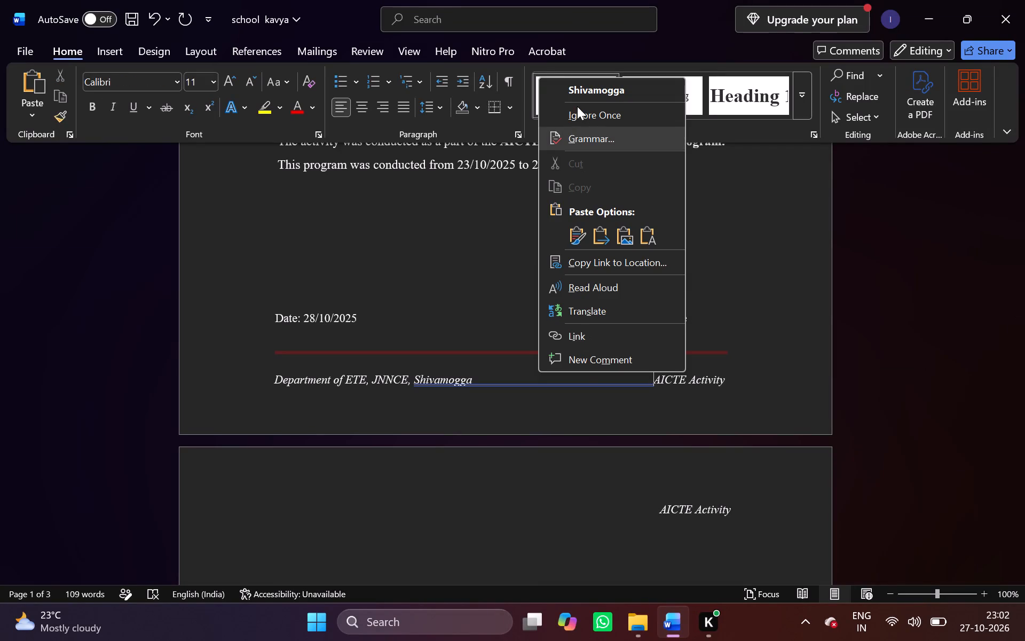
click(577, 106)
click(434, 374)
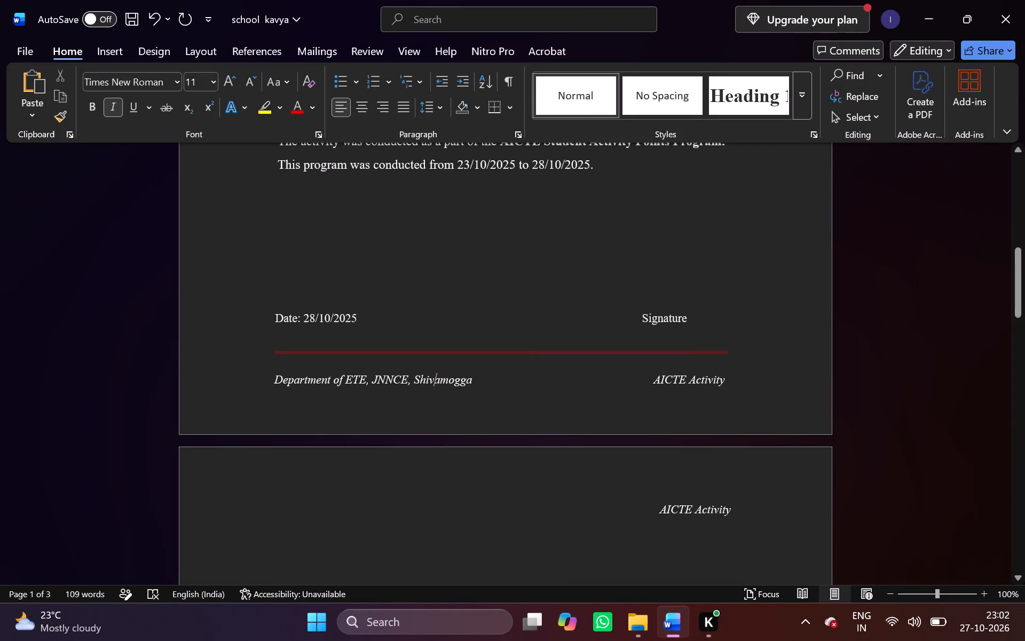
click(661, 381)
Delete the "AICTE Activity" text from the second page.
click(732, 508)
key(BackSpace)
key(BackSpace)
key(BackSpace)
key(BackSpace)
key(BackSpace)
key(BackSpace)
key(BackSpace)
key(BackSpace)
key(BackSpace)
key(BackSpace)
key(BackSpace)
key(BackSpace)
key(BackSpace)
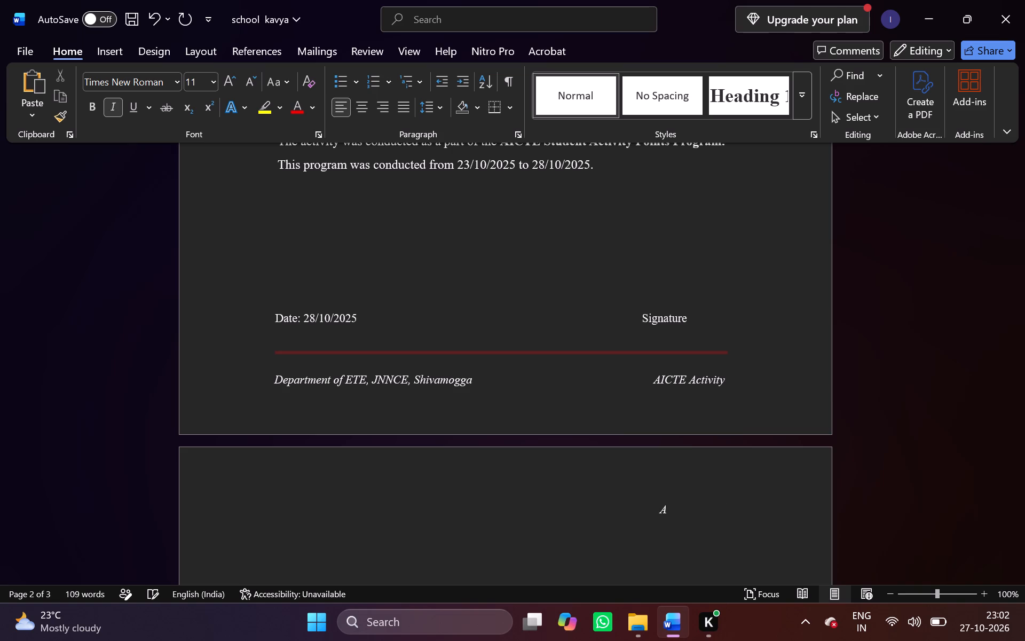
key(BackSpace)
Cut the leftover "Department of ETE, JNNCE, Shivamogga" lines and the blank space around them from the pages after the certificate.
scroll(744, 516, down, 2)
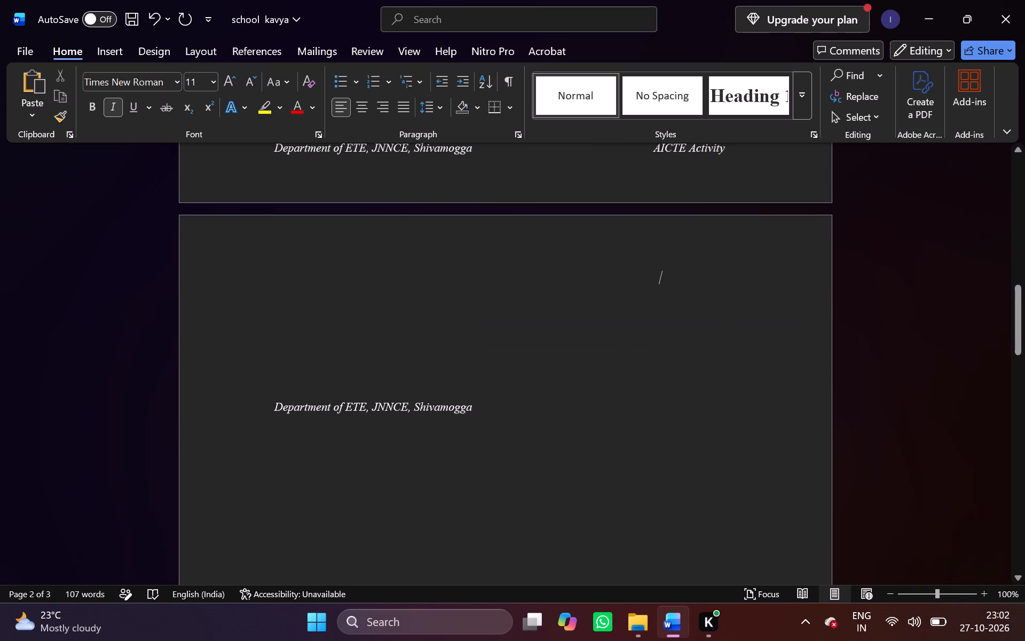
click(490, 404)
drag(490, 404, 291, 384)
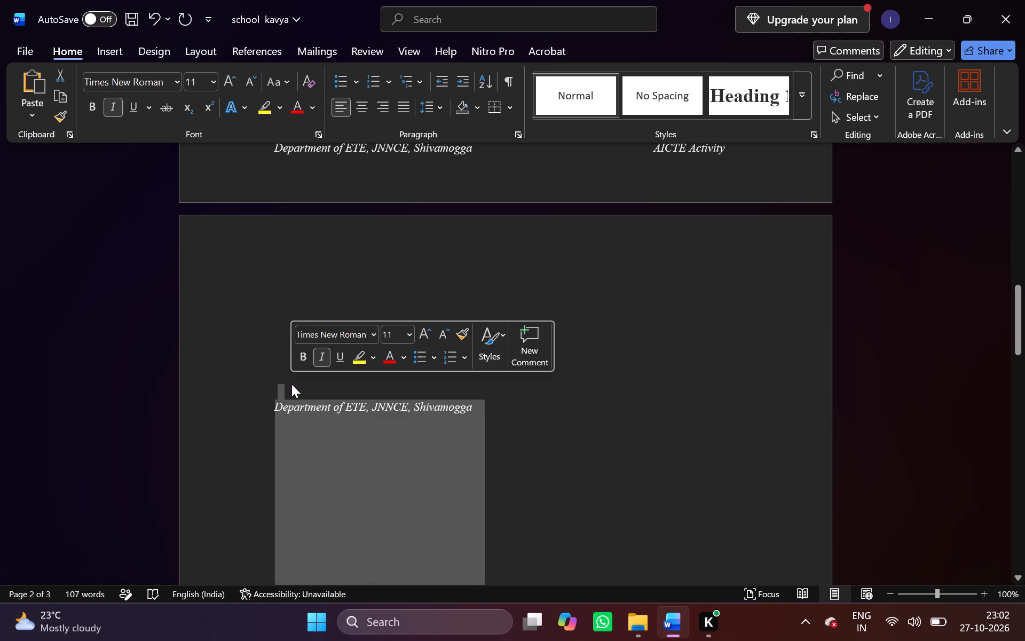
key(ctrl+x)
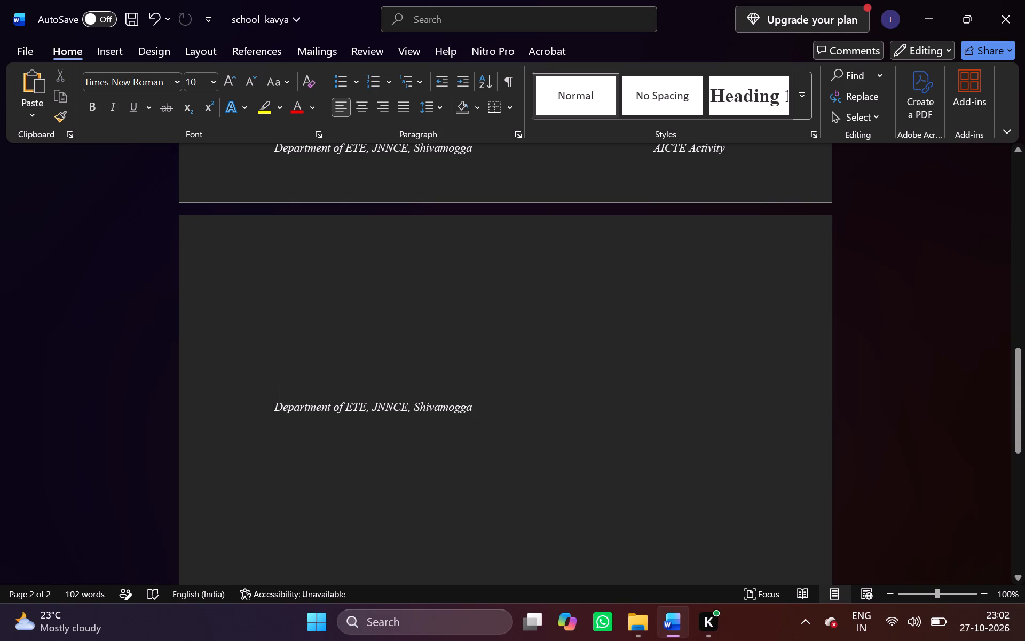
drag(277, 417, 258, 386)
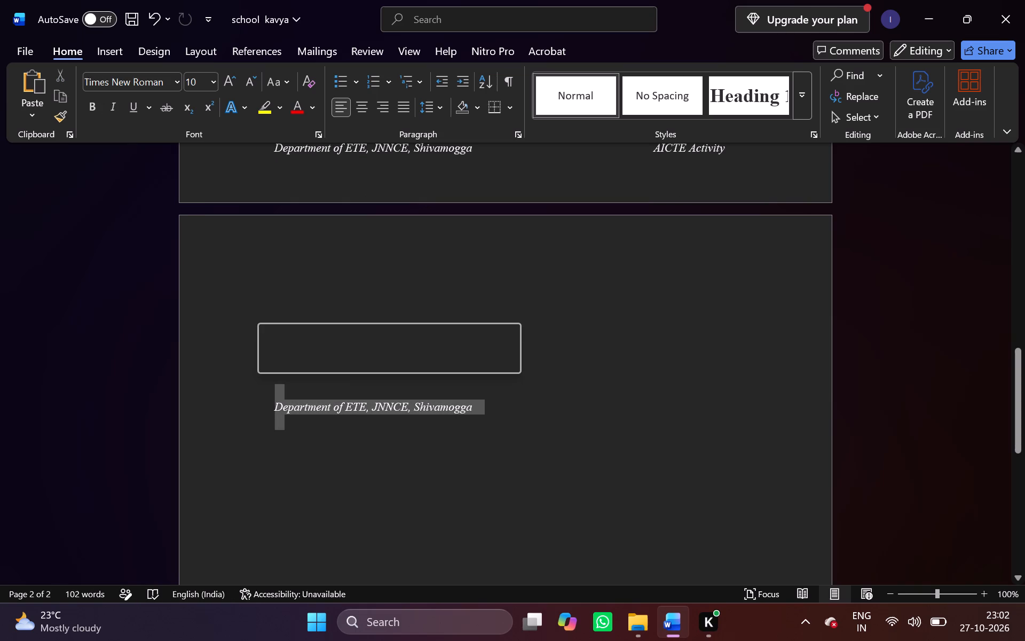
key(ctrl+x)
Cut all remaining empty paragraphs from the second page to remove the blank page.
scroll(258, 386, right, 1)
scroll(258, 386, down, 2)
ctrl+scroll(284, 378, down, 5)
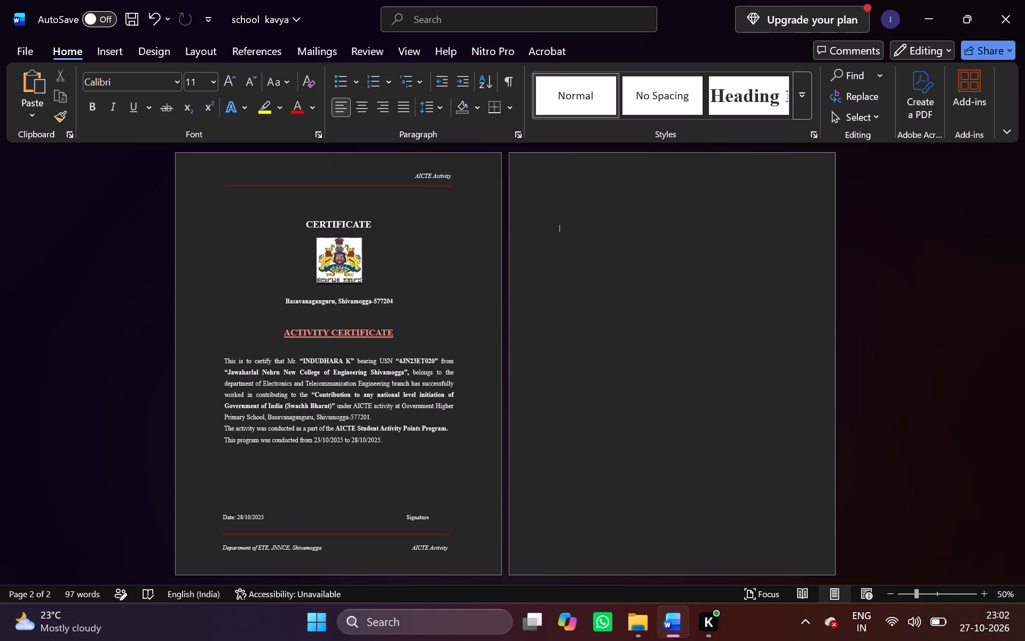
click(635, 315)
double_click(635, 315)
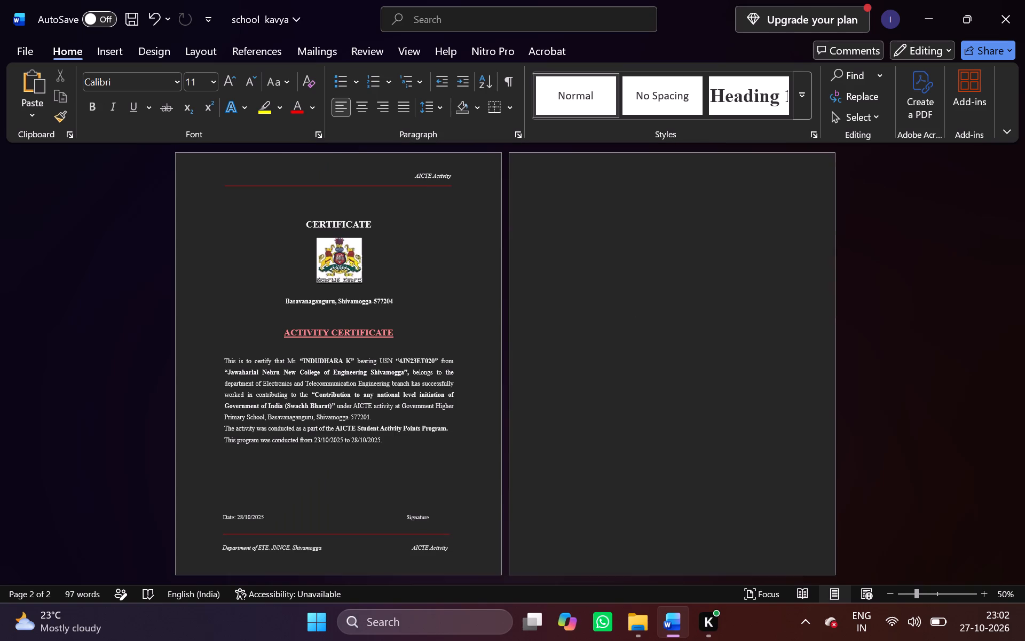
right_click(635, 315)
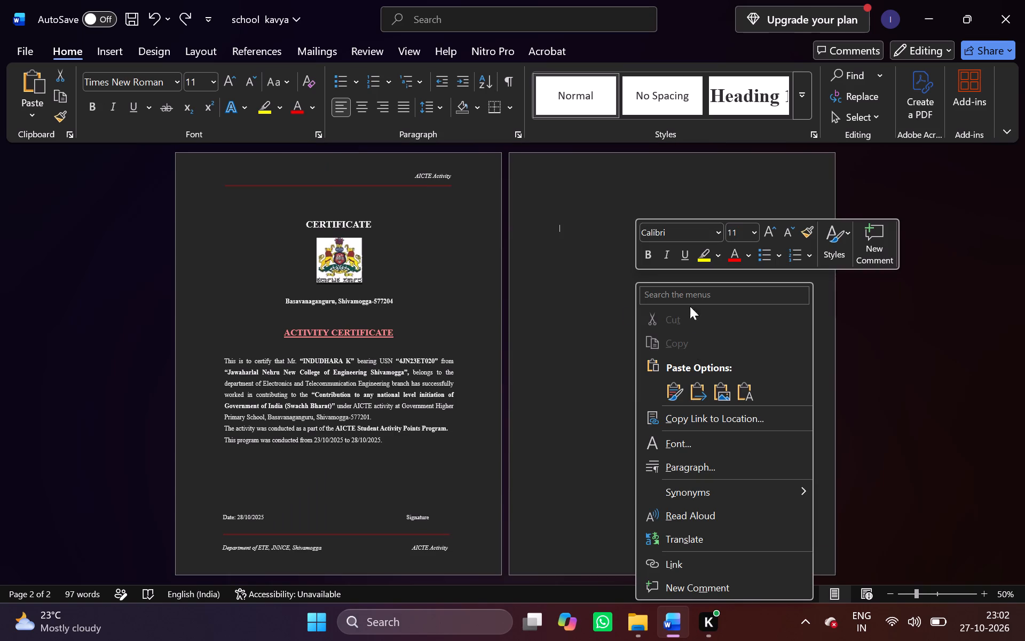
click(597, 358)
right_click(597, 358)
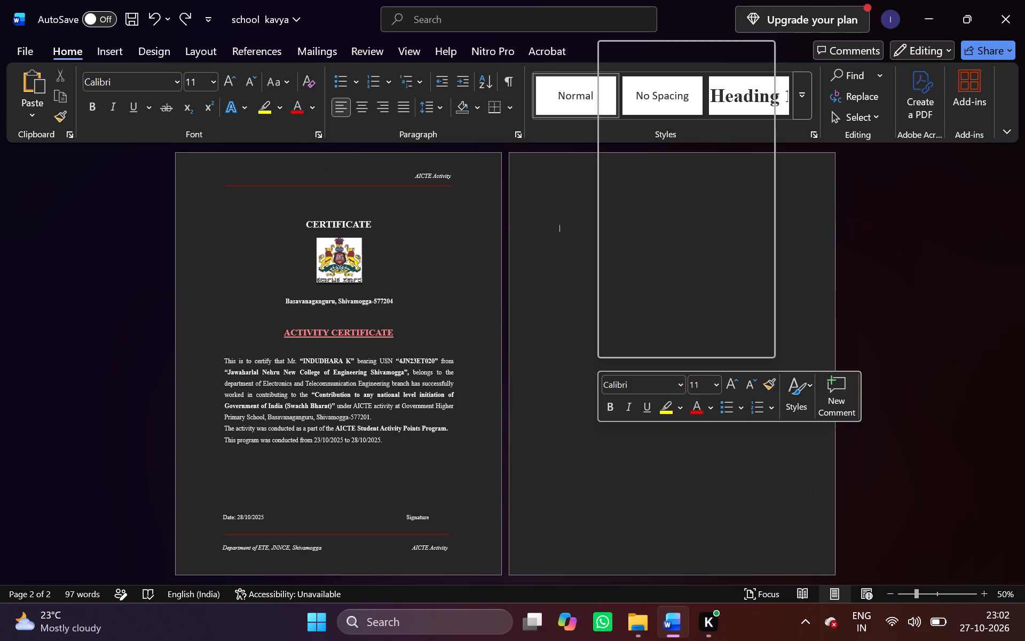
click(532, 228)
drag(517, 164, 848, 535)
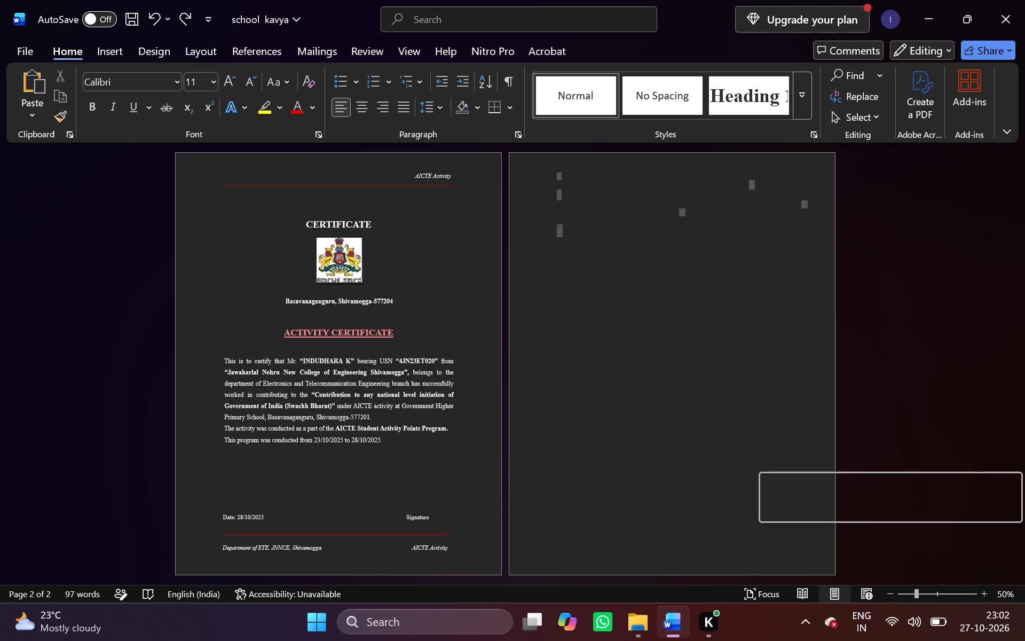
key(ctrl+x)
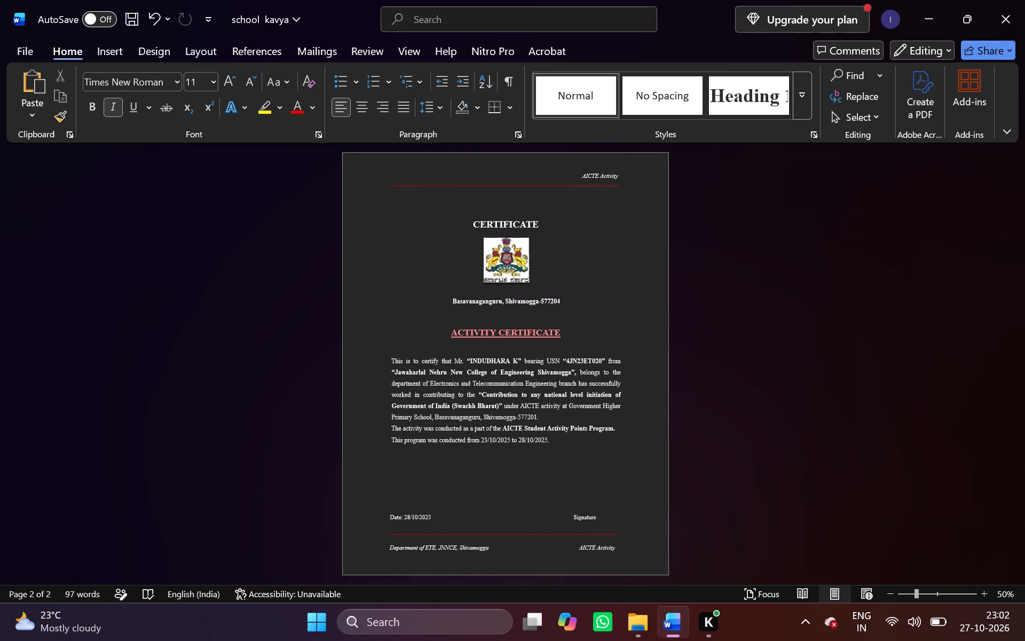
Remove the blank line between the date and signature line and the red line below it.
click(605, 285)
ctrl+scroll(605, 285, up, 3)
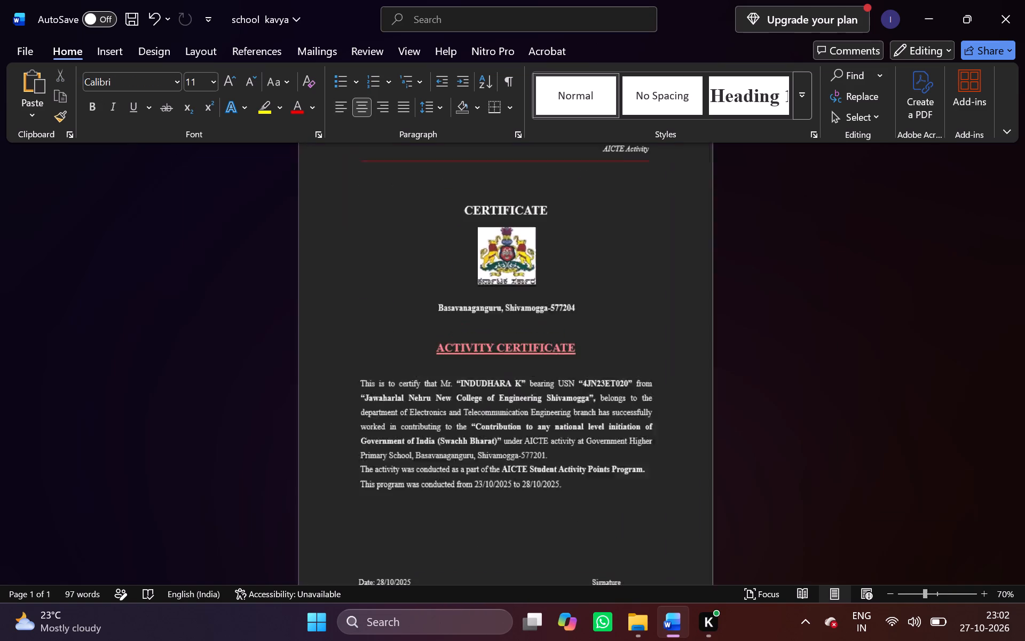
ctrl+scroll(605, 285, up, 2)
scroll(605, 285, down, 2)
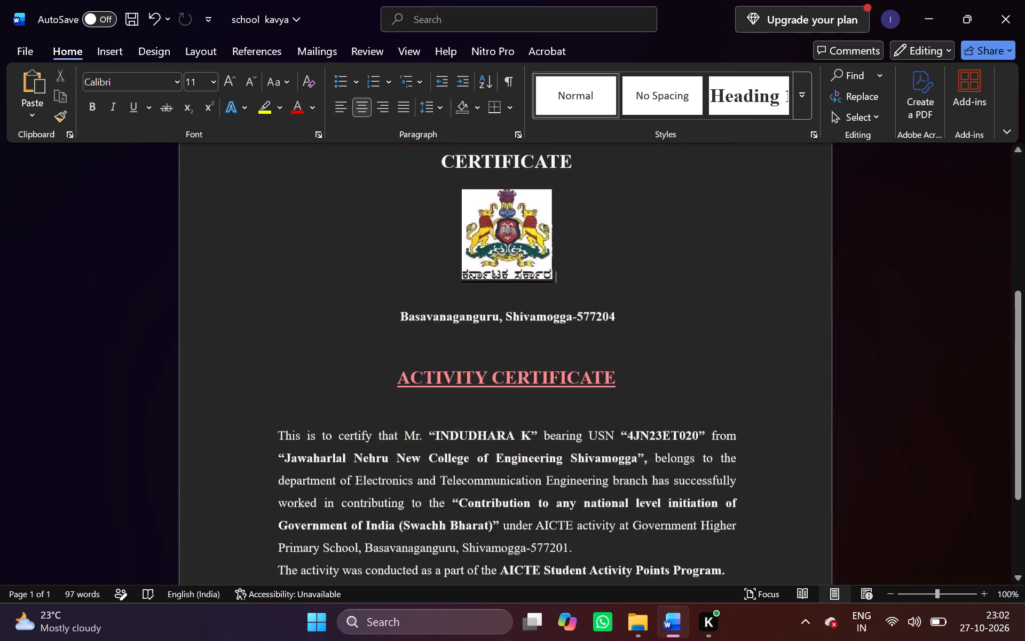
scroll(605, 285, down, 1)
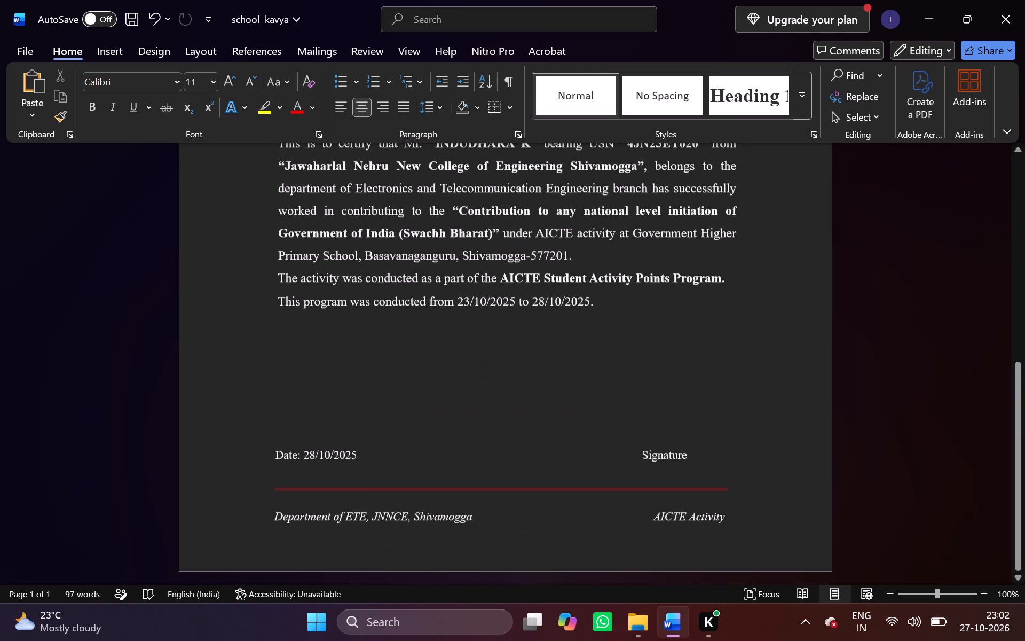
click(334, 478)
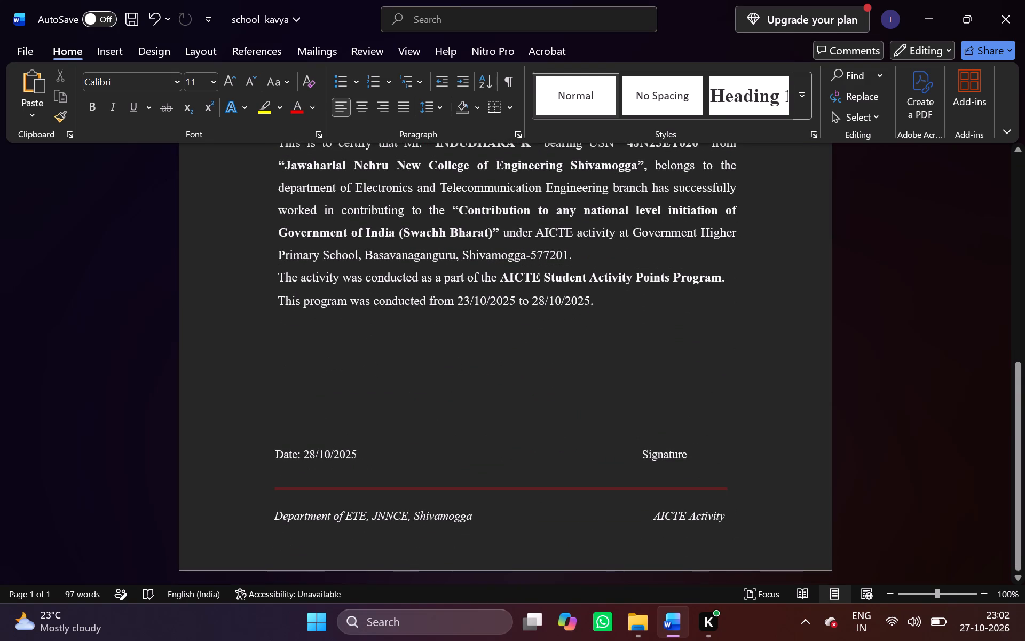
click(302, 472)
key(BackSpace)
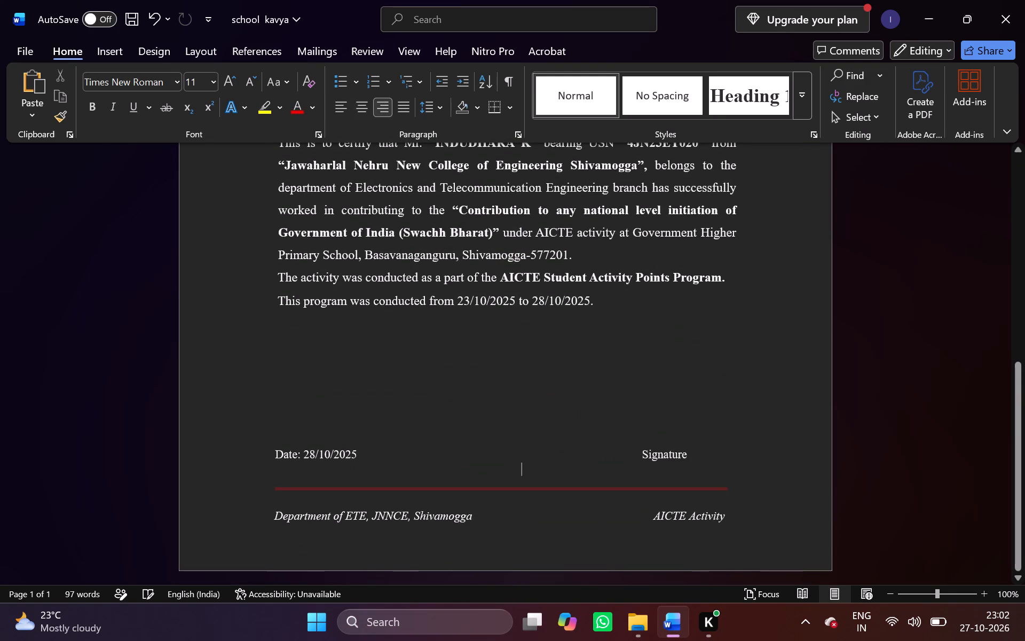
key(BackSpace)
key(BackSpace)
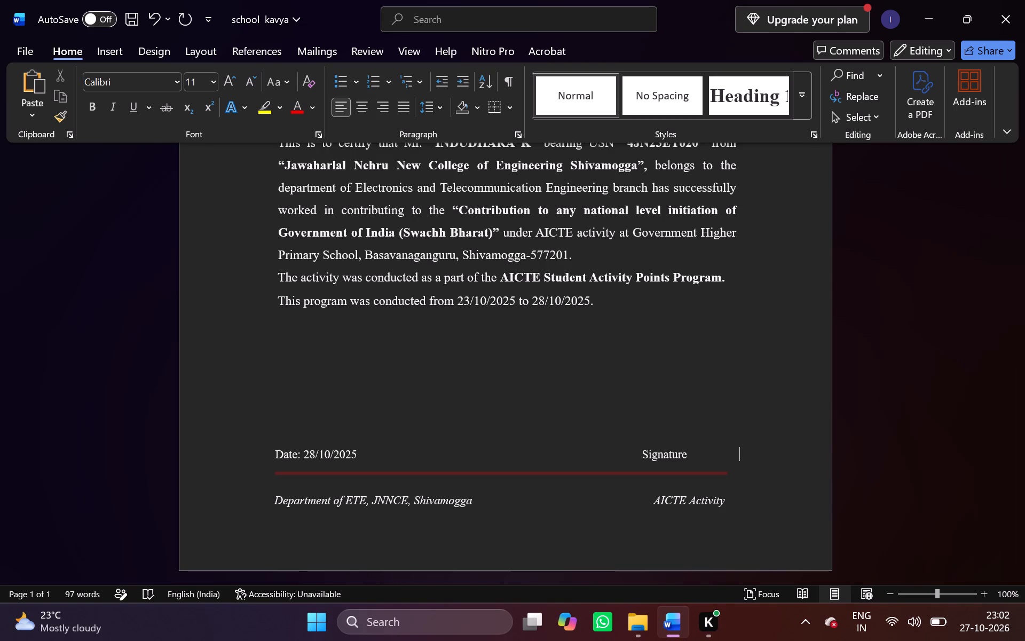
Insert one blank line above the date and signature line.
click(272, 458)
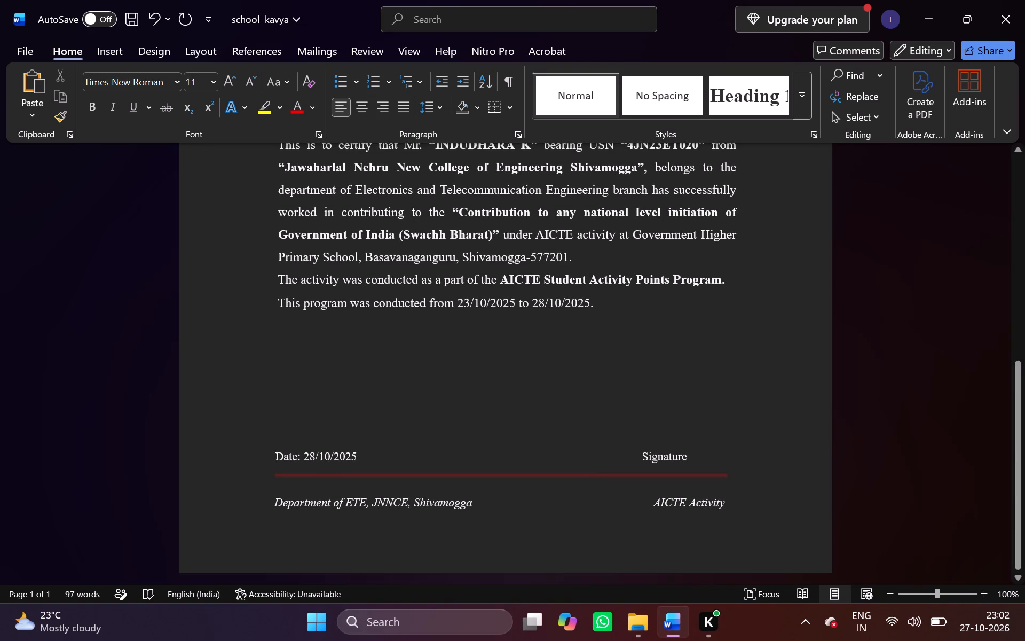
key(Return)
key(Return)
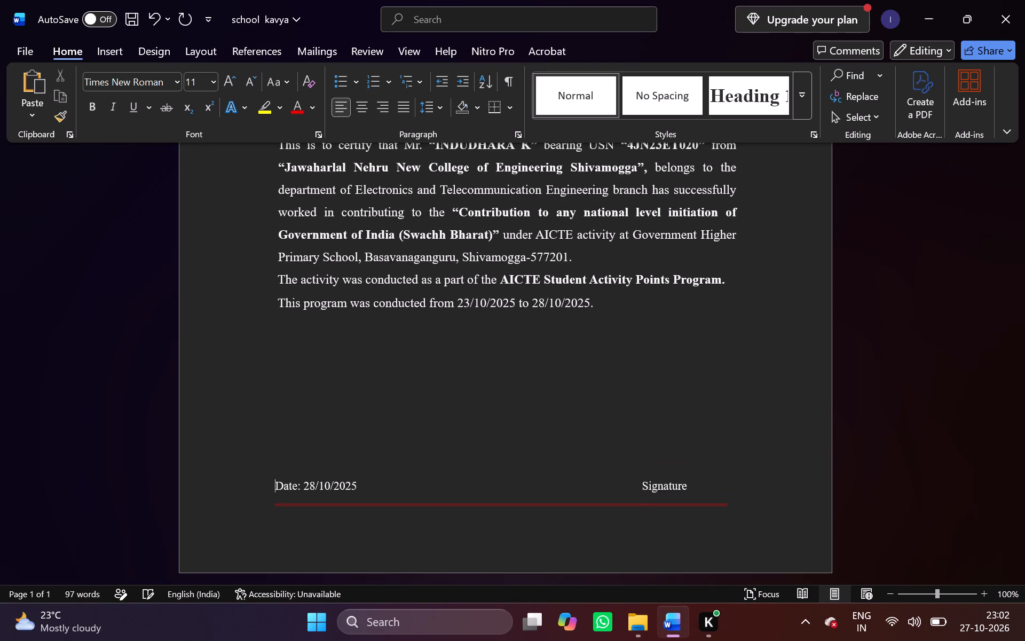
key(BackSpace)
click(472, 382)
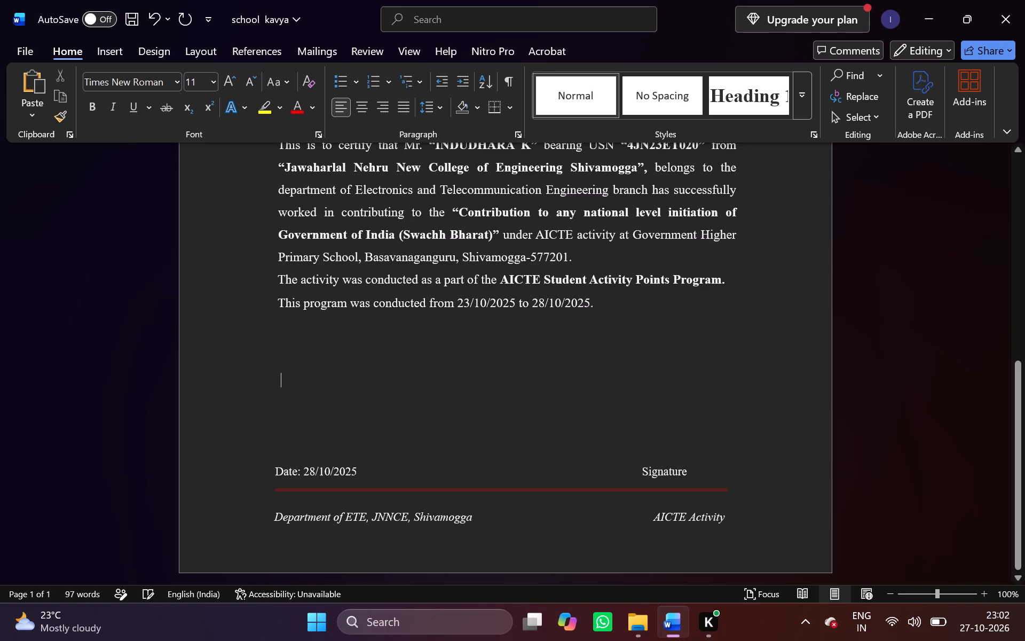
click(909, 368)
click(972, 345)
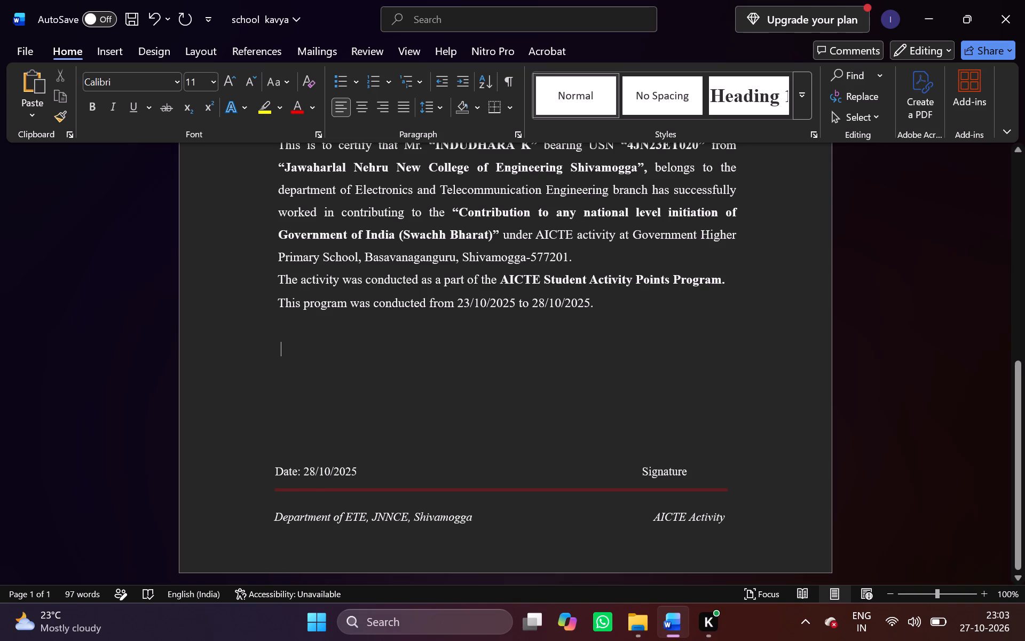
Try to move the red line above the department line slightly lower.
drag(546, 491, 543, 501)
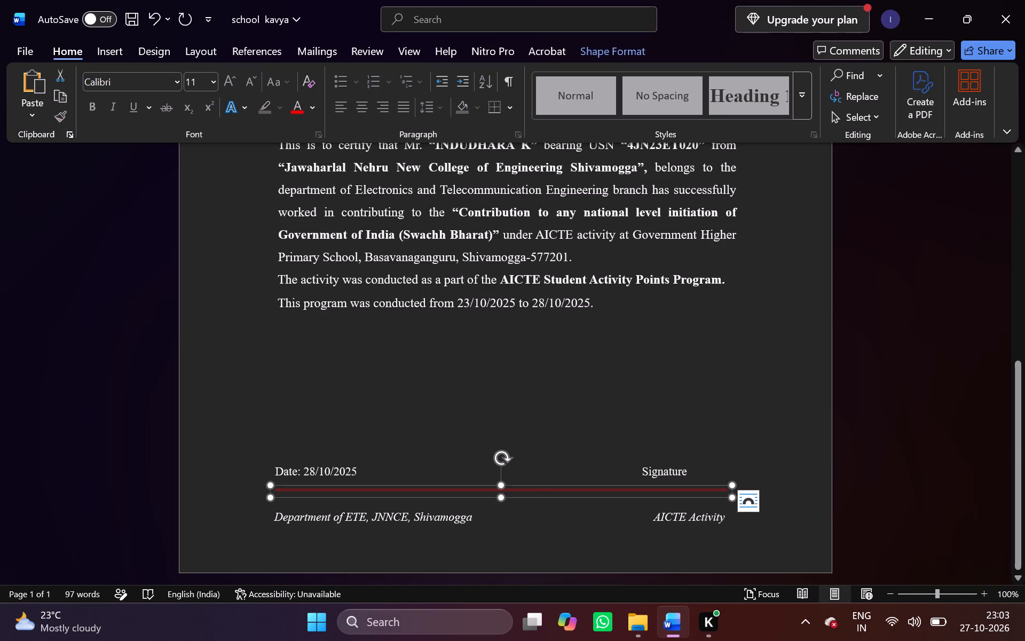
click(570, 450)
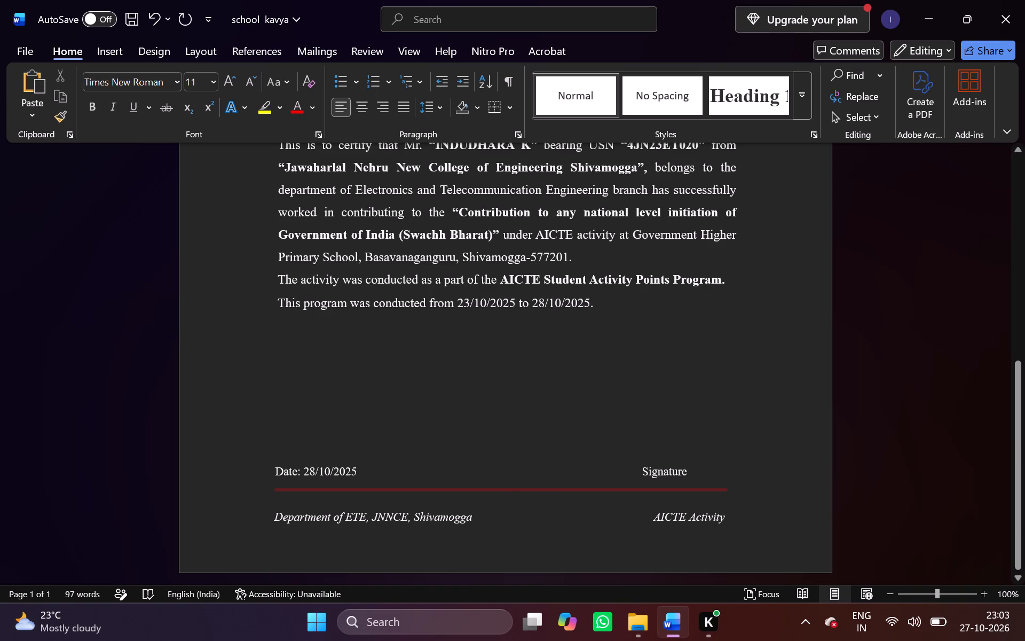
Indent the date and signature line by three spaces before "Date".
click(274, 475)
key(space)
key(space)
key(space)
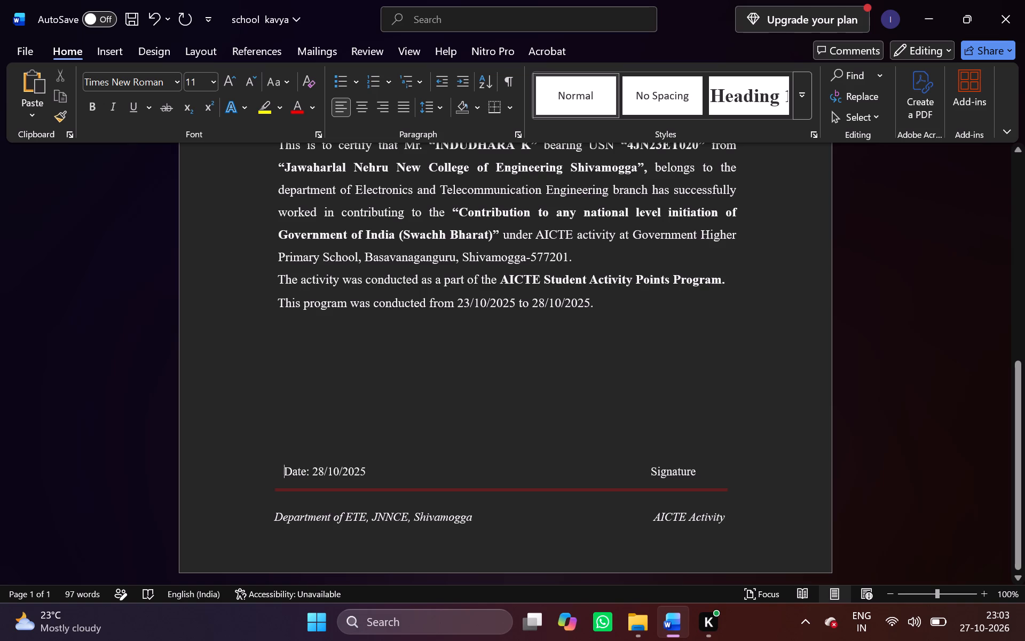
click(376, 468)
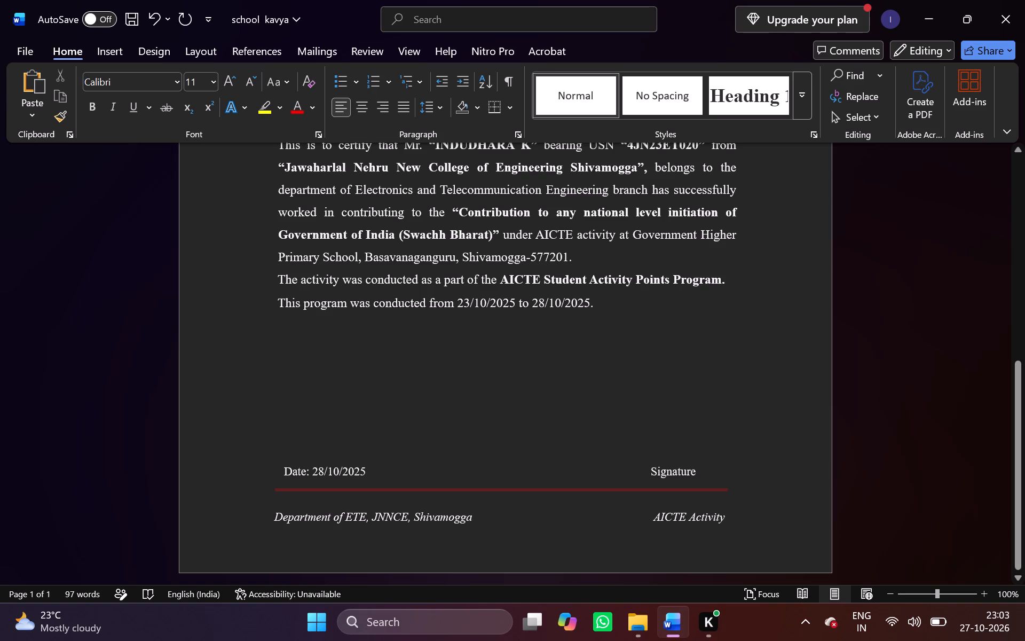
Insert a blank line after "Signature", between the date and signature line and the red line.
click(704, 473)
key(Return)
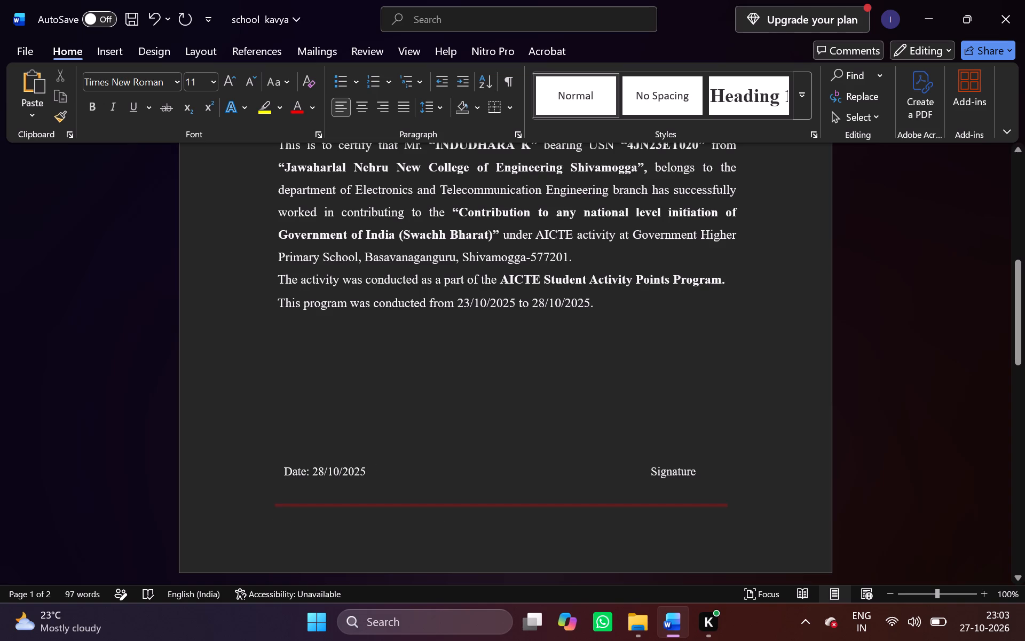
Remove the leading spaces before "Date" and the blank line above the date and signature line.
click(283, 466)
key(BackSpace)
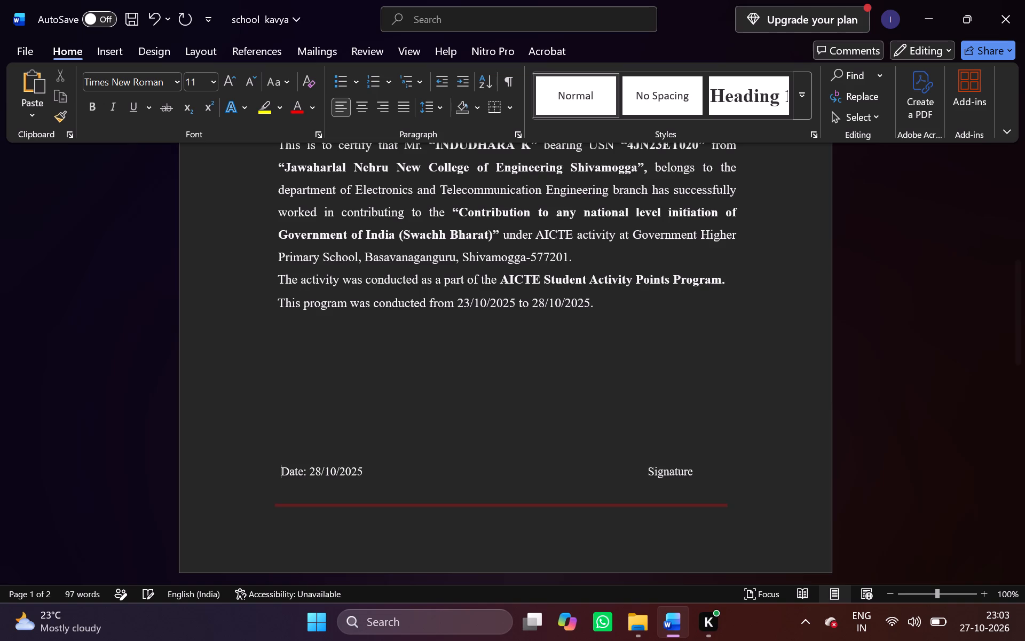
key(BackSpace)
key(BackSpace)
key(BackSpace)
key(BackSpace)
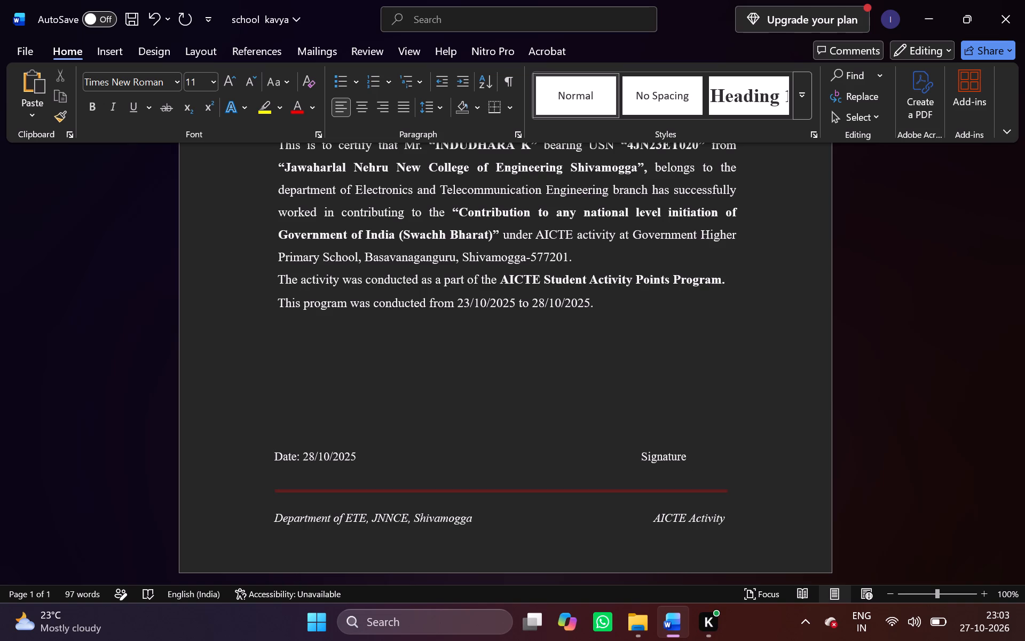
Indent the date and signature line by three spaces before "Date".
key(space)
key(space)
key(space)
key(space)
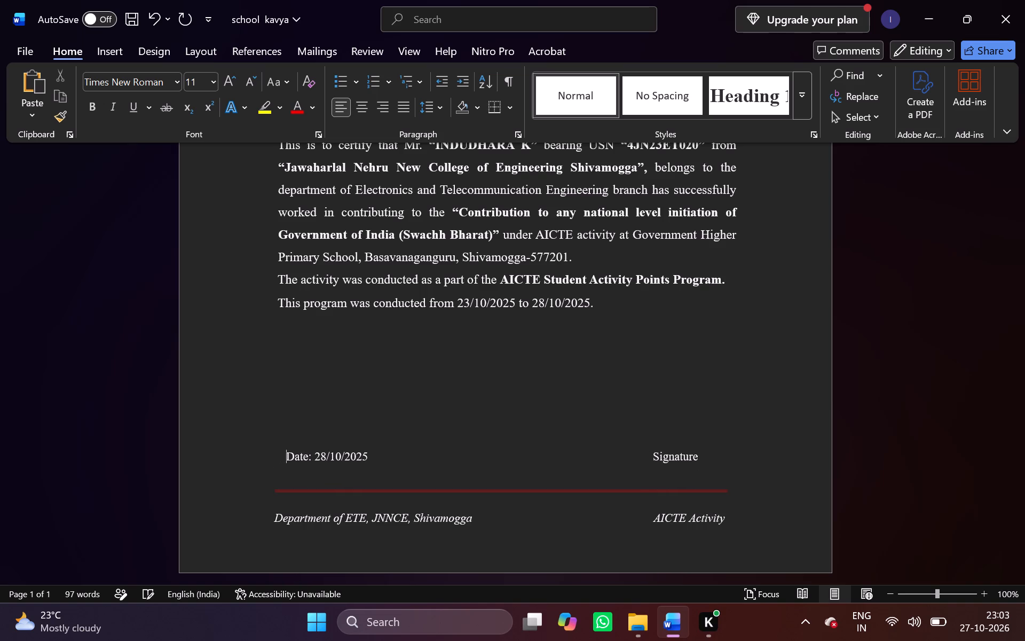
key(BackSpace)
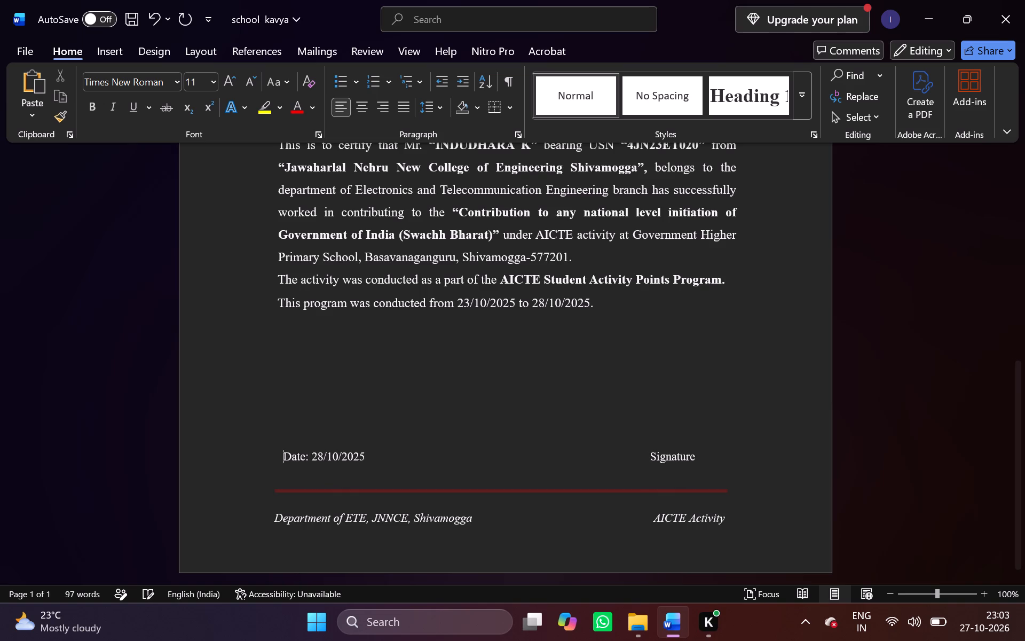
click(793, 353)
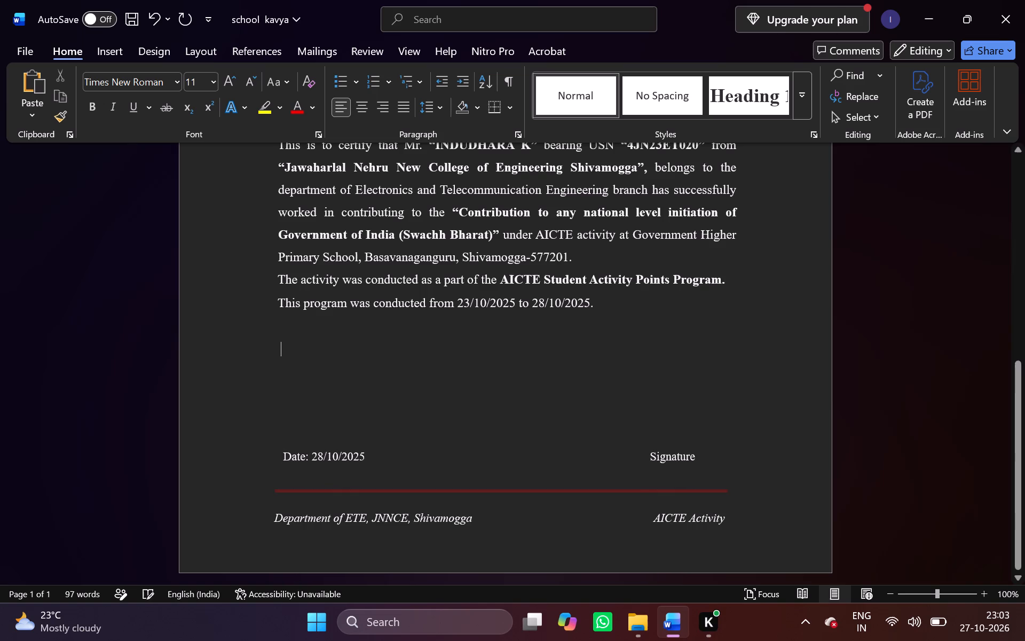
Review the certificate's layout from the heading and emblem down to the date, signature and footer lines.
scroll(793, 353, down, 1)
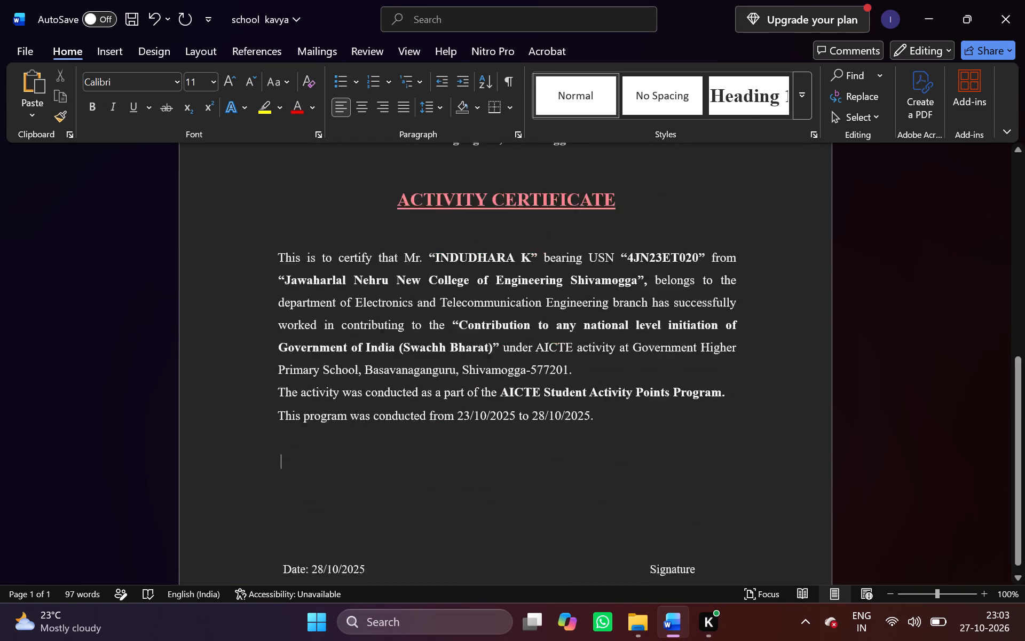
scroll(793, 353, down, 1)
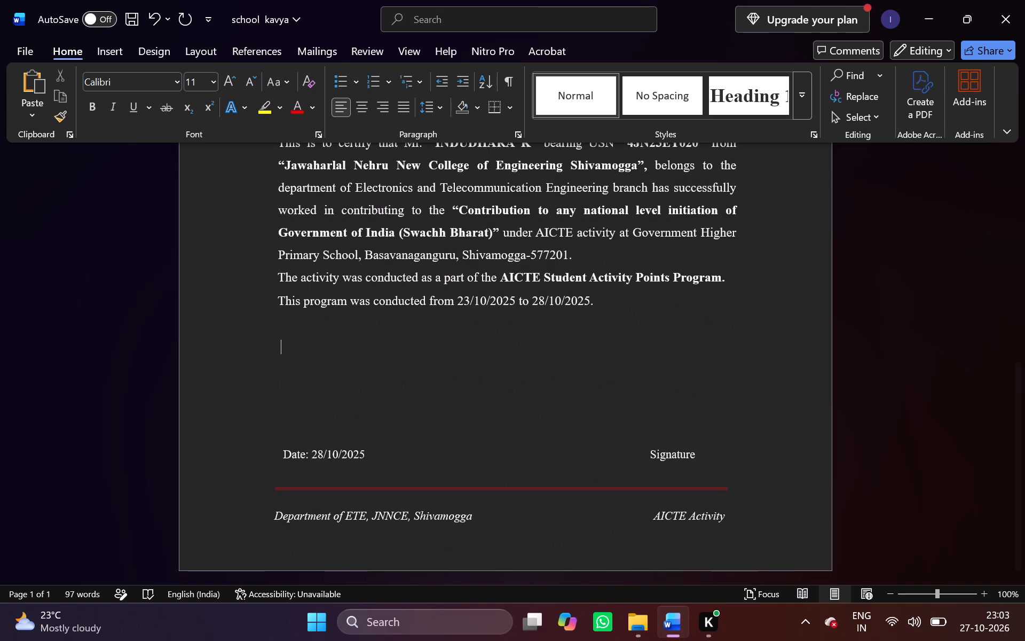
scroll(793, 353, up, 4)
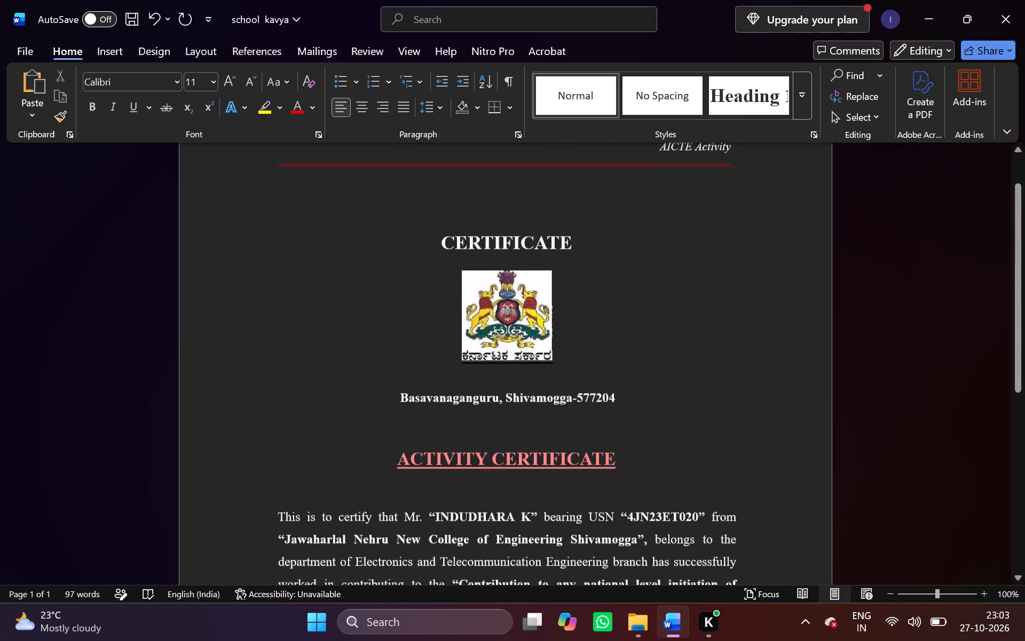
scroll(793, 353, down, 3)
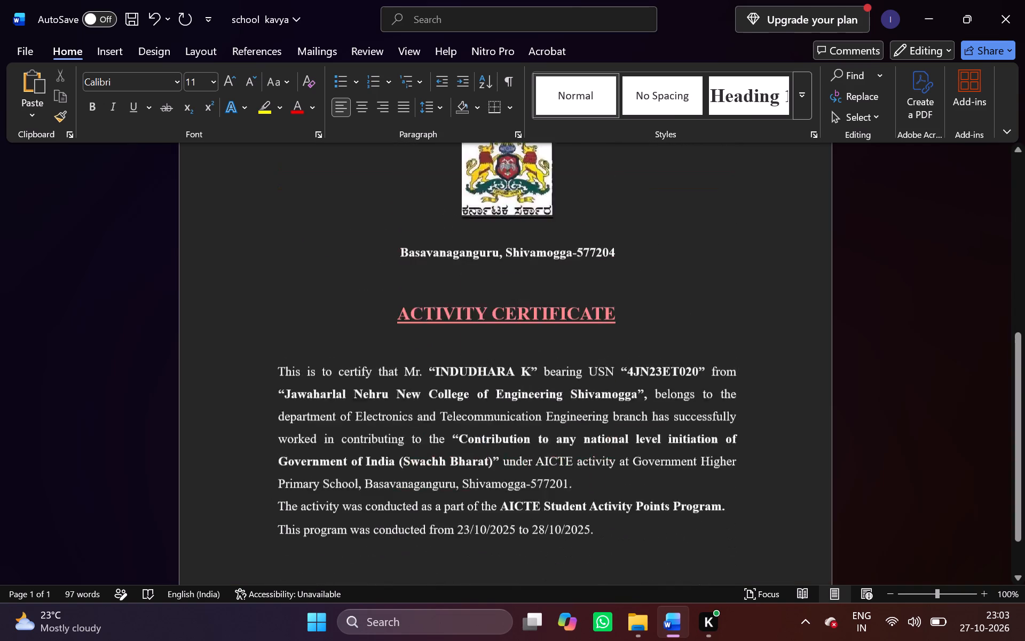
scroll(793, 353, down, 2)
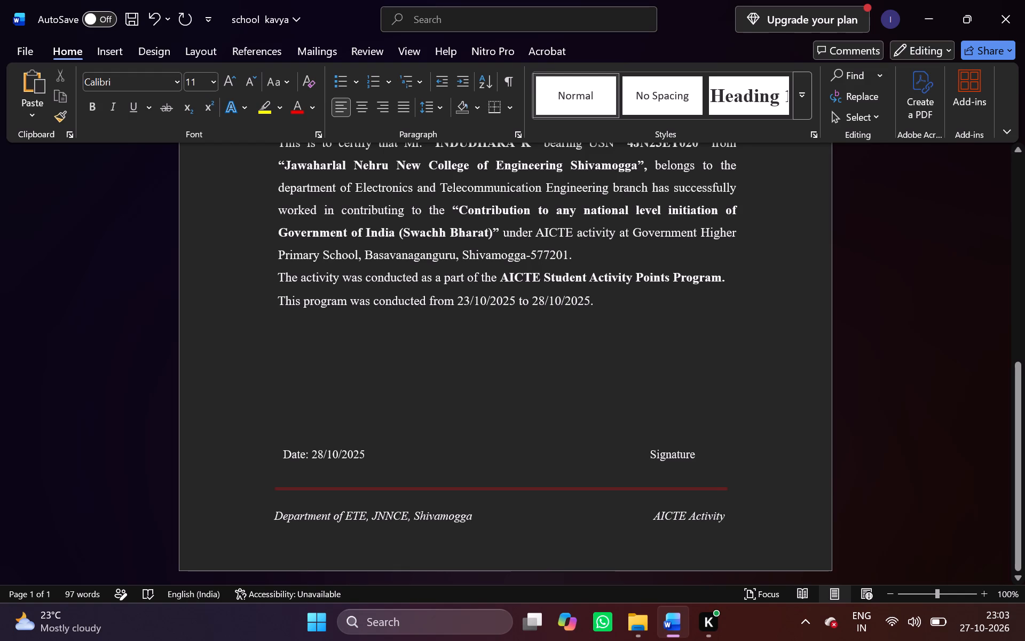
scroll(625, 464, up, 3)
scroll(625, 464, down, 3)
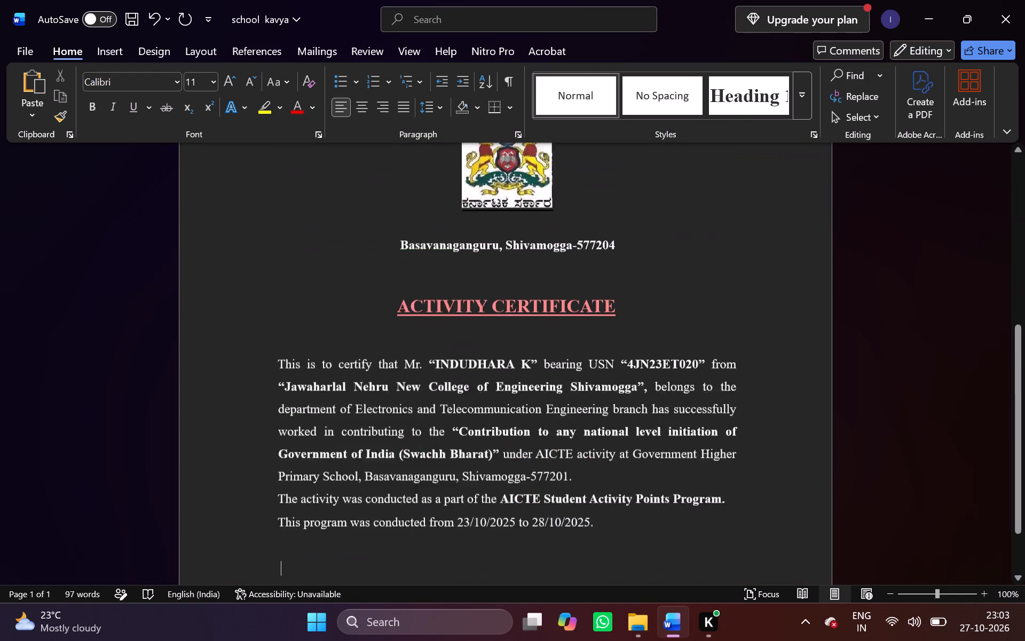
scroll(625, 464, down, 1)
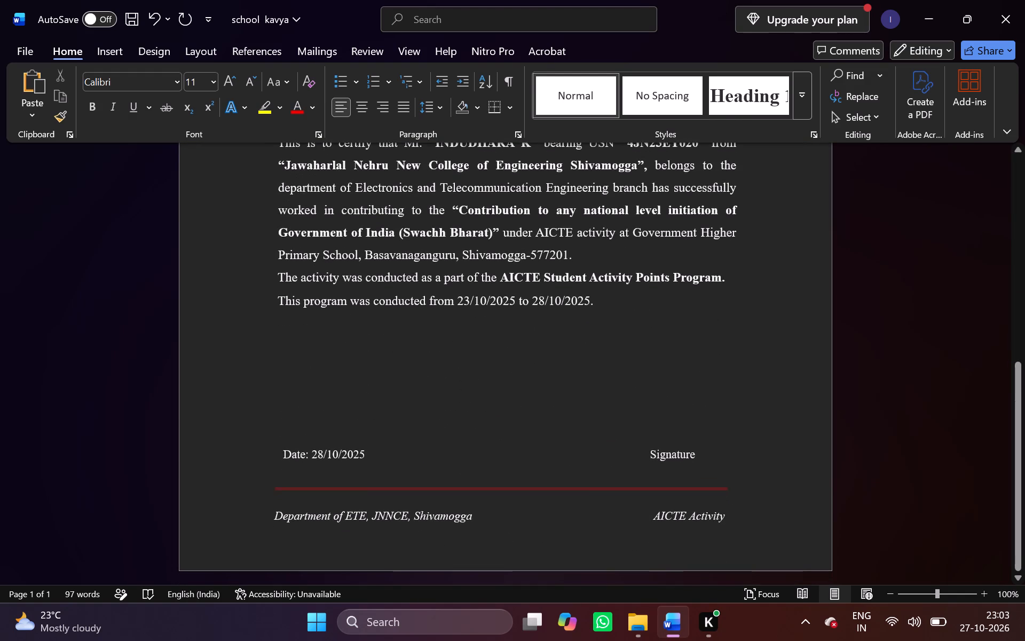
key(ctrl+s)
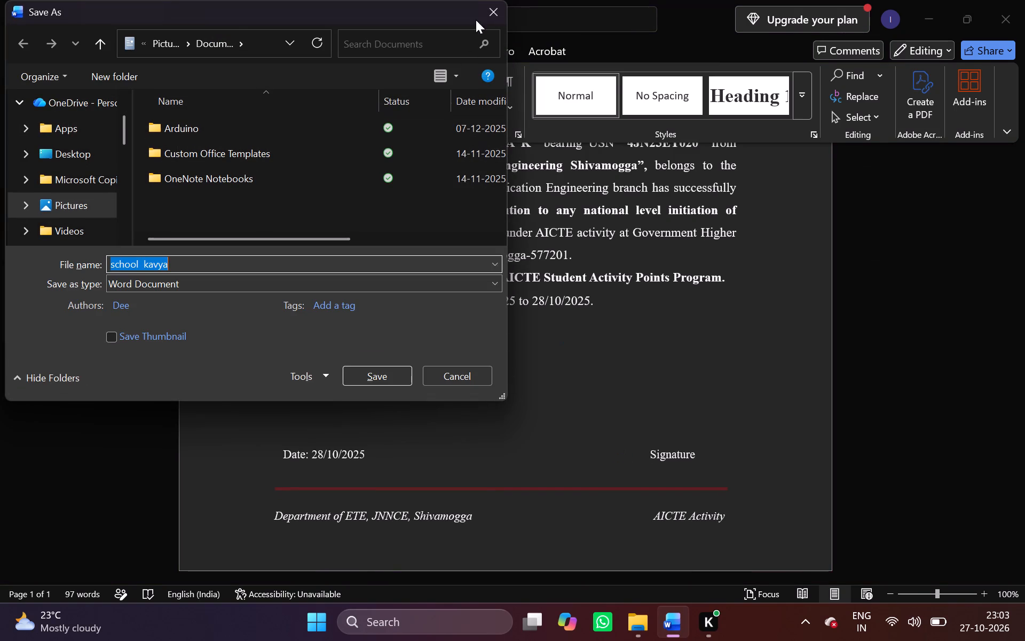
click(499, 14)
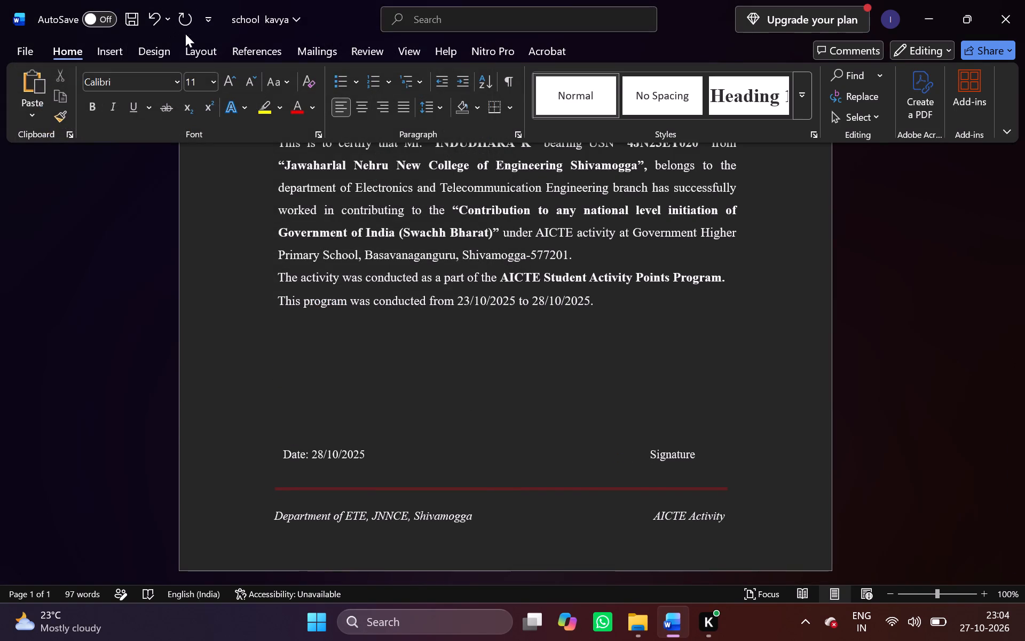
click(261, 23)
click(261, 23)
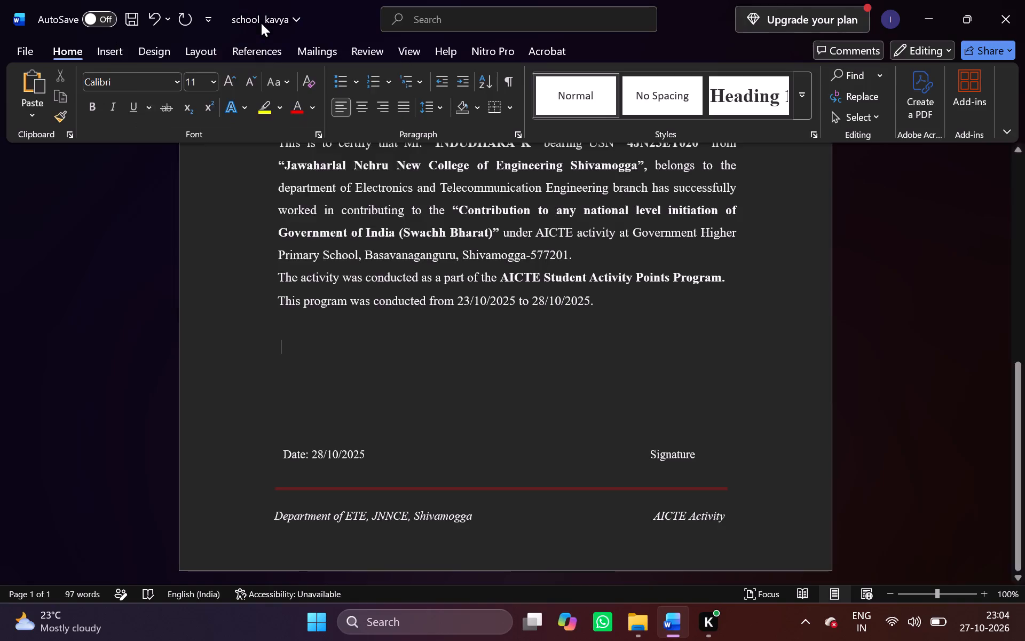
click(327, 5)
Open Save As for the certificate, browse to a local drive and set the file type to PDF.
click(40, 57)
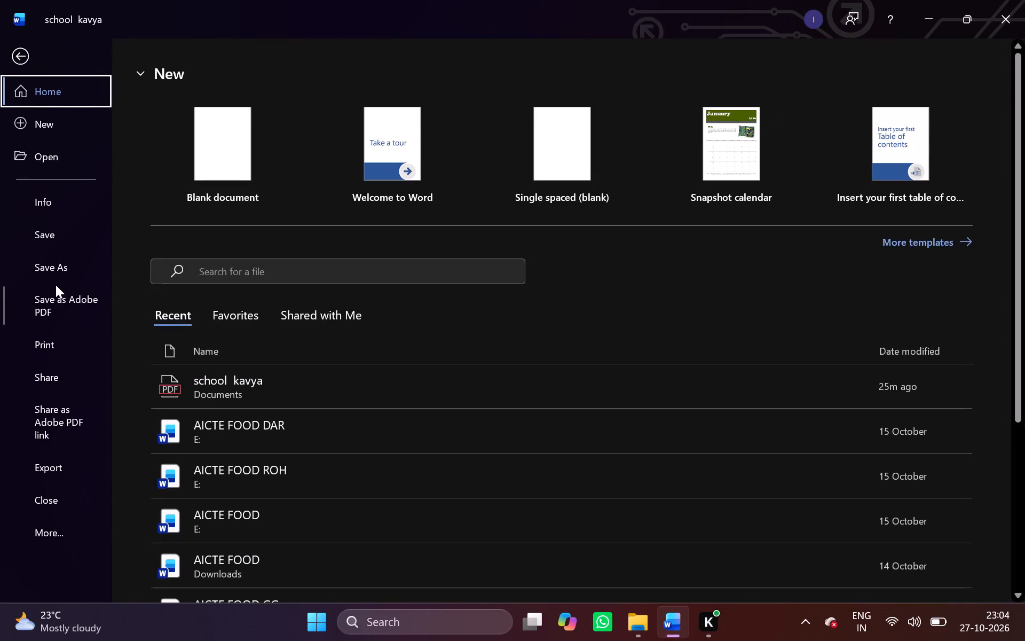
click(52, 269)
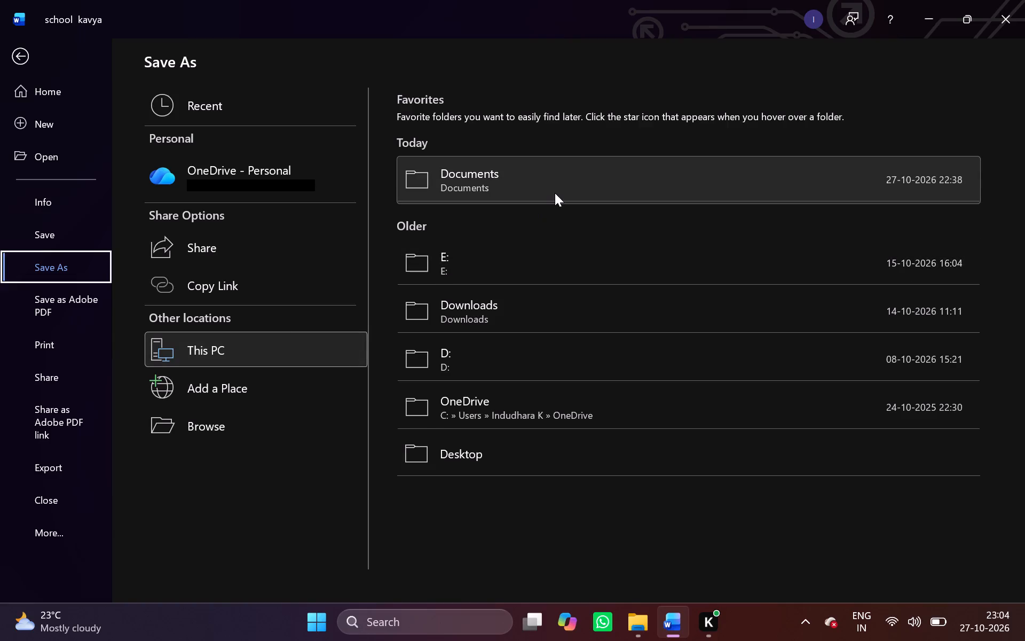
click(633, 619)
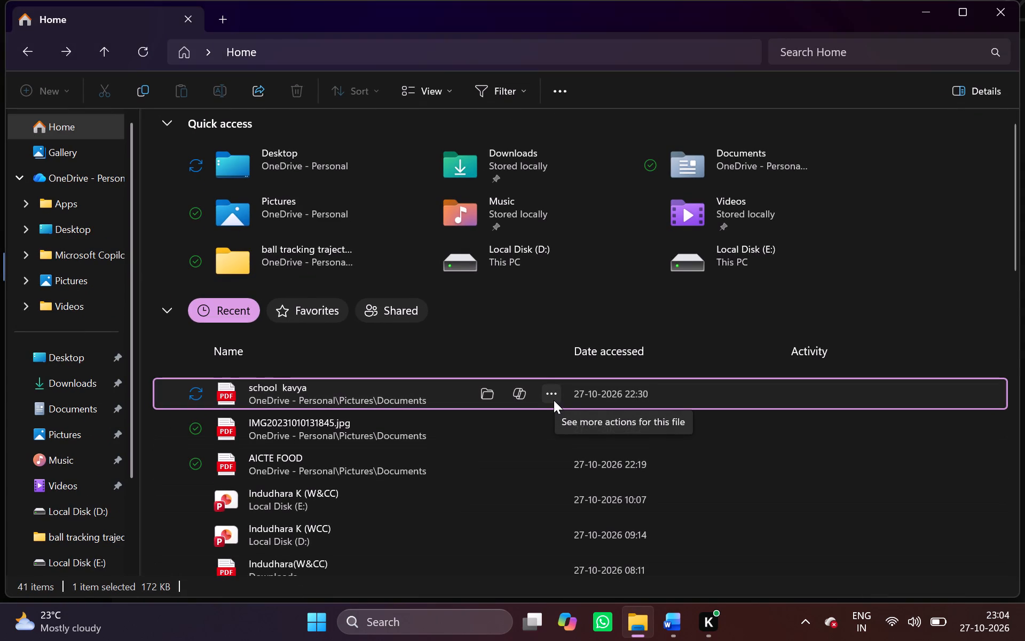
click(676, 622)
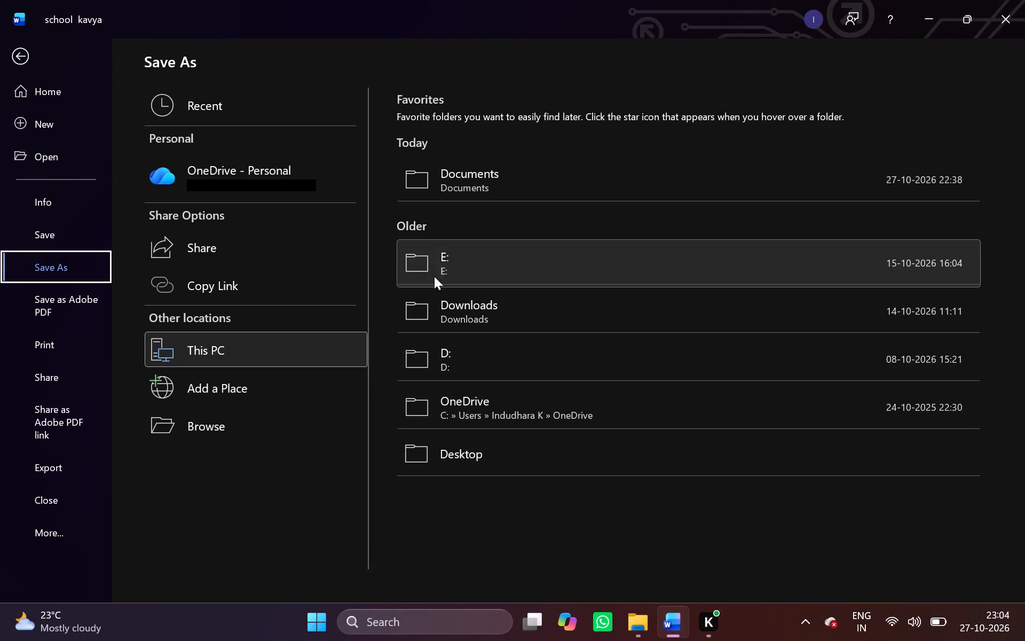
click(255, 410)
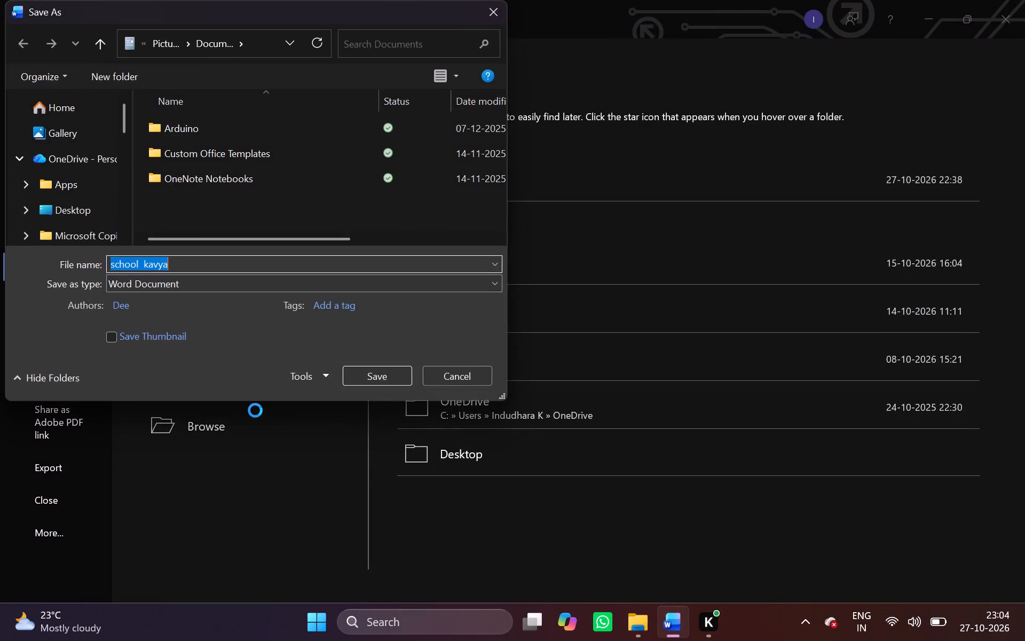
scroll(102, 211, down, 1)
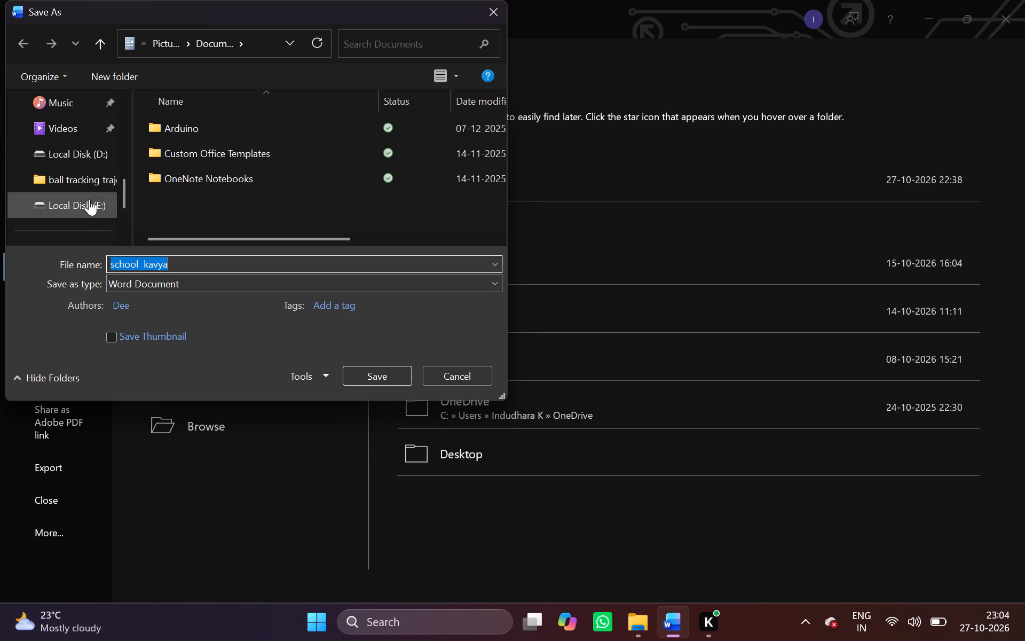
click(89, 199)
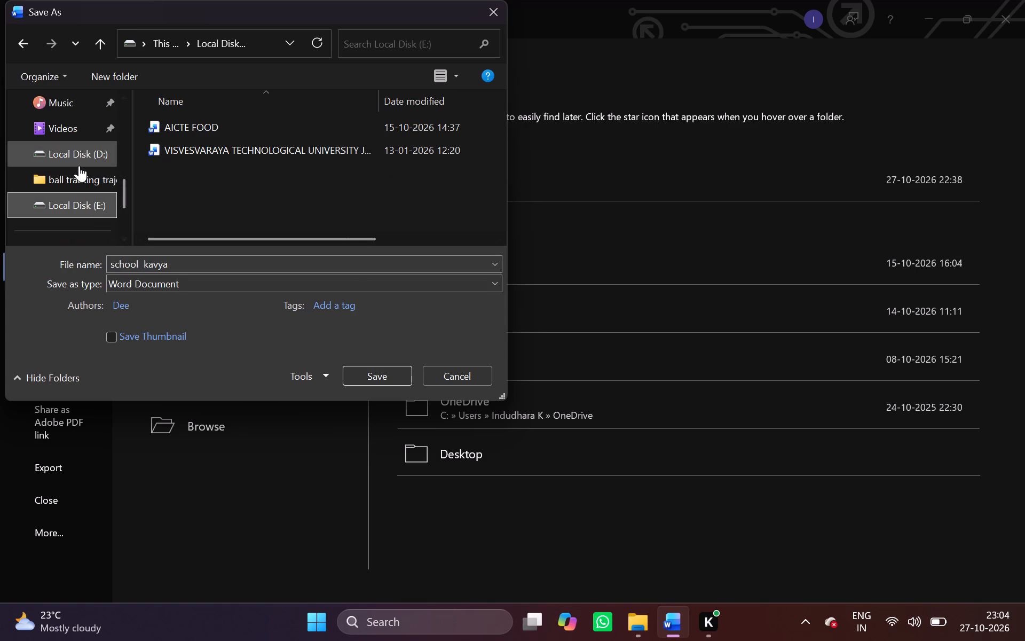
click(79, 166)
scroll(208, 162, down, 2)
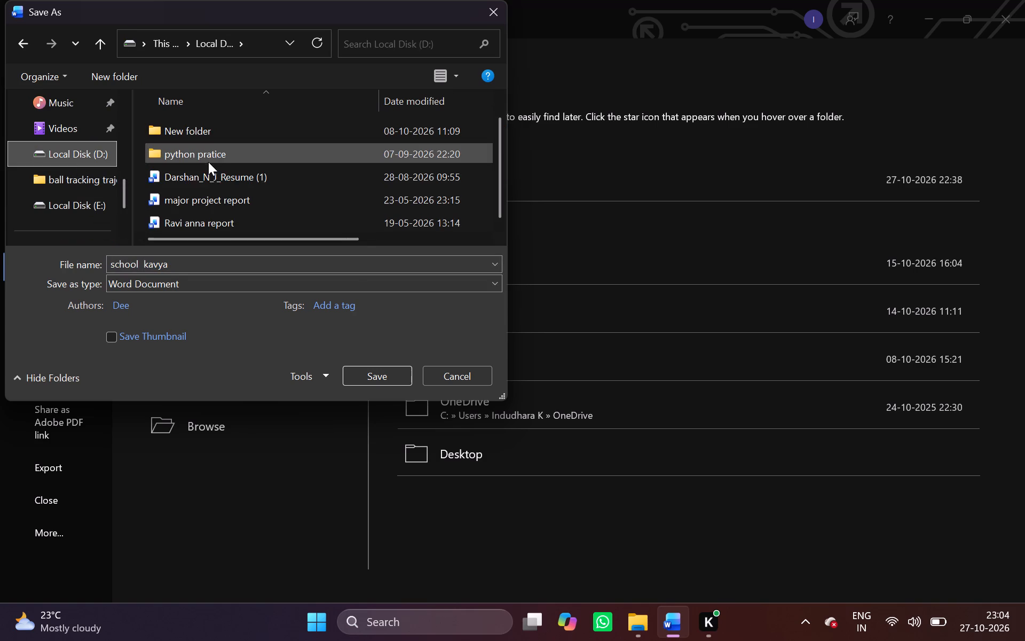
click(220, 283)
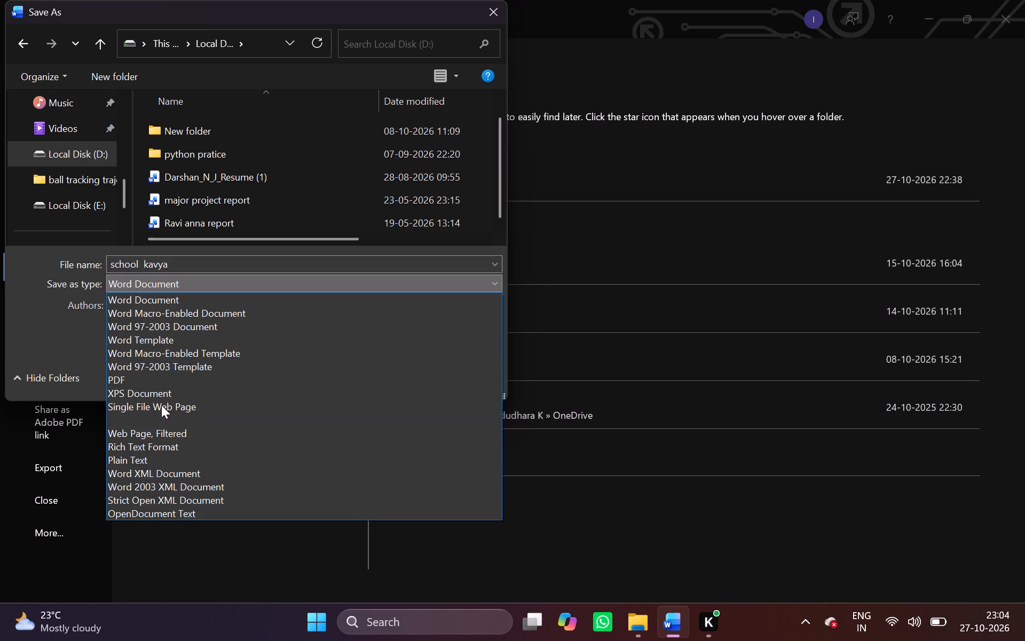
click(212, 373)
Look through the contents of Local Disk (D:), and choose Local Disk (E:) as the save location.
scroll(204, 210, down, 1)
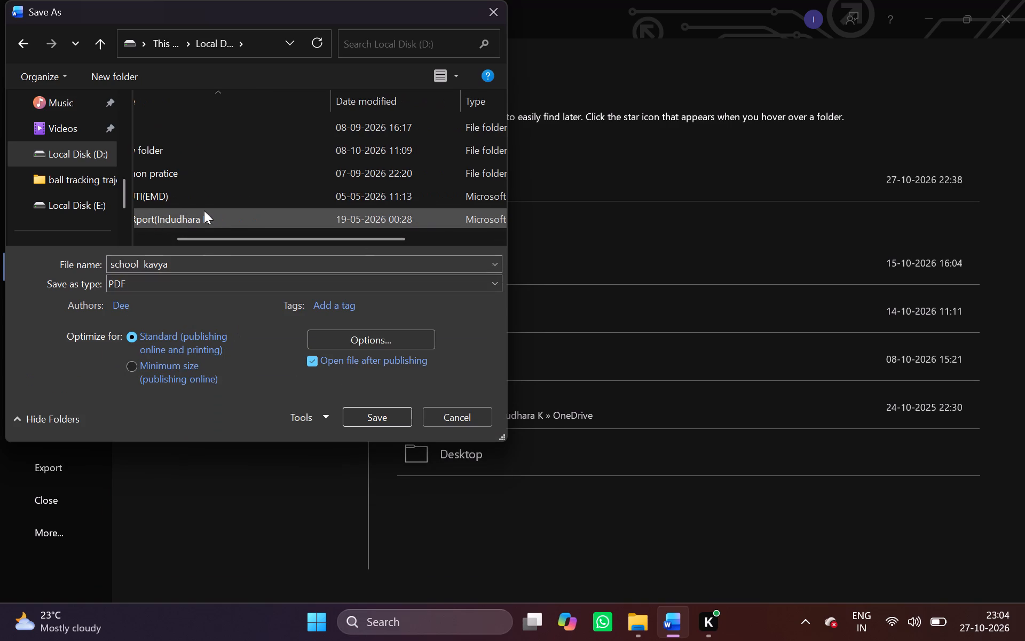
scroll(204, 210, down, 1)
scroll(237, 168, right, 4)
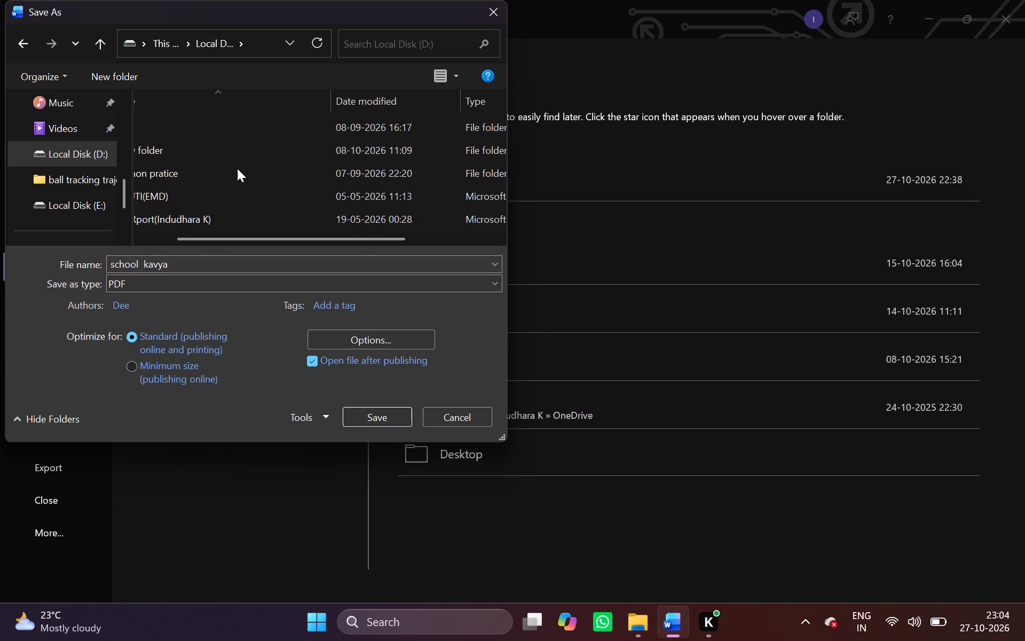
drag(266, 237, 220, 245)
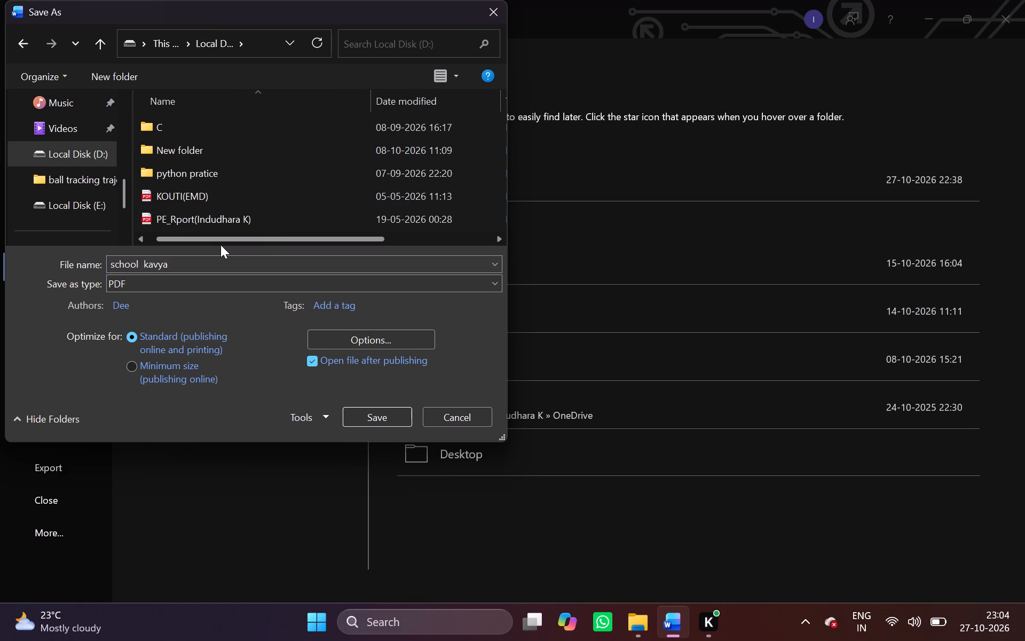
drag(220, 245, 187, 247)
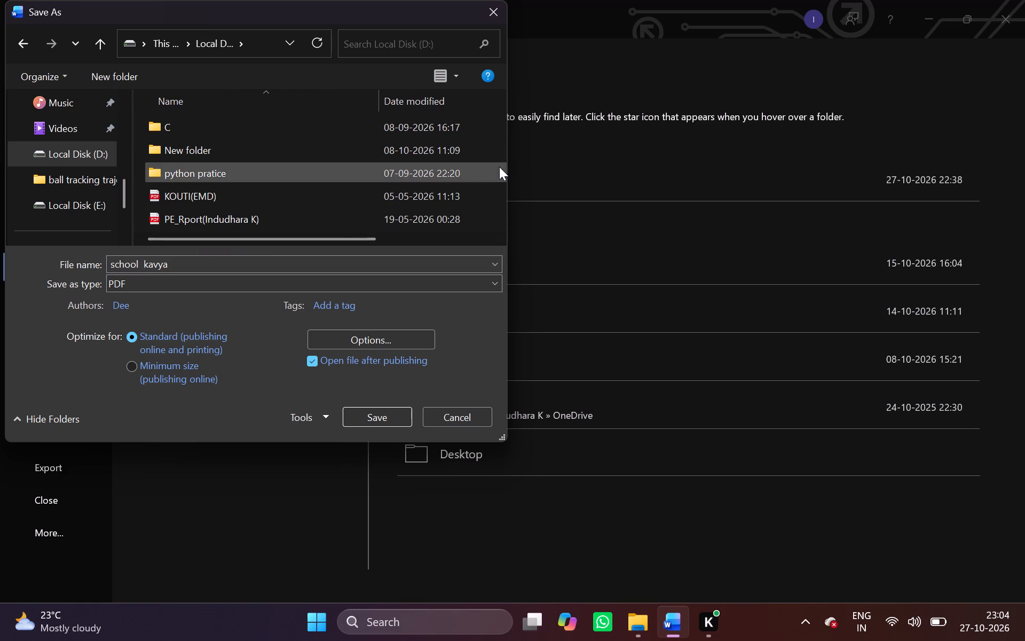
scroll(310, 185, down, 1)
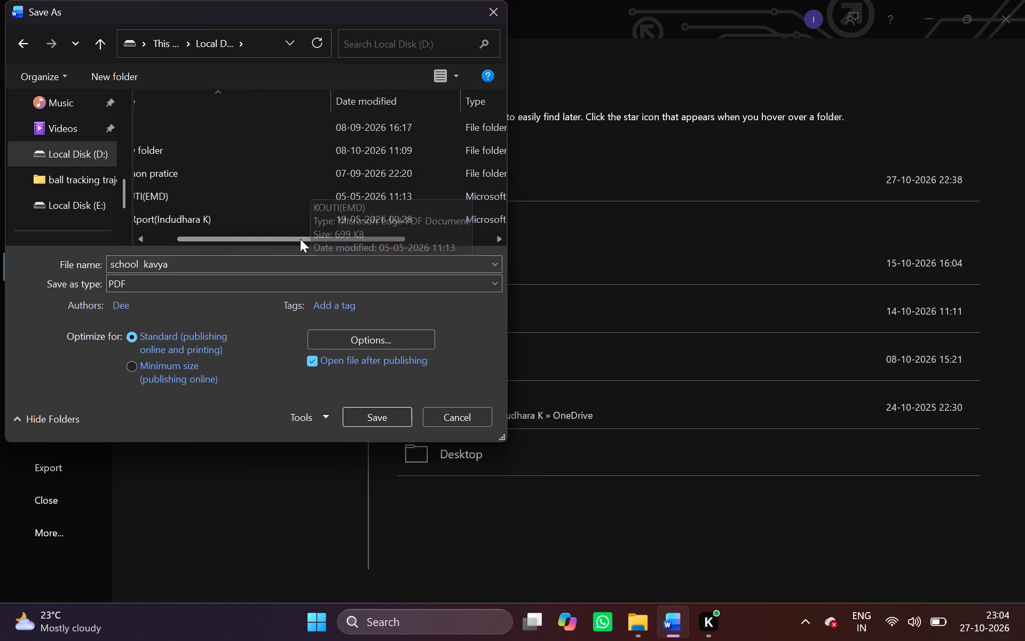
drag(301, 239, 228, 238)
click(93, 207)
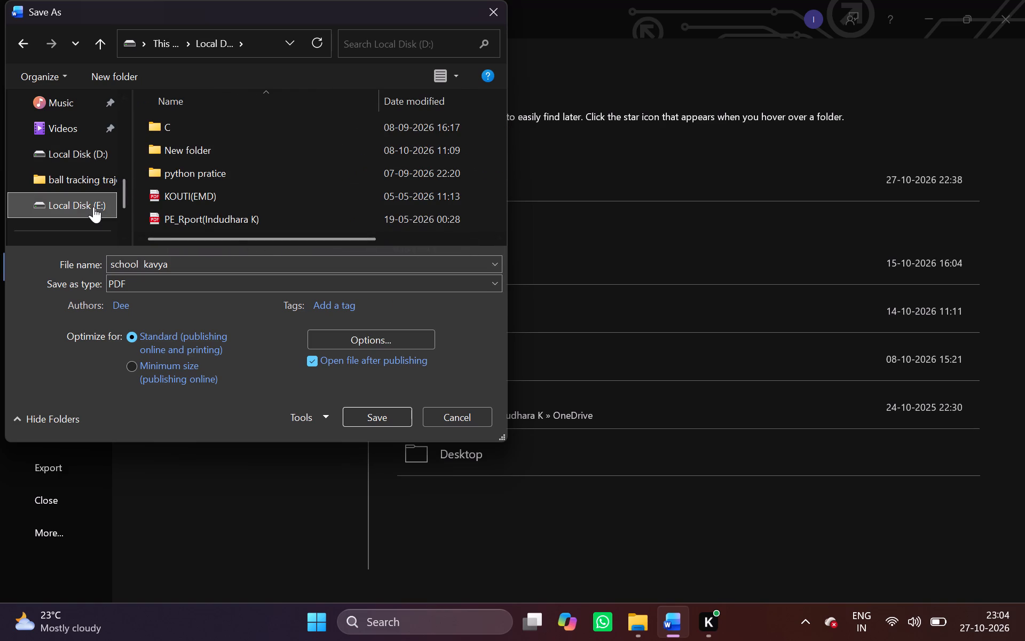
scroll(250, 193, right, 1)
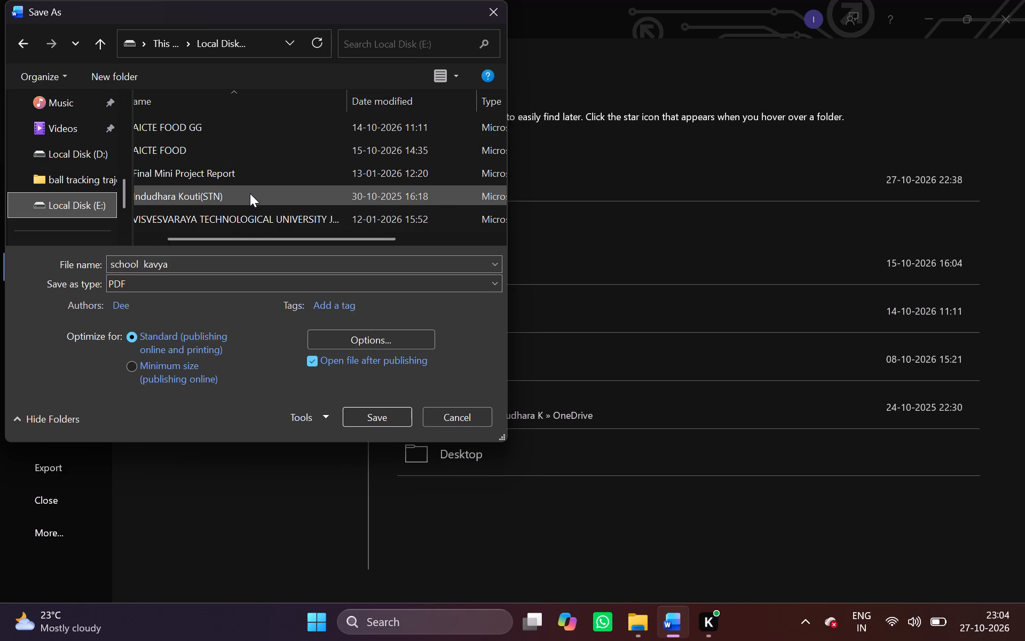
scroll(250, 193, right, 1)
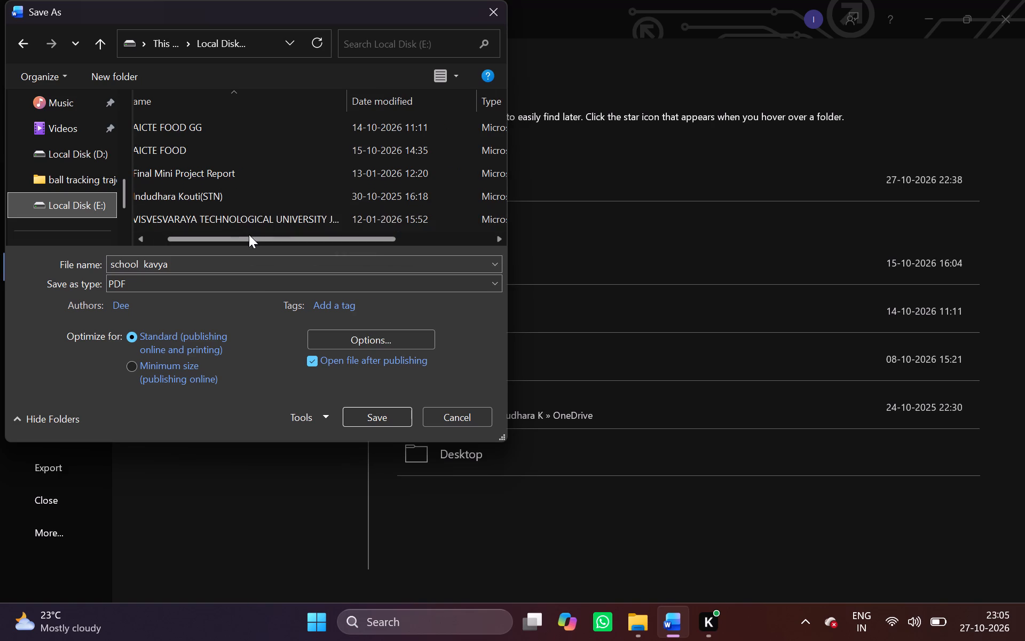
drag(249, 234, 194, 239)
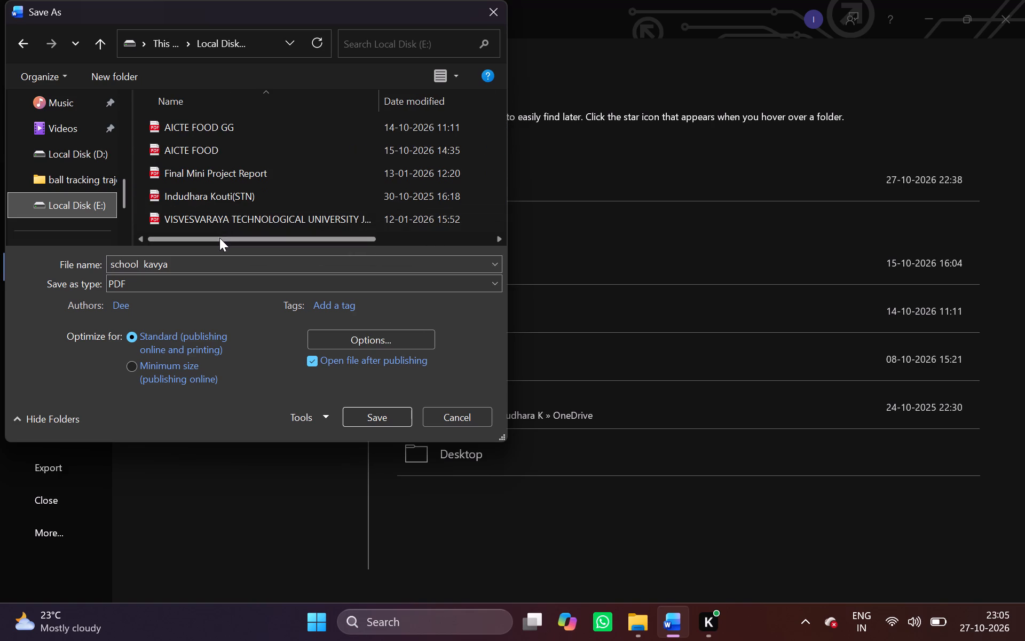
drag(218, 239, 208, 239)
scroll(249, 154, down, 1)
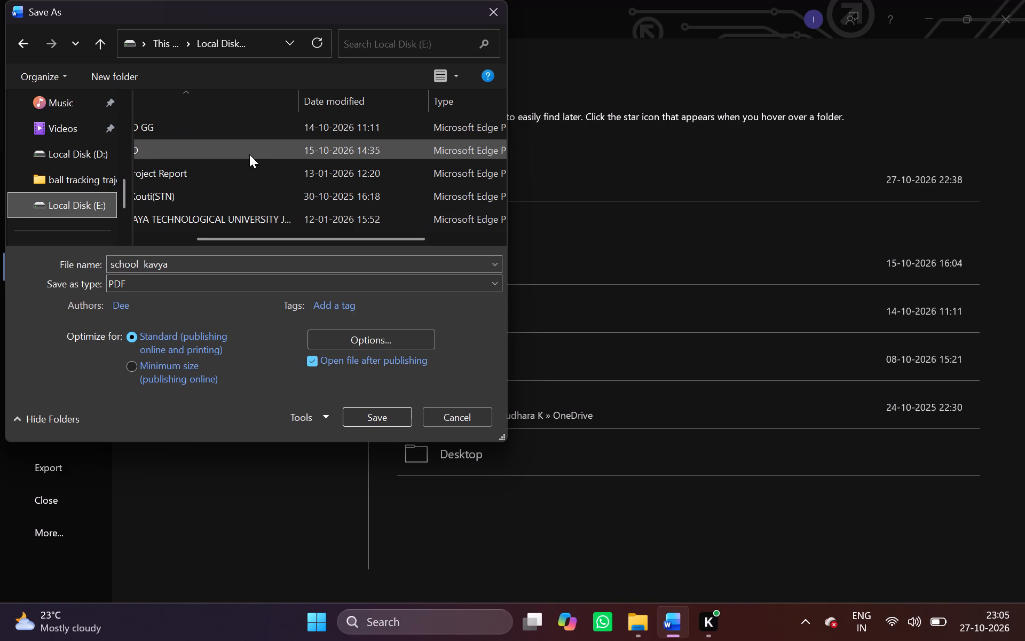
scroll(249, 154, down, 1)
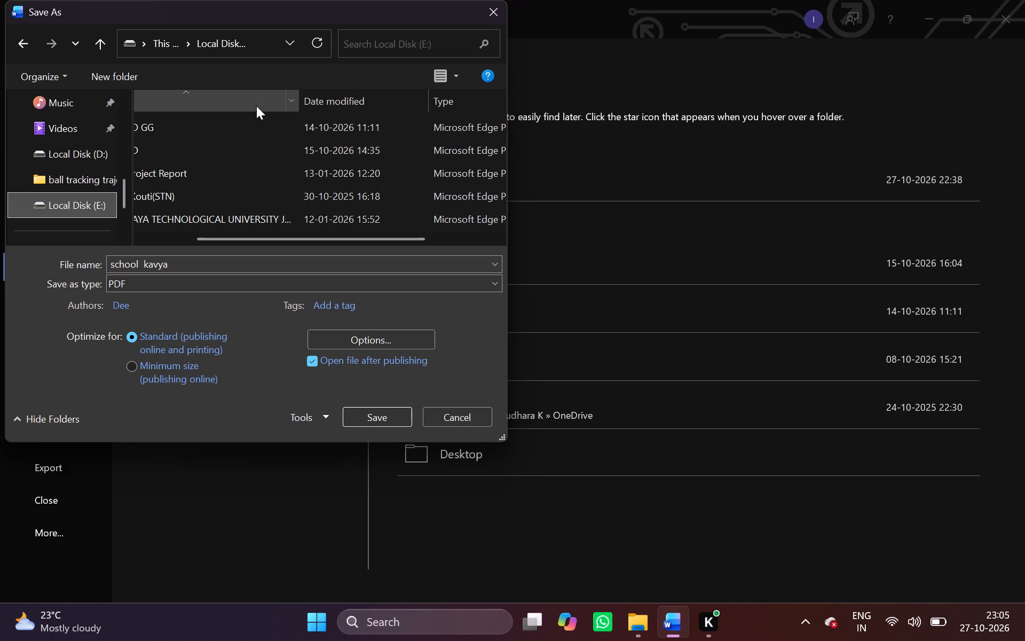
Create a new folder named "AICTE points" on Local Disk (E:) and open it as the save location.
click(137, 76)
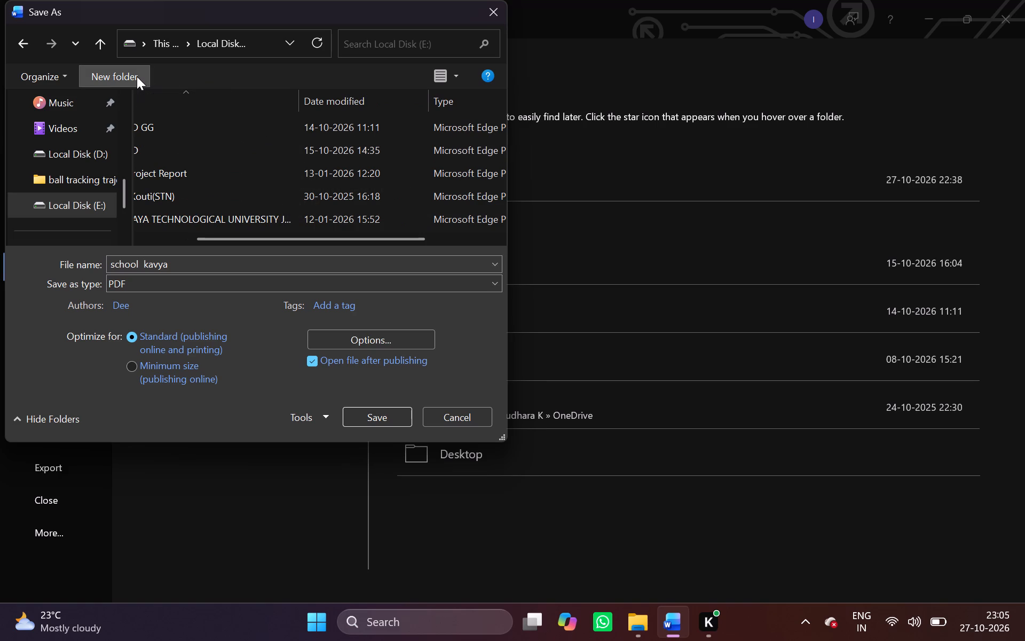
scroll(274, 152, right, 3)
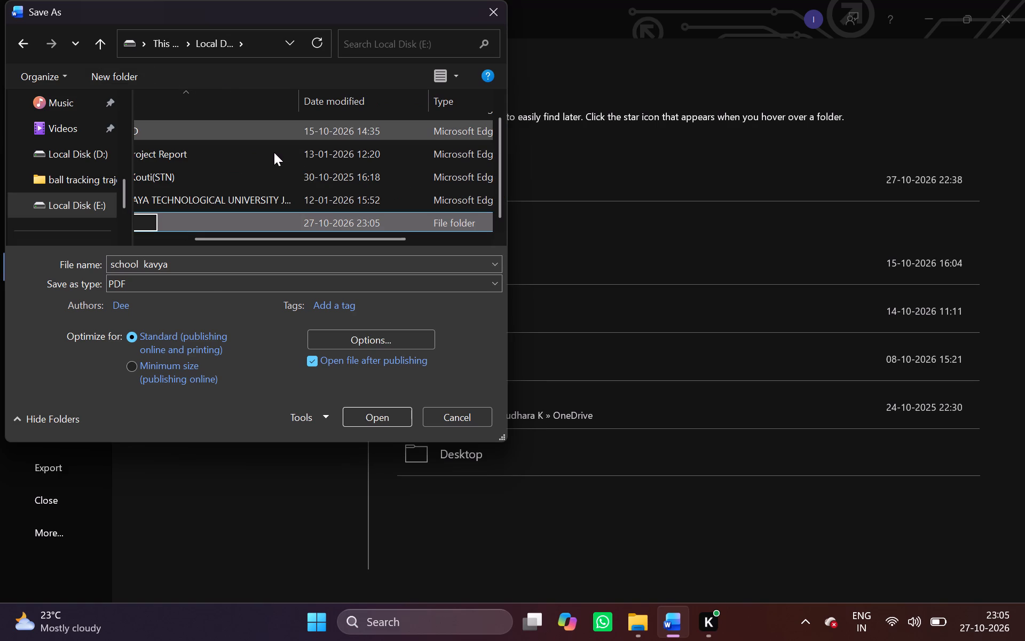
click(147, 217)
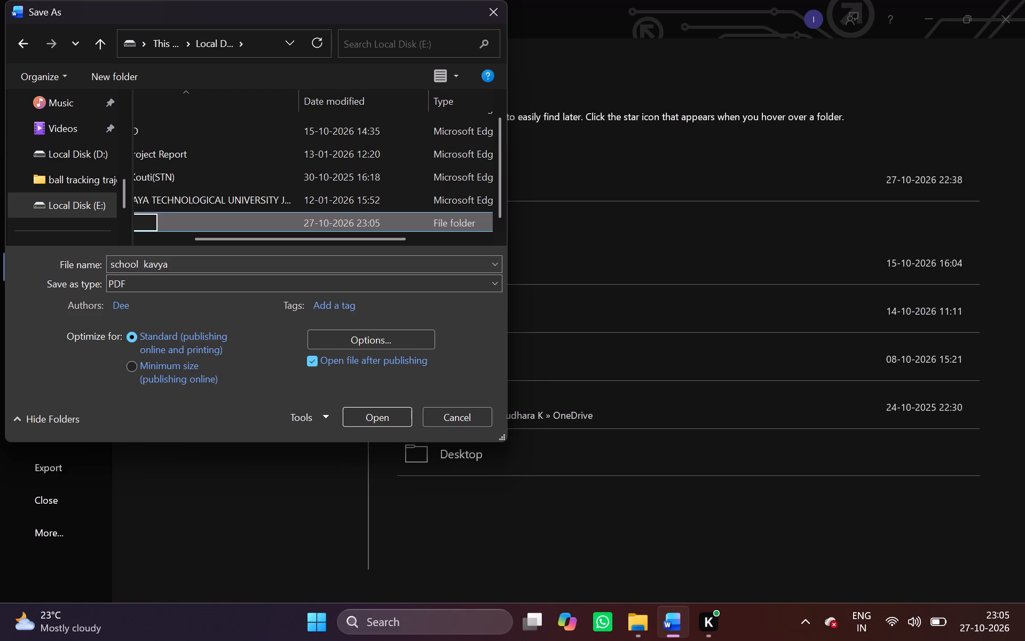
drag(207, 237, 139, 246)
click(181, 219)
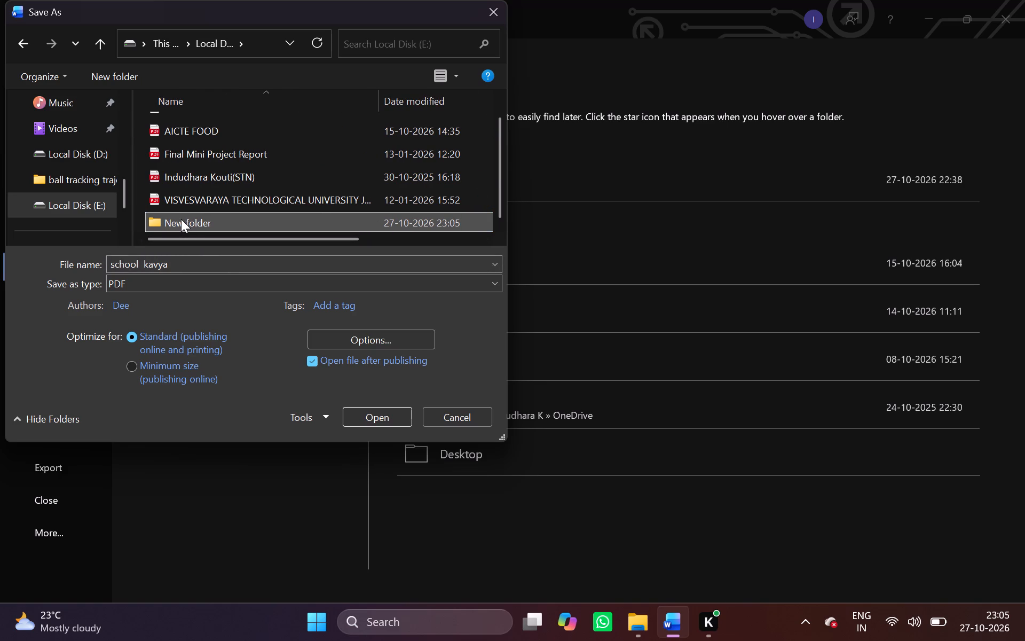
click(187, 222)
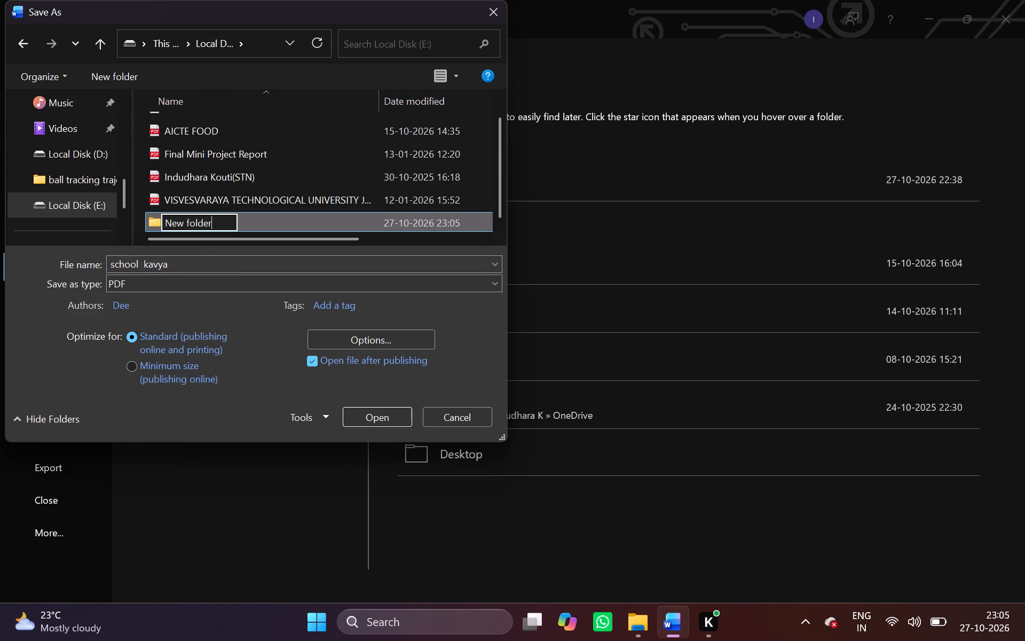
click(216, 220)
key(BackSpace)
key(BackSpace)
key(BackSpace)
key(BackSpace)
key(BackSpace)
key(BackSpace)
key(BackSpace)
key(BackSpace)
key(BackSpace)
key(BackSpace)
key(BackSpace)
key(BackSpace)
key(BackSpace)
key(BackSpace)
key(BackSpace)
key(BackSpace)
key(BackSpace)
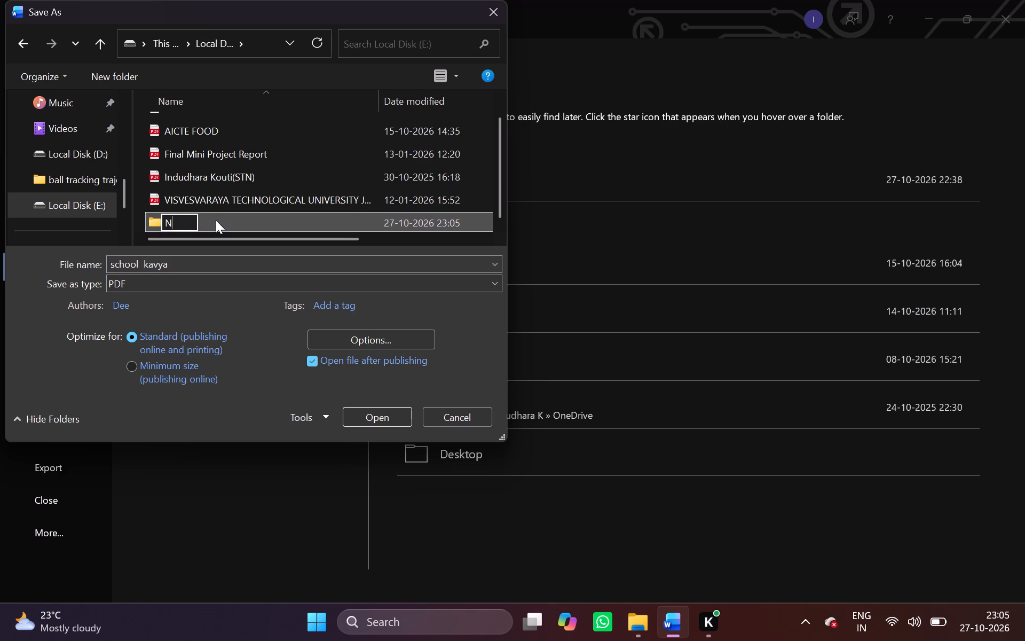
key(shift+a)
text(ctiv)
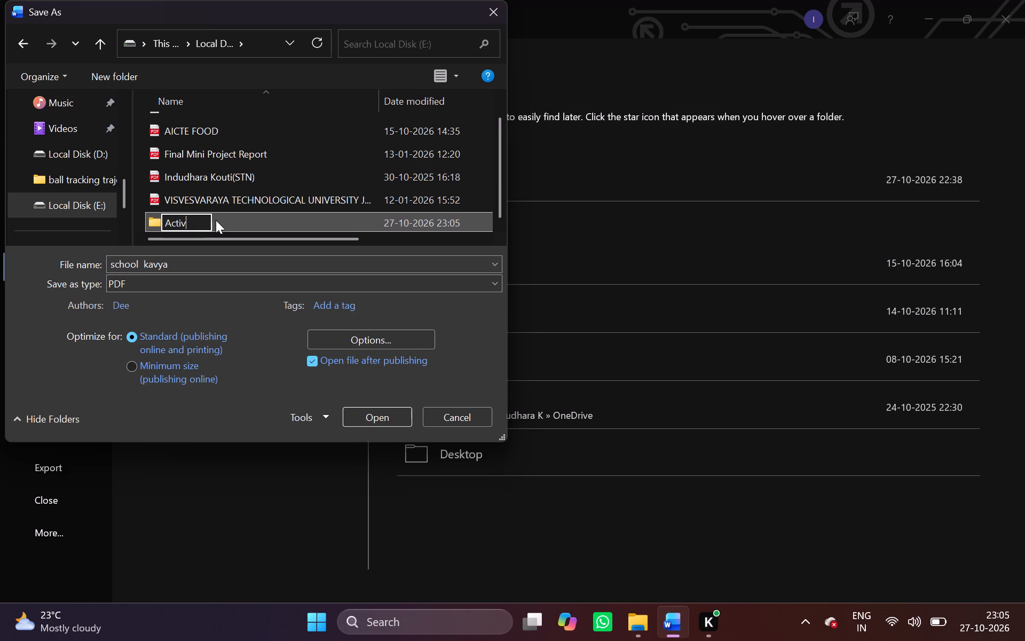
key(BackSpace)
key(BackSpace)
key(BackSpace)
key(BackSpace)
key(BackSpace)
key(BackSpace)
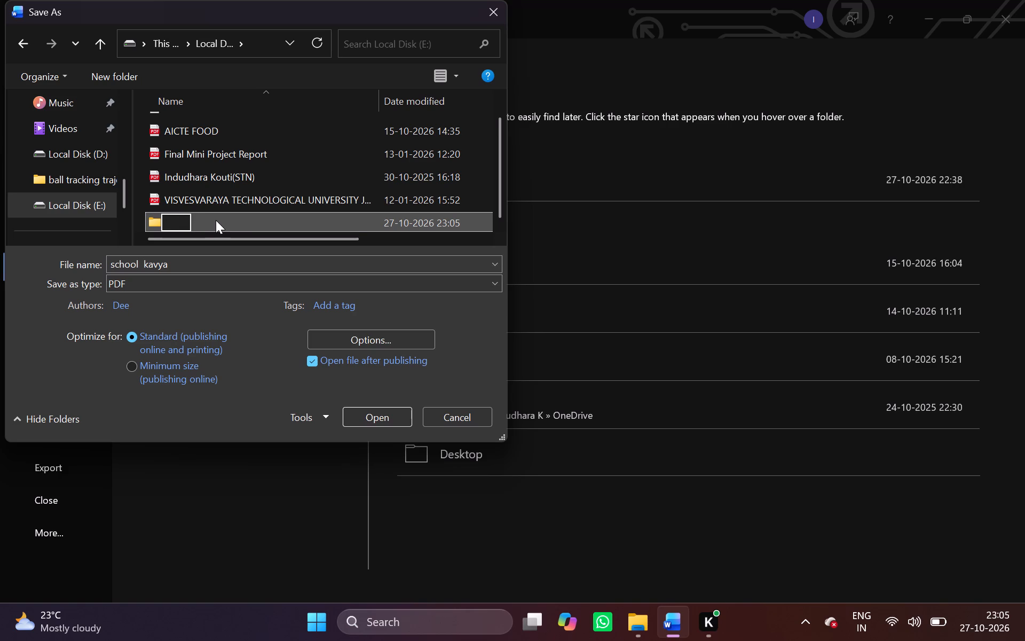
key(shift+a)
key(shift+i)
text(CTE)
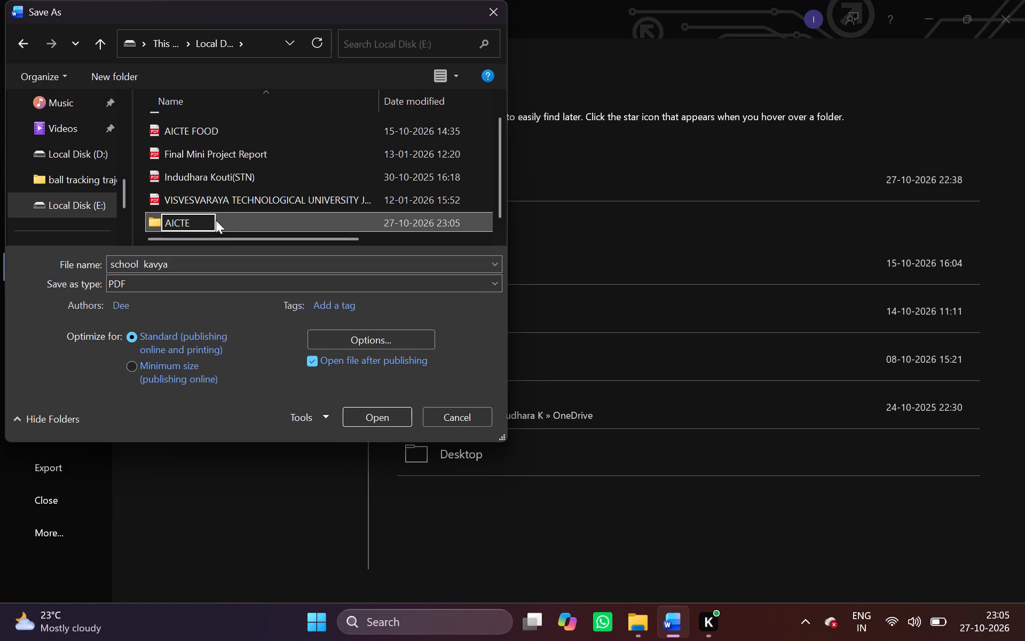
key(space)
text(points)
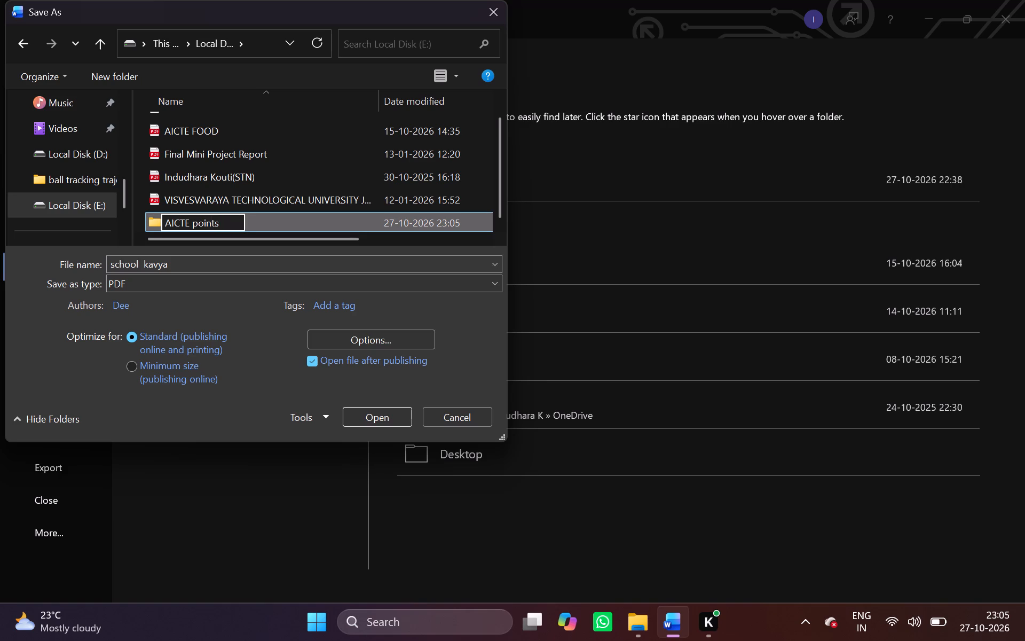
click(384, 417)
click(384, 417)
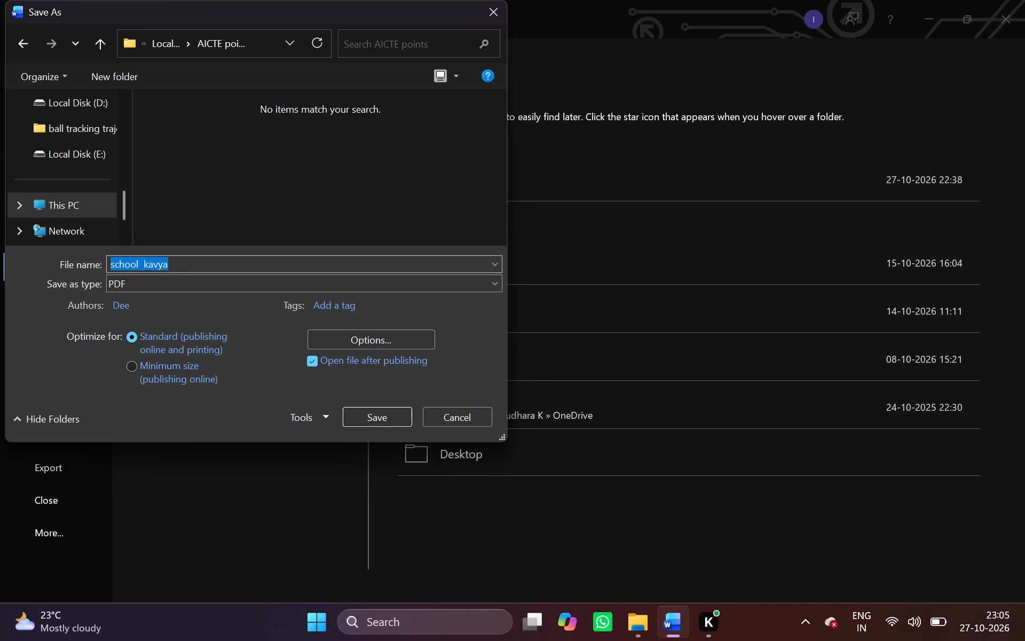
Replace the PDF's file name with the student's first name followed by "swatchbharath".
click(139, 265)
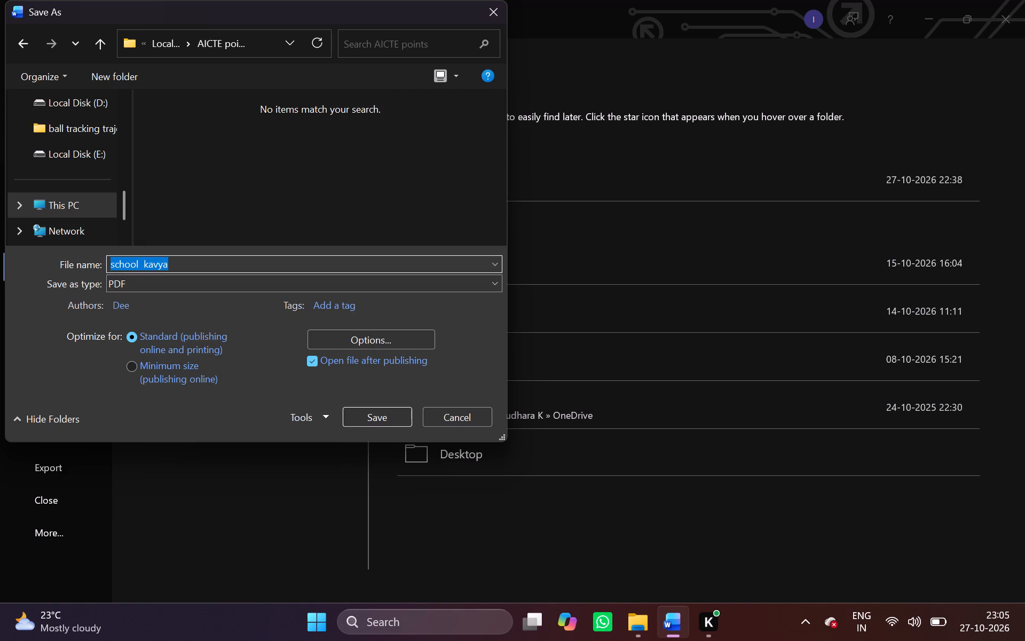
click(149, 263)
click(179, 262)
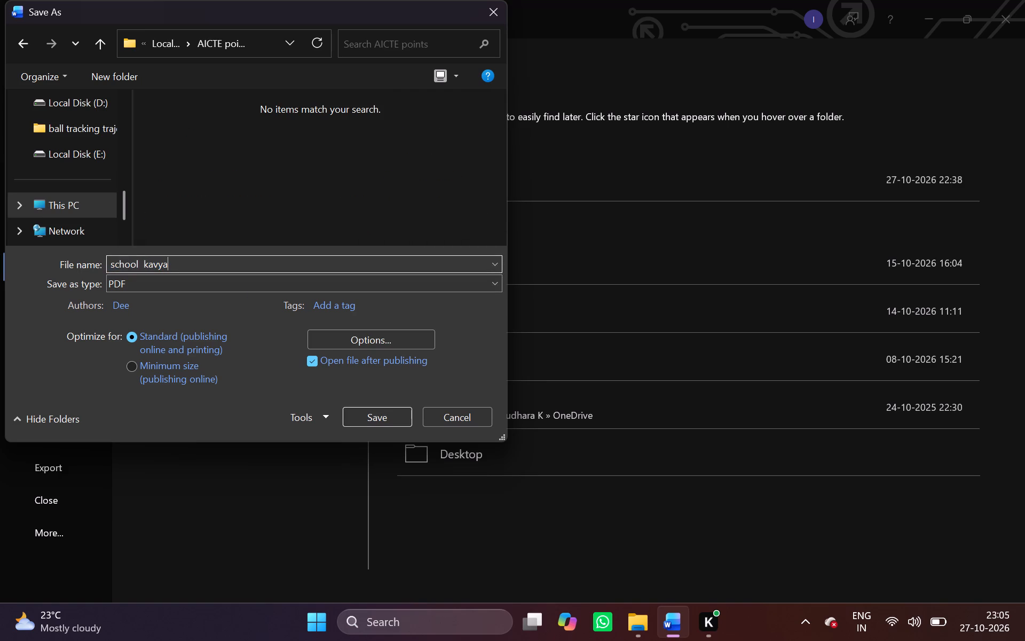
key(BackSpace)
key(BackSpace)
key(BackSpace)
key(BackSpace)
key(BackSpace)
key(BackSpace)
key(BackSpace)
key(BackSpace)
key(BackSpace)
key(BackSpace)
key(BackSpace)
key(BackSpace)
key(BackSpace)
key(BackSpace)
key(BackSpace)
key(BackSpace)
key(BackSpace)
key(BackSpace)
key(BackSpace)
key(BackSpace)
key(shift+i)
key(shift+n)
key(d)
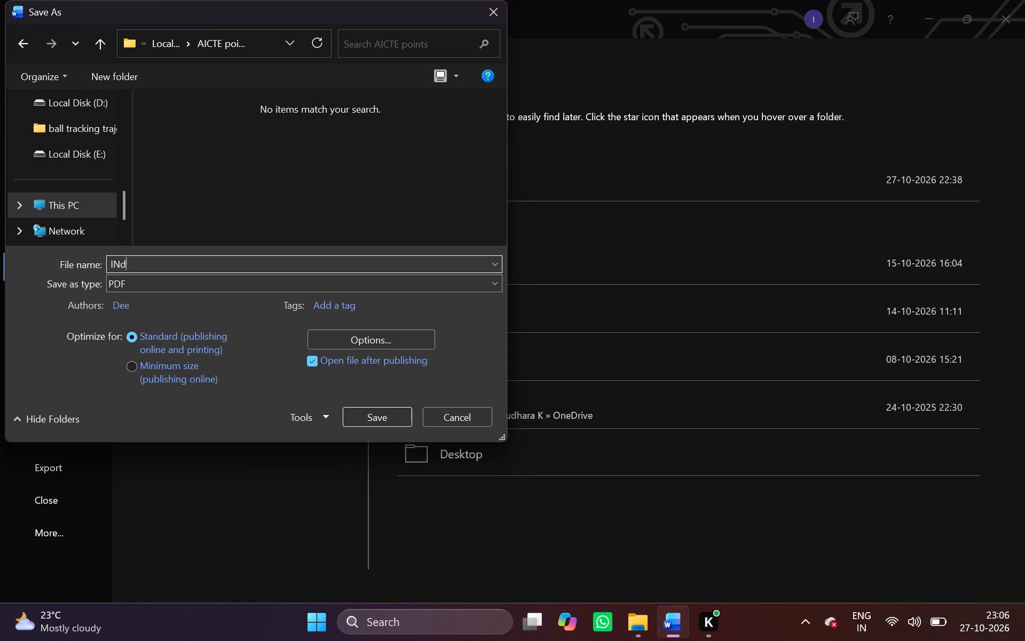
key(BackSpace)
key(BackSpace)
text(ndudhara)
key(space)
key(s)
text(watch)
text(bha)
text(rath)
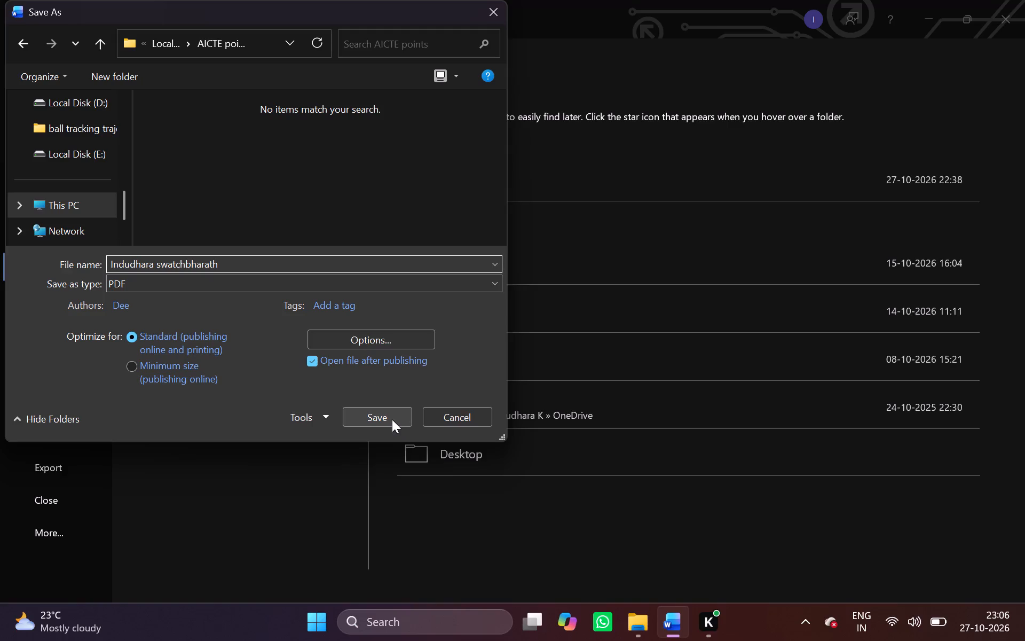
Clear the author entry and save the certificate as a PDF in the AICTE points folder.
click(127, 306)
key(BackSpace)
key(BackSpace)
key(BackSpace)
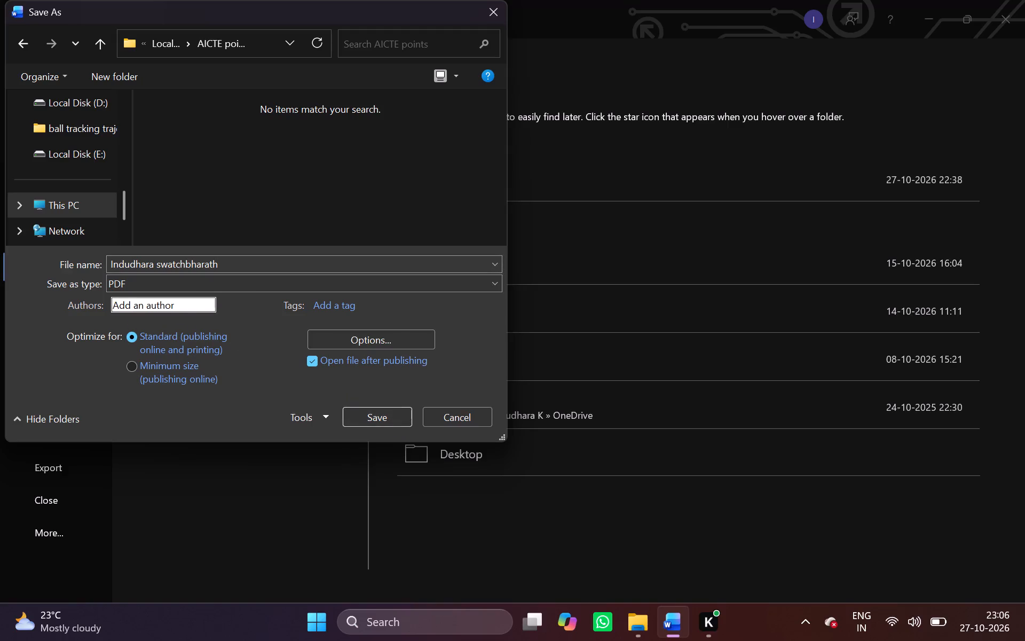
click(373, 417)
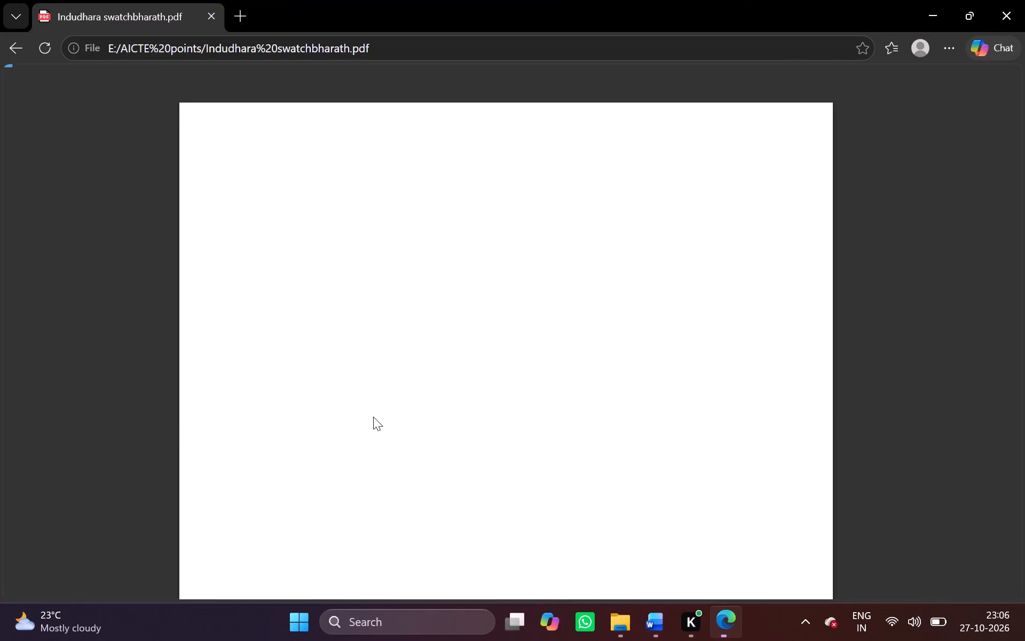
Review the exported PDF certificate from header to footer, close it and return to the Word document.
scroll(477, 471, down, 7)
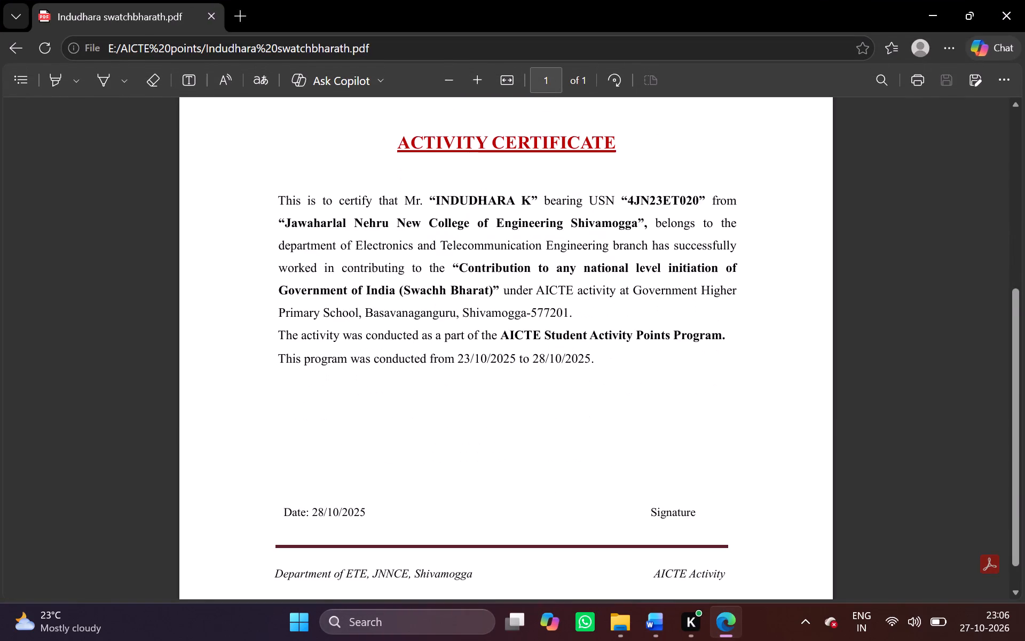
scroll(477, 471, up, 6)
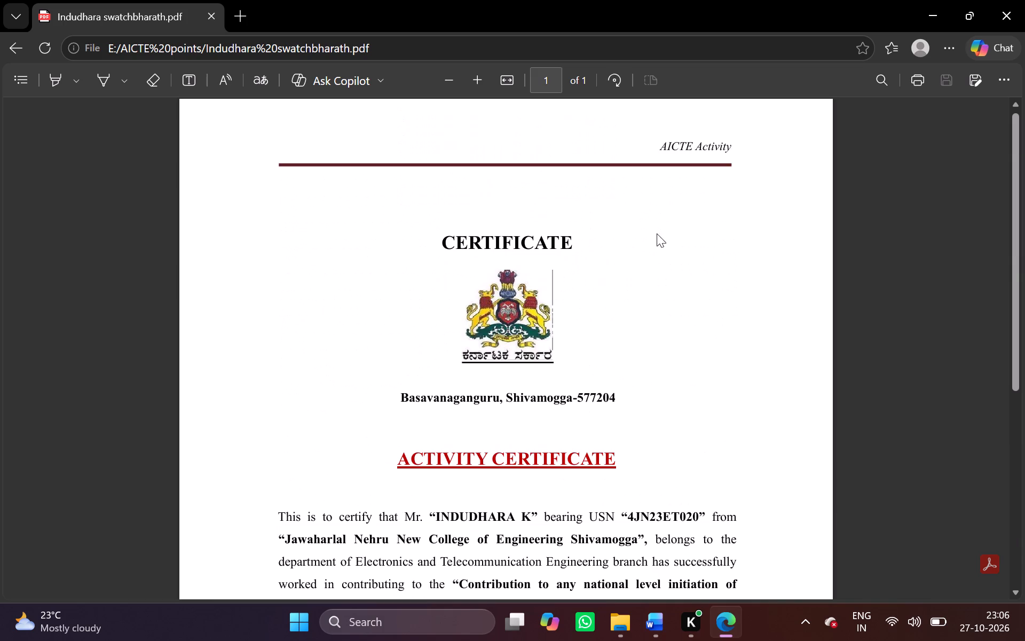
scroll(760, 214, down, 3)
scroll(760, 214, up, 2)
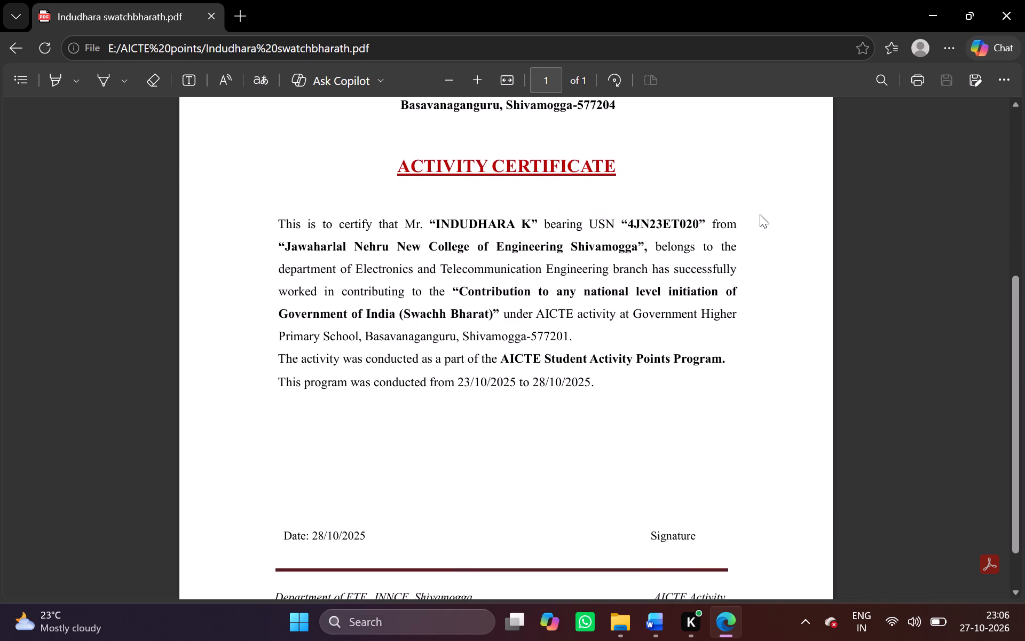
scroll(760, 214, up, 3)
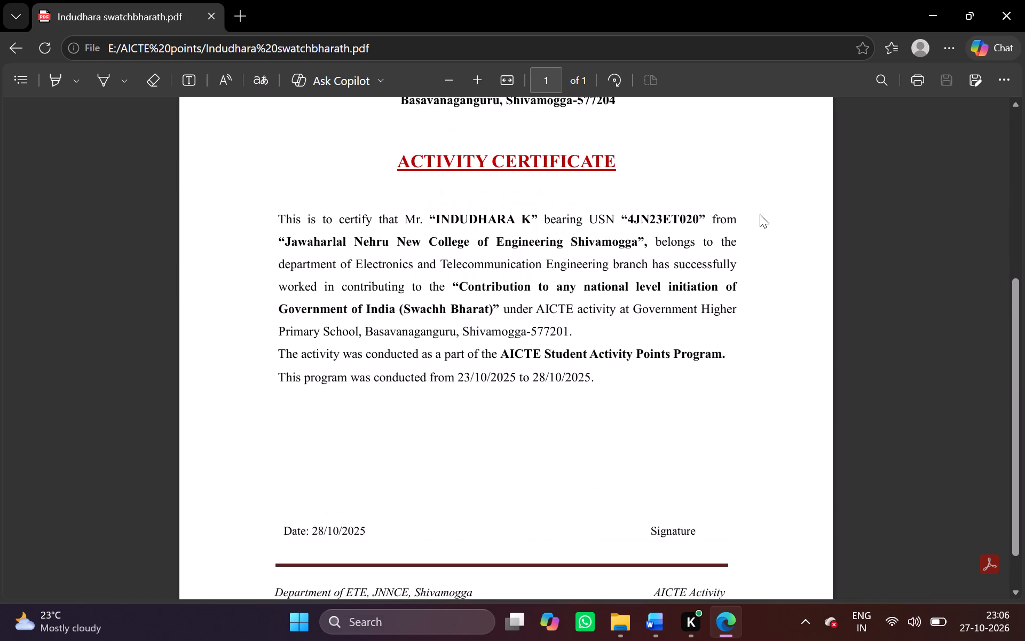
scroll(760, 214, up, 2)
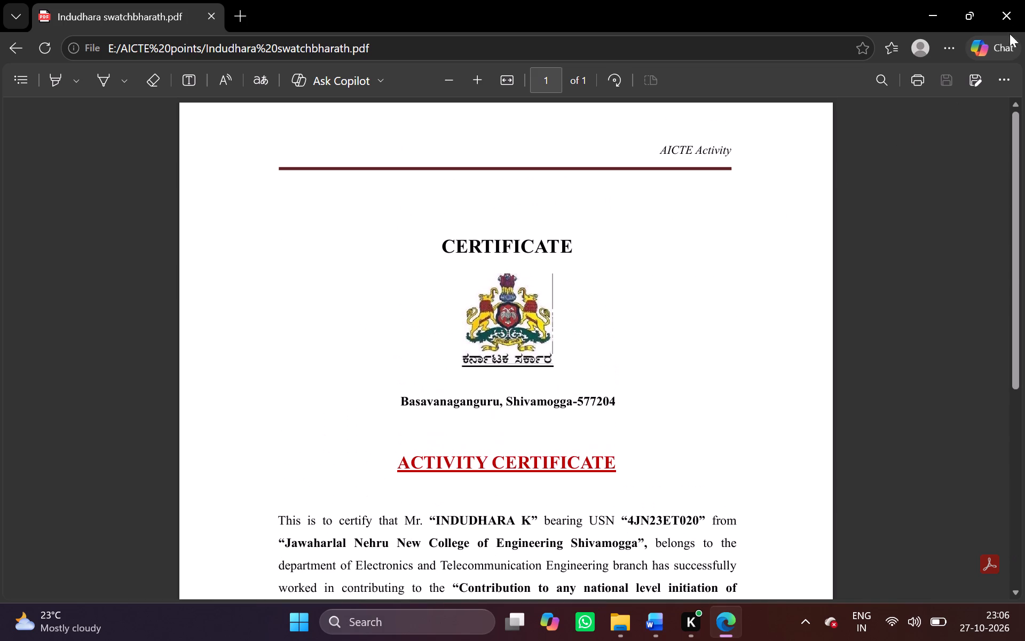
click(1013, 19)
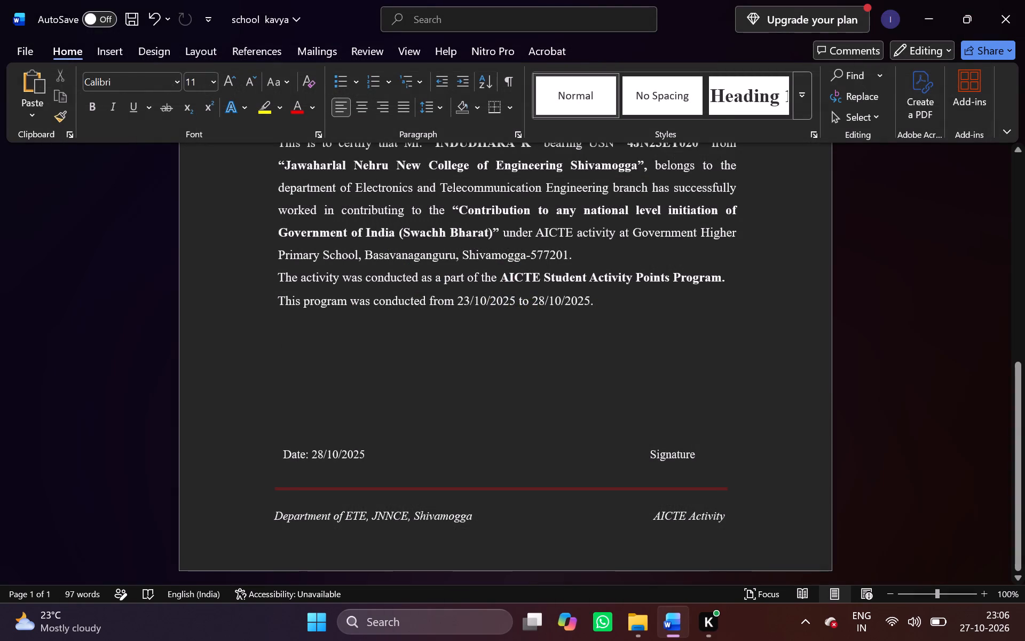
scroll(714, 354, up, 1)
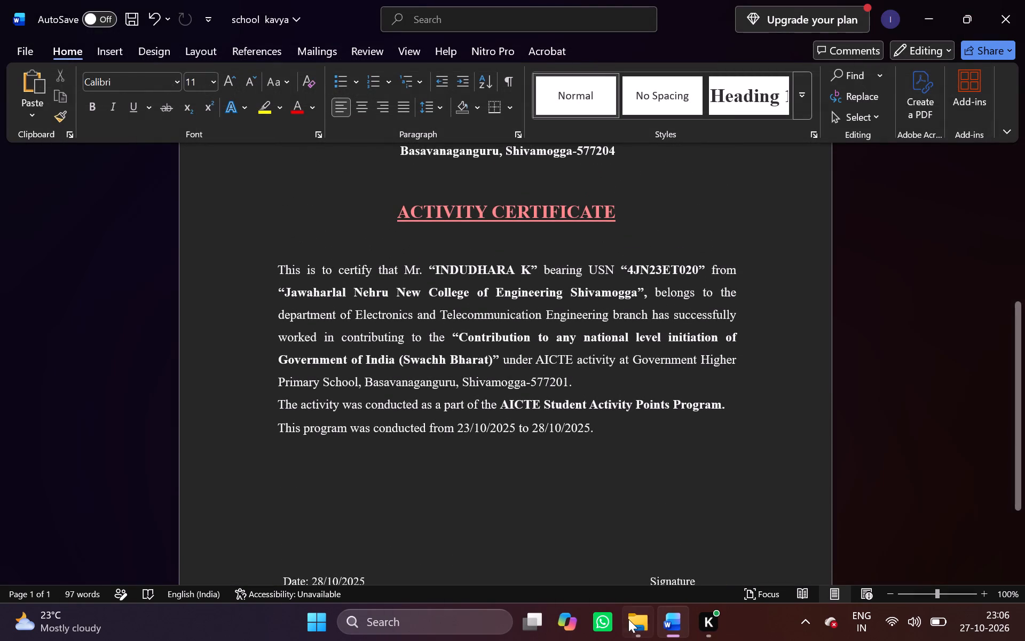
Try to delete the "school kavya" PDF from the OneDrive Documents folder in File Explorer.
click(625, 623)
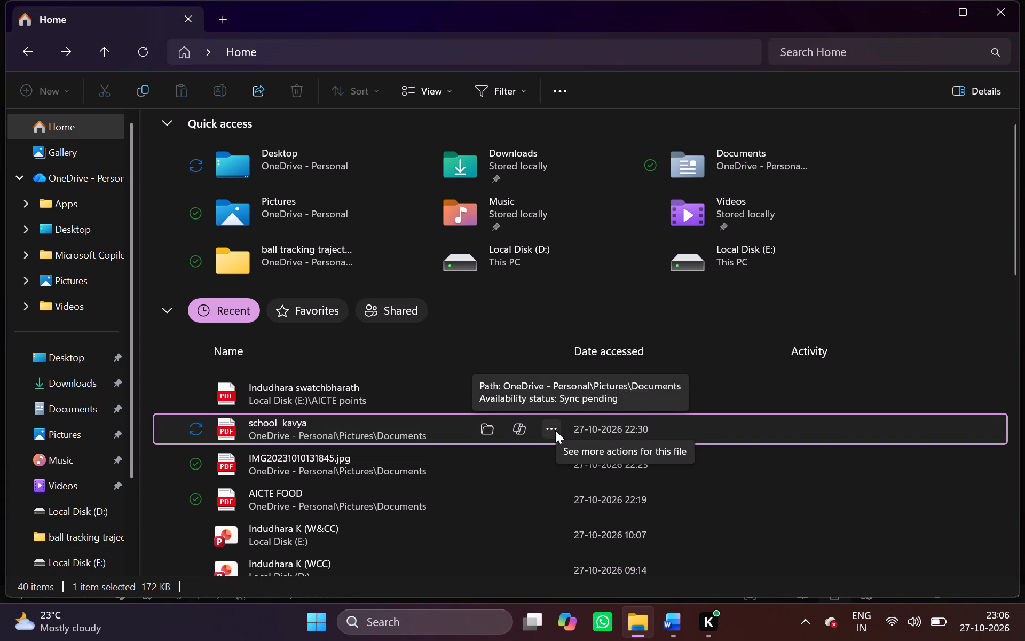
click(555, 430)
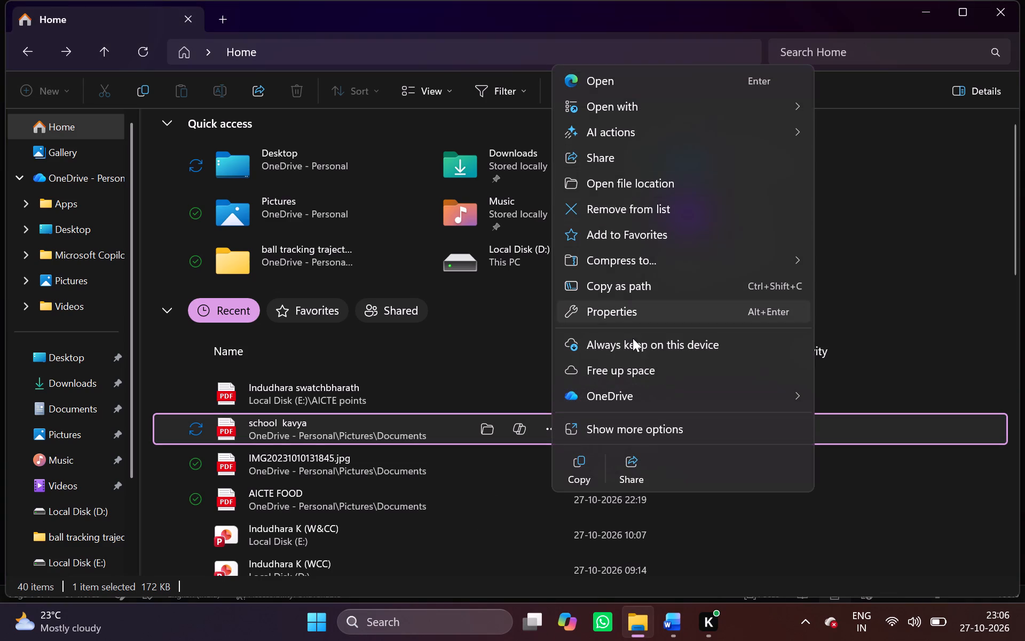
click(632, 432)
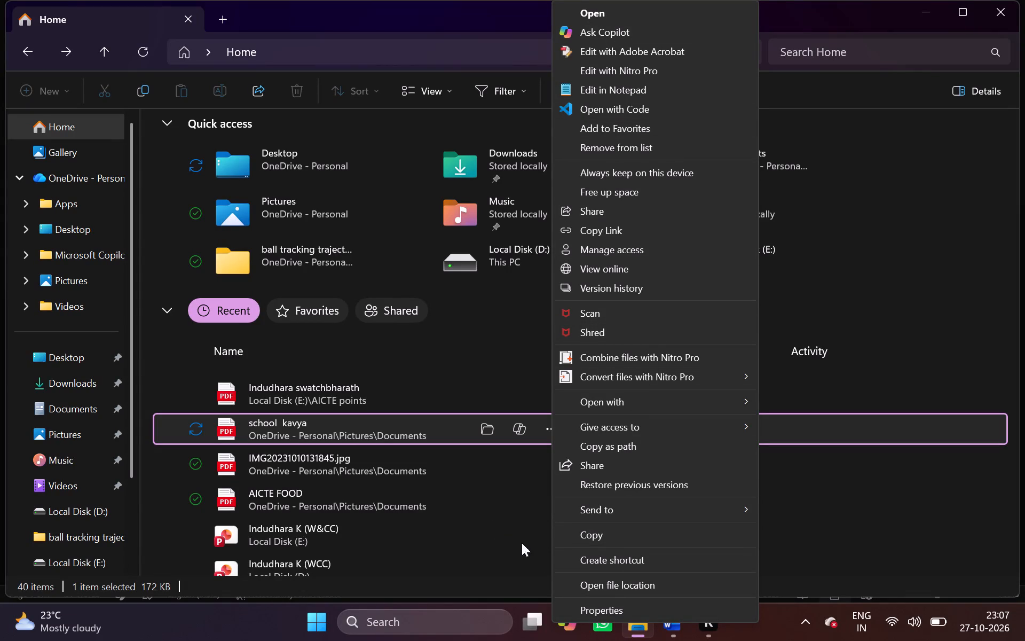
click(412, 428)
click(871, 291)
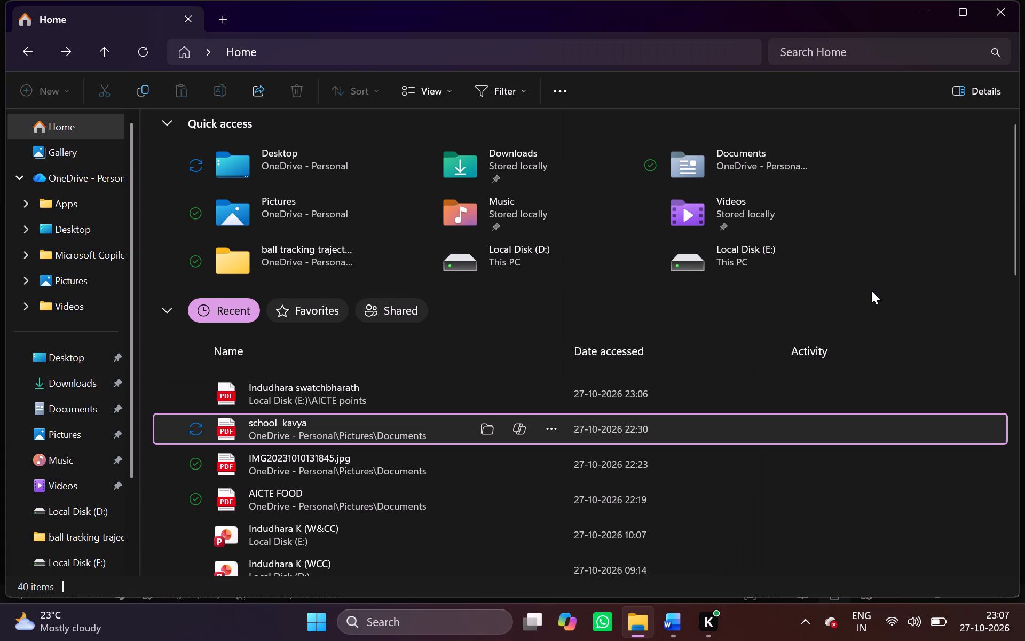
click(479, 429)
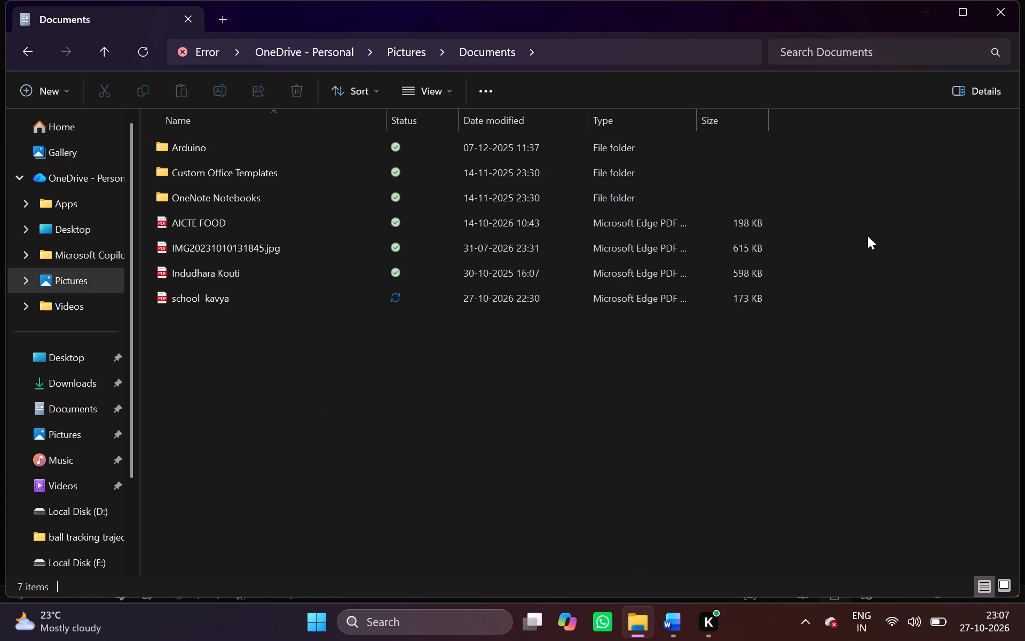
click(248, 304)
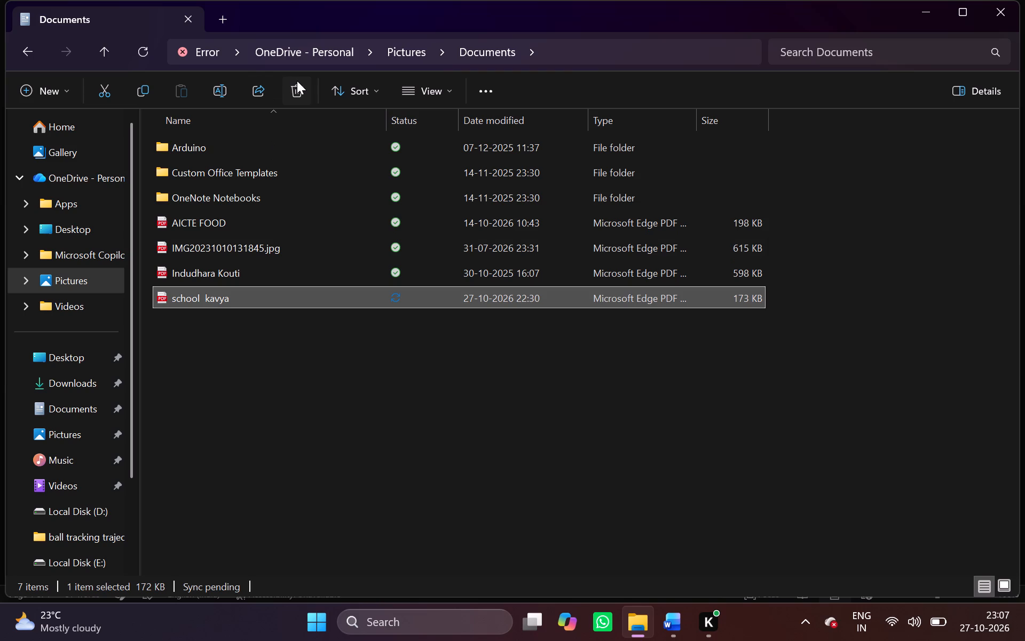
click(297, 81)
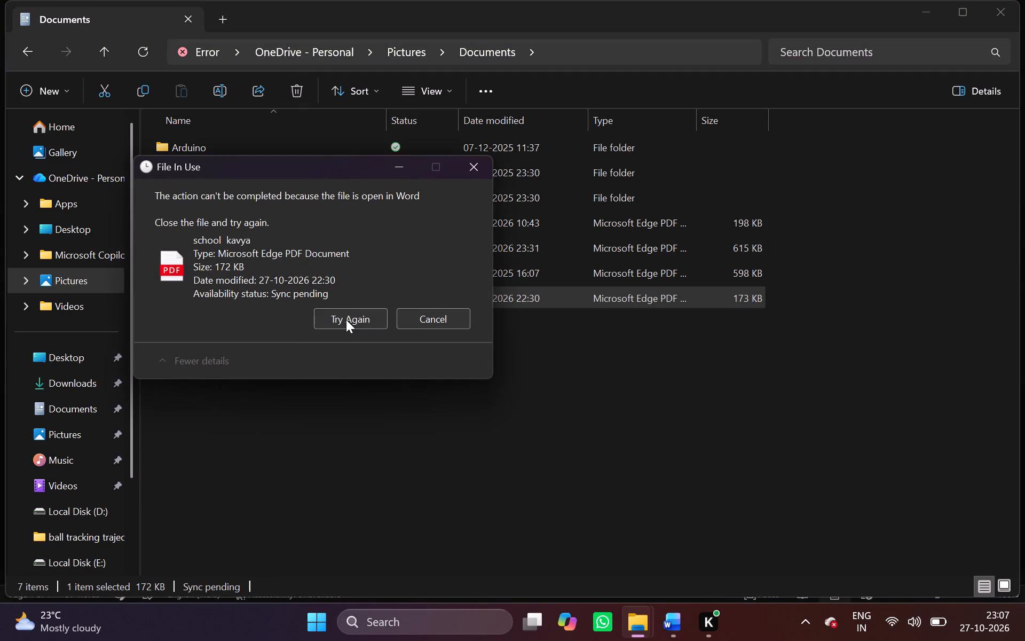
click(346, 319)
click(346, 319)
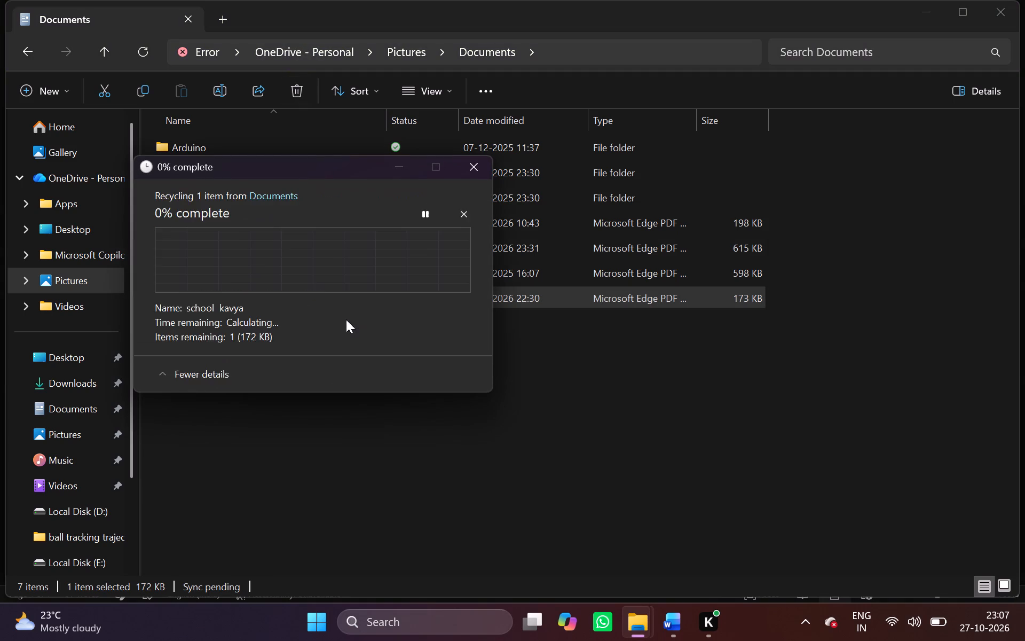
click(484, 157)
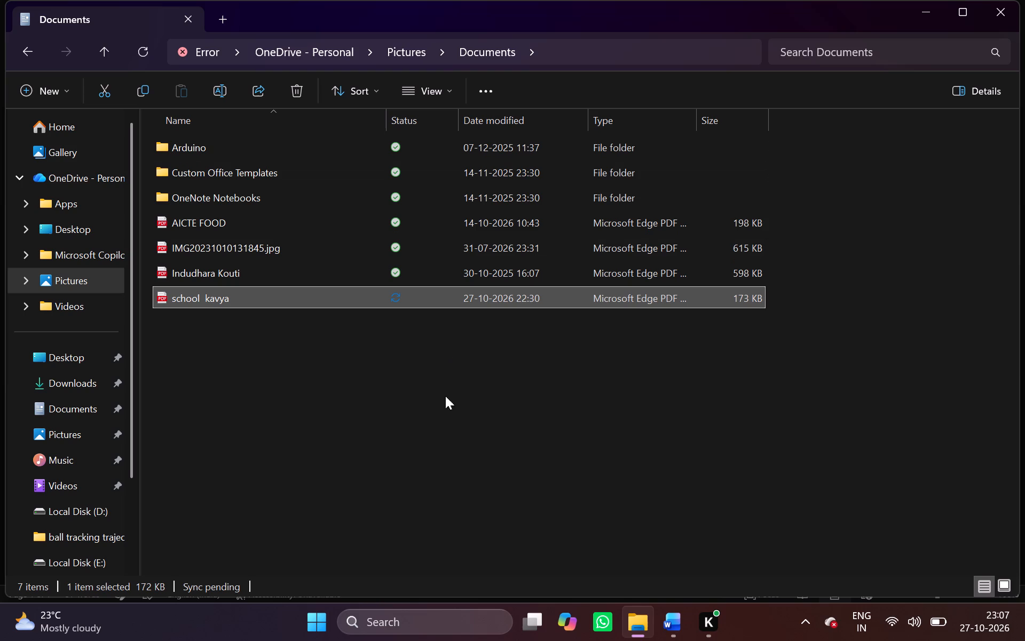
Return to the Word certificate and replace the student's name after "Mr." with "DAR".
click(687, 640)
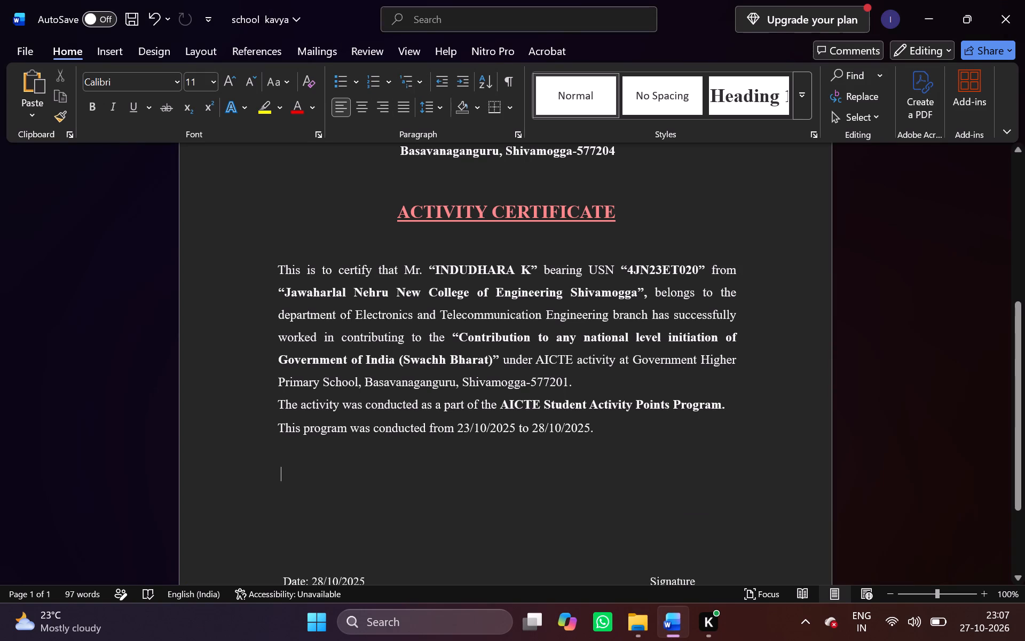
click(530, 268)
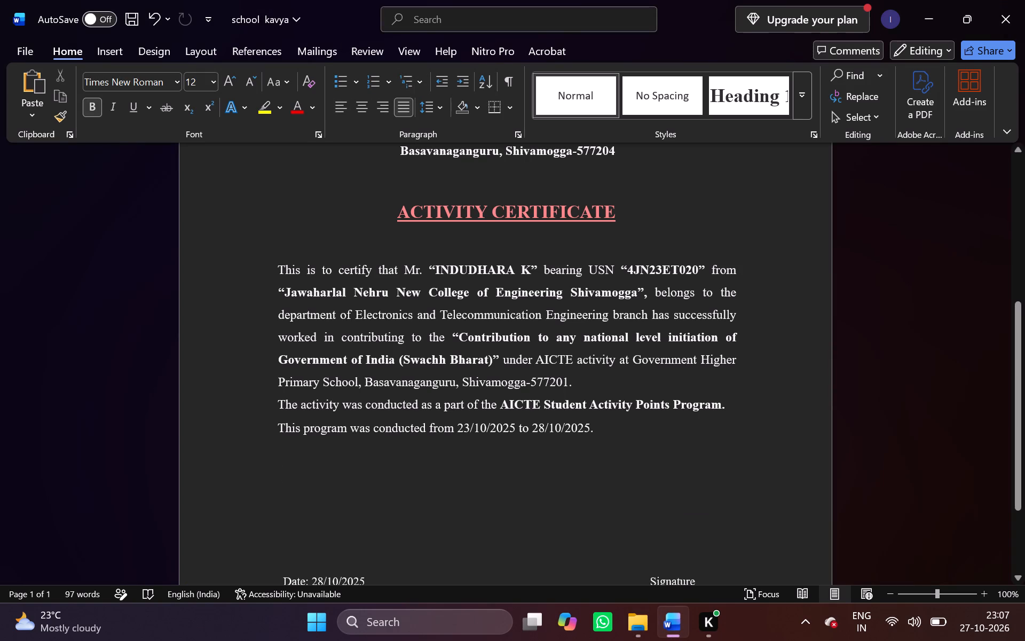
key(BackSpace)
key(BackSpace)
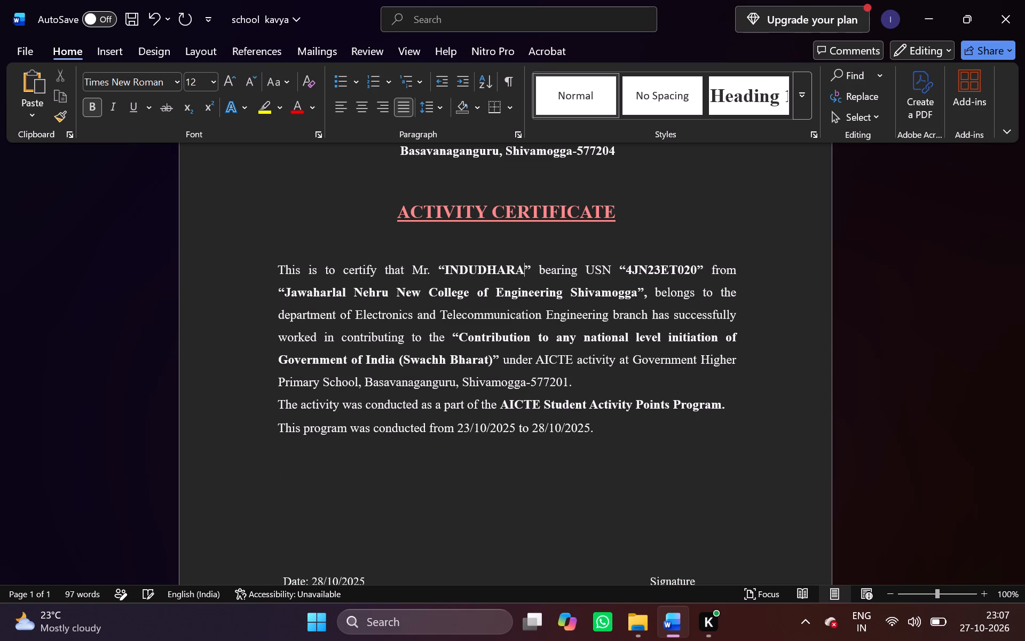
key(BackSpace)
key(BackSpace)
key(BackSpace)
key(BackSpace)
key(BackSpace)
key(BackSpace)
key(BackSpace)
key(BackSpace)
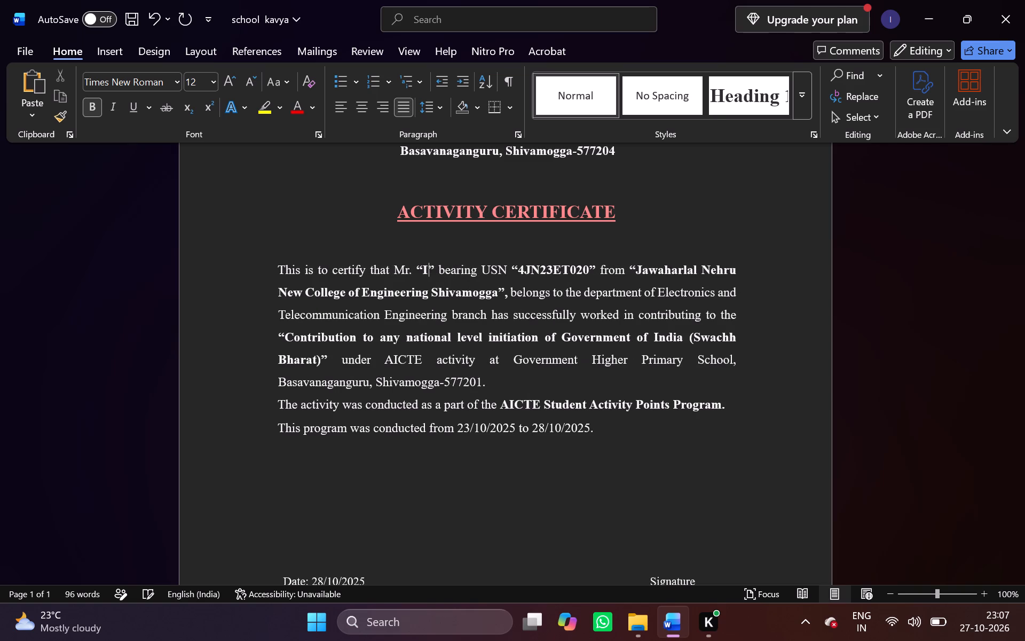
key(BackSpace)
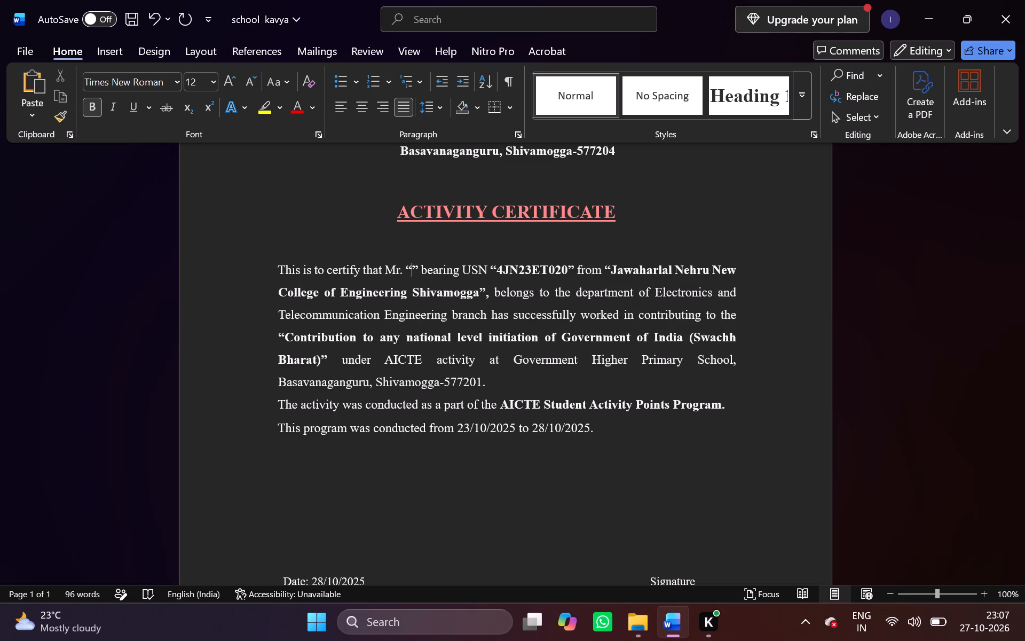
text(DAR)
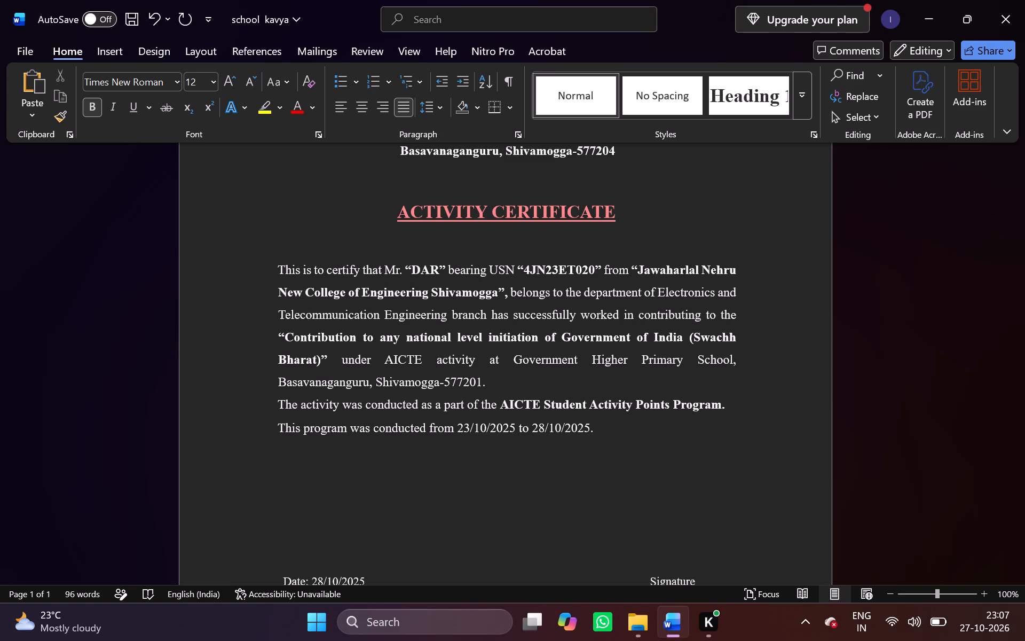
Open the AICTE FOOD PDF on Local Disk (E:) to check whose certificate it is, and close it.
click(642, 629)
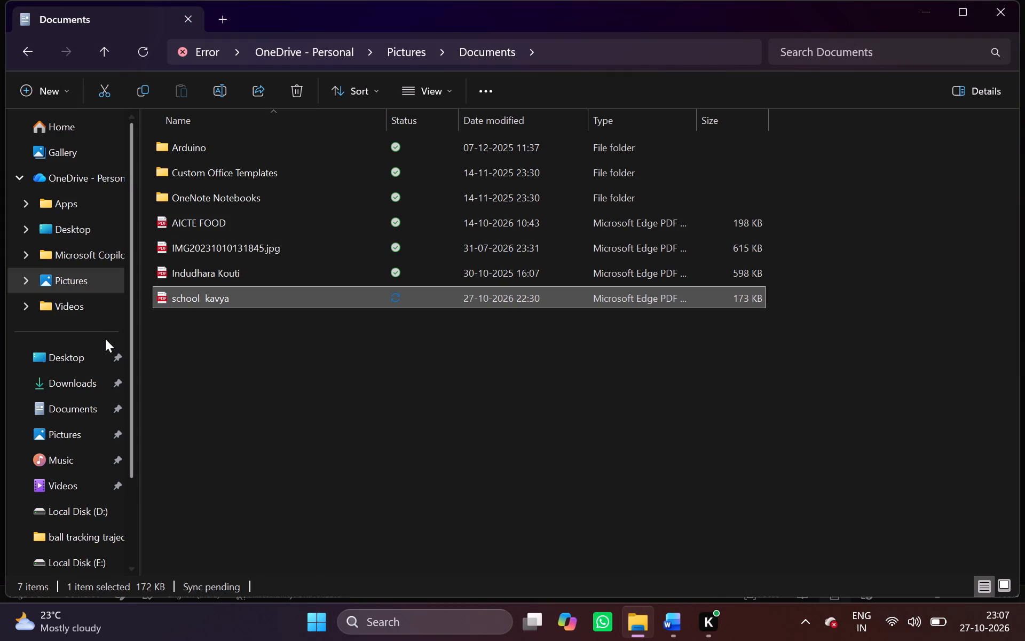
click(85, 500)
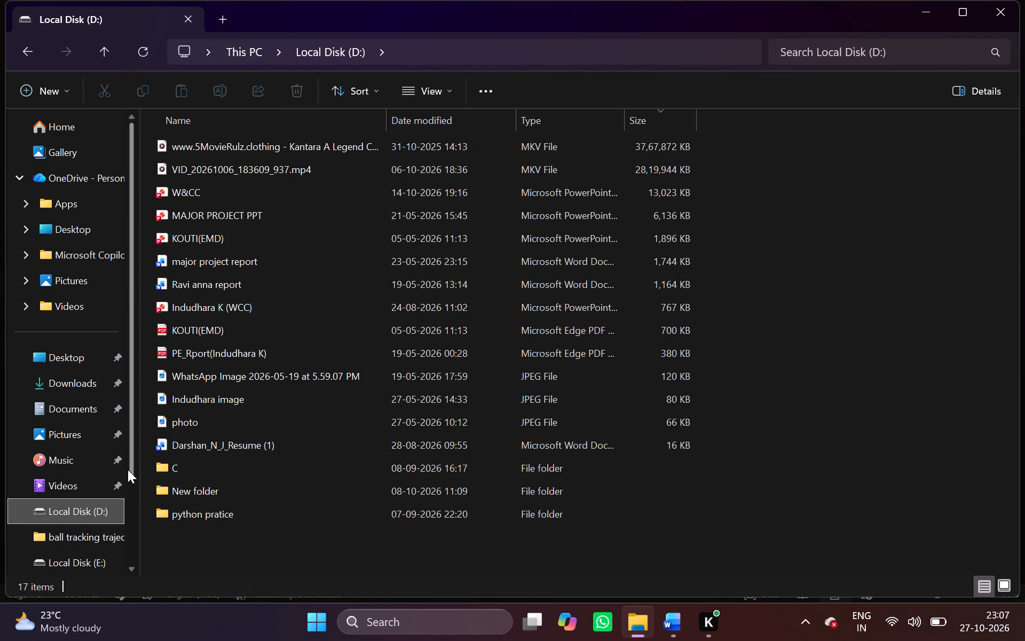
click(69, 558)
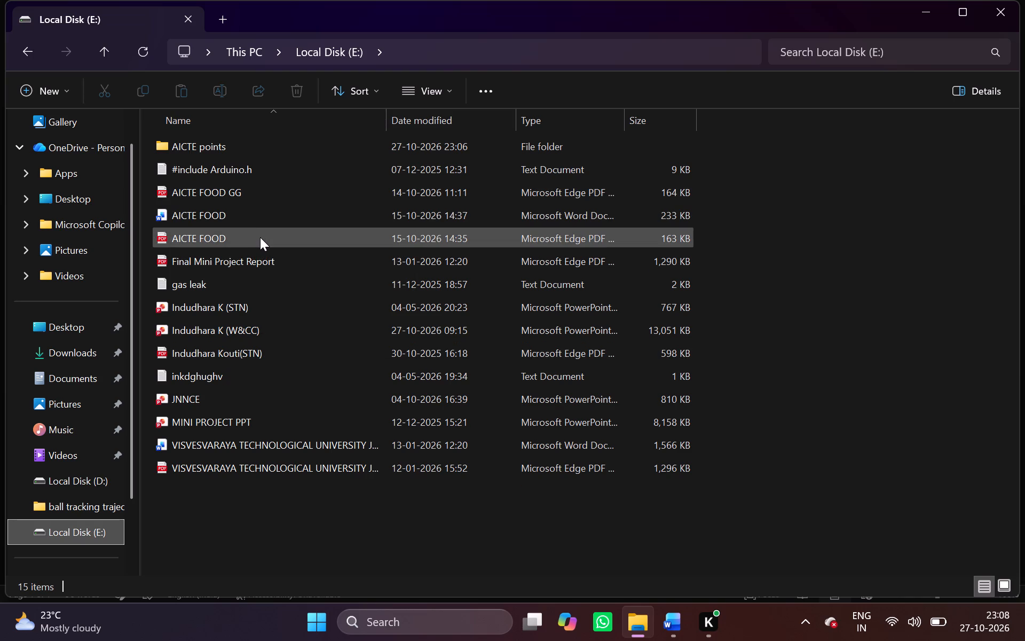
double_click(260, 237)
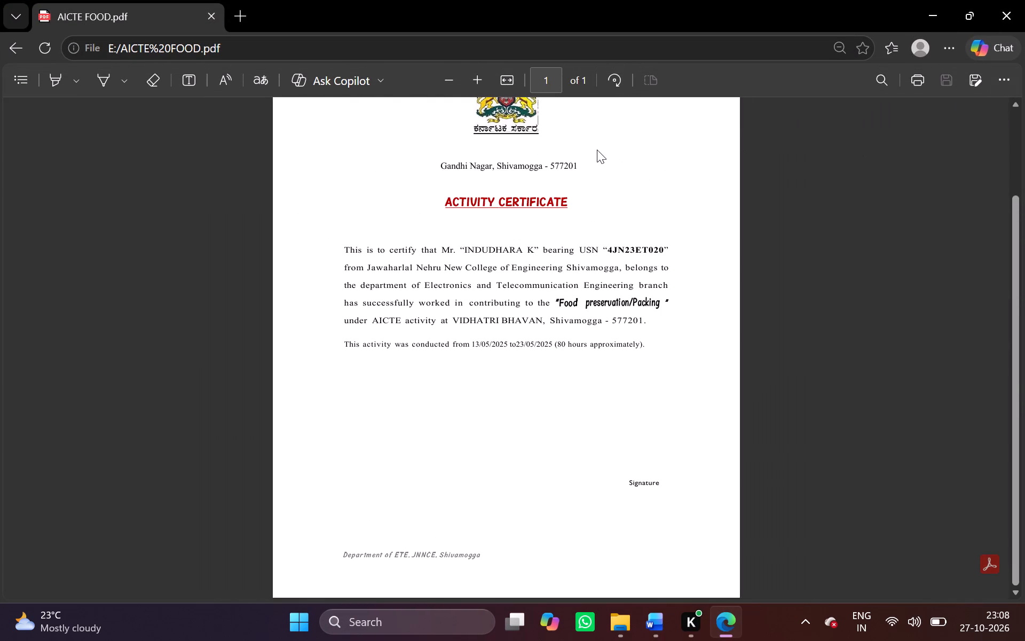
click(208, 15)
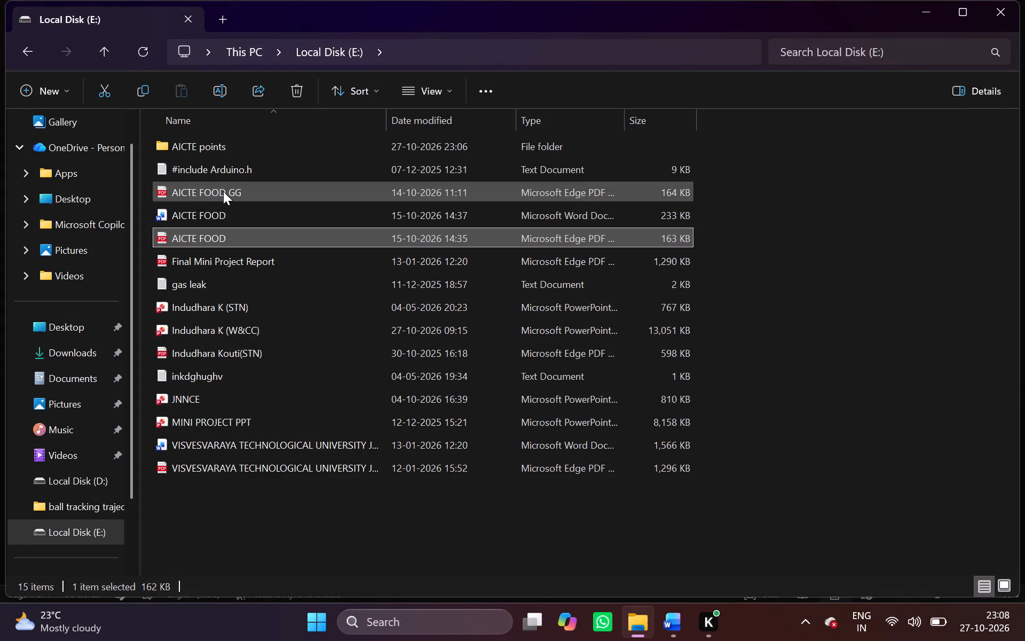
Open the AICTE FOOD GG PDF from Local Disk (E:) and copy the student's name from its certificate text.
double_click(223, 191)
scroll(379, 319, down, 2)
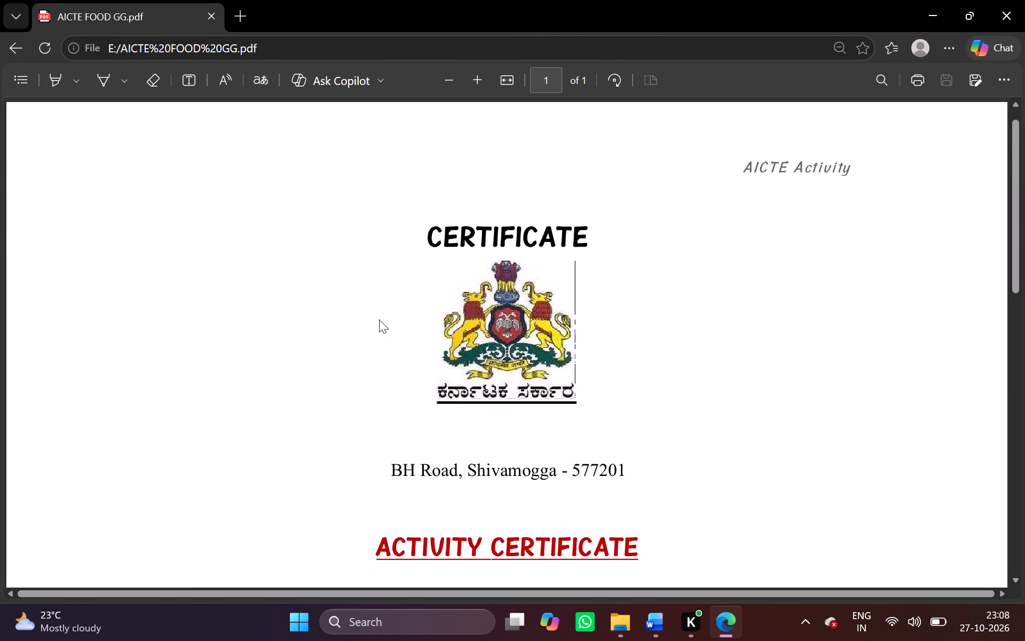
scroll(379, 319, down, 2)
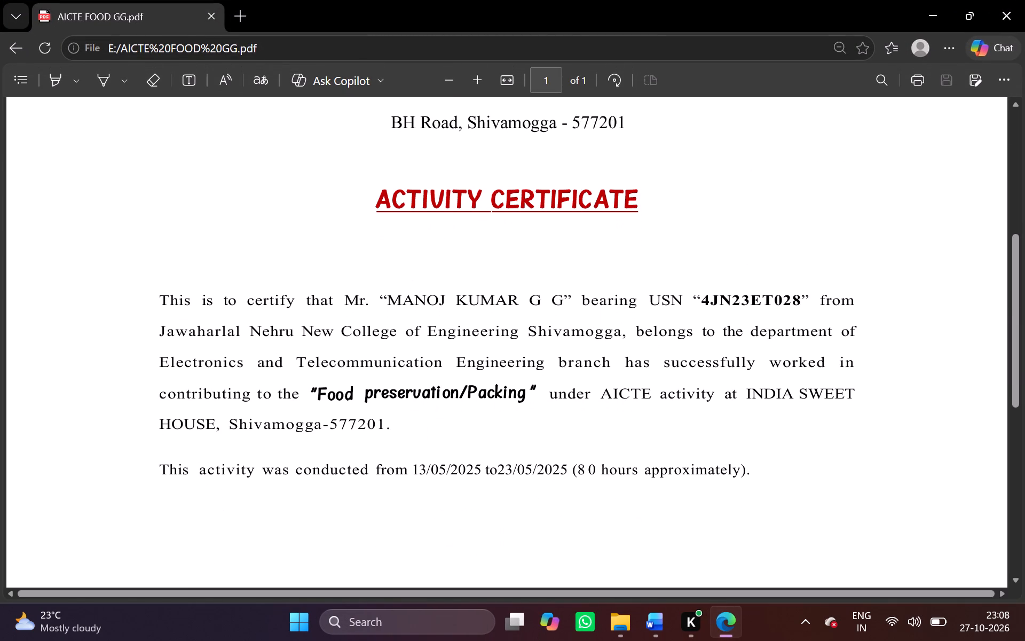
drag(389, 299, 558, 302)
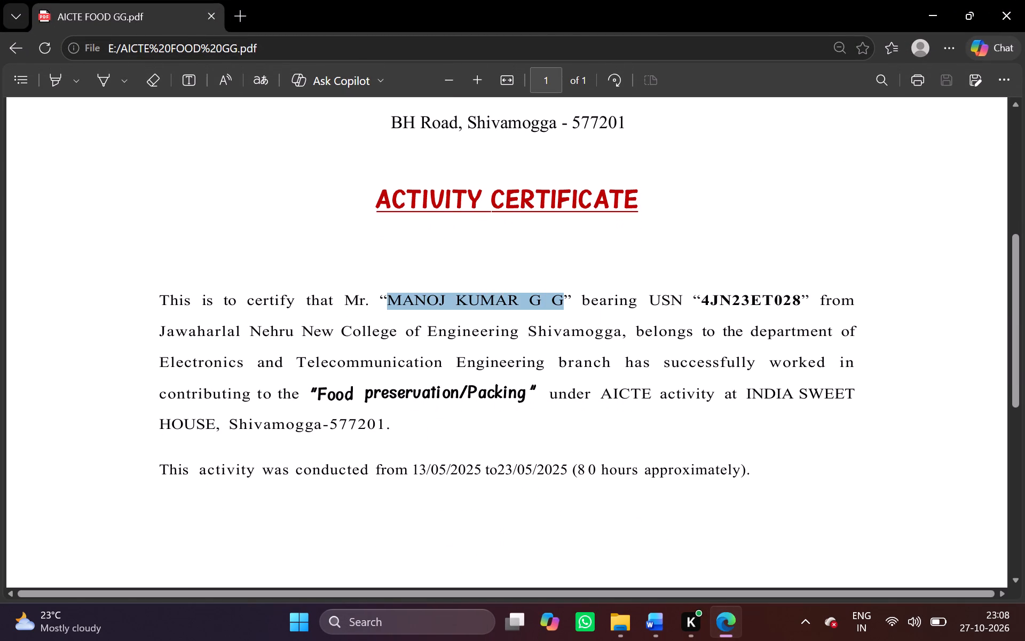
drag(558, 302, 558, 302)
key(ctrl+c)
key(ctrl+c)
key(ctrl+c)
scroll(694, 461, down, 6)
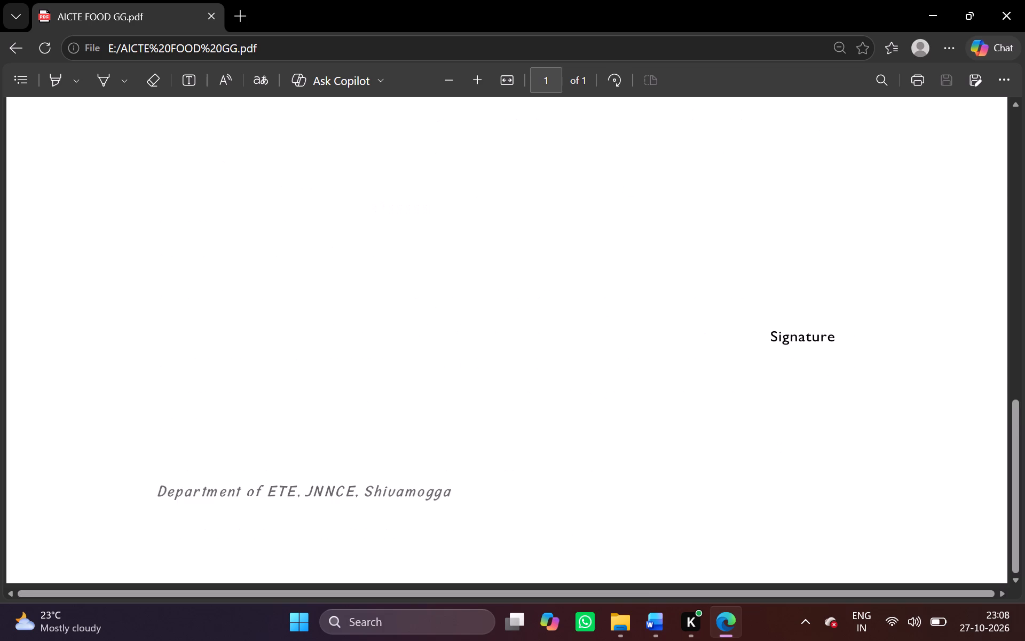
scroll(701, 487, up, 1)
scroll(723, 234, up, 2)
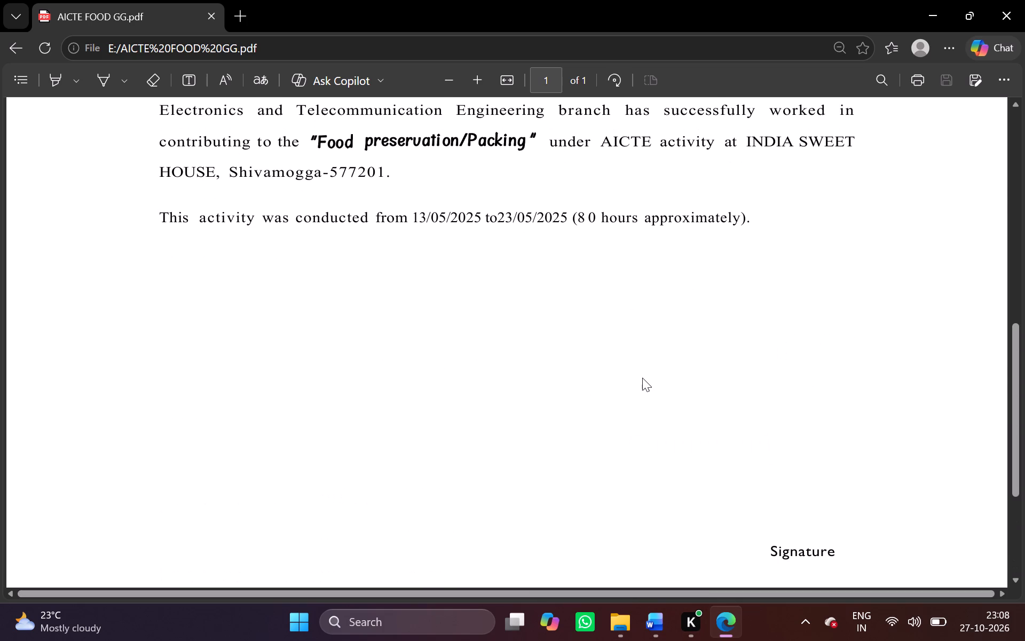
scroll(642, 378, up, 2)
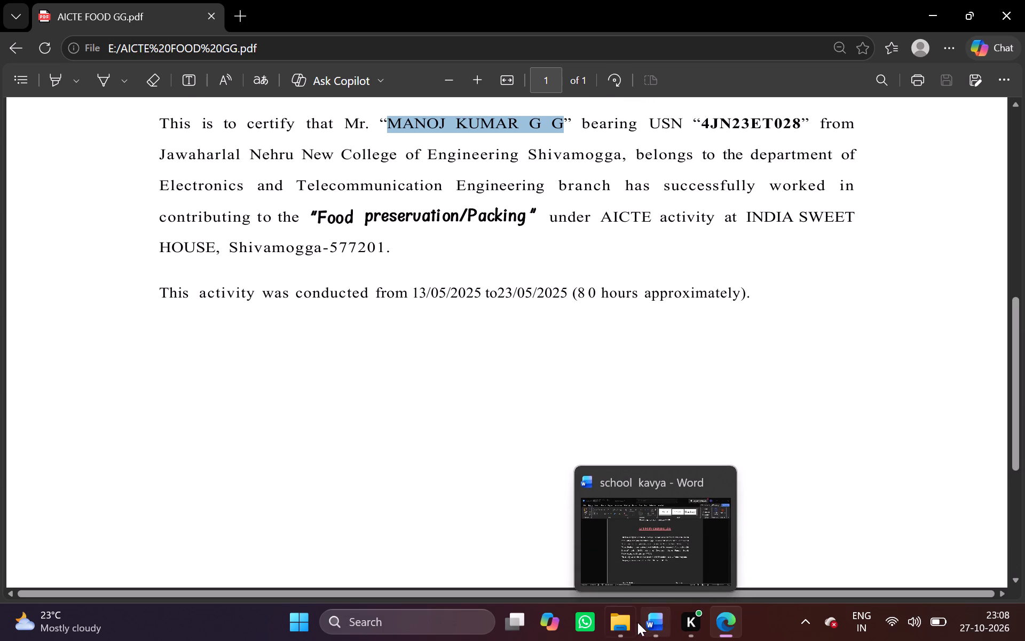
Replace "DAR" in the Word certificate with the copied student name and ignore the repeated-word suggestion on its initials.
click(650, 614)
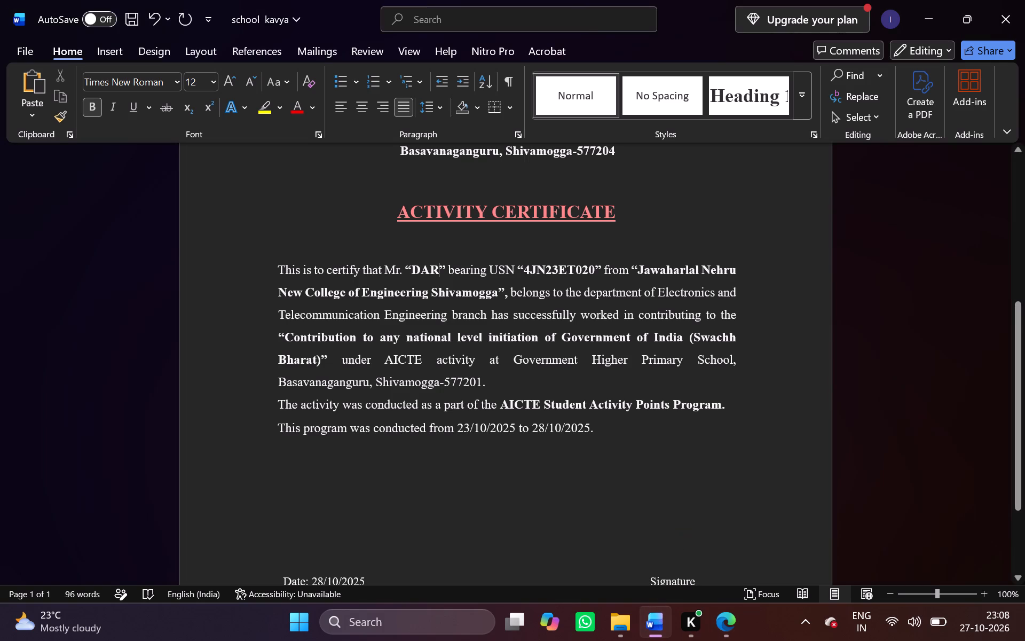
key(BackSpace)
key(BackSpace)
key(BackSpace)
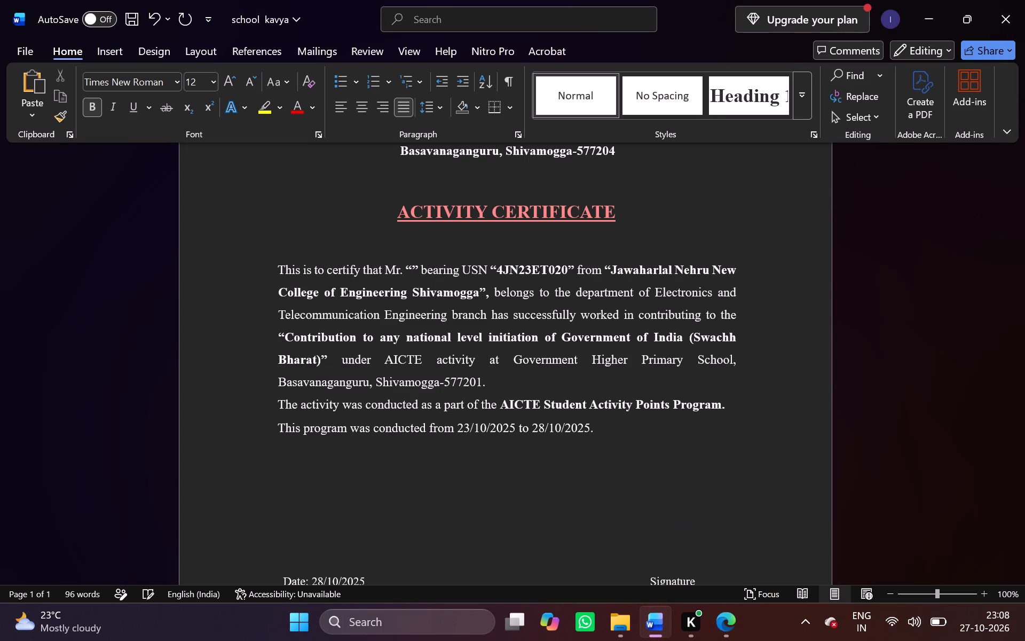
key(ctrl+v)
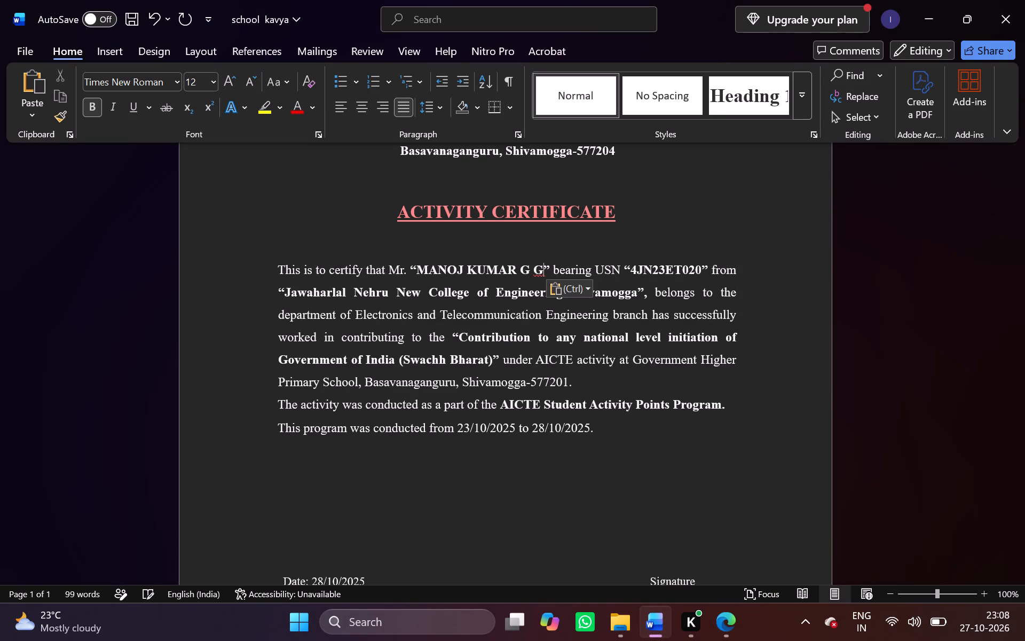
right_click(542, 271)
right_click(542, 271)
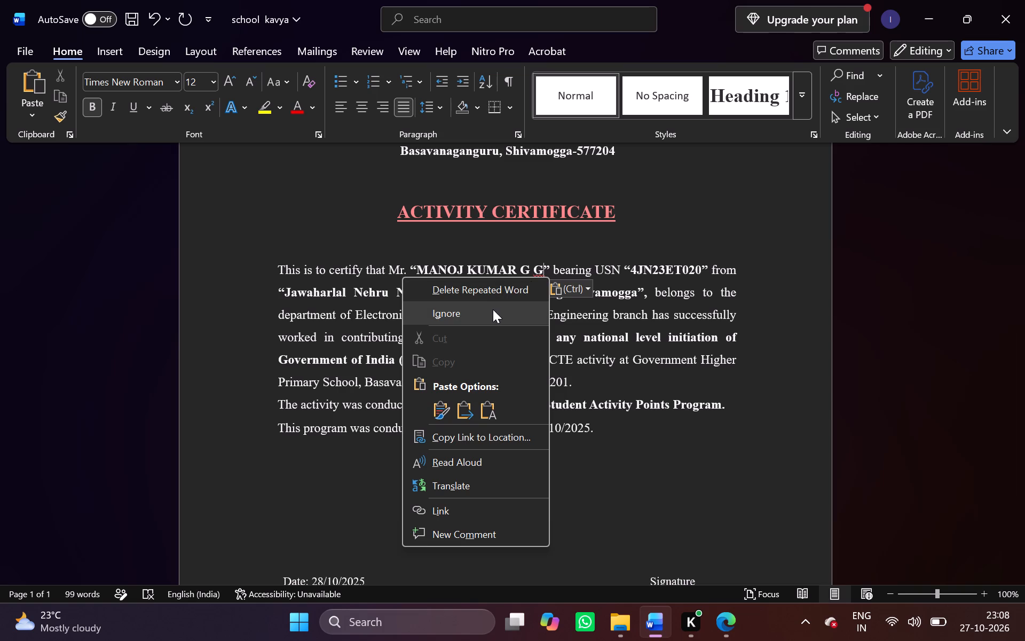
click(492, 310)
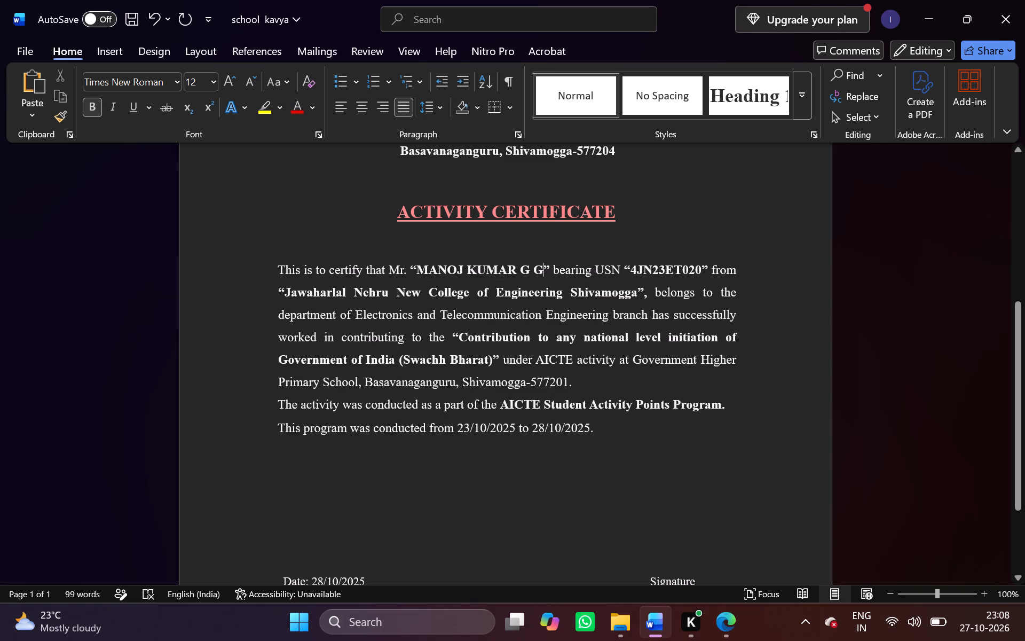
Change the last digit of the USN in the Word certificate to 8.
click(699, 268)
key(BackSpace)
key(8)
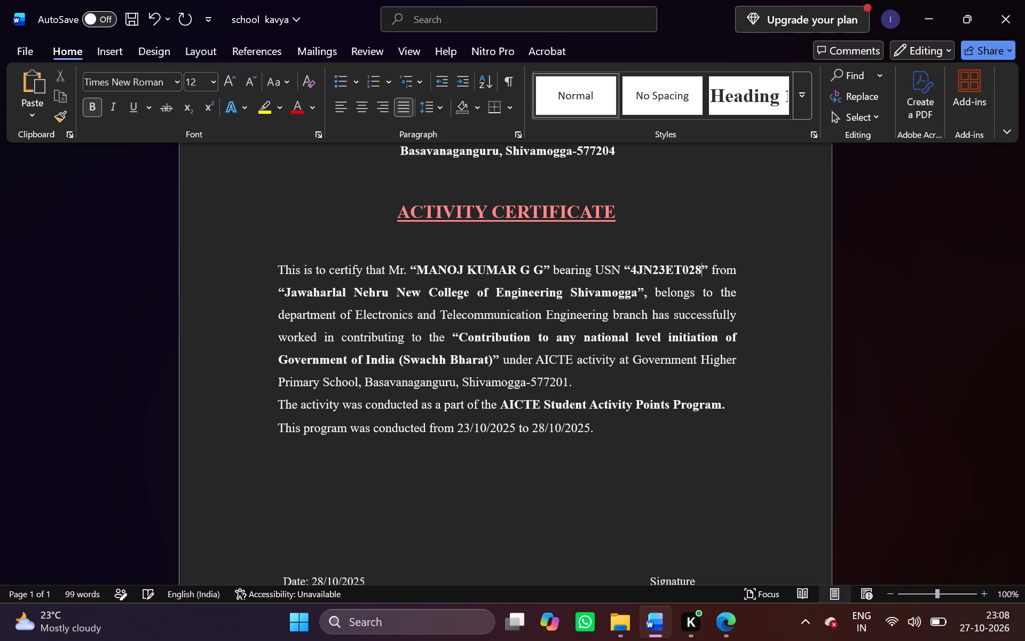
click(493, 265)
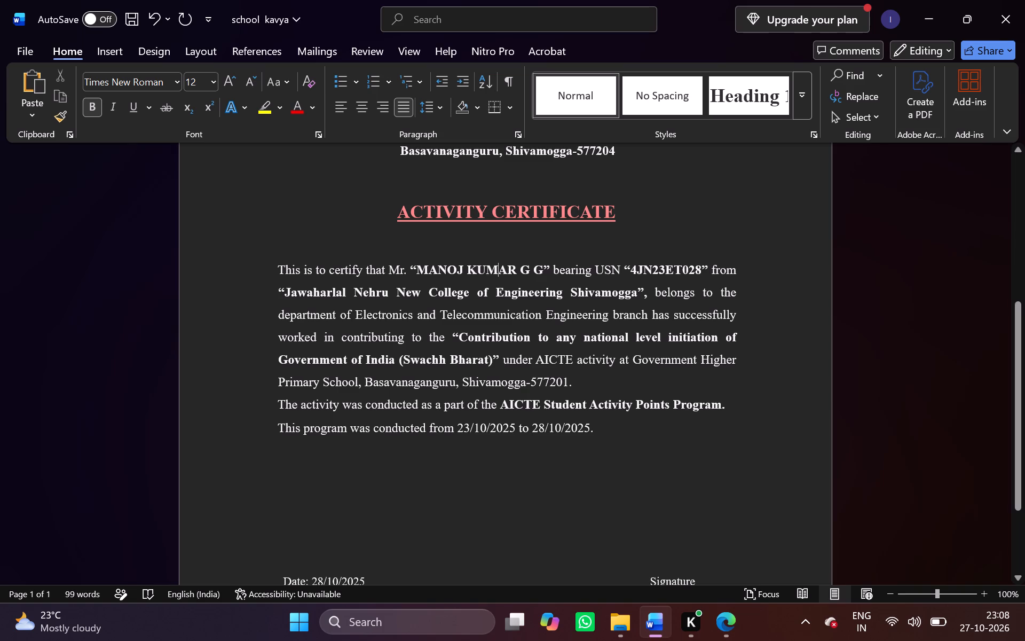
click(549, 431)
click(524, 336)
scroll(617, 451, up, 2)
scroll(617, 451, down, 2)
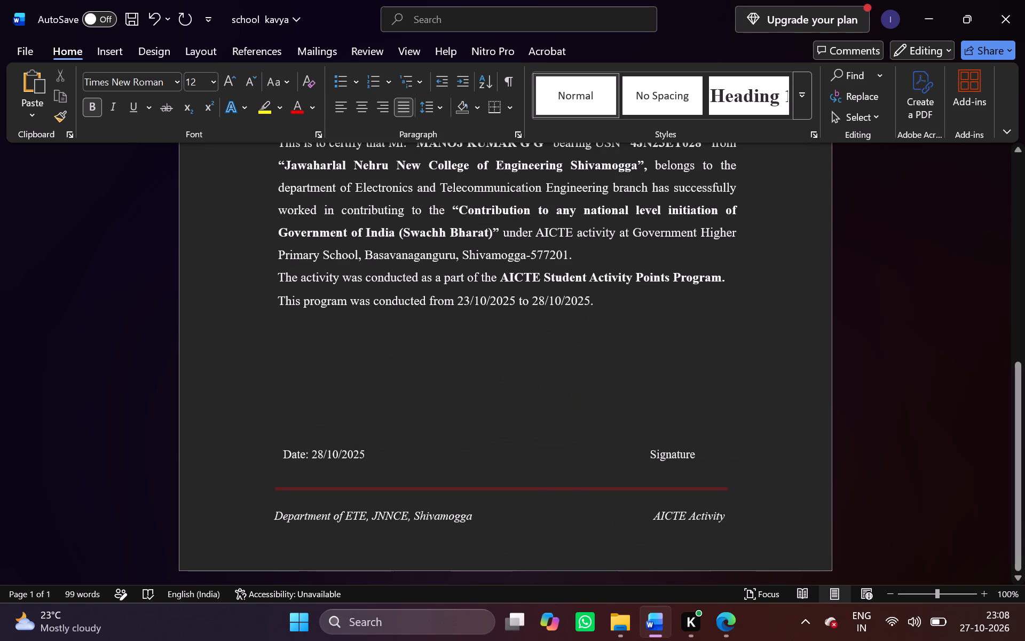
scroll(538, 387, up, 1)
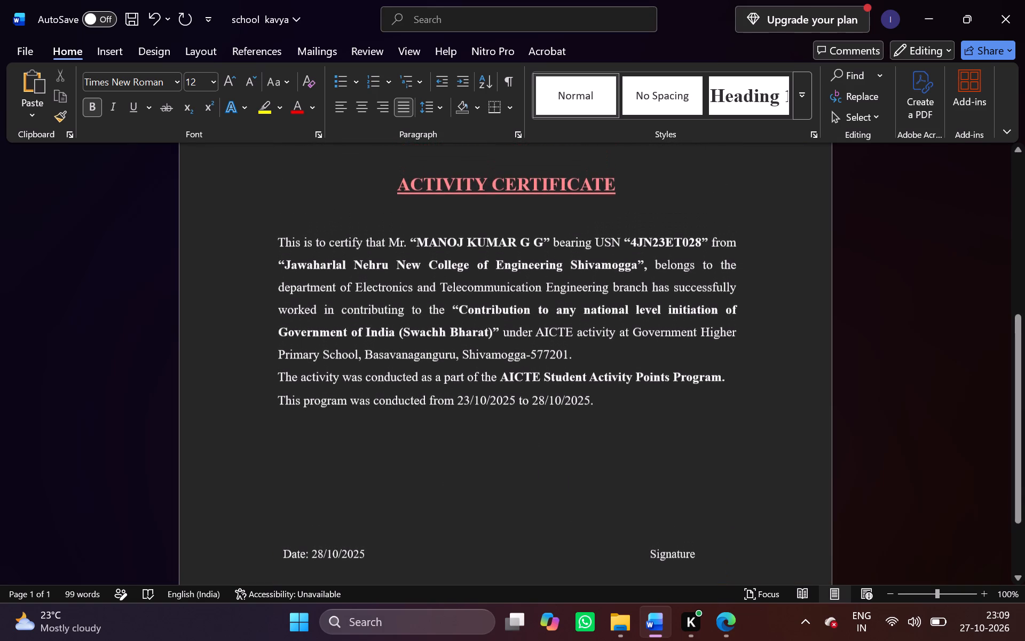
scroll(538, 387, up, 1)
Start saving the certificate as a PDF, choosing the AICTE points folder on Local Disk (E:) as the destination.
key(ctrl+s)
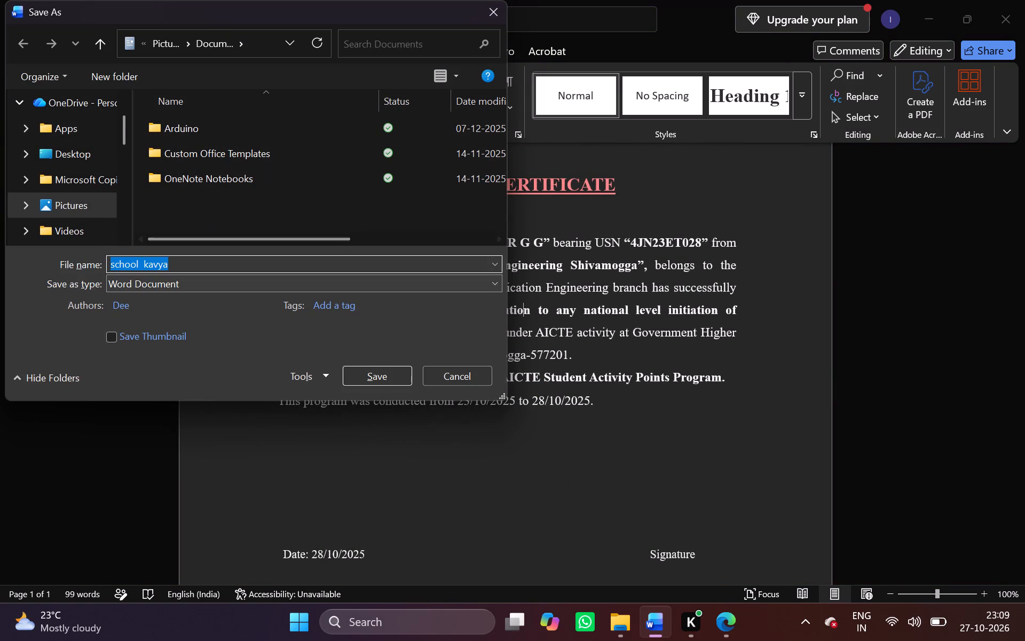
click(157, 281)
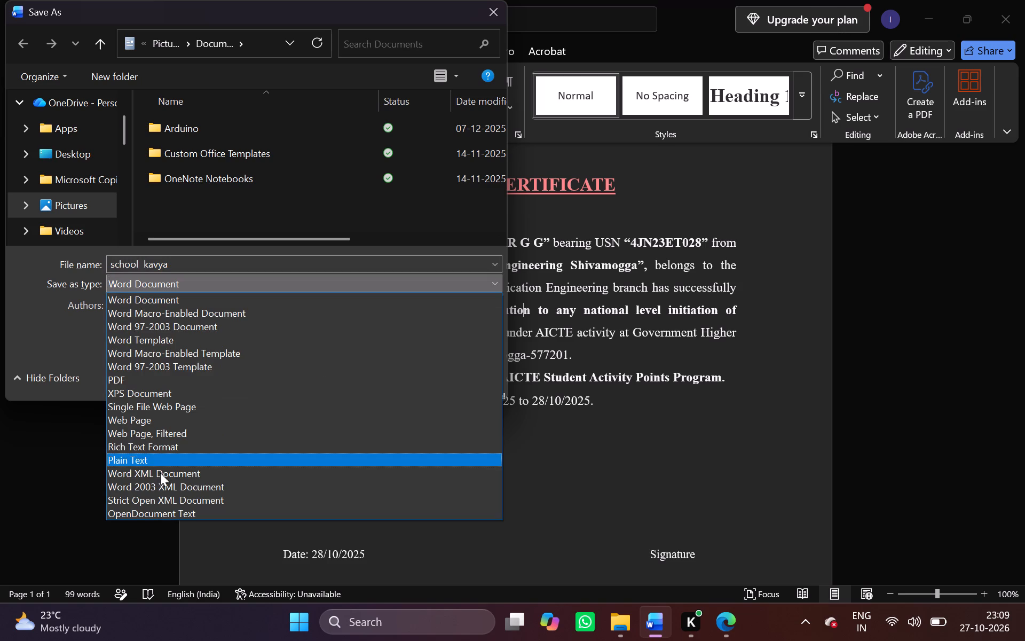
click(164, 380)
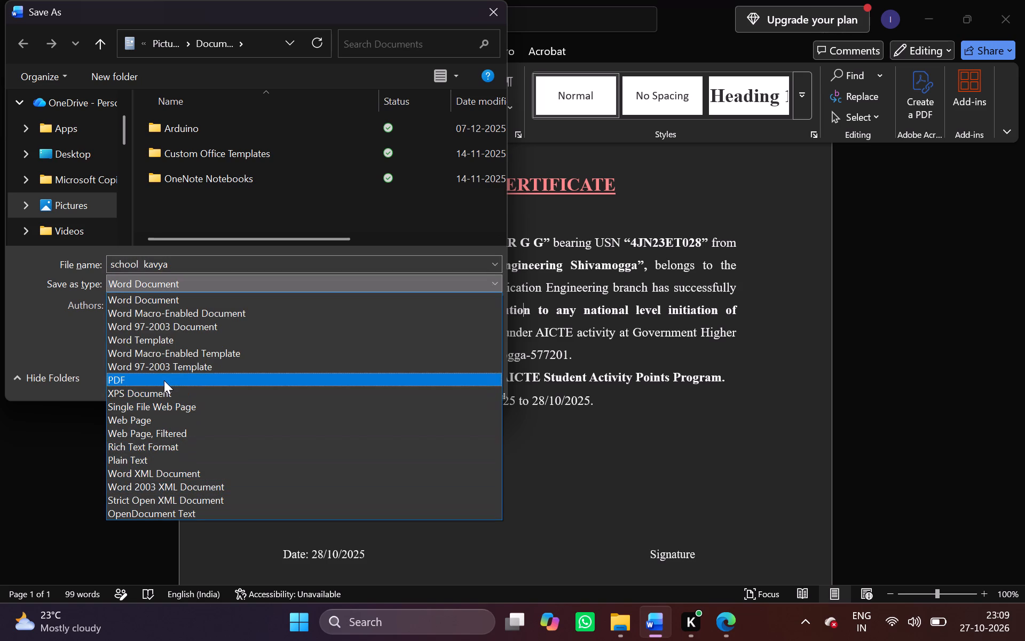
drag(164, 380, 198, 198)
scroll(198, 198, down, 3)
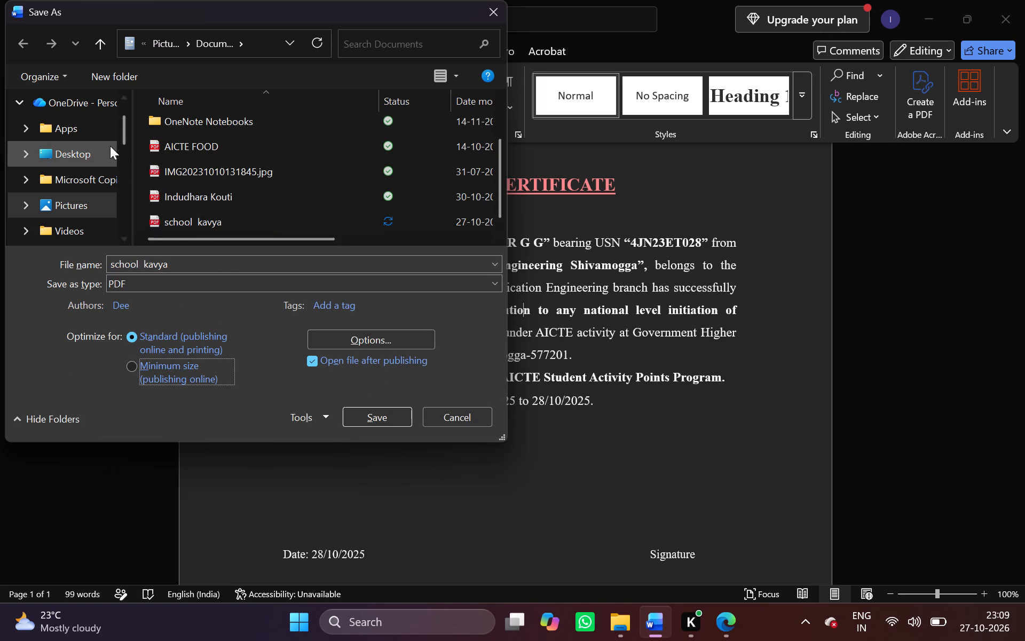
scroll(81, 182, down, 1)
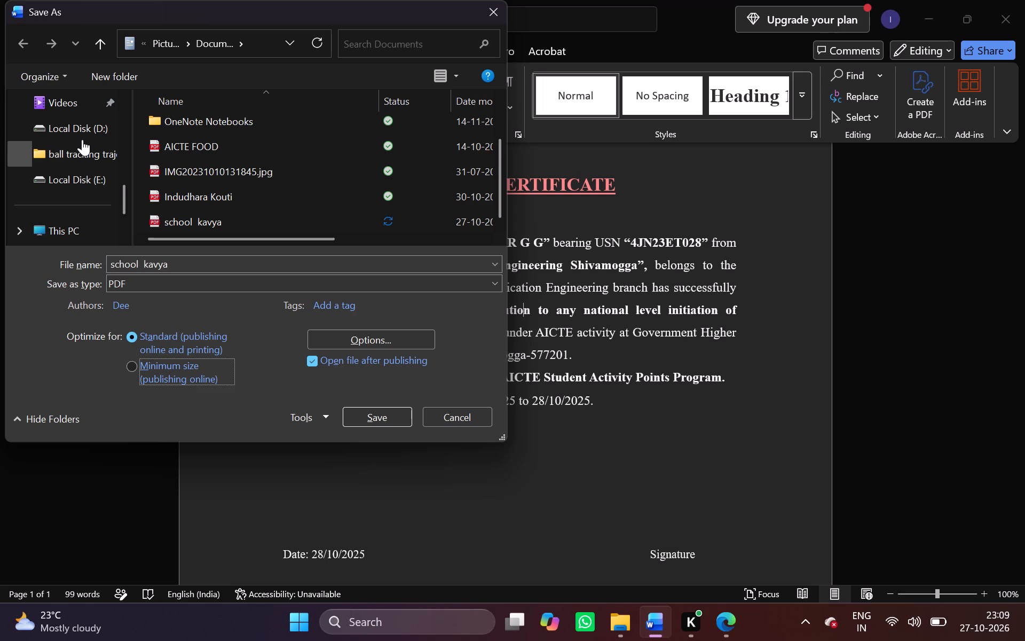
scroll(82, 139, down, 1)
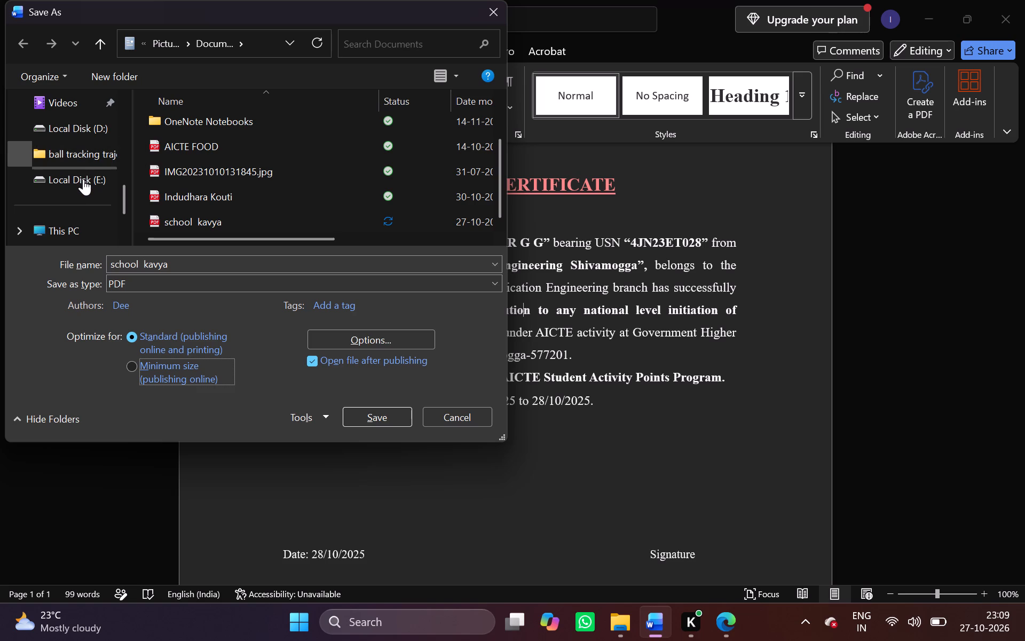
click(83, 179)
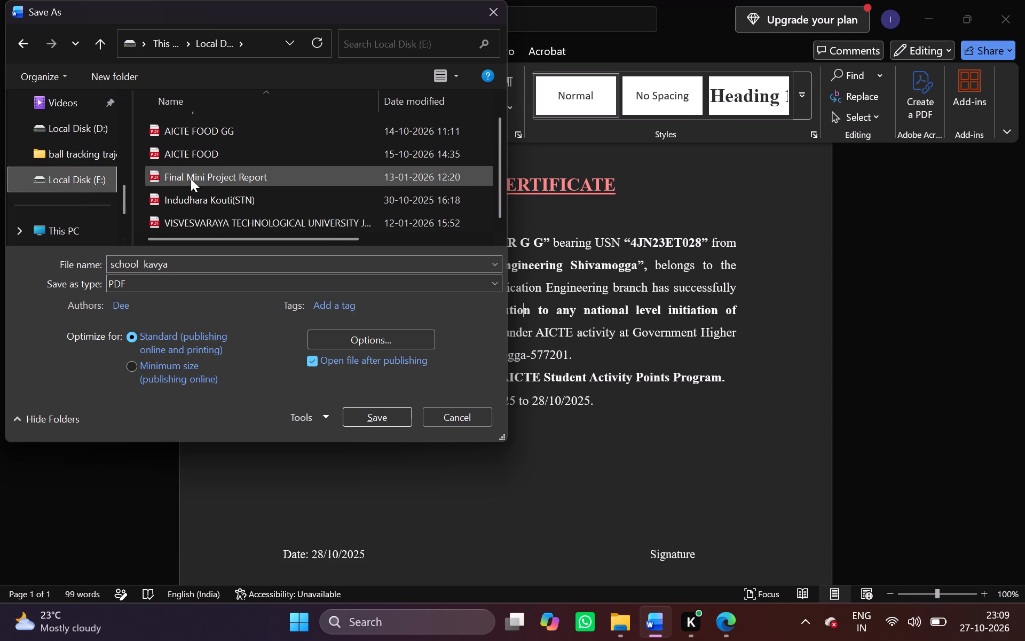
scroll(268, 211, down, 2)
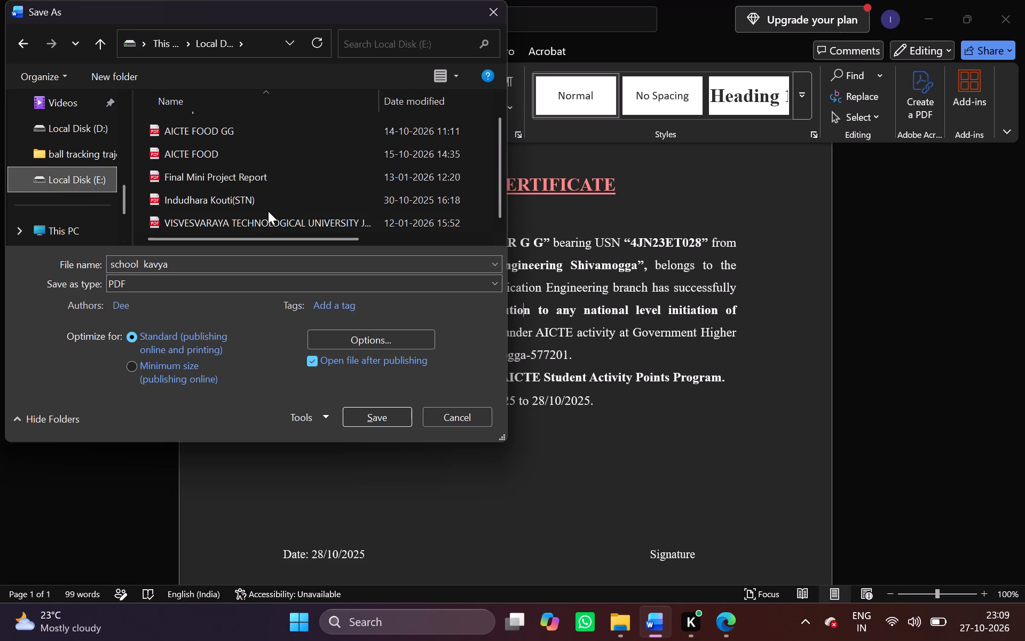
scroll(304, 197, up, 2)
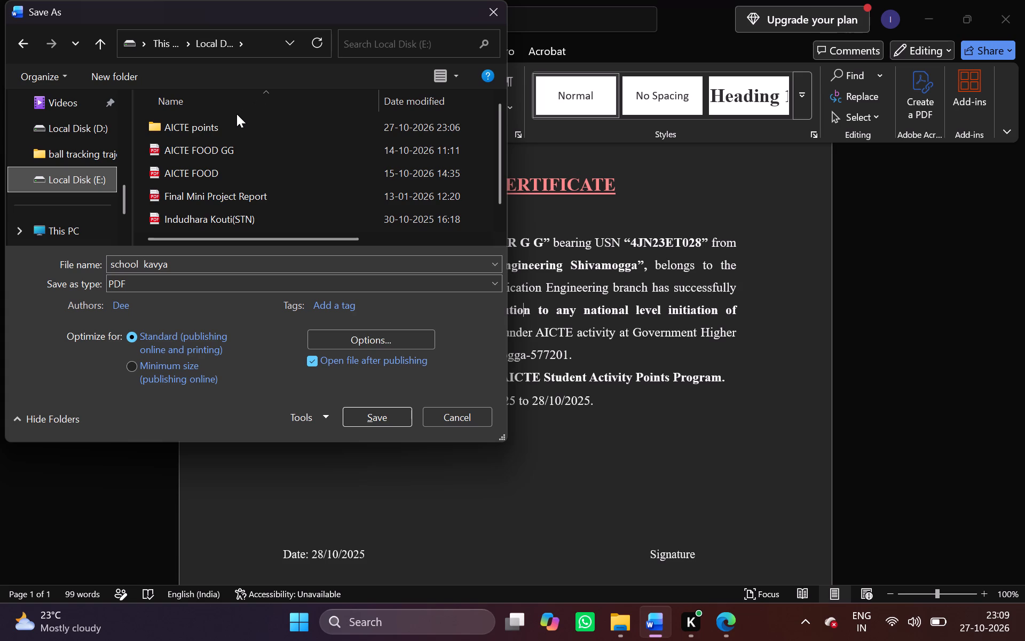
double_click(212, 127)
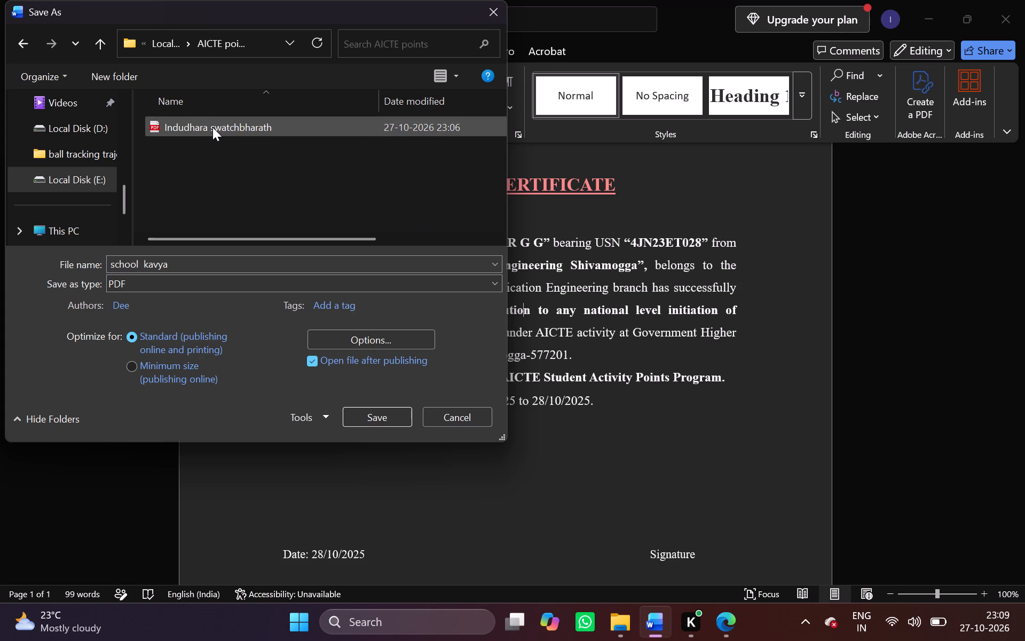
right_click(190, 145)
right_click(190, 145)
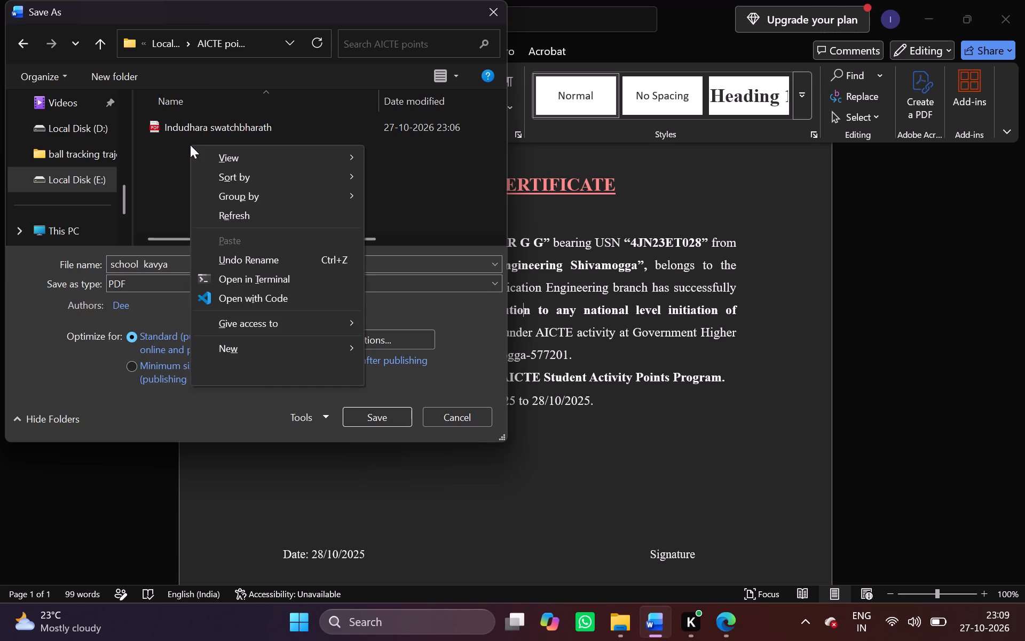
click(186, 174)
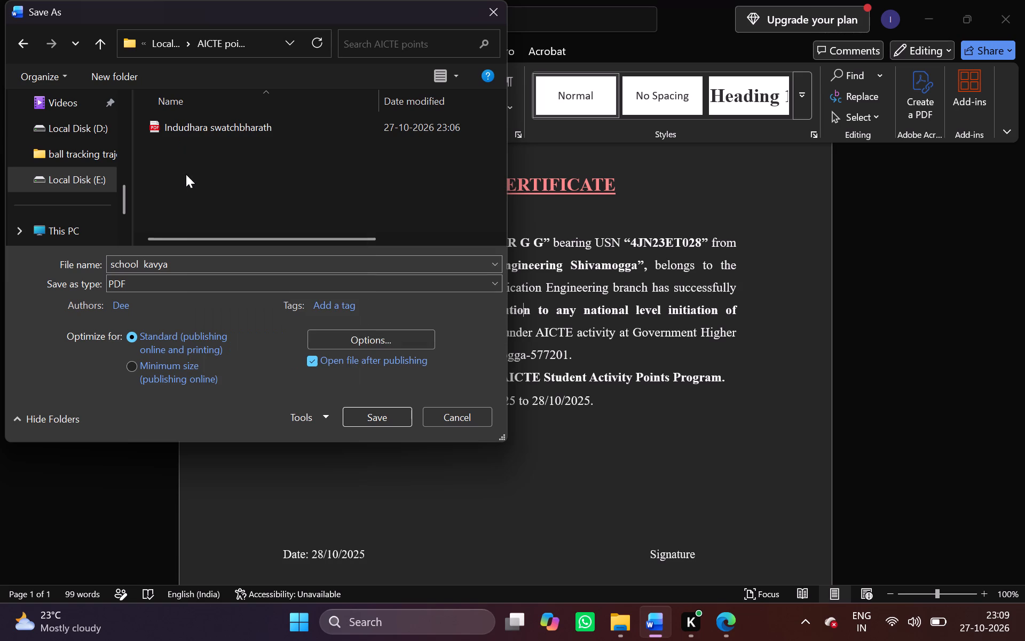
Save the PDF under the file name "manu swatchbharath" and close the browser window that opens with it.
click(170, 264)
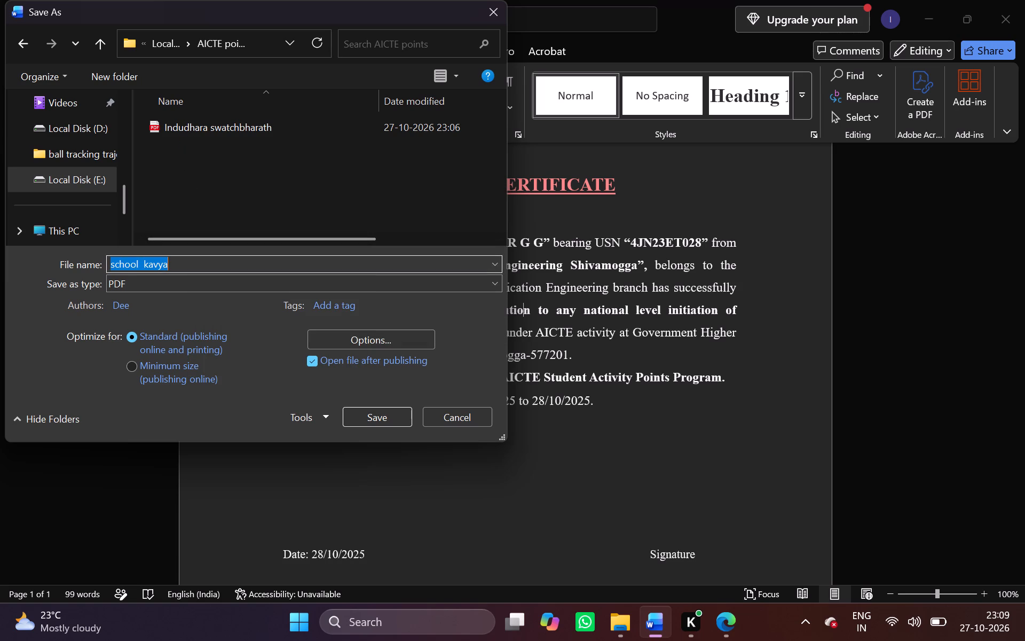
key(BackSpace)
key(BackSpace)
key(BackSpace)
key(BackSpace)
key(BackSpace)
key(BackSpace)
key(BackSpace)
key(BackSpace)
key(BackSpace)
key(BackSpace)
key(BackSpace)
key(BackSpace)
key(BackSpace)
key(BackSpace)
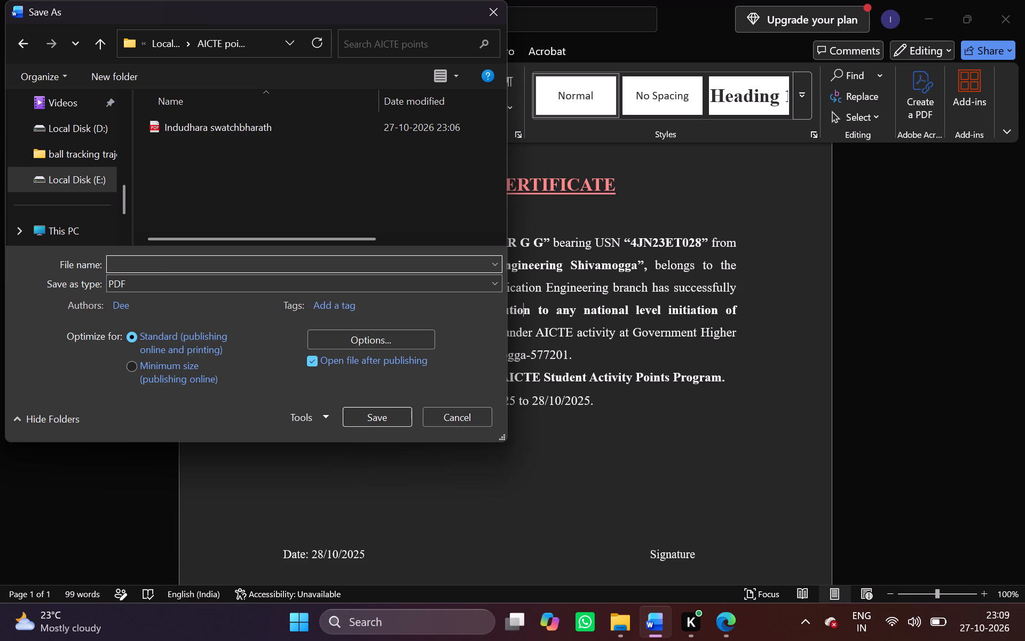
text(manu)
key(space)
text(sw)
key(a)
text(tcj)
key(BackSpace)
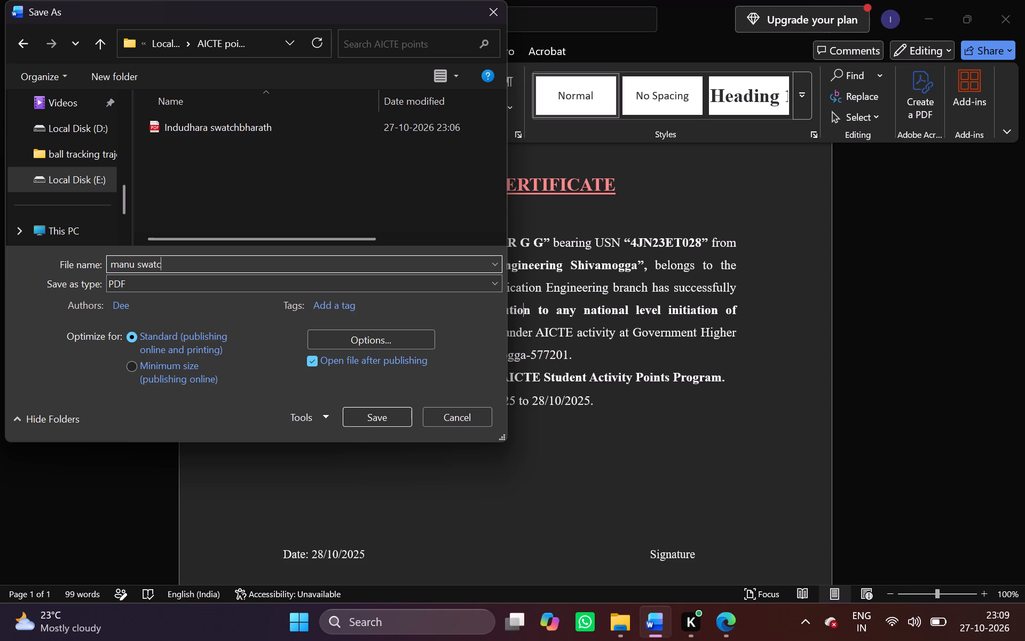
key(h)
text(bharath)
click(363, 417)
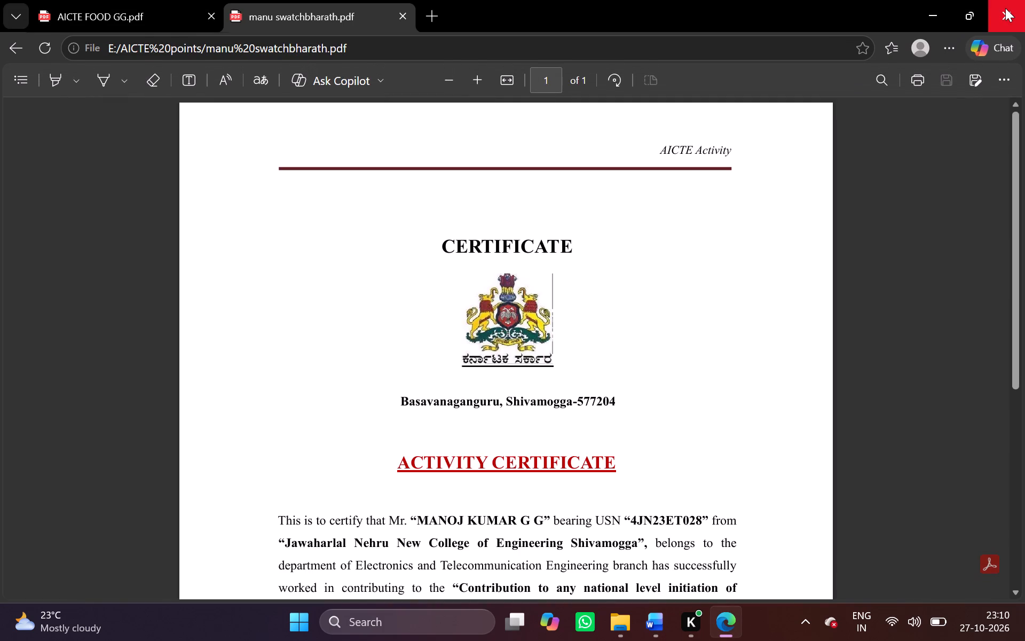
click(1005, 8)
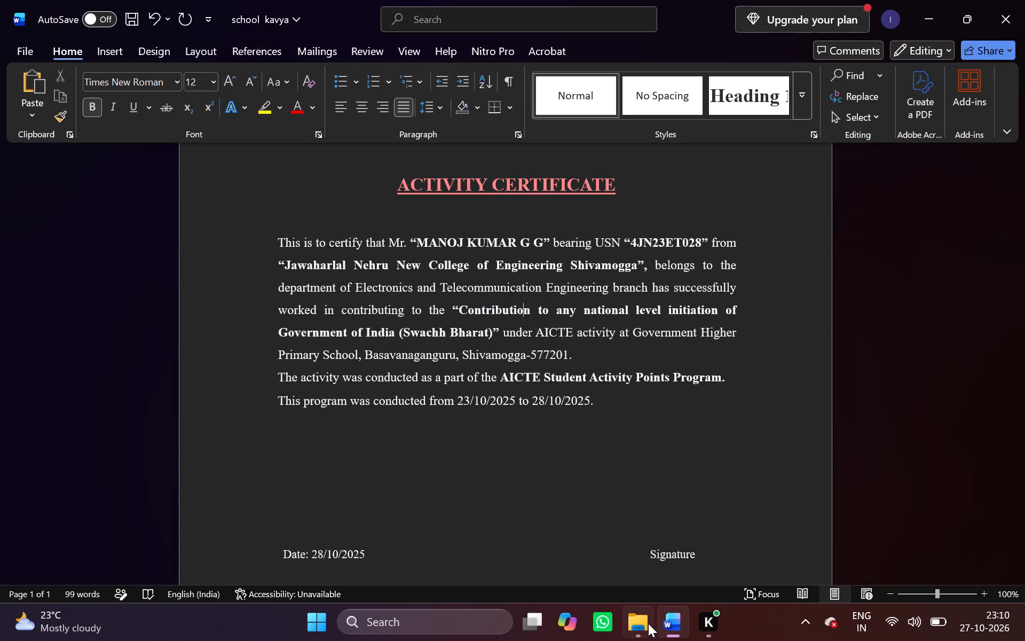
Clear the student's name between the quotation marks after "Mr." in the Word certificate.
click(543, 243)
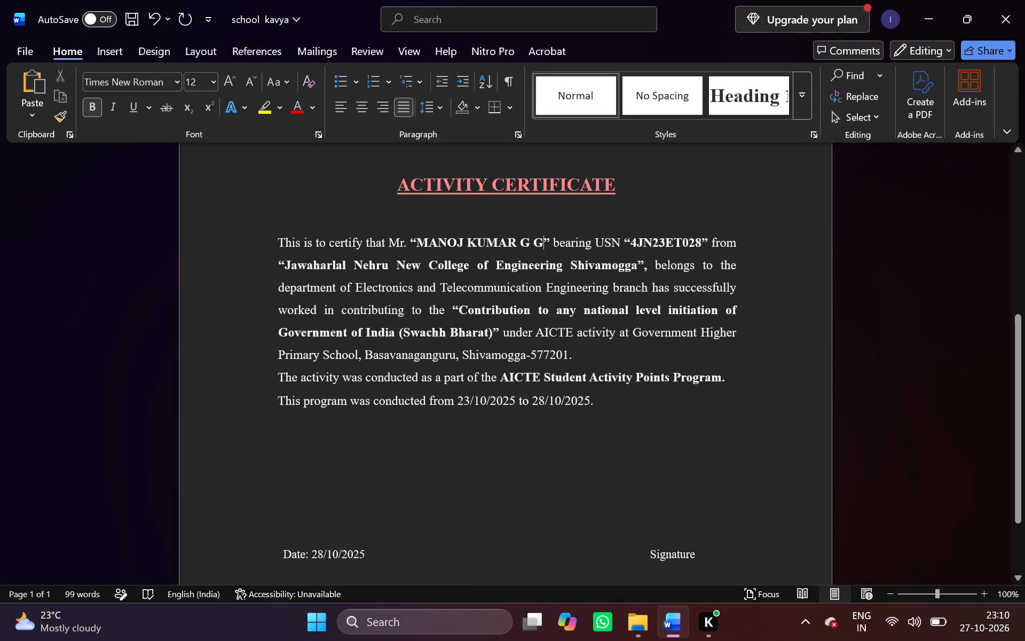
key(BackSpace)
key(BackSpace)
key(BackSpace)
key(BackSpace)
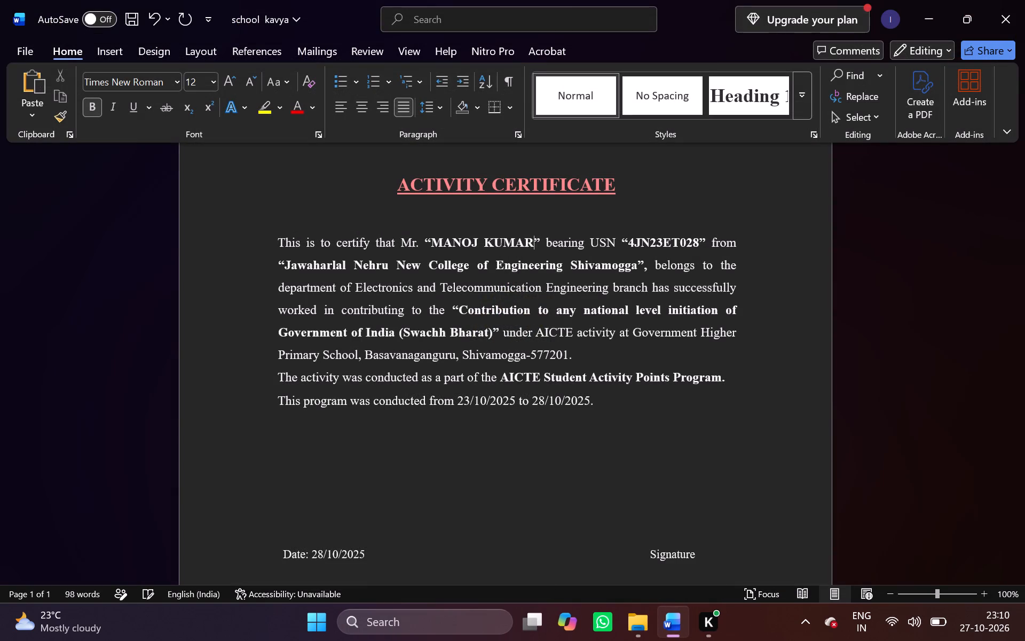
key(BackSpace)
key(BackSpace)
key(BackSpace)
key(BackSpace)
key(BackSpace)
key(BackSpace)
key(BackSpace)
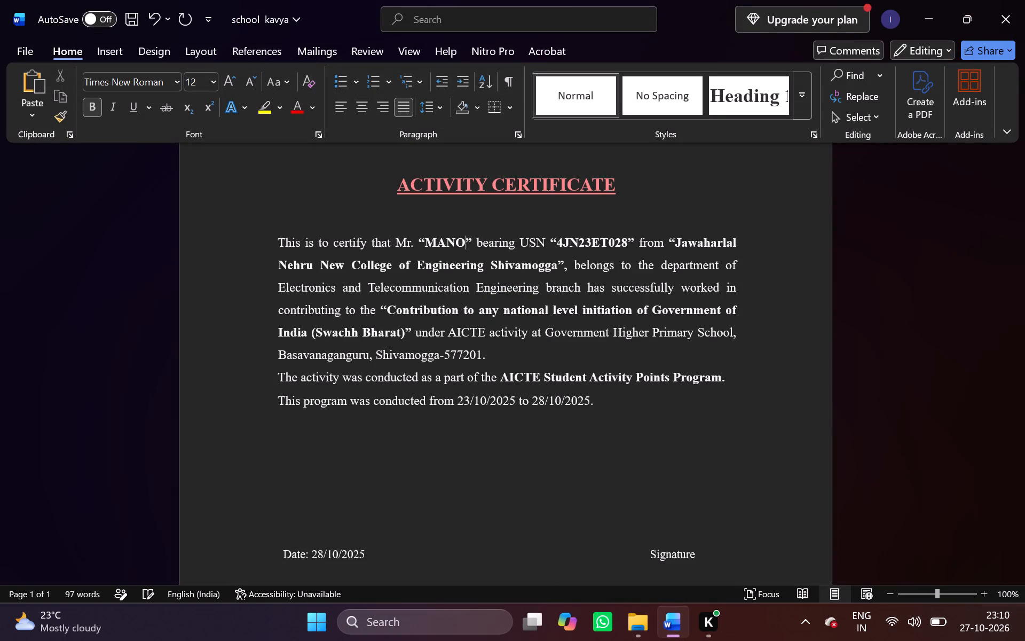
key(BackSpace)
key(BackSpace)
key(BackSpace)
key(BackSpace)
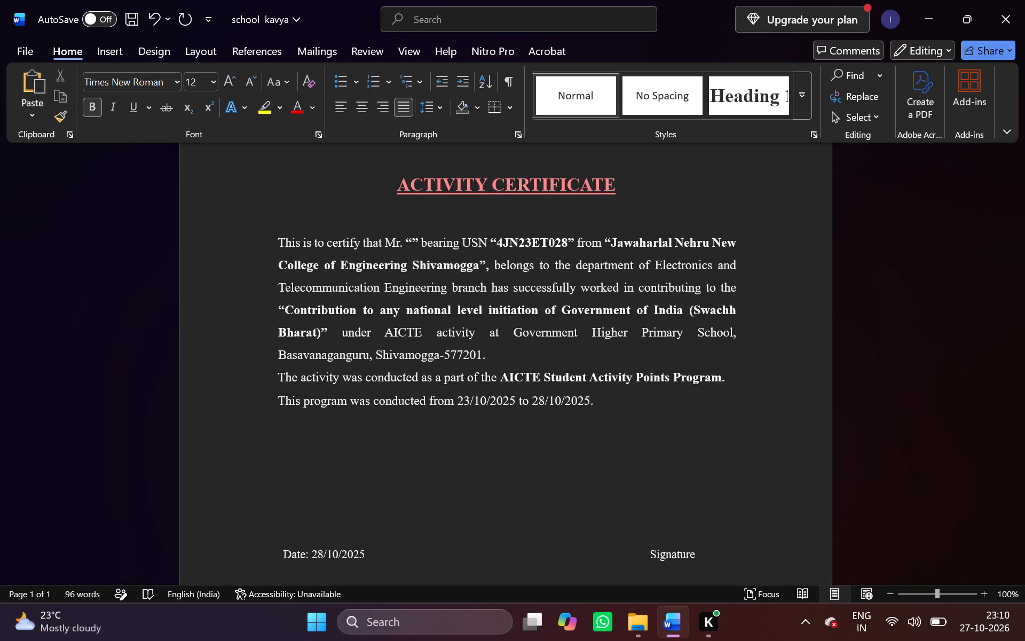
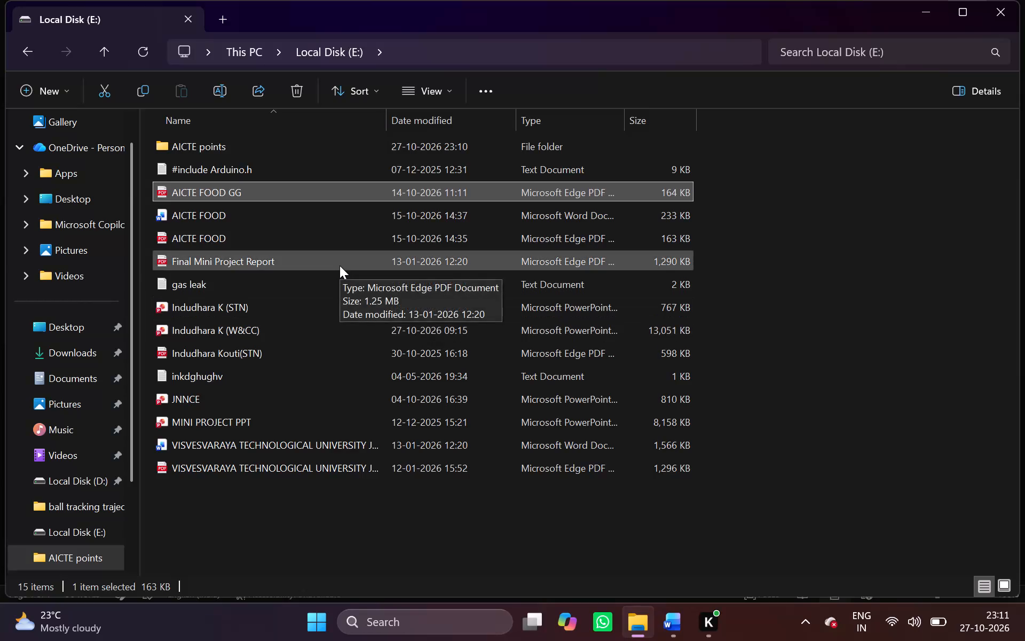
Copy the fourth presenter's name from the MINI PROJECT PPT presentation and paste it text-only between the quotation marks after "Mr." in the Word certificate.
double_click(285, 424)
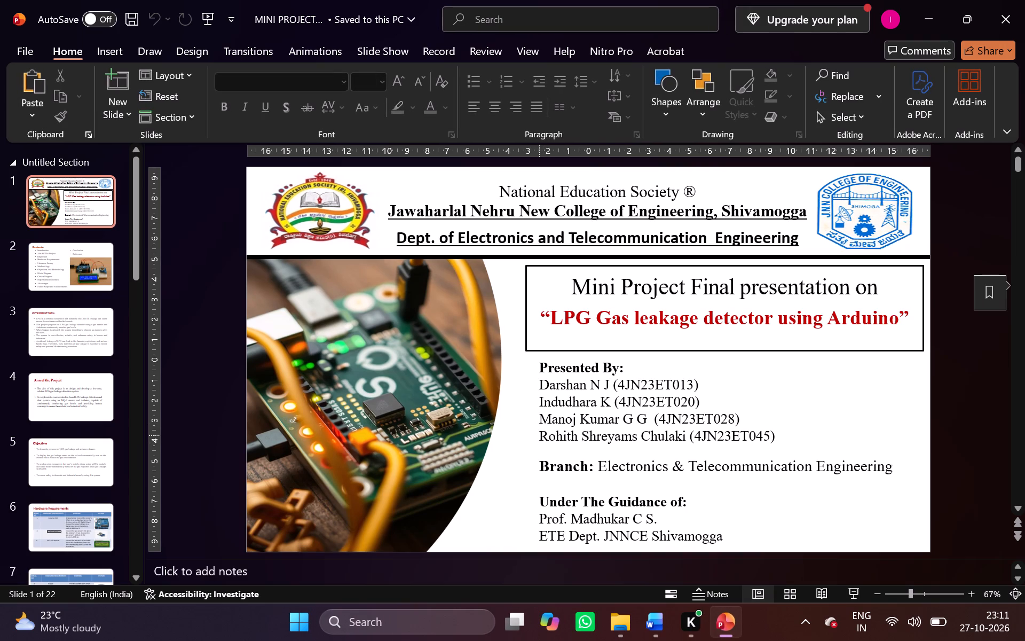
drag(539, 435, 668, 439)
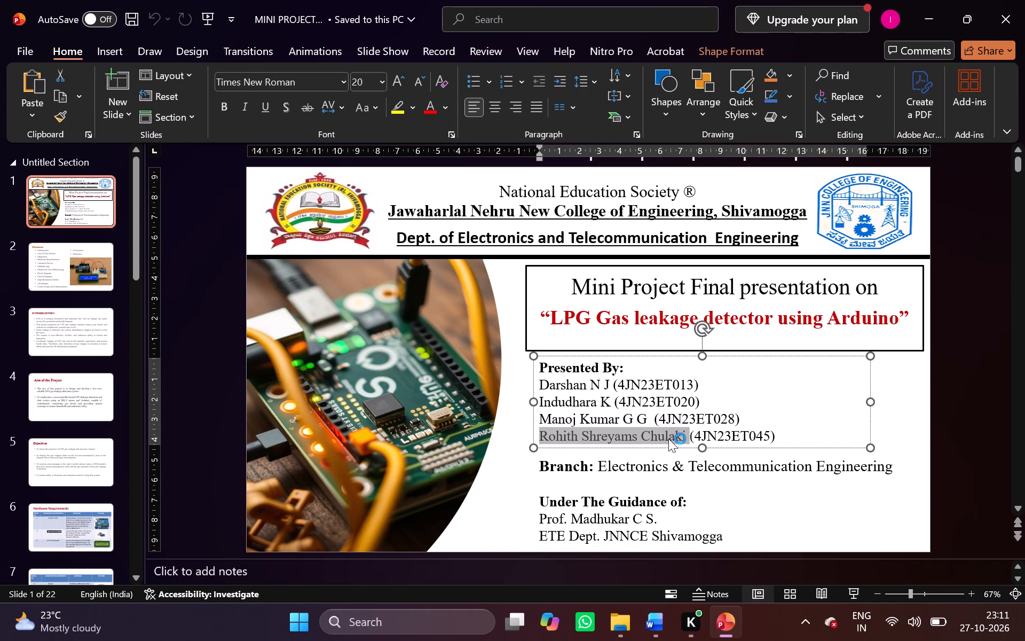
key(ctrl+c)
key(ctrl+c)
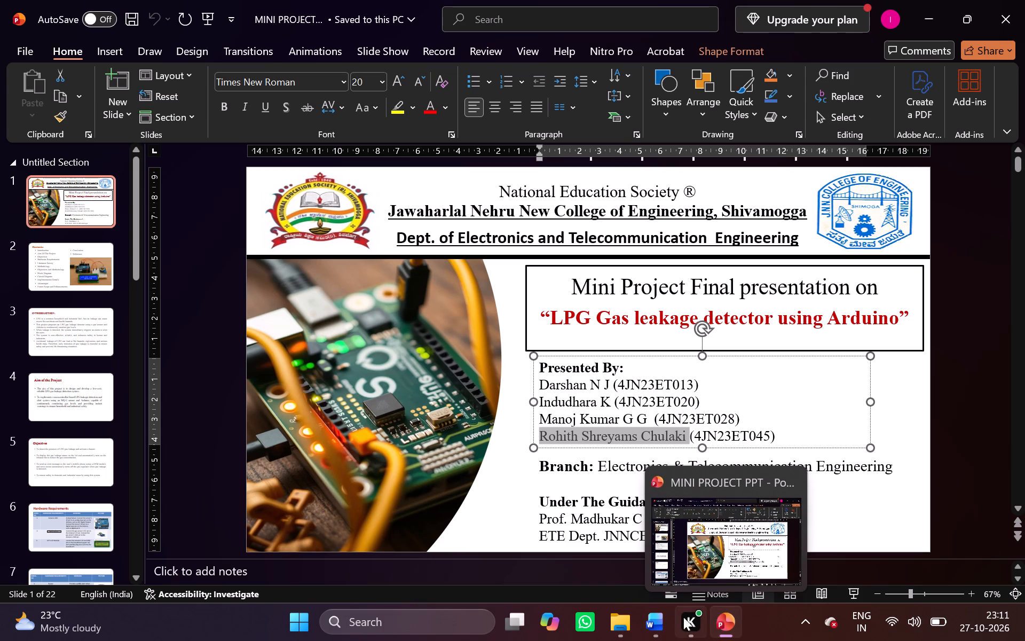
click(658, 621)
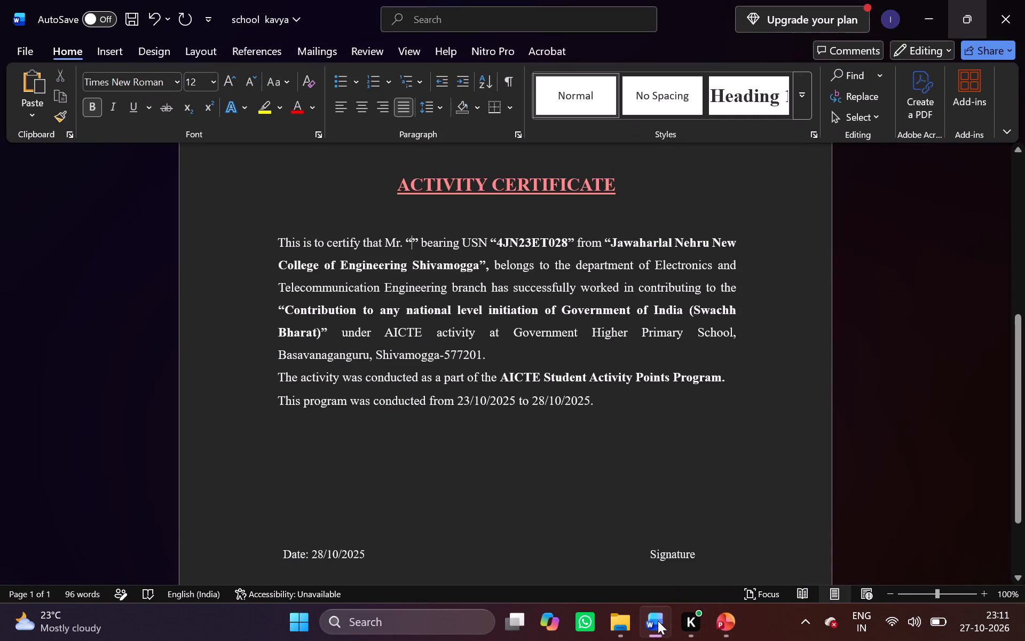
key(ctrl+v)
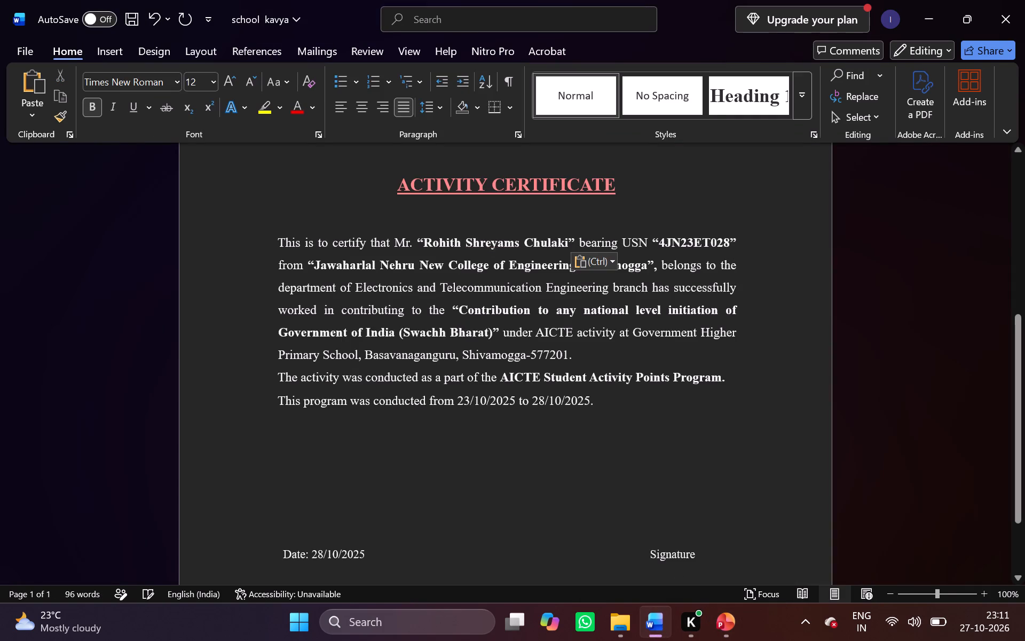
click(607, 252)
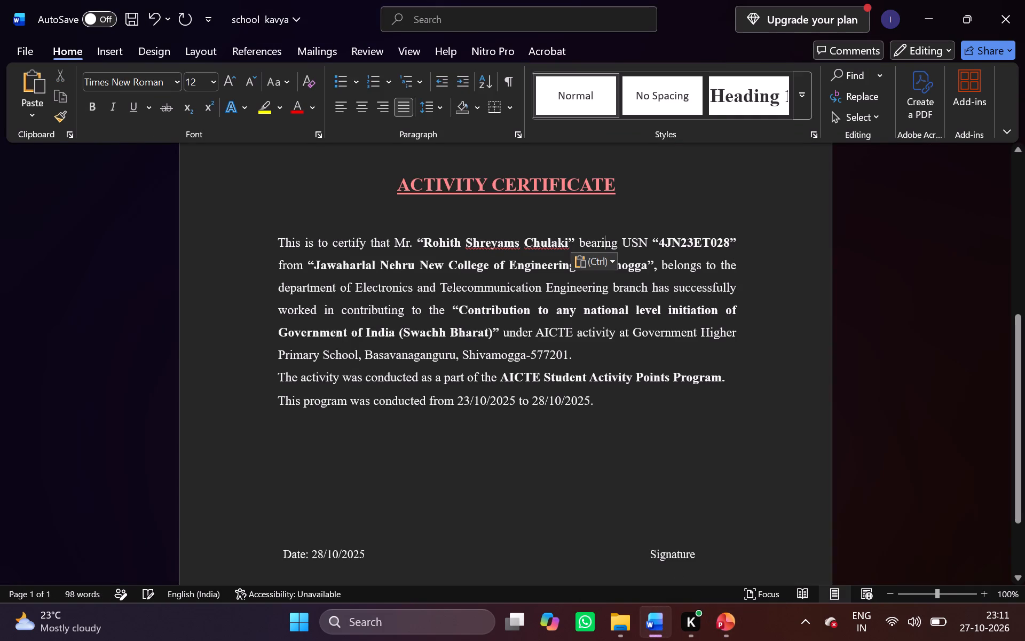
click(605, 256)
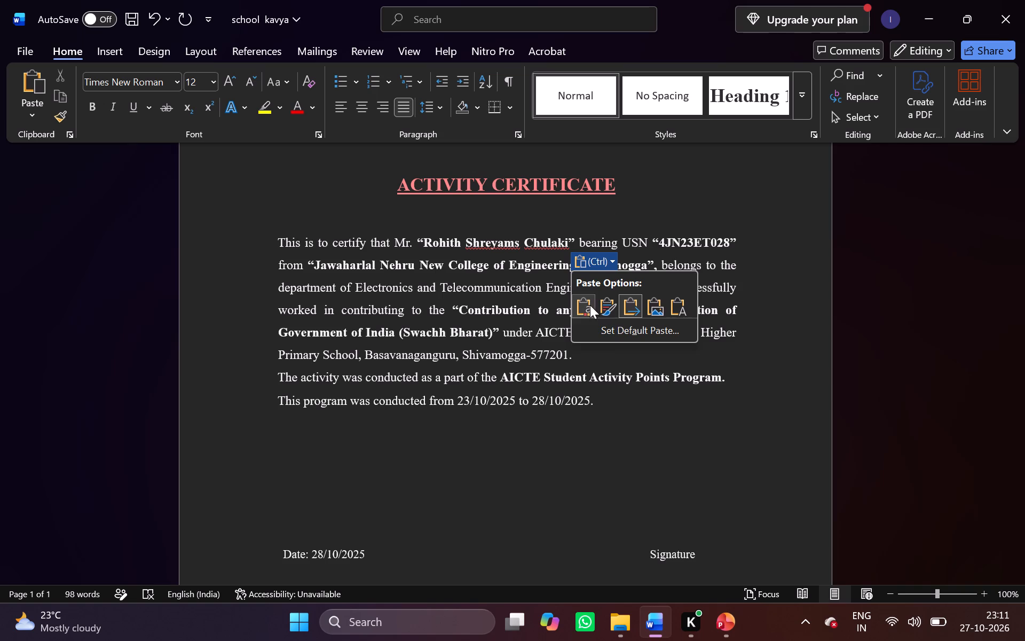
click(679, 309)
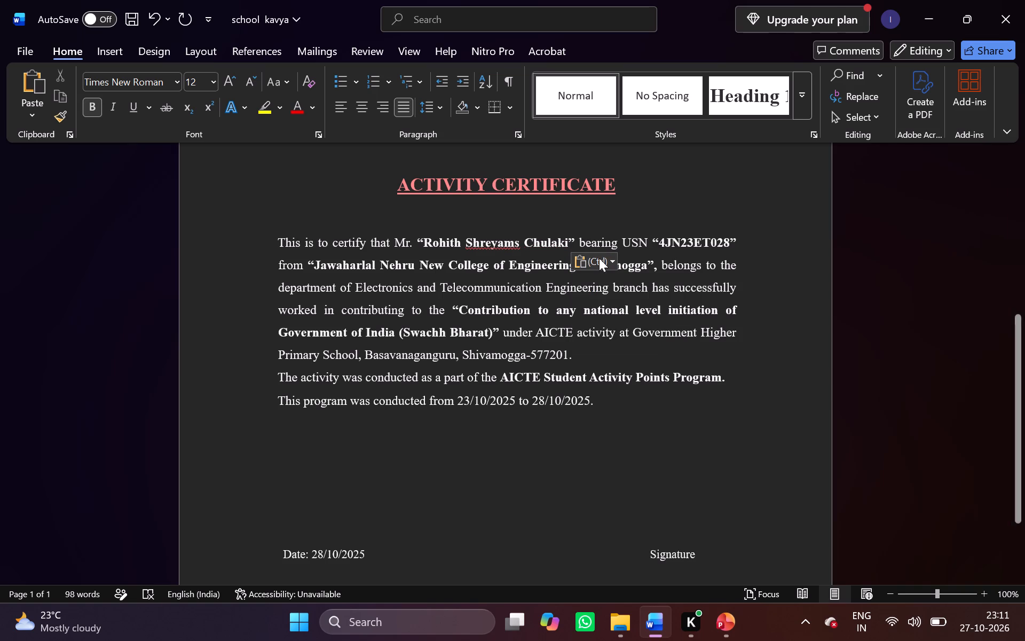
click(604, 262)
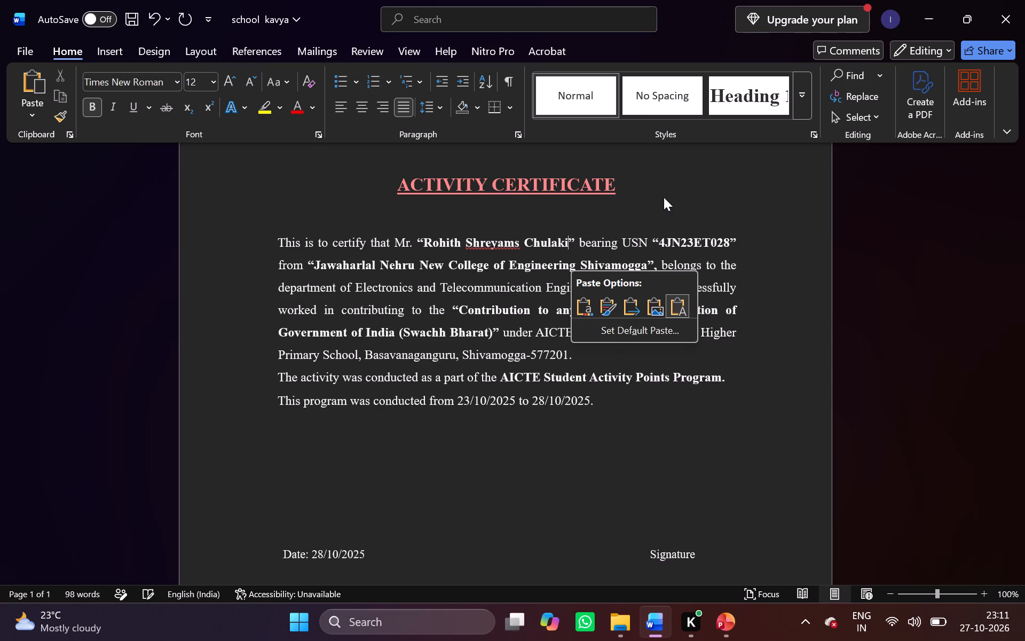
click(621, 189)
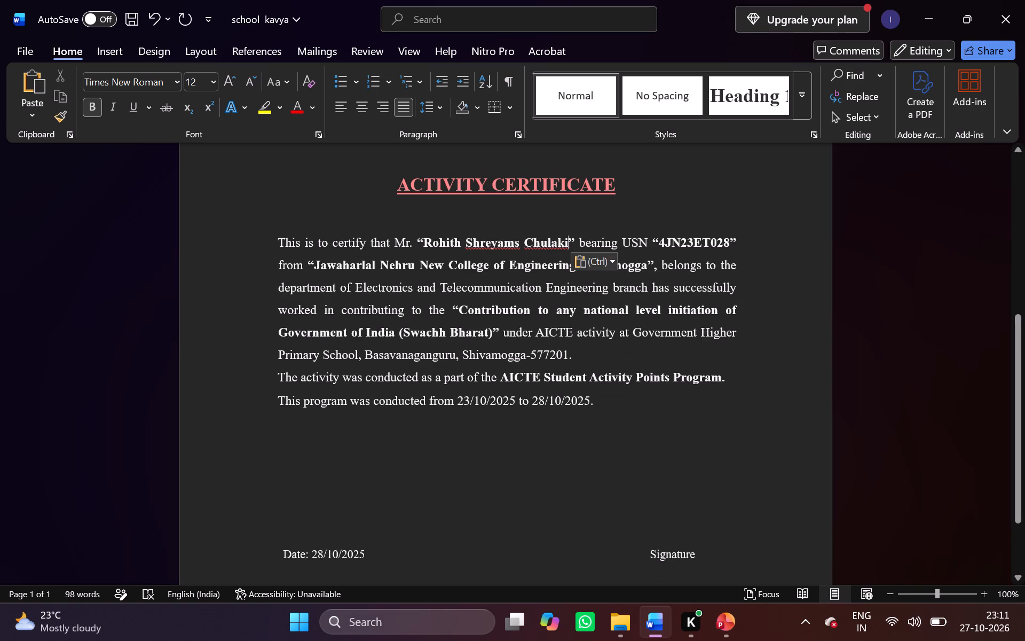
Change the pasted student's name in the certificate to uppercase.
drag(568, 246, 435, 239)
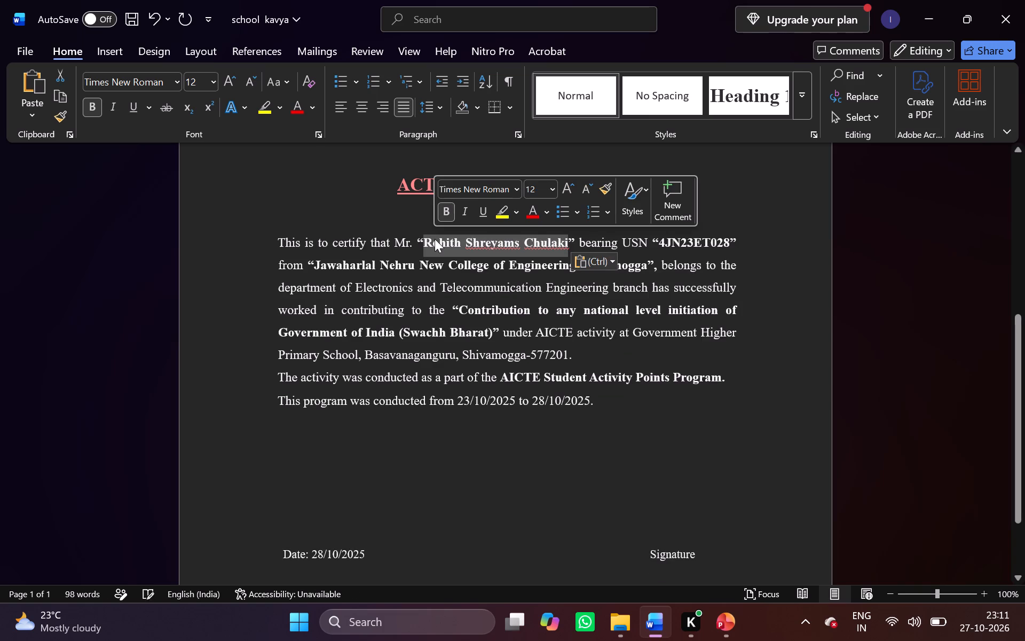
click(281, 81)
click(319, 147)
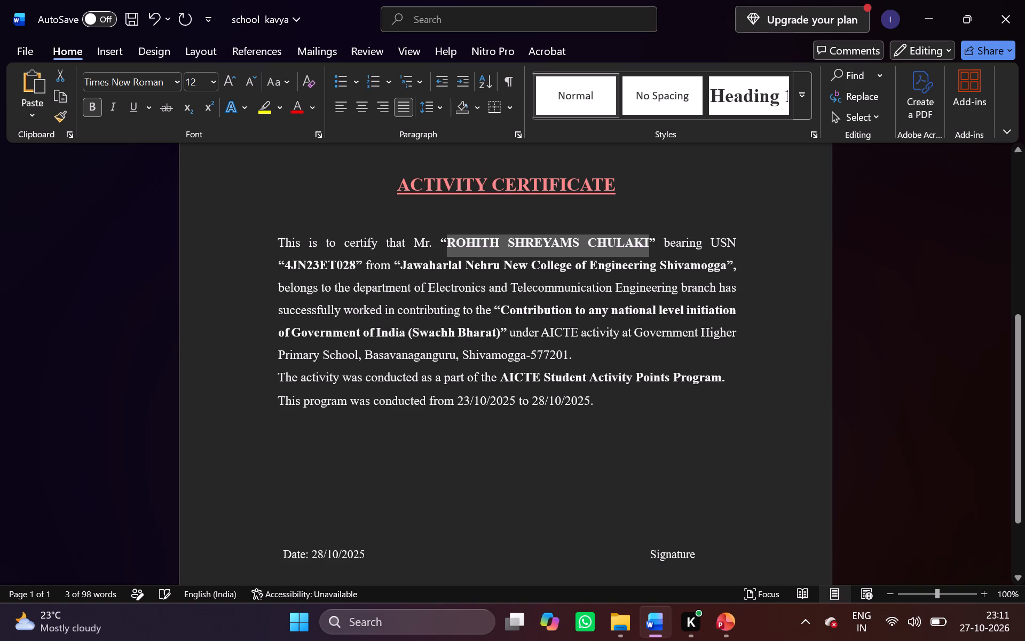
click(704, 200)
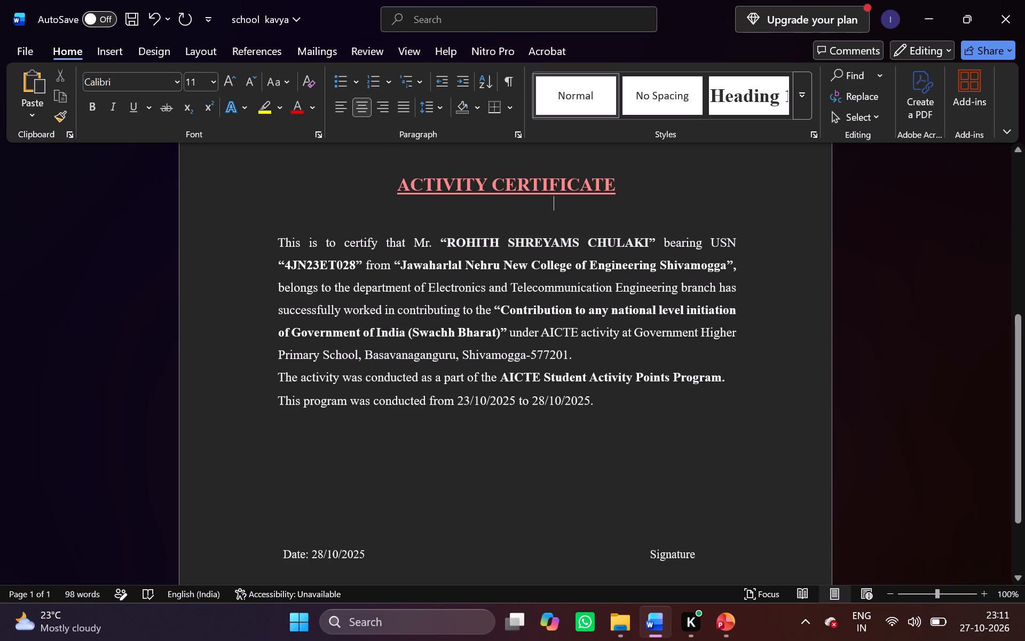
Replace the last two digits of the USN in the certificate with 45.
click(354, 262)
key(BackSpace)
key(BackSpace)
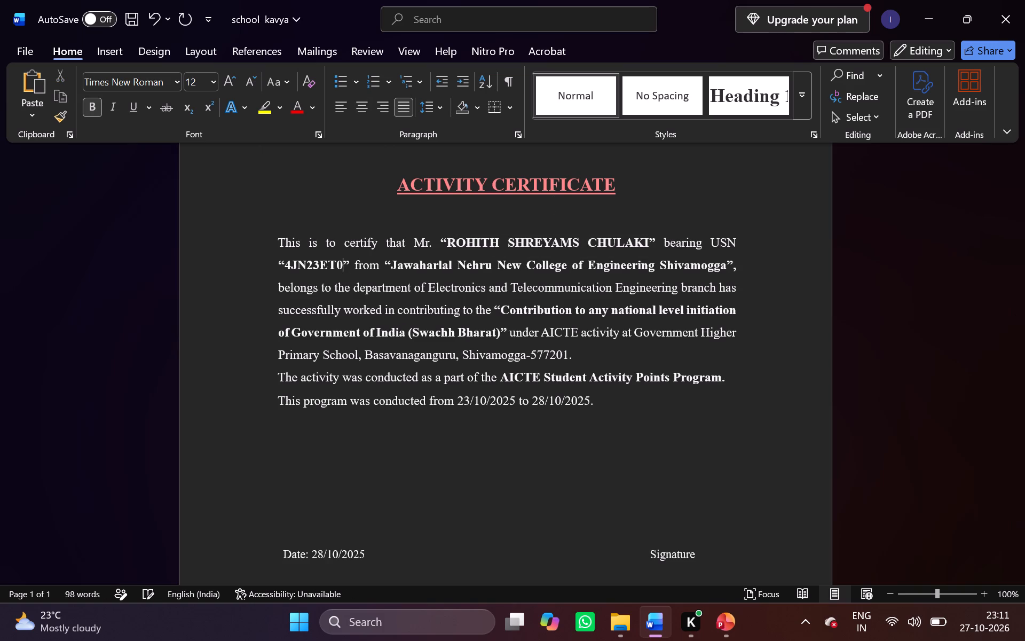
text(45)
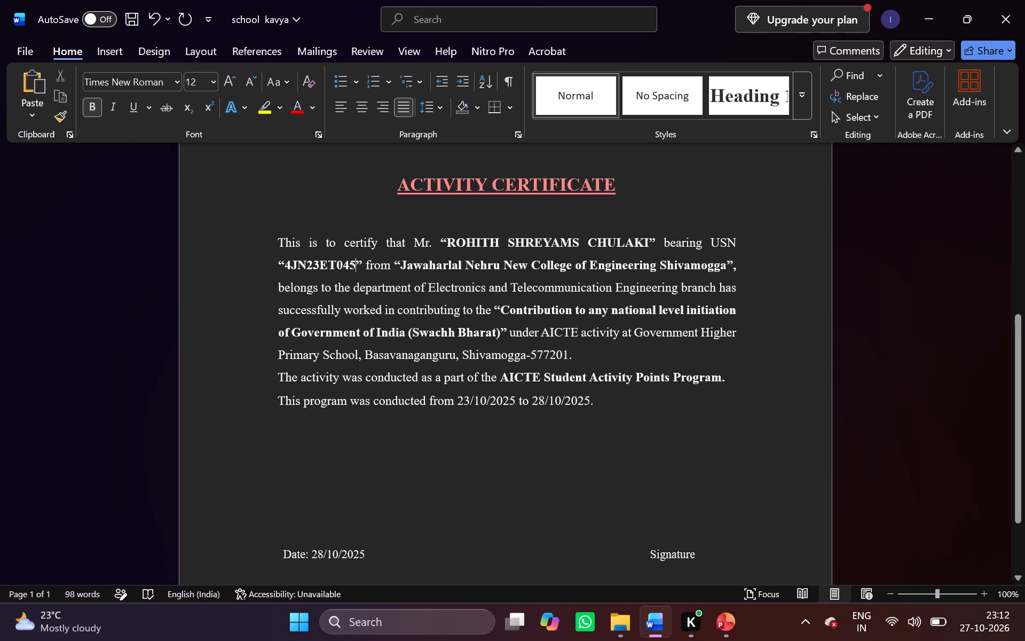
scroll(622, 370, down, 3)
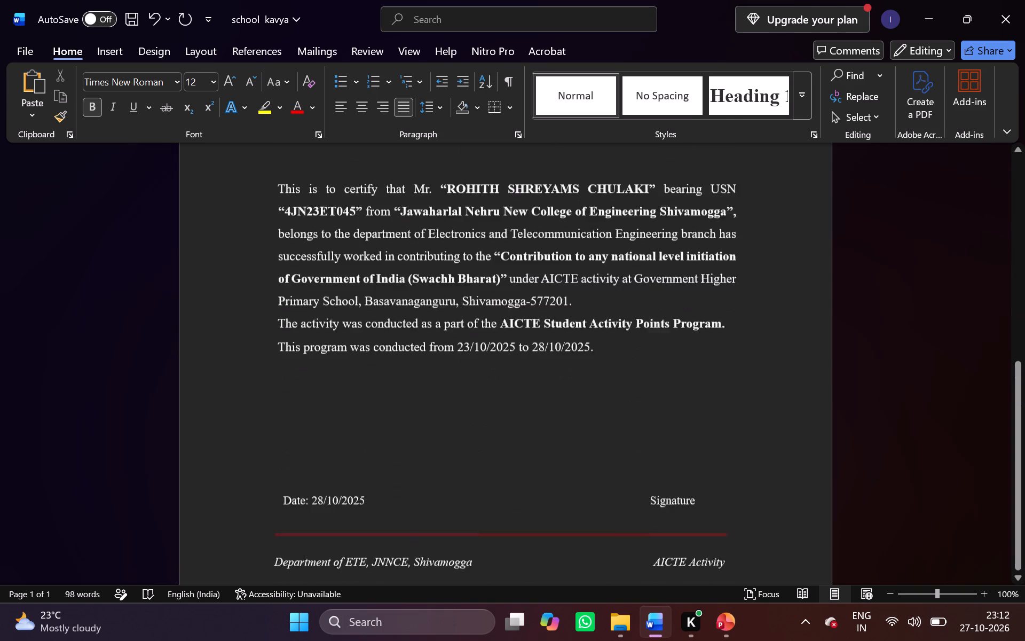
scroll(622, 370, up, 1)
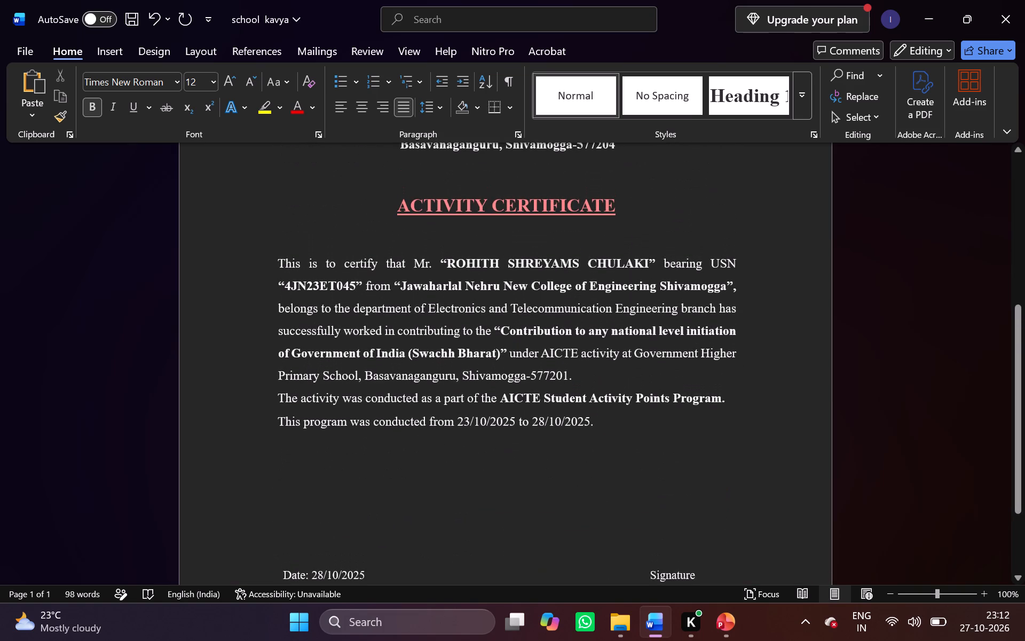
Start saving the certificate as a PDF in the AICTE points folder, with the author entry cleared.
key(ctrl+s)
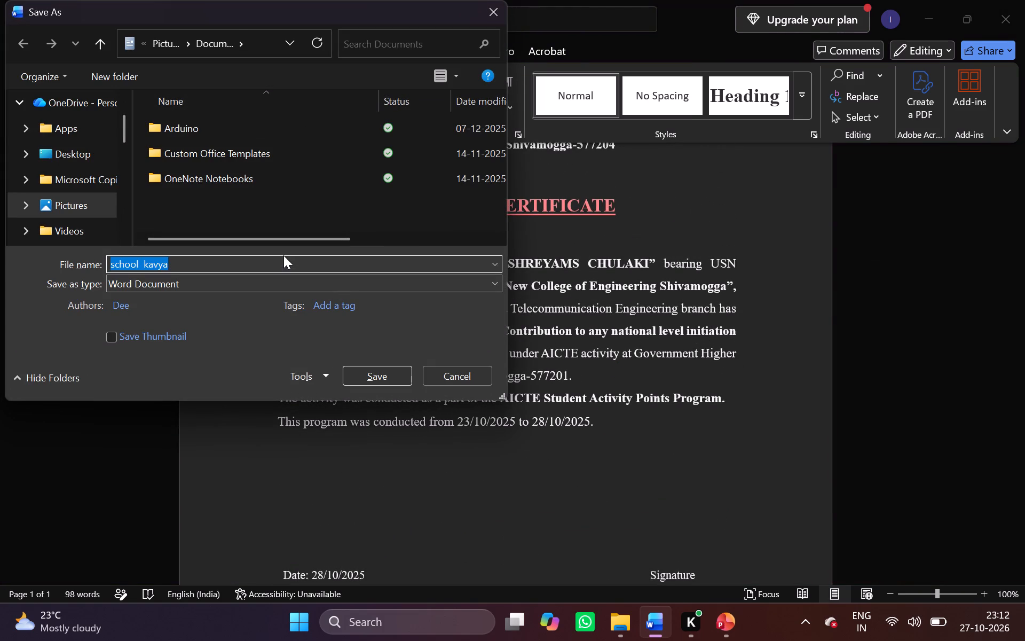
scroll(88, 190, down, 1)
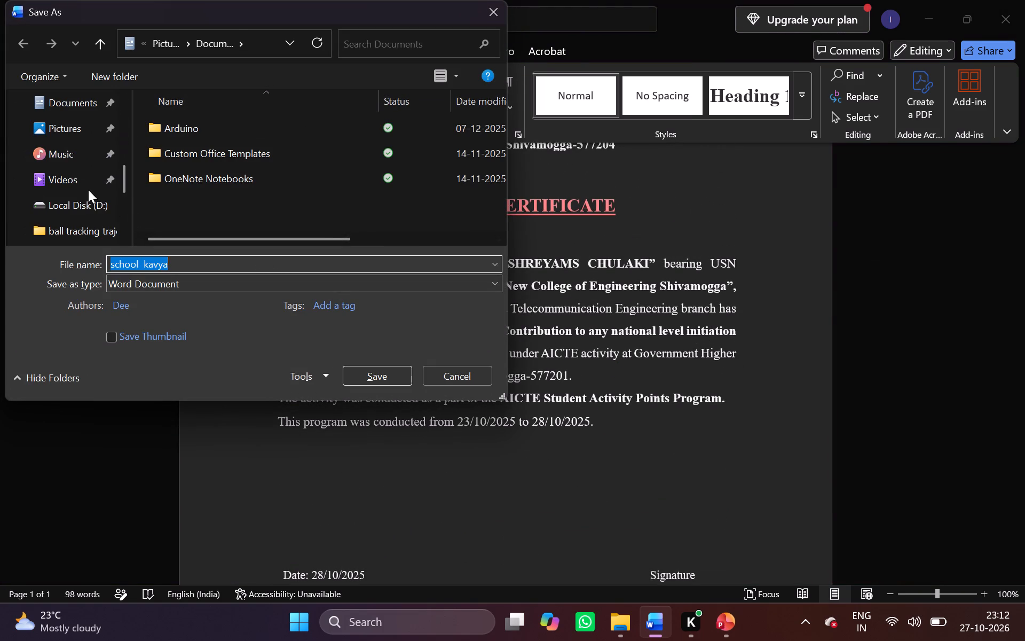
scroll(92, 224, down, 1)
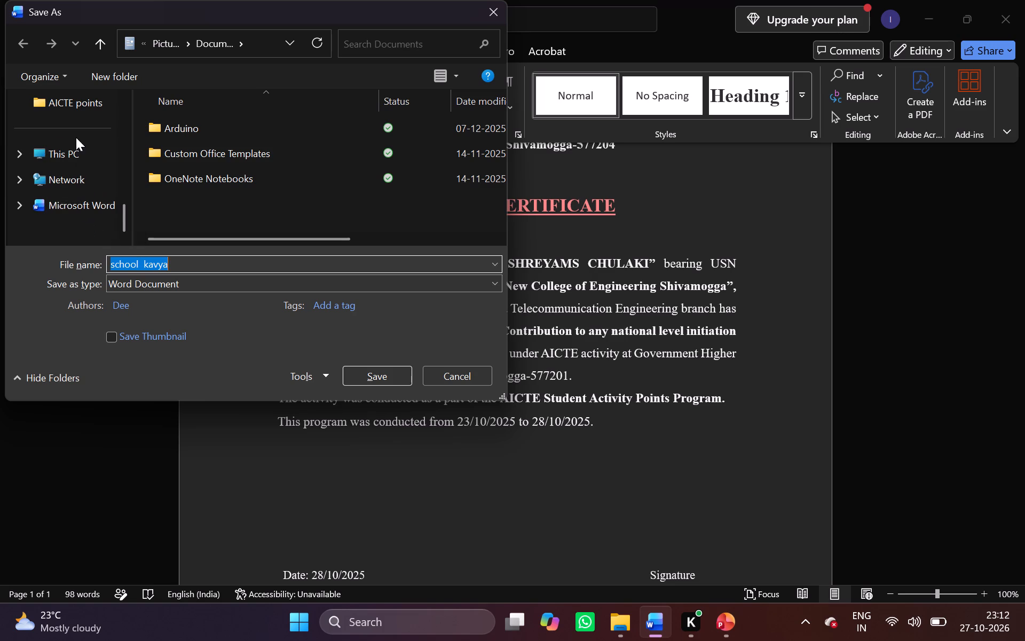
click(62, 92)
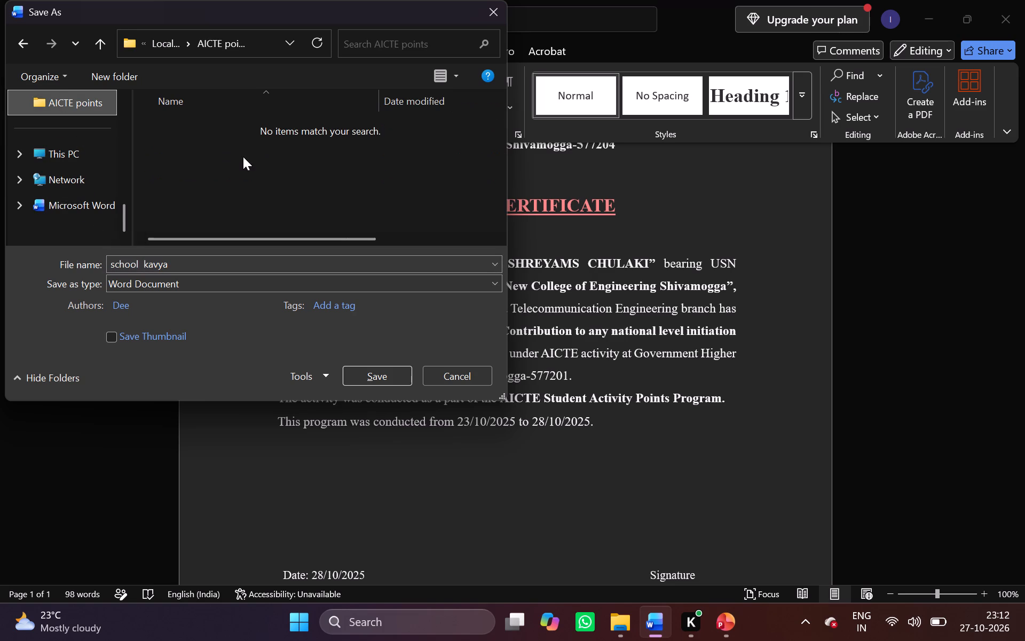
scroll(243, 157, up, 1)
scroll(86, 155, up, 1)
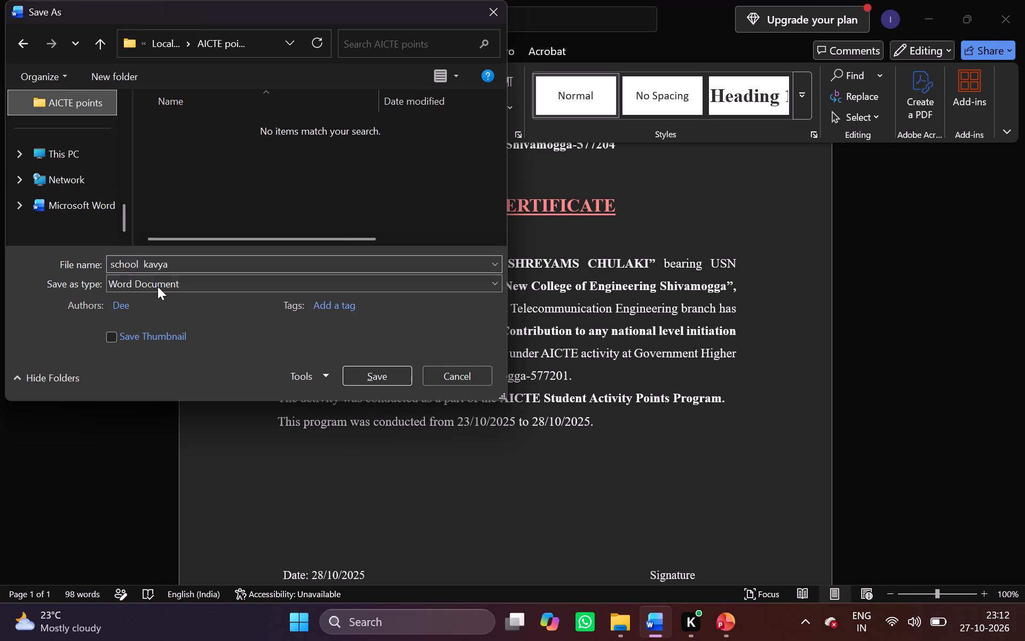
click(160, 286)
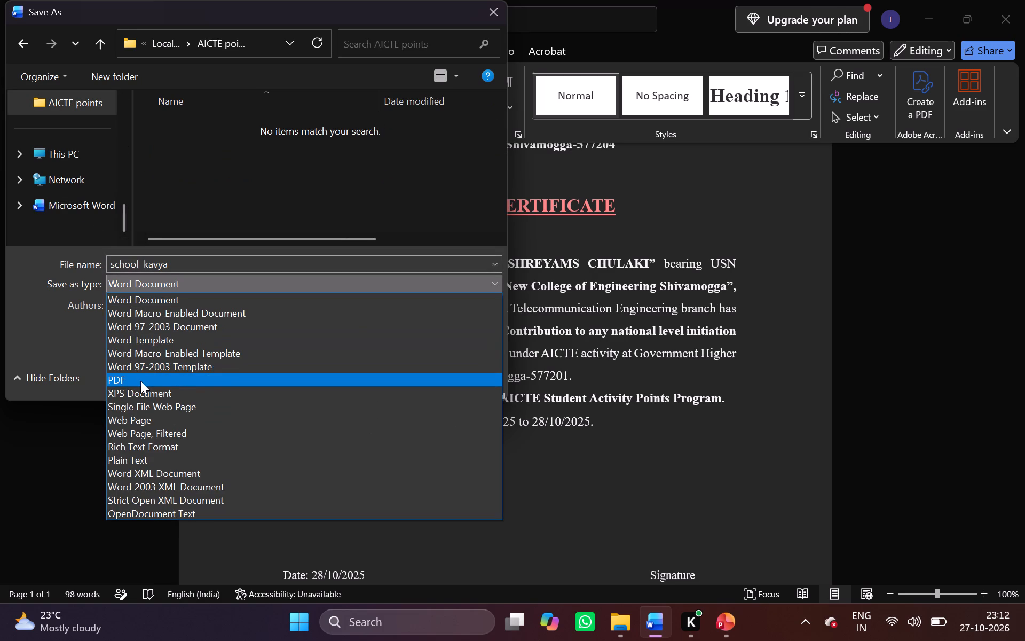
click(140, 381)
click(140, 301)
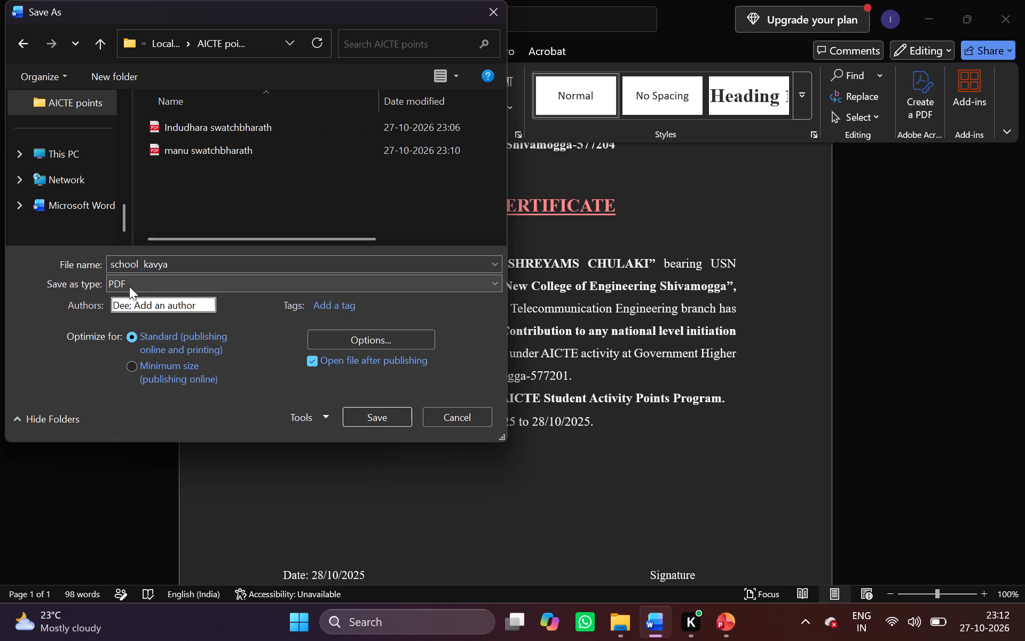
key(BackSpace)
Save the PDF under the file name "rohith swatchbharath" and close the browser window that opens with it.
click(178, 263)
key(BackSpace)
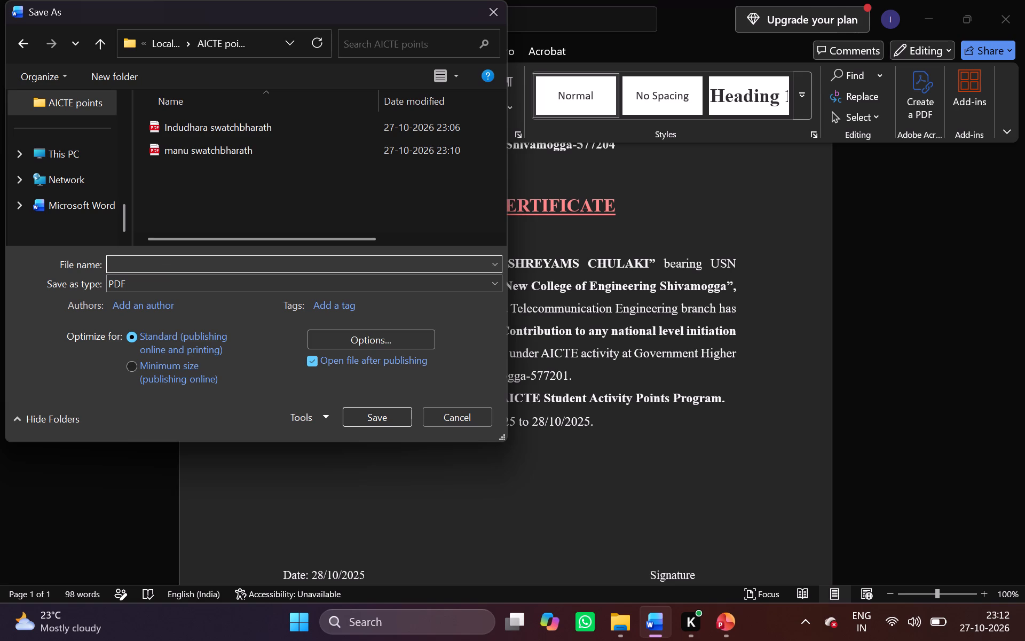
key(r)
key(o)
text(hith)
key(space)
text(swa)
text(tc)
key(h)
text(bharar)
key(BackSpace)
text(th)
click(378, 418)
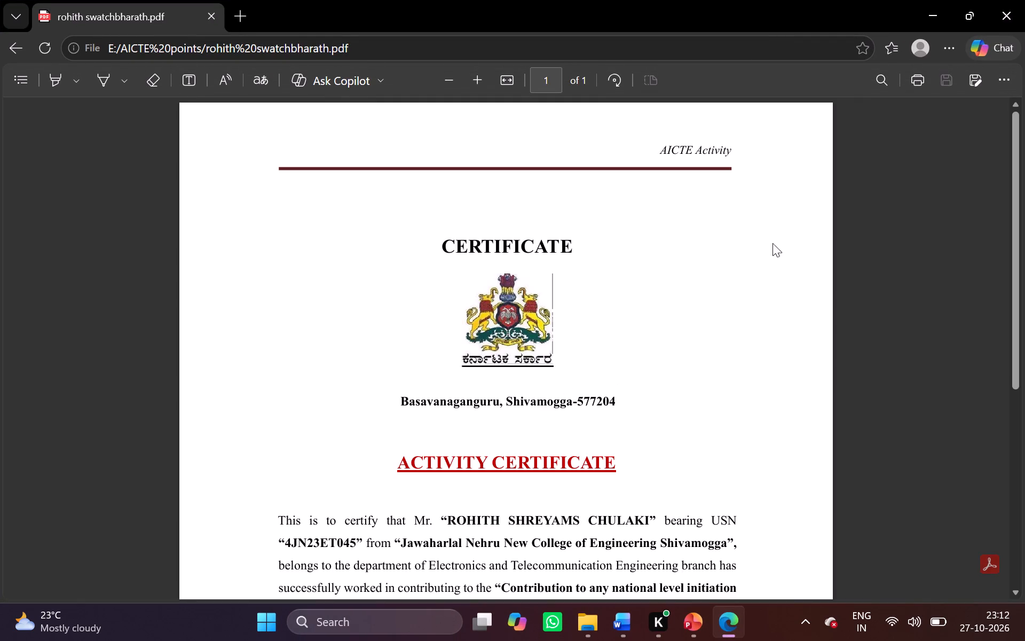
click(993, 27)
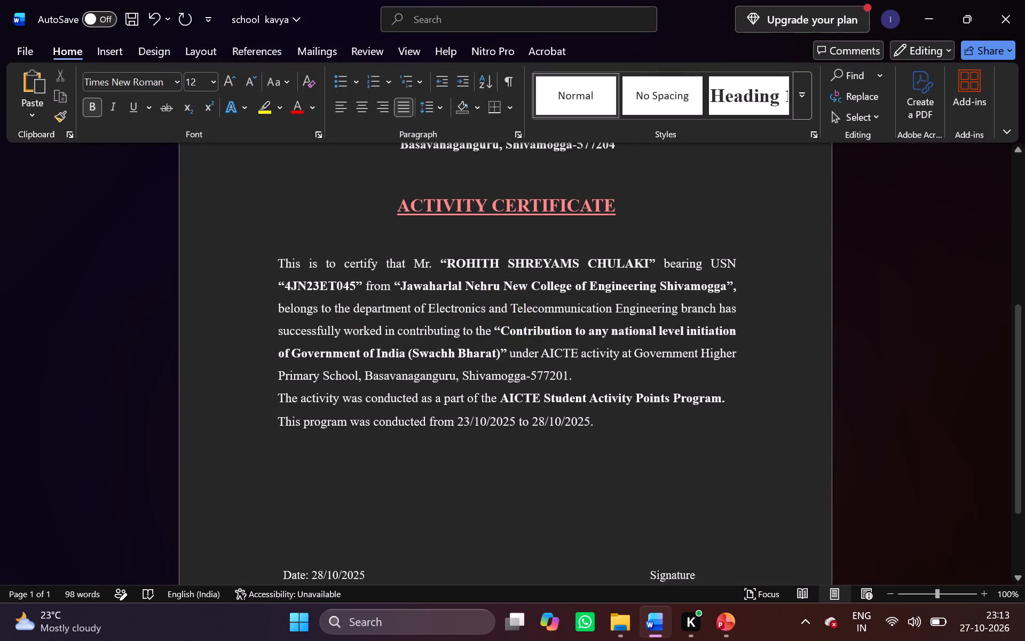
Replace the student's name in the certificate with DARSHAN, keeping the surrounding quotation marks.
click(649, 262)
key(BackSpace)
key(BackSpace)
key(BackSpace)
key(BackSpace)
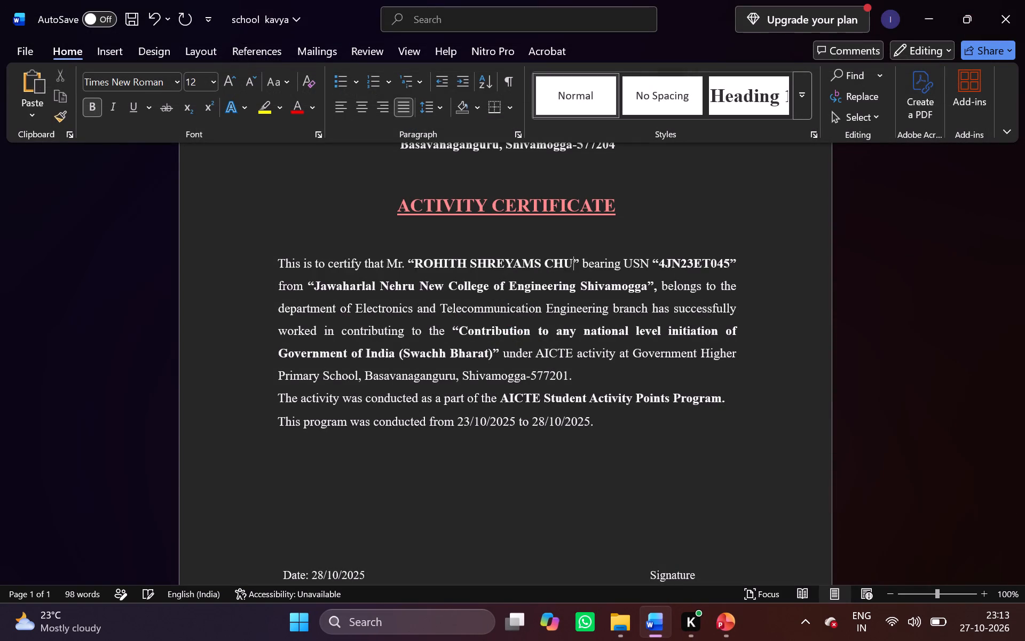
key(BackSpace)
key(BackSpace)
key(BackSpace)
key(BackSpace)
key(BackSpace)
key(BackSpace)
key(BackSpace)
key(BackSpace)
key(BackSpace)
key(BackSpace)
key(BackSpace)
key(BackSpace)
key(BackSpace)
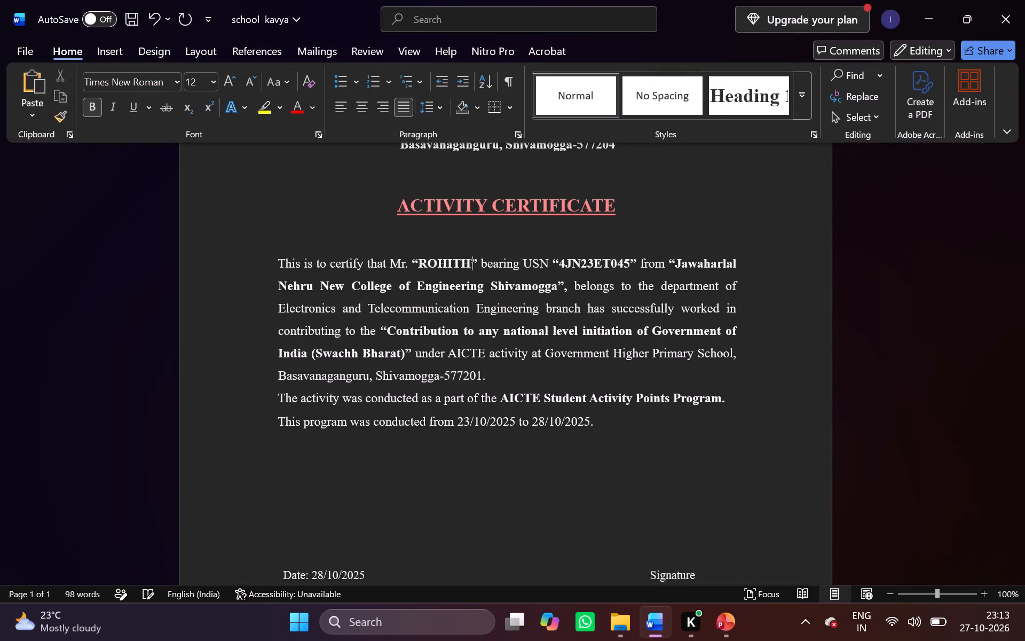
key(BackSpace)
key(BackSpace)
key(BackSpace)
key(BackSpace)
key(BackSpace)
key(BackSpace)
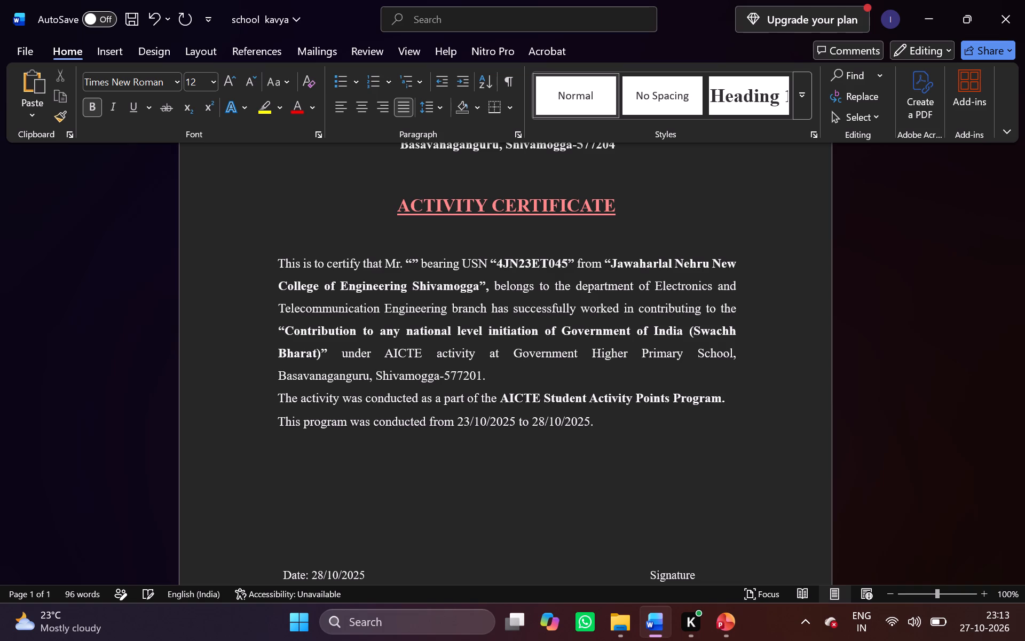
text(DARSH)
text(AN)
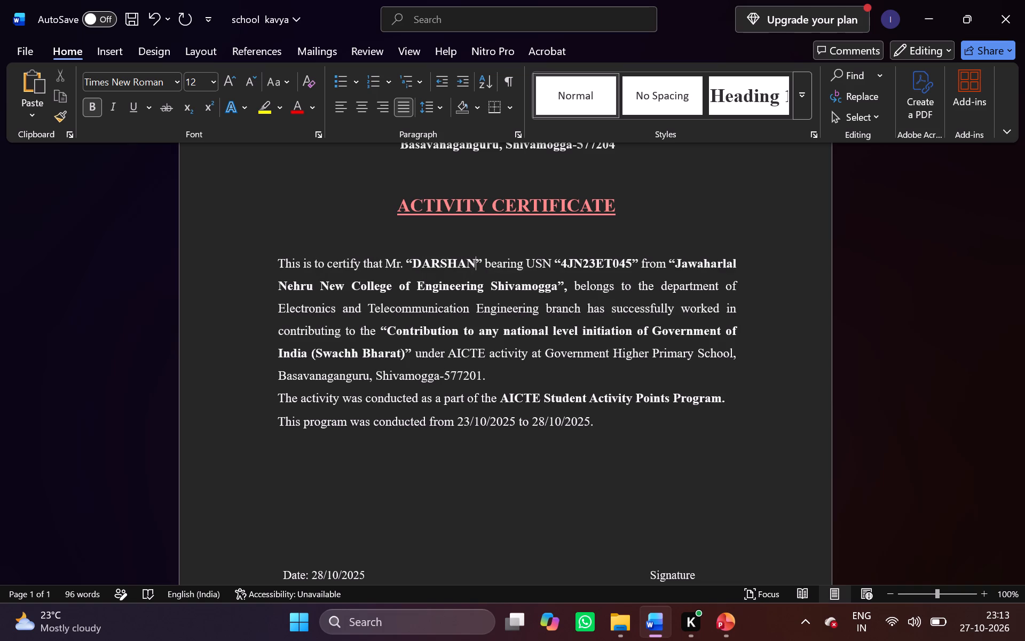
Switch to File Explorer and look through the files in the Documents and Downloads folders.
click(626, 624)
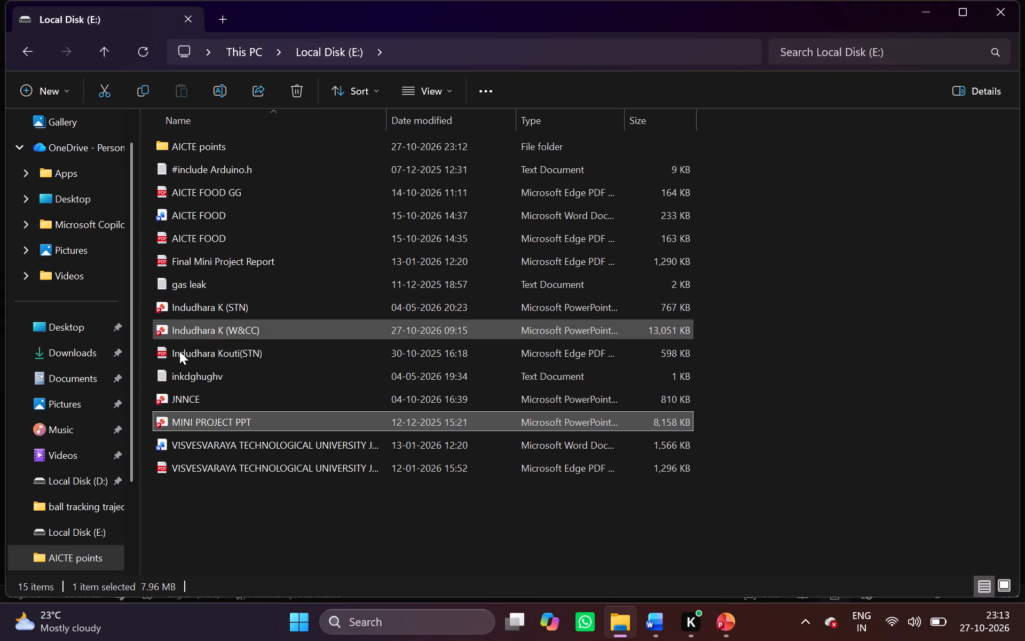
click(83, 363)
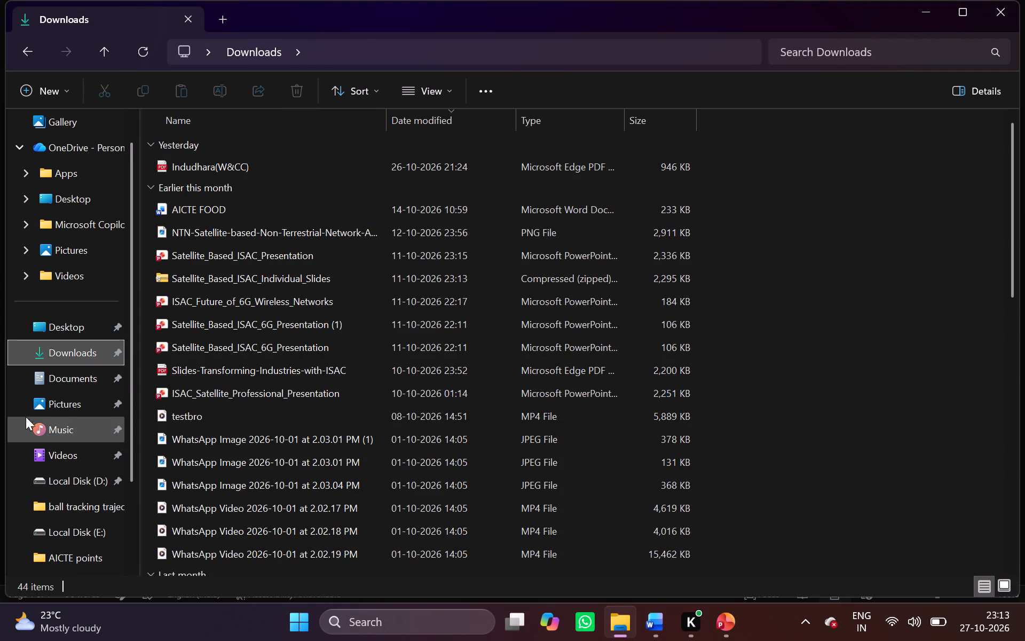
click(44, 376)
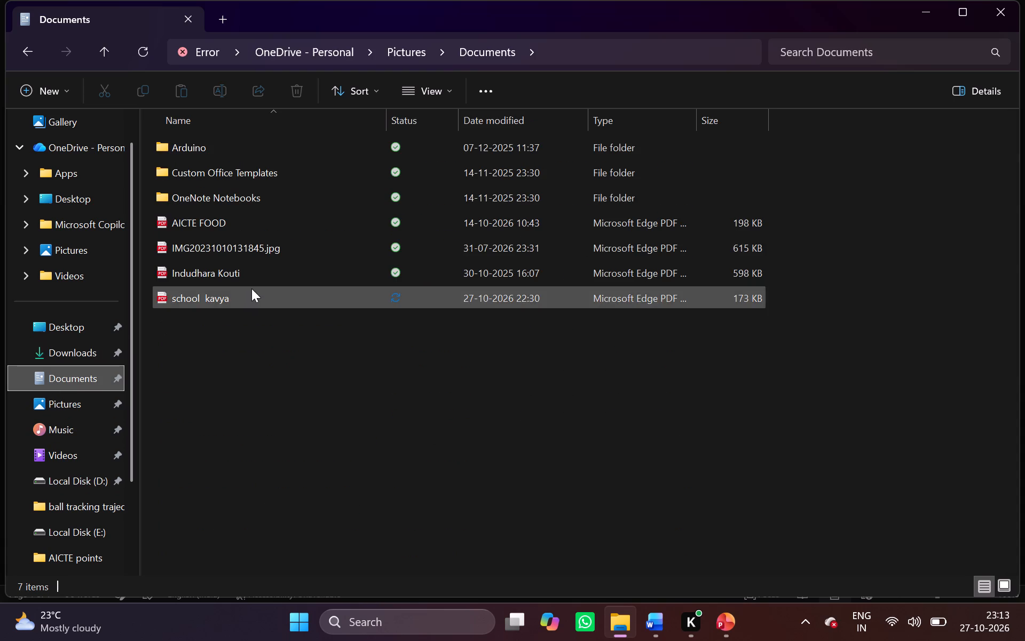
click(74, 349)
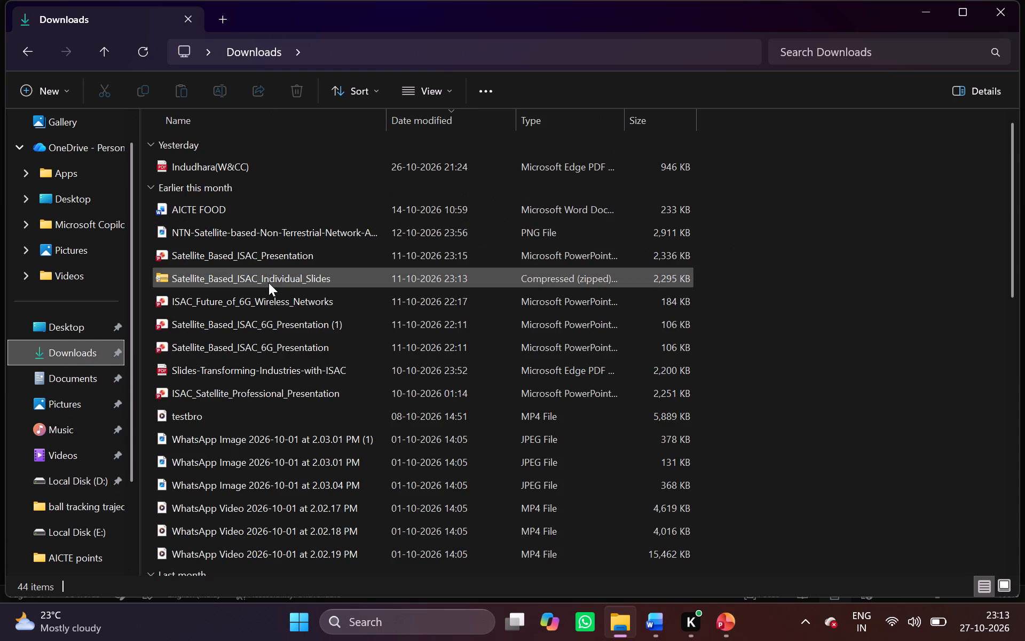
scroll(269, 283, down, 2)
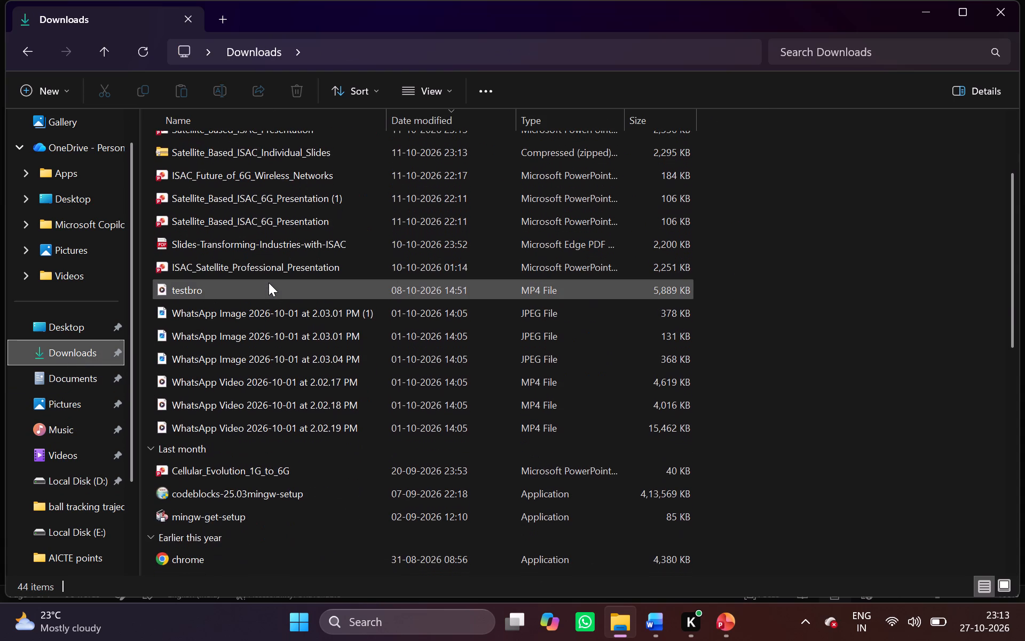
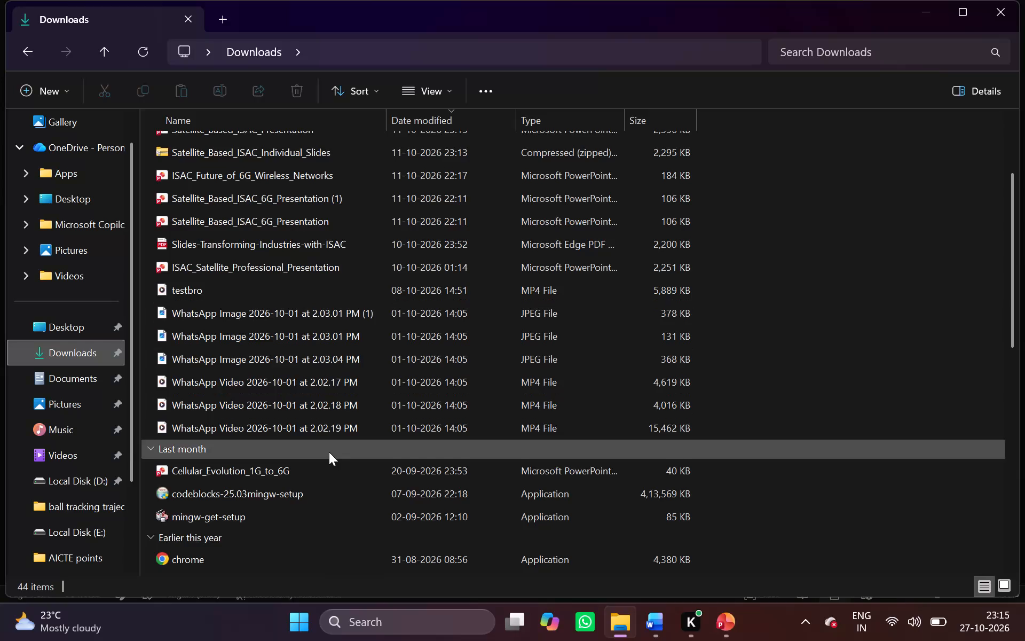
Copy the first presenter's name from the PowerPoint title slide and replace DARSHAN with it inside the quotation marks in the Word certificate.
scroll(329, 452, up, 3)
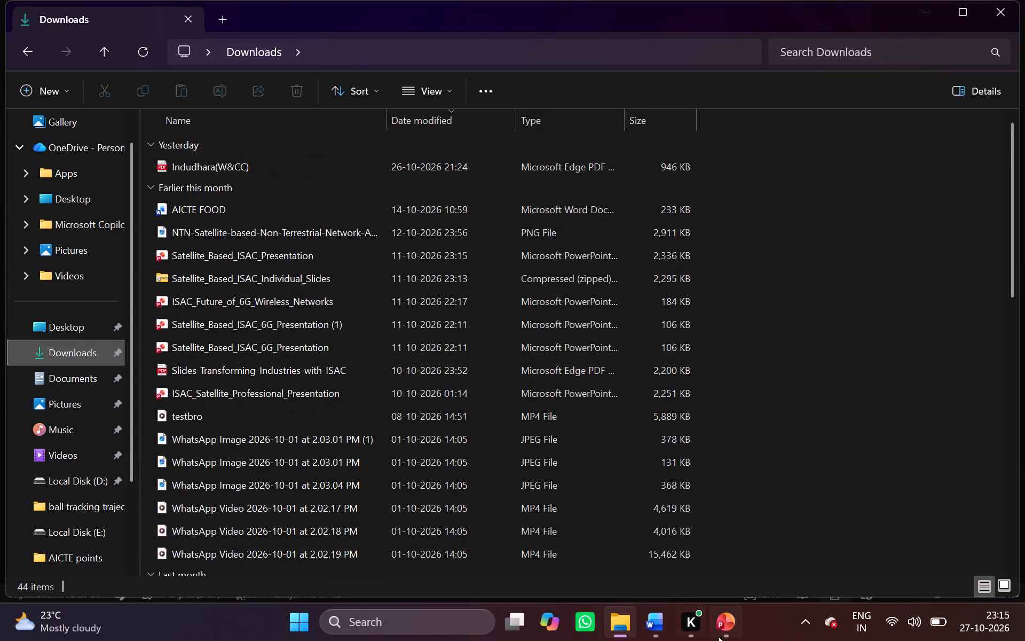
click(726, 634)
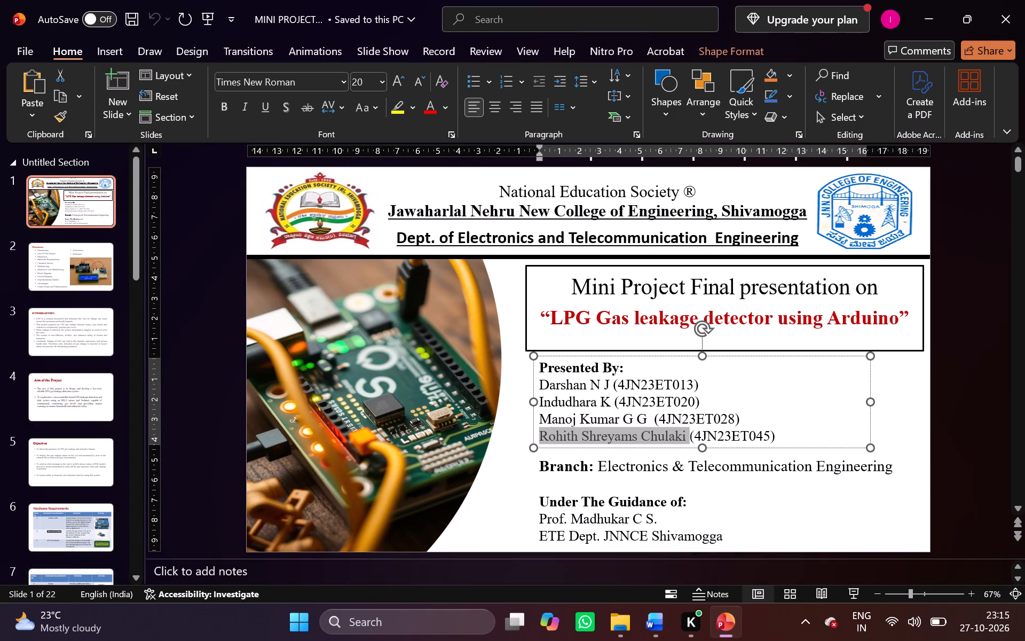
click(546, 408)
drag(541, 382, 570, 384)
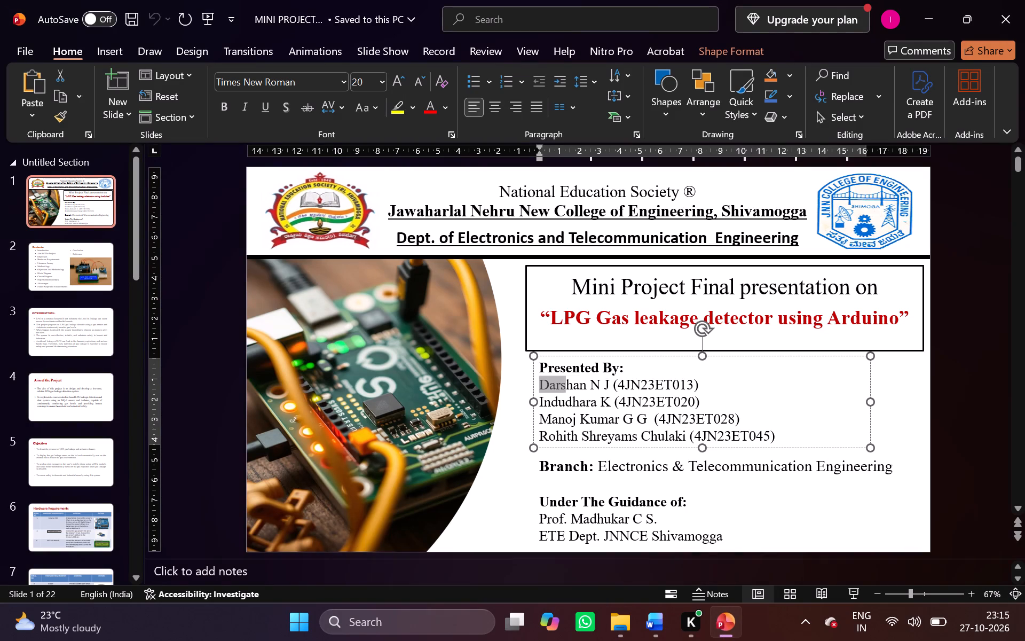
drag(570, 384, 608, 387)
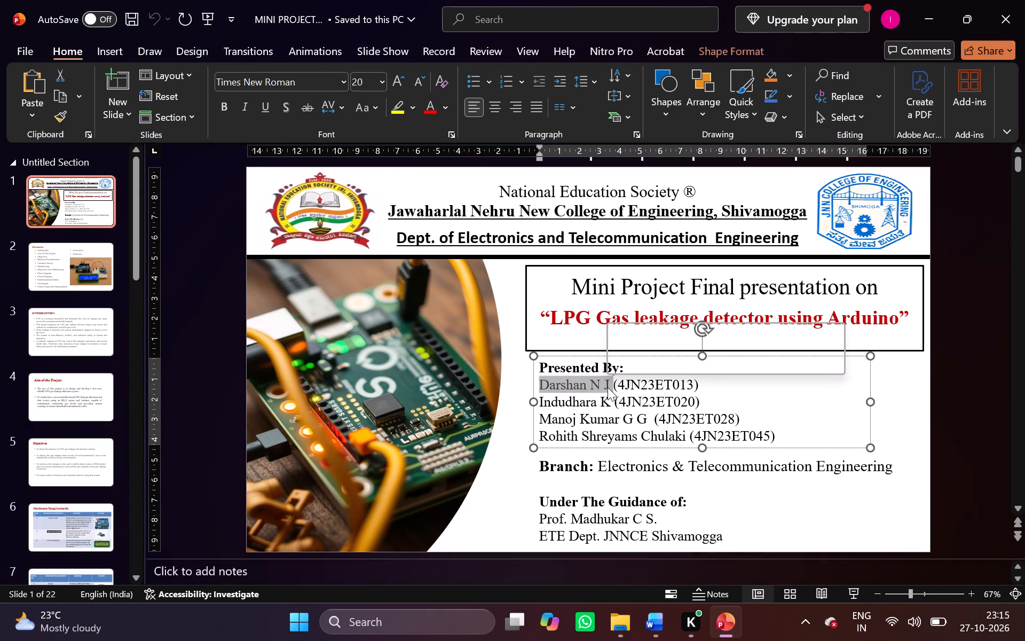
key(ctrl+c)
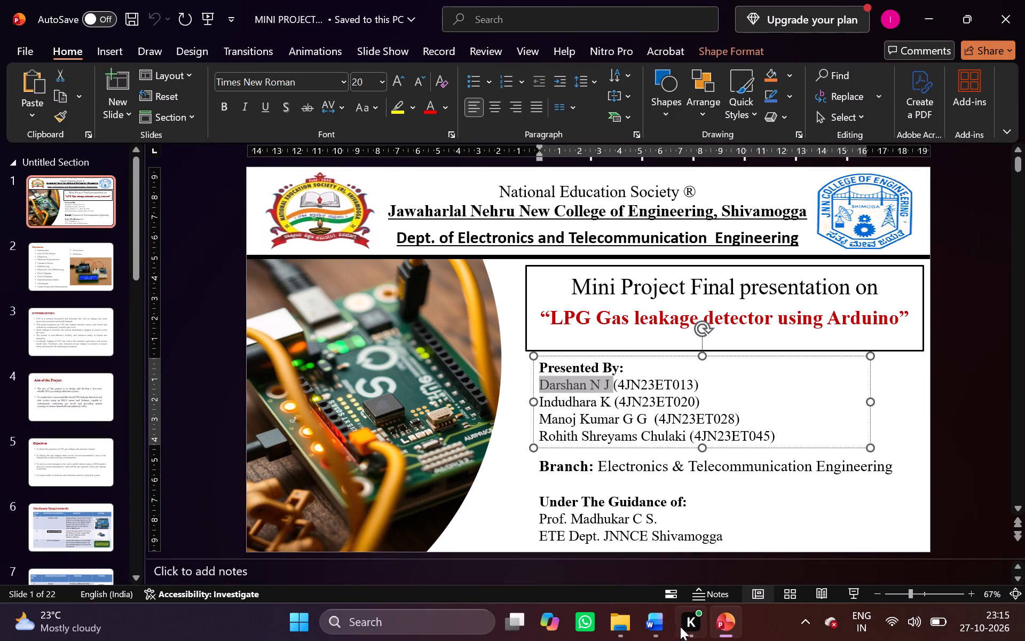
click(662, 632)
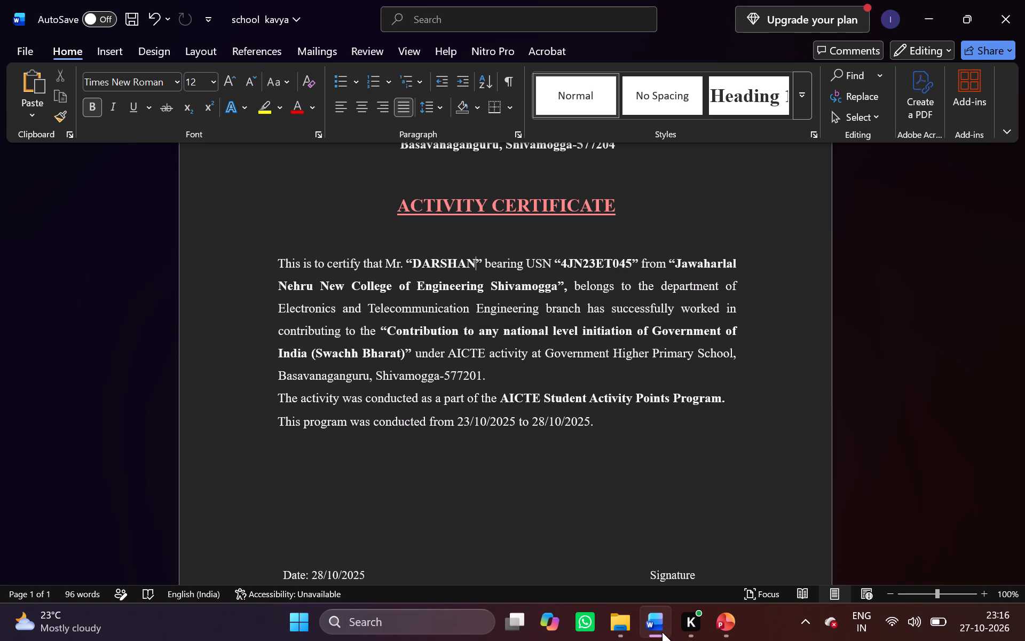
key(BackSpace)
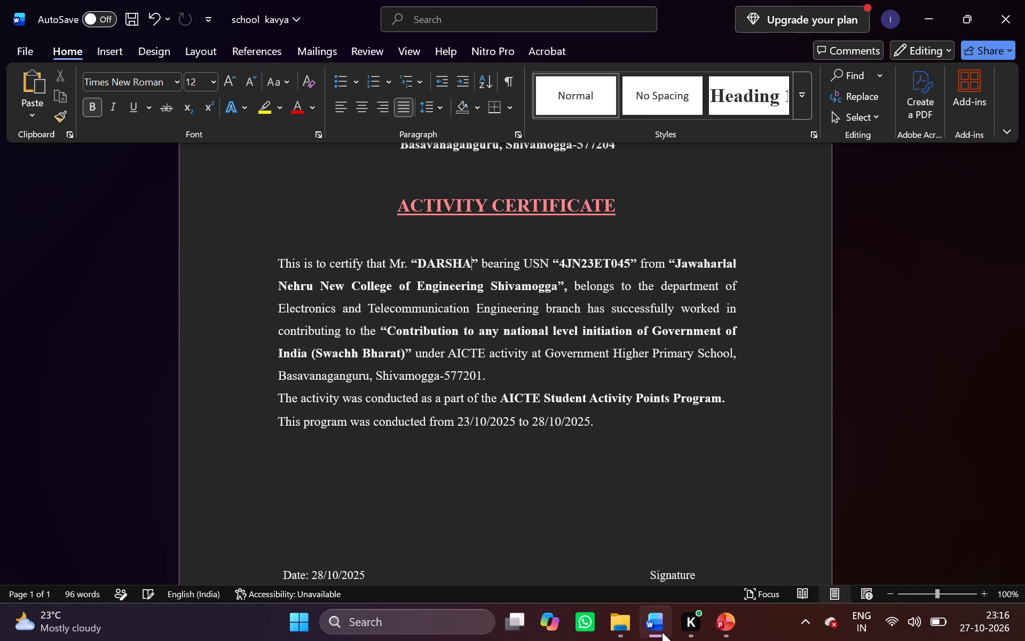
key(BackSpace)
key(BackSpace)
key(BackSpace)
key(BackSpace)
key(BackSpace)
key(BackSpace)
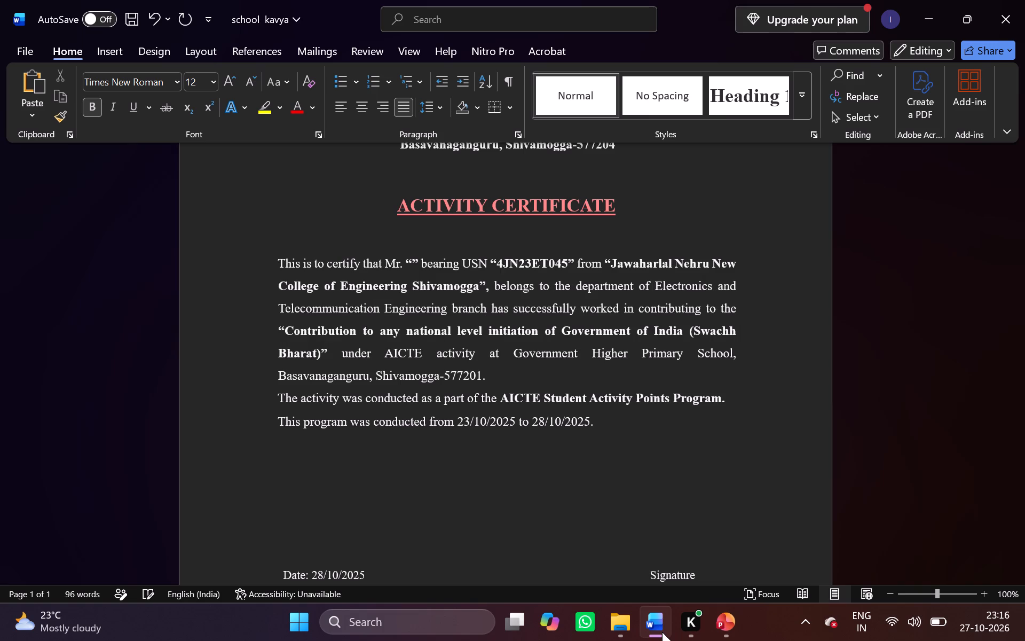
key(ctrl+v)
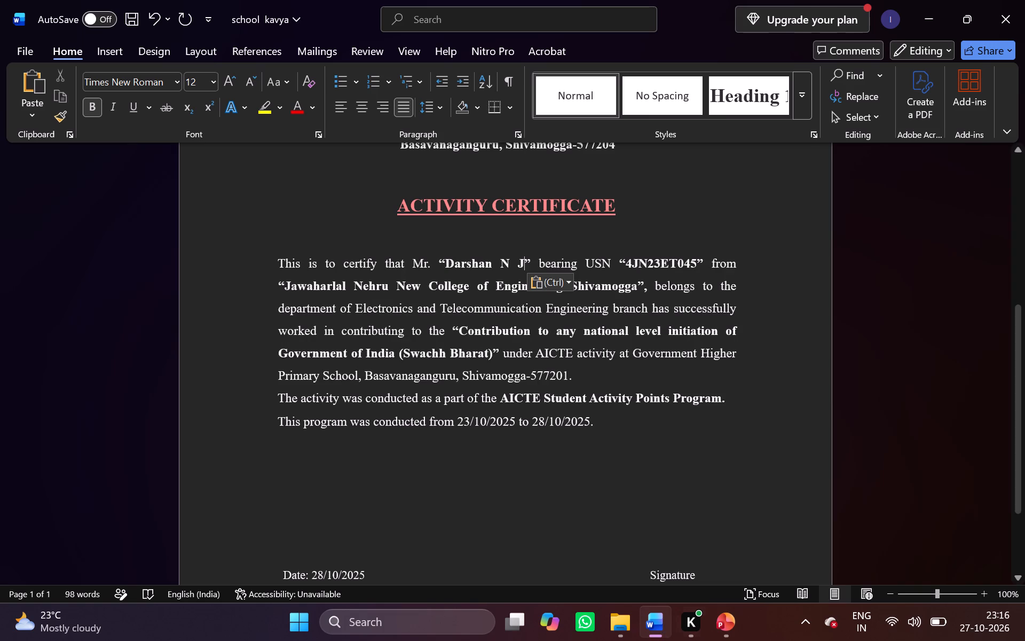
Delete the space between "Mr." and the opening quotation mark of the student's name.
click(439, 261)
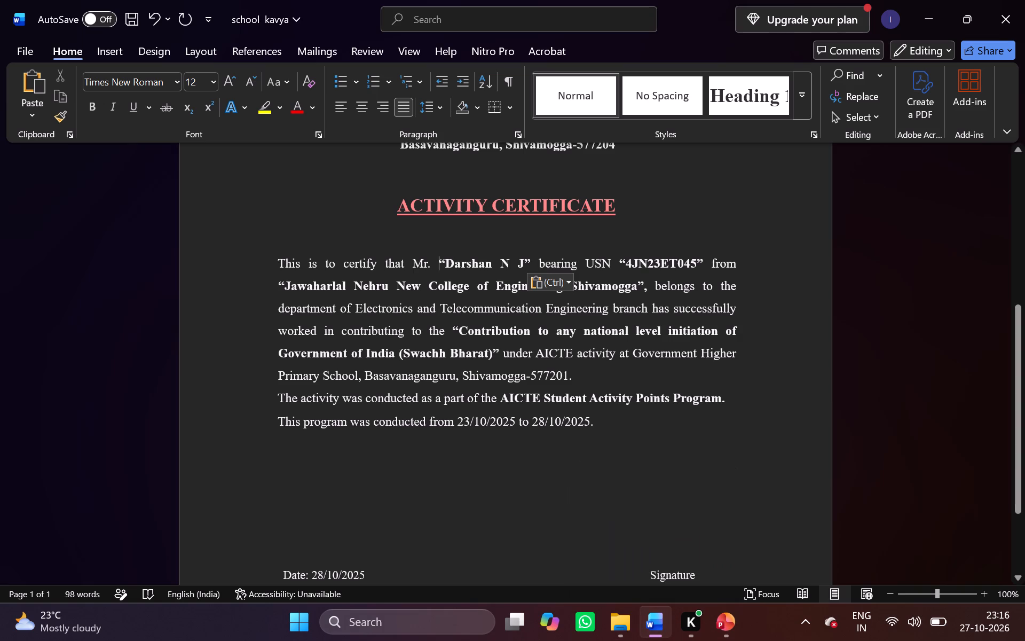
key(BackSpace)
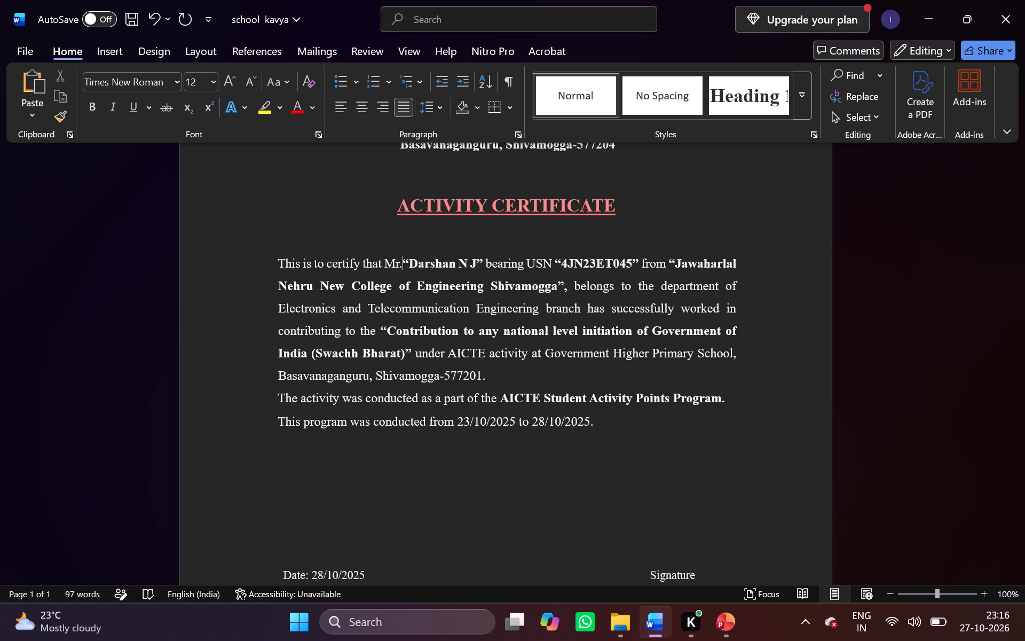
Open the "Indudhara swatchbharath" PDF from the AICTE points folder to check its certificate wording, and close it.
click(622, 617)
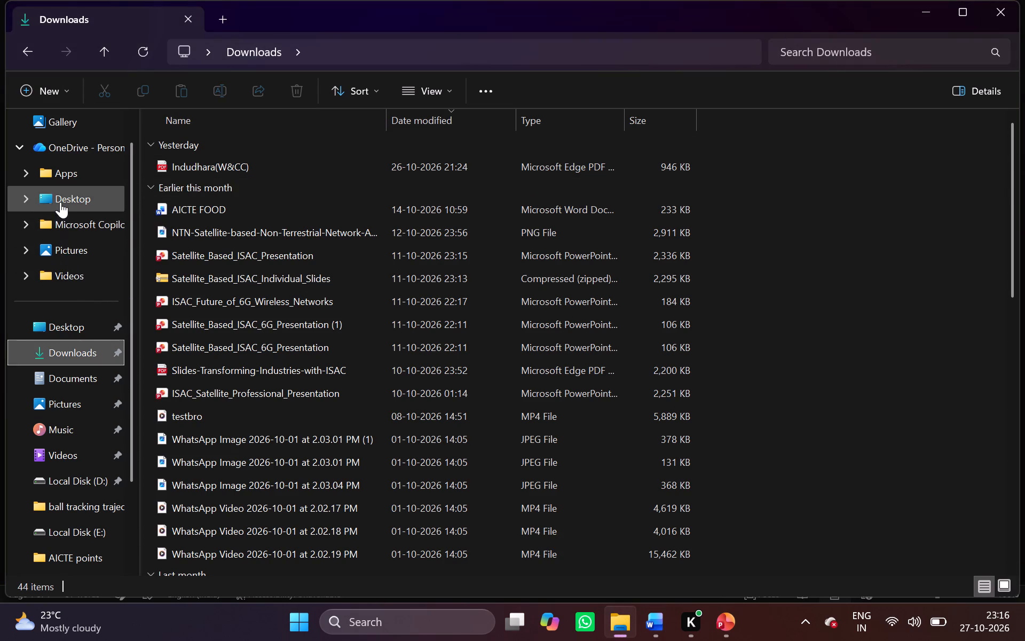
click(80, 554)
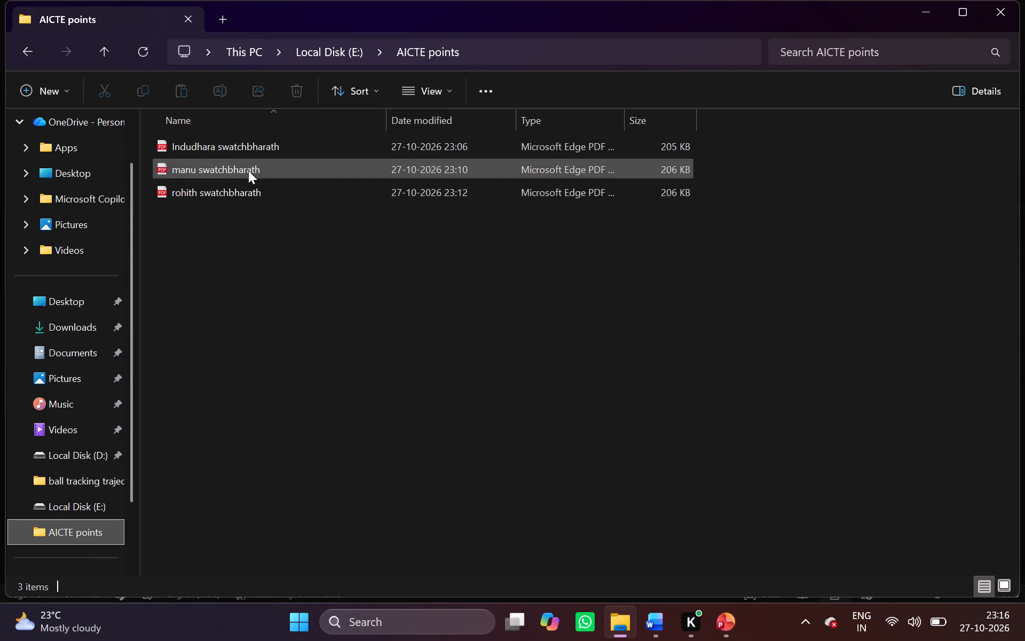
drag(242, 156, 234, 145)
double_click(234, 145)
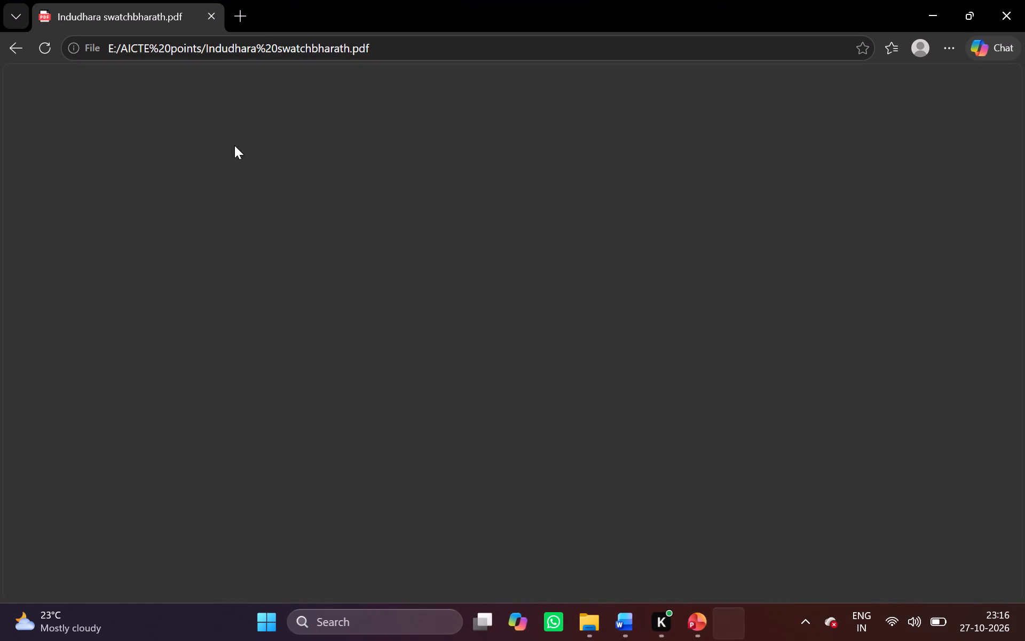
scroll(624, 479, down, 1)
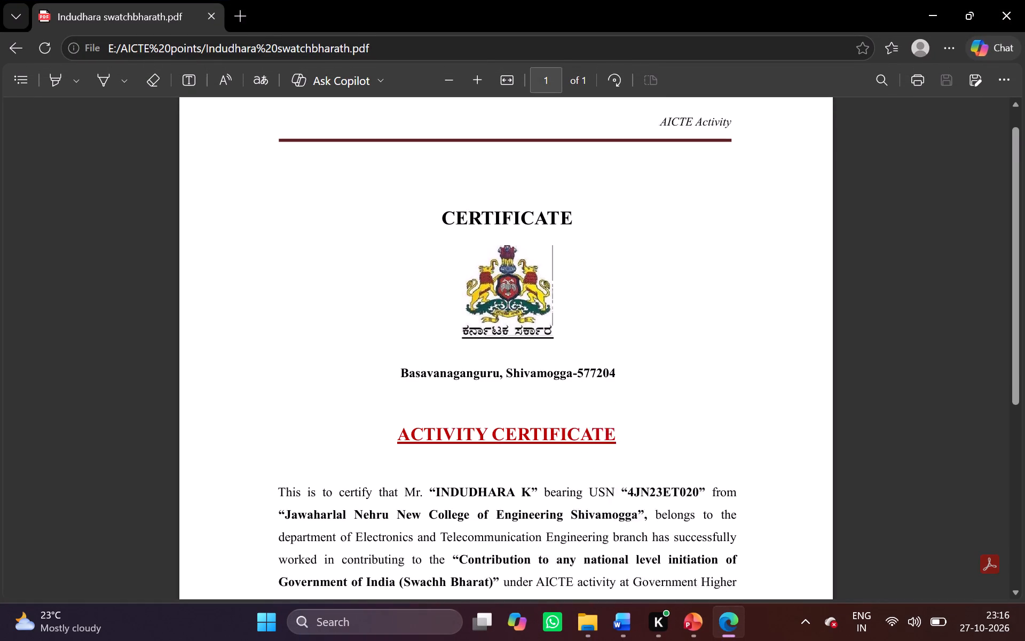
scroll(624, 479, down, 1)
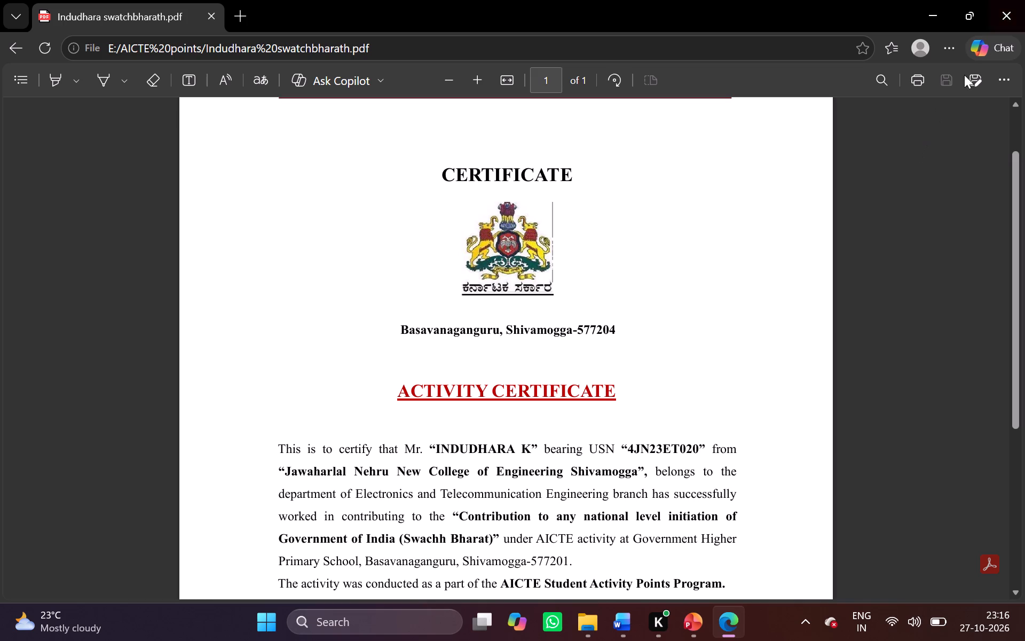
click(1024, 0)
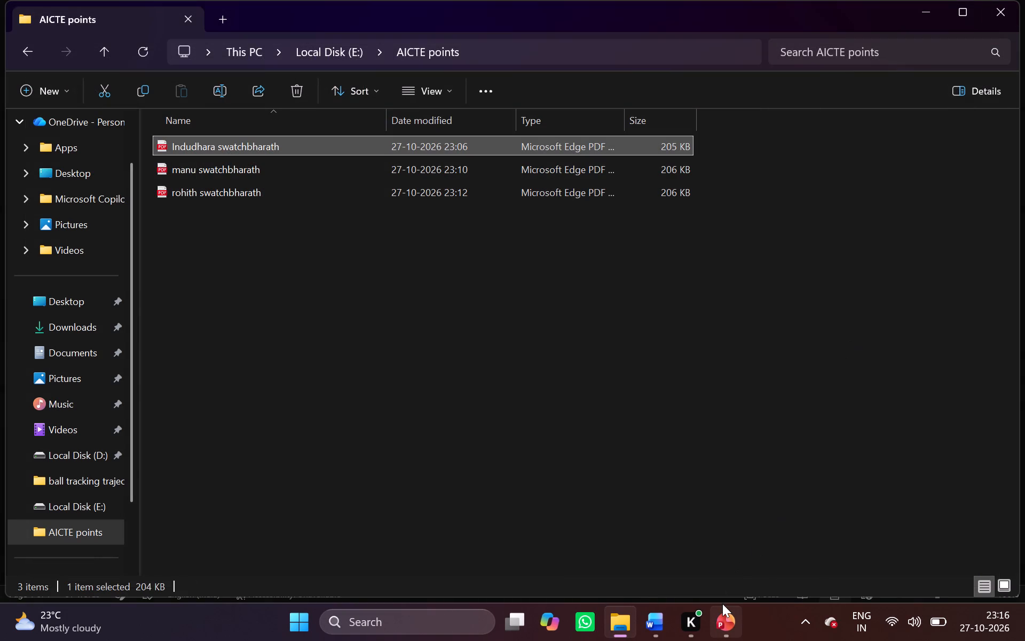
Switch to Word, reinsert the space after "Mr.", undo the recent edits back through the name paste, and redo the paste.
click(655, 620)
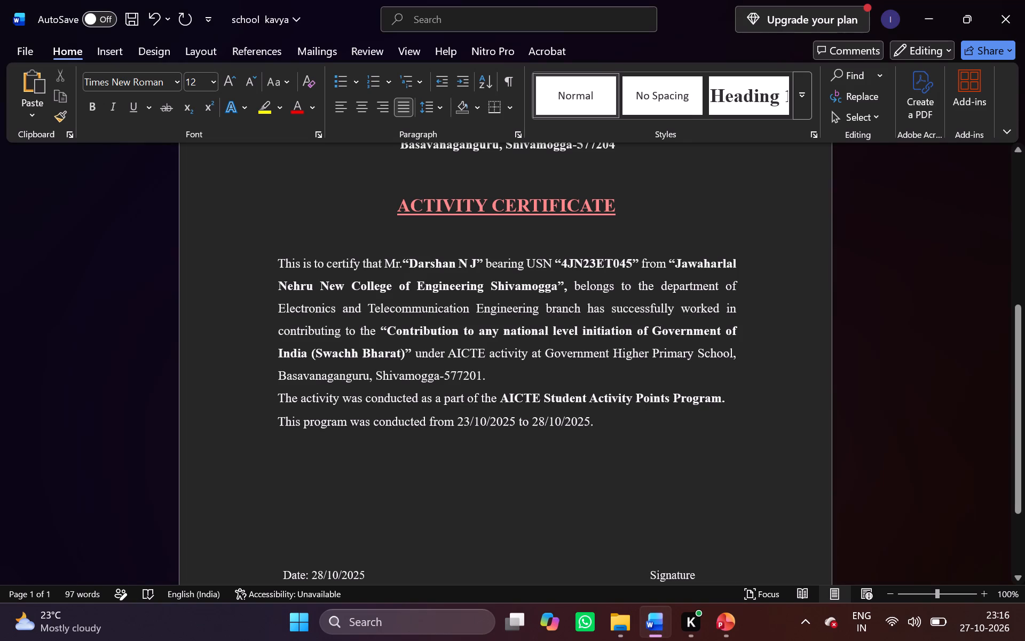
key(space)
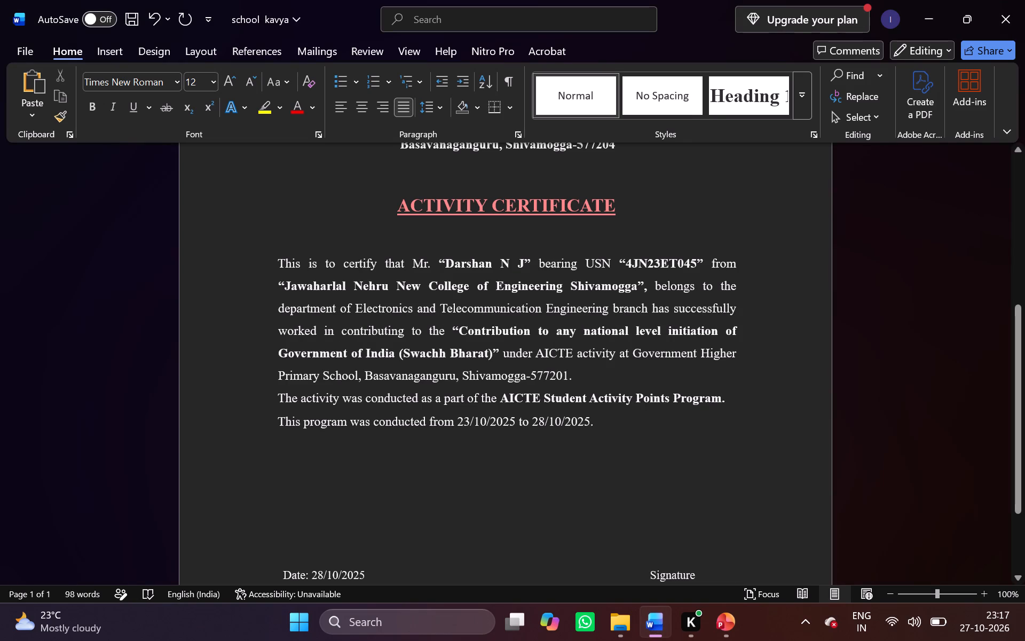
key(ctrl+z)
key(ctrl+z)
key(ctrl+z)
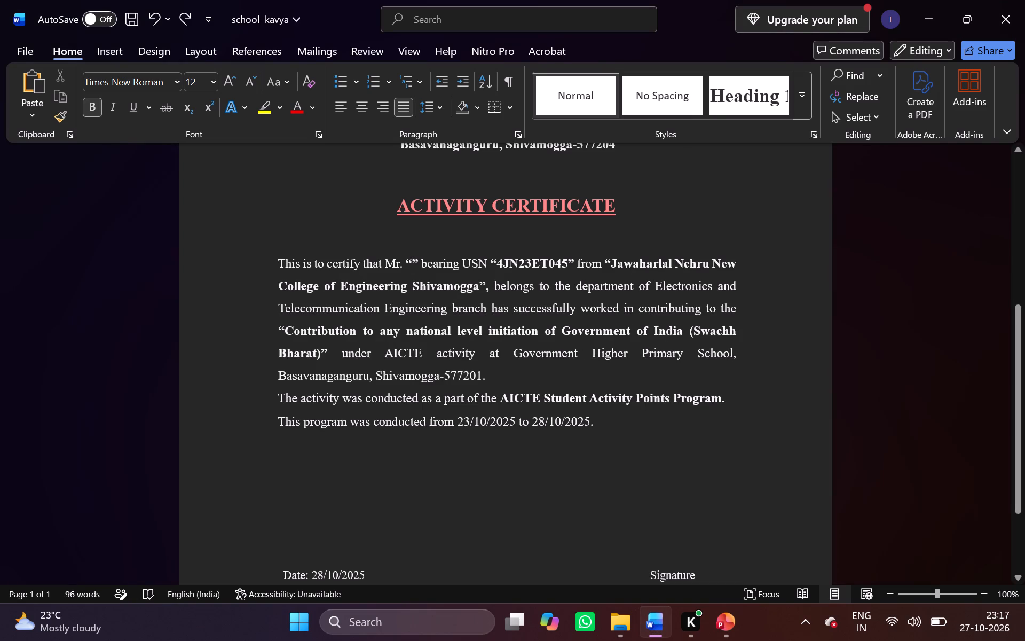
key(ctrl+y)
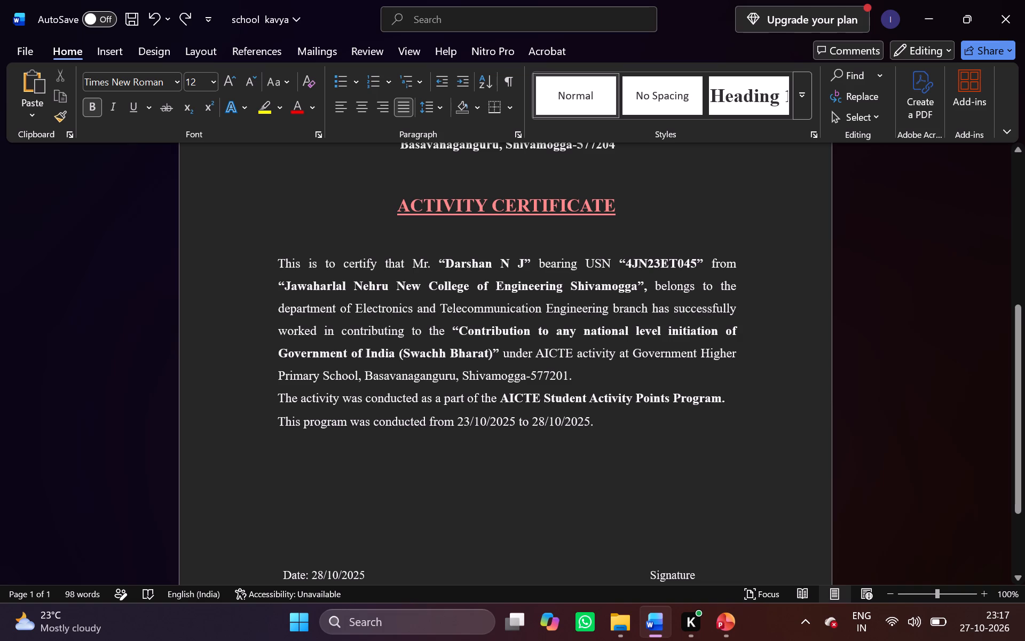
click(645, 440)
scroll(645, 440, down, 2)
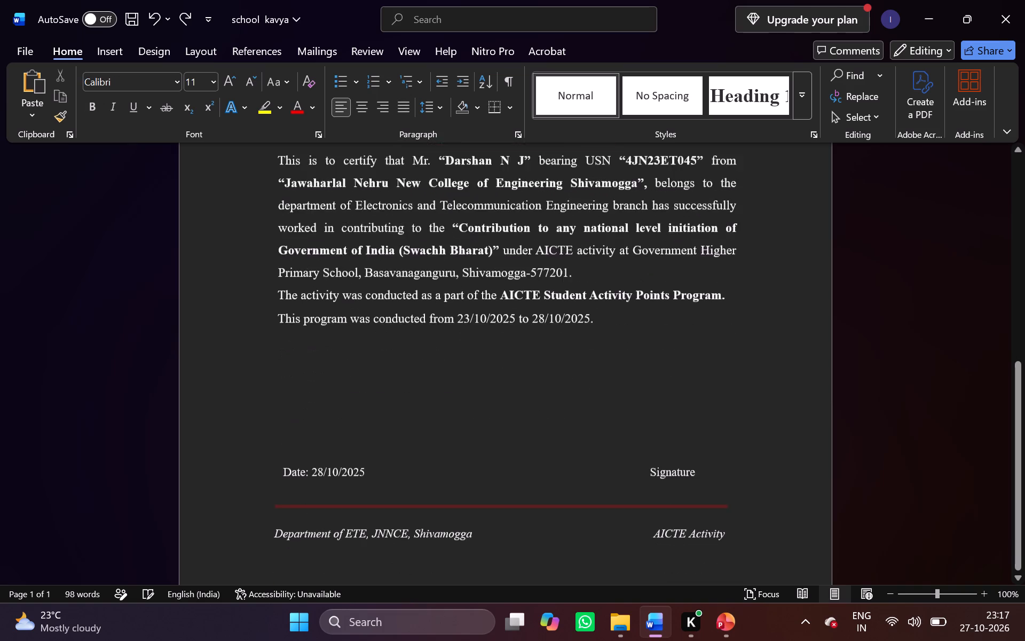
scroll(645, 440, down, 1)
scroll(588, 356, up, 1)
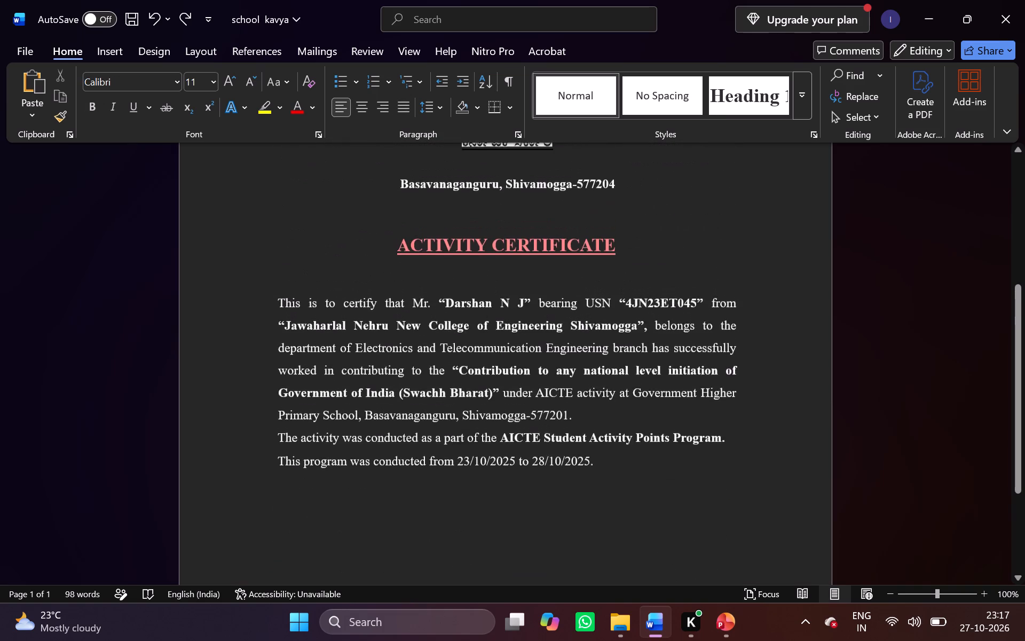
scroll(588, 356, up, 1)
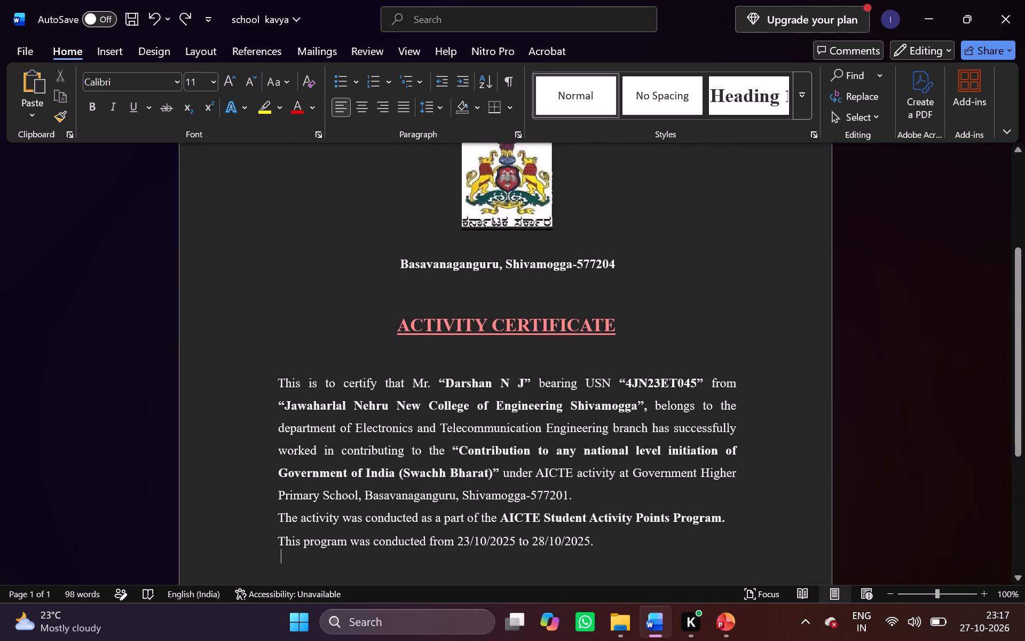
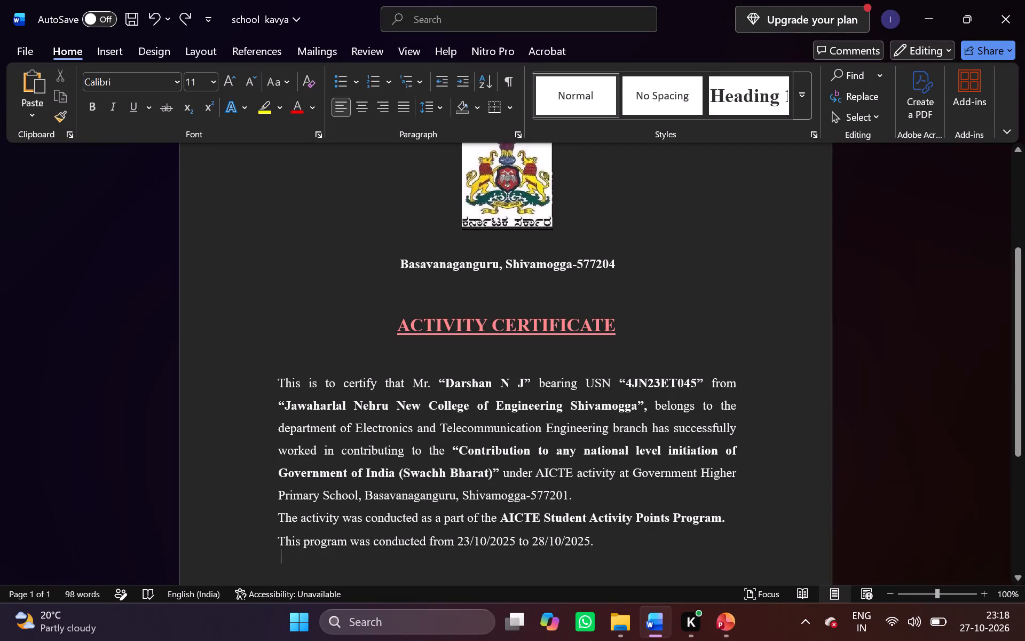
Replace the last two digits of the certificate's USN to match the first presenter's USN, checking it against the PowerPoint title slide.
click(596, 425)
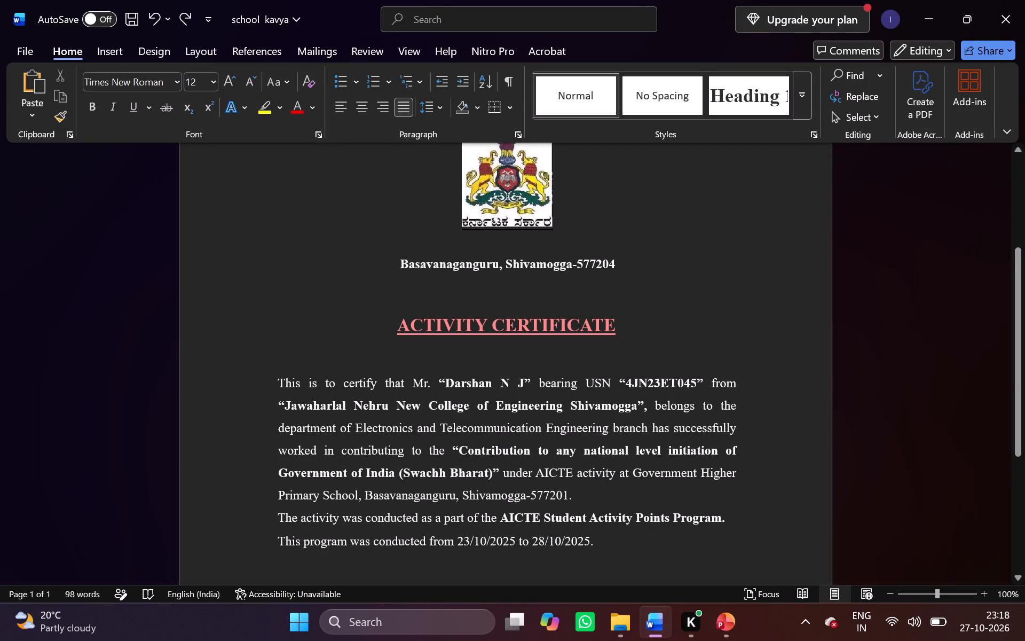
scroll(539, 511, down, 2)
scroll(539, 511, up, 1)
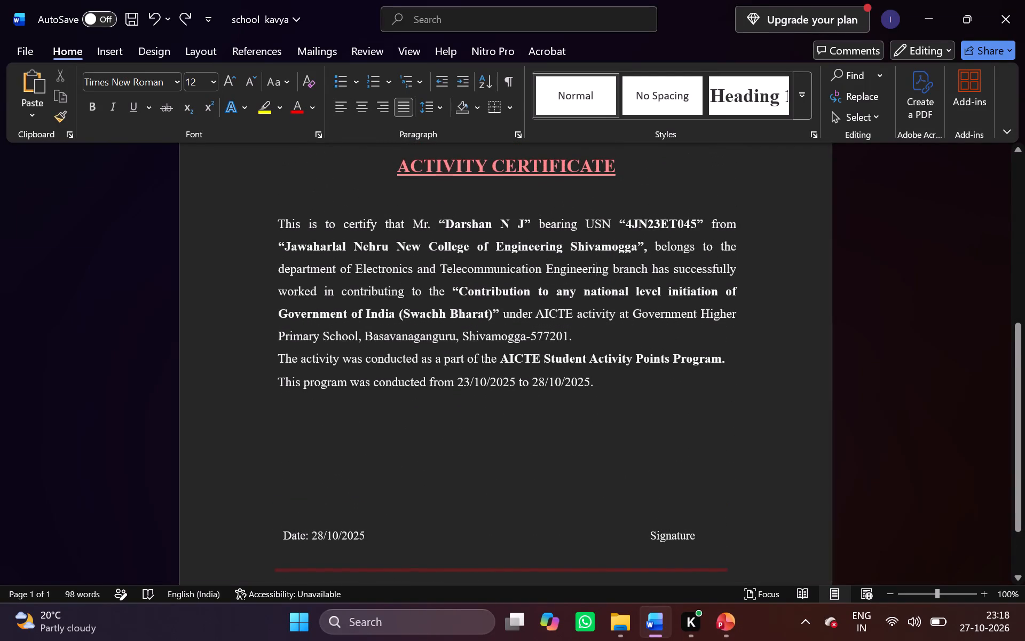
click(696, 225)
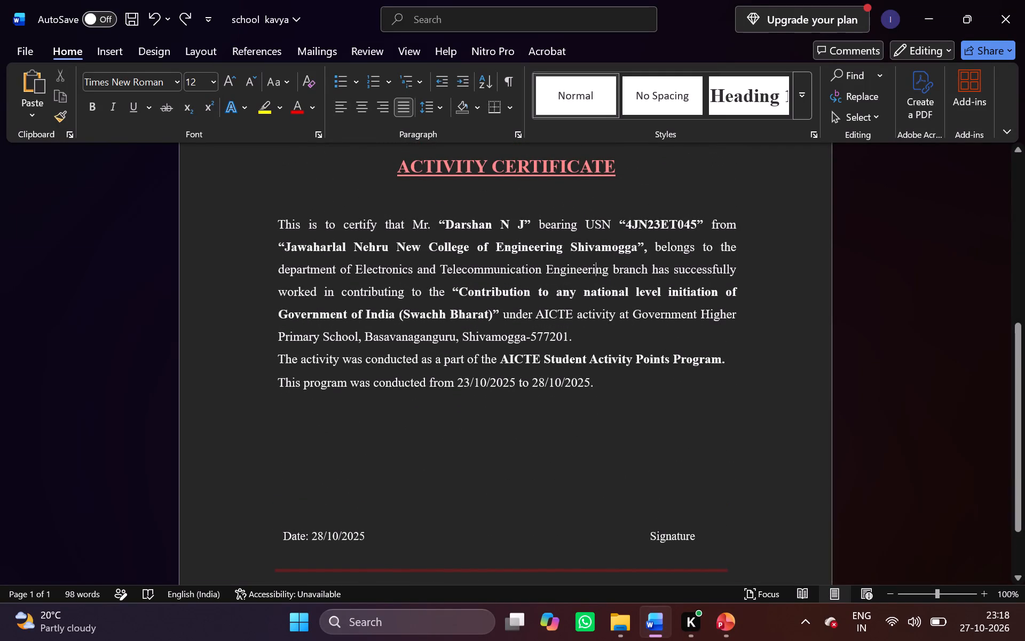
key(BackSpace)
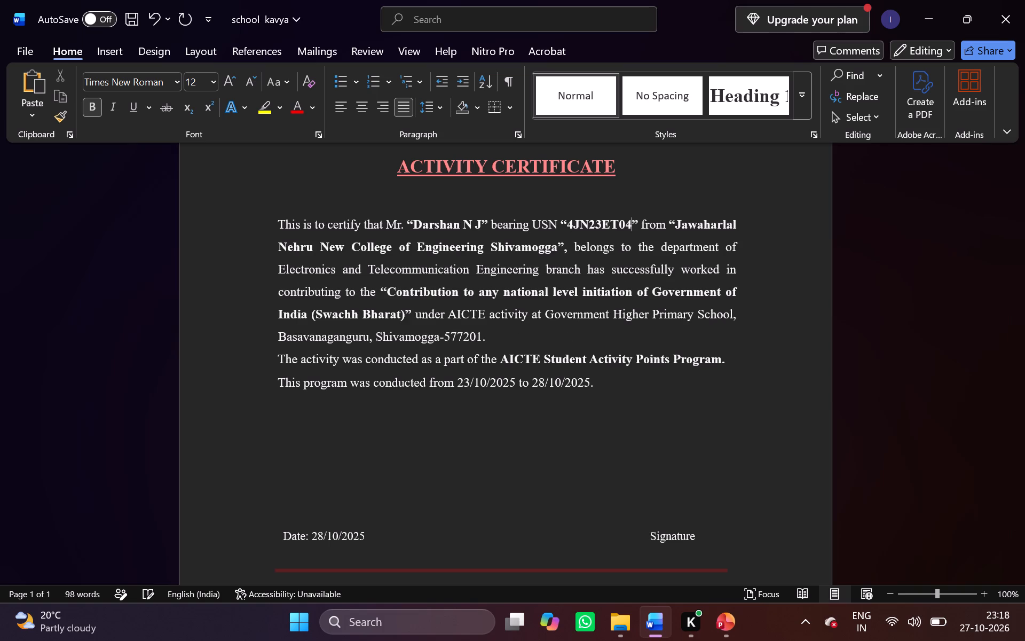
key(BackSpace)
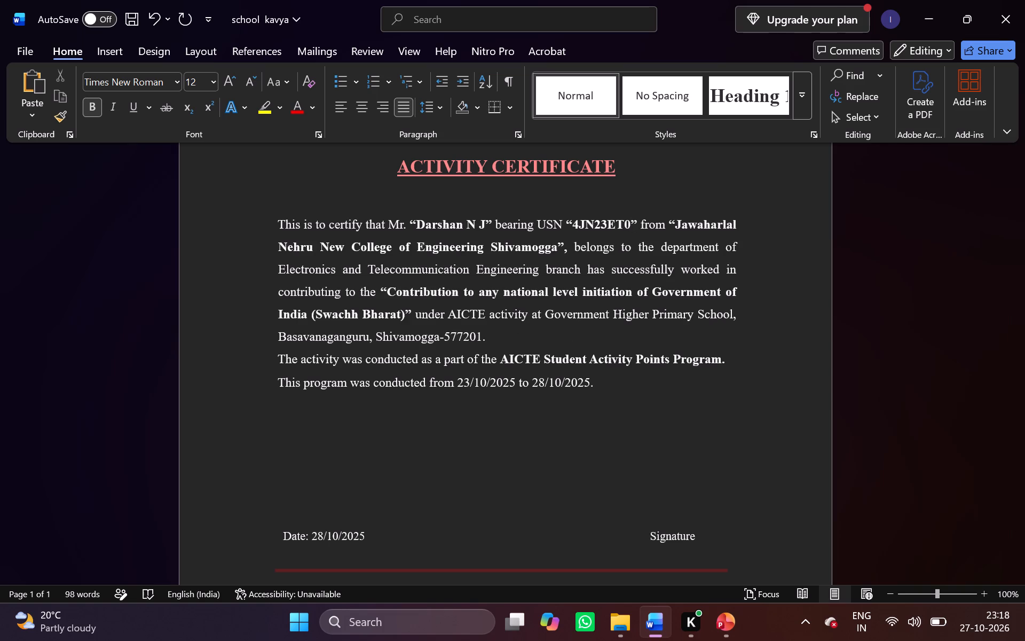
text(13)
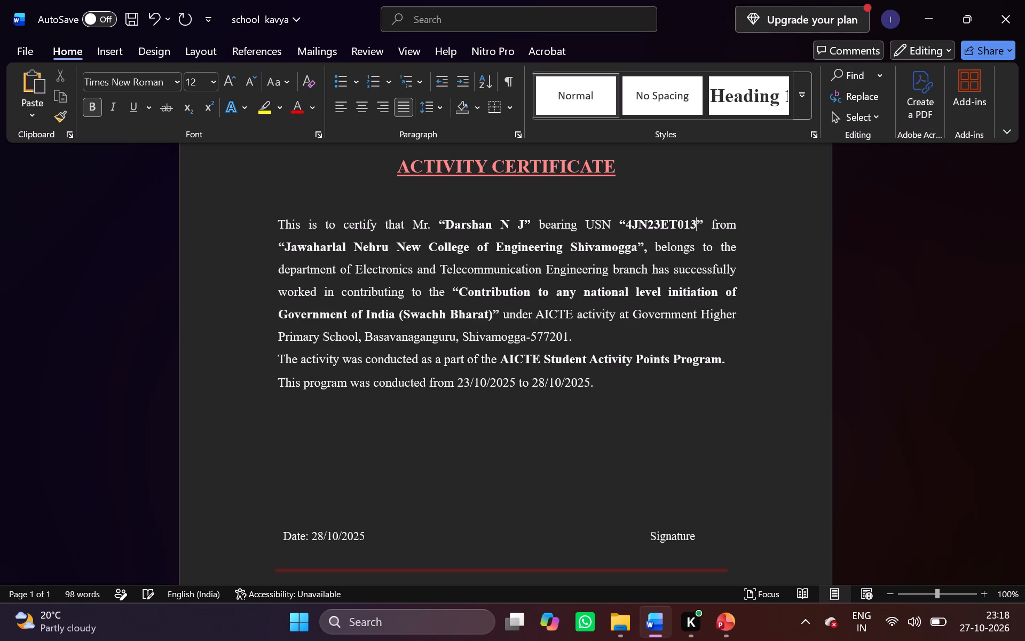
click(718, 623)
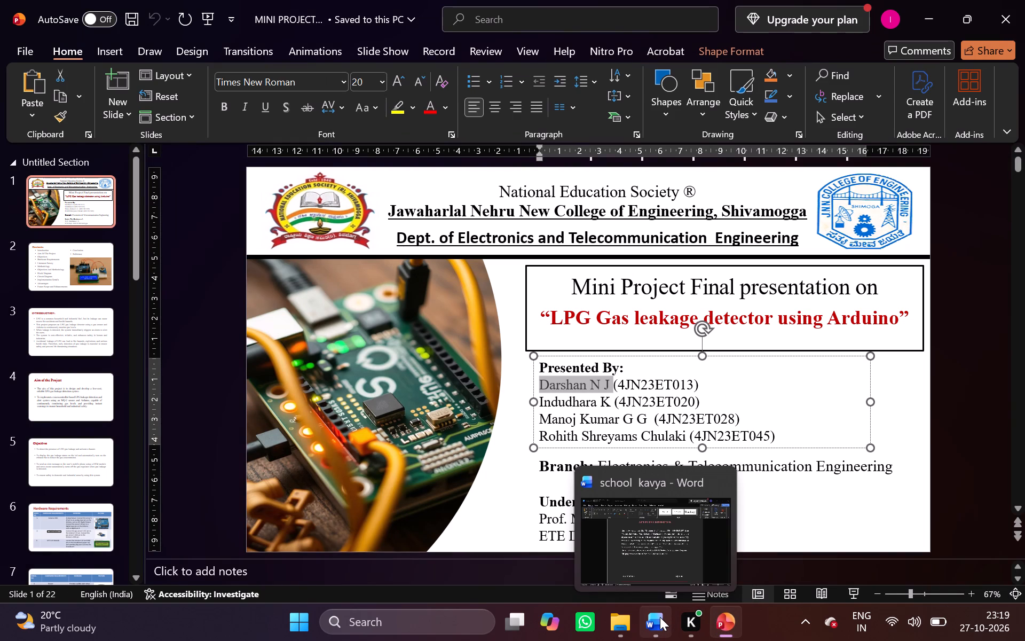
click(660, 617)
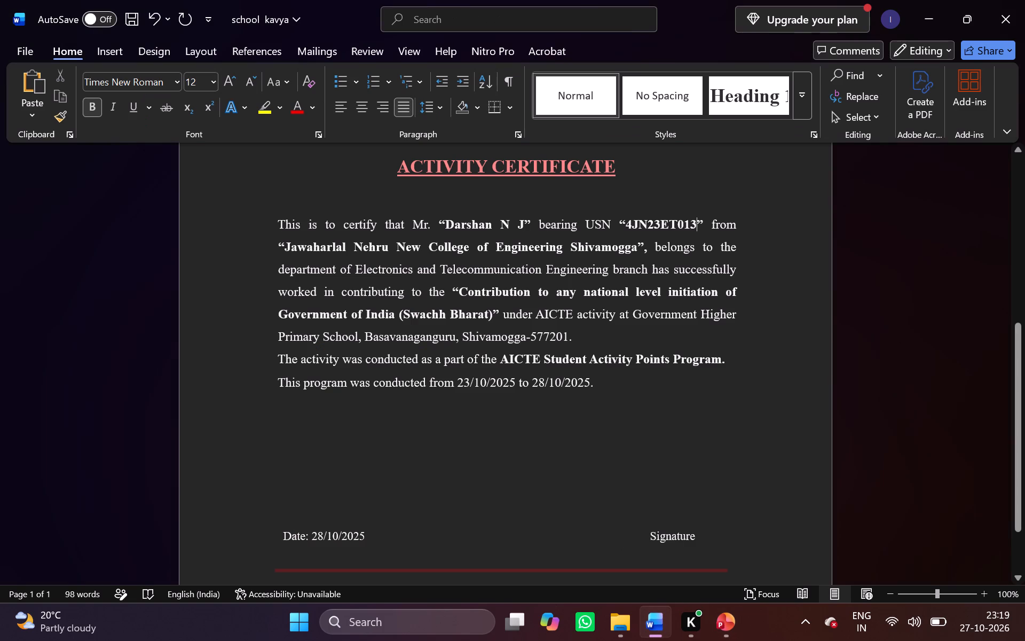
Save the certificate as a PDF named "darshan swatchbharath" in the AICTE points folder.
key(ctrl+s)
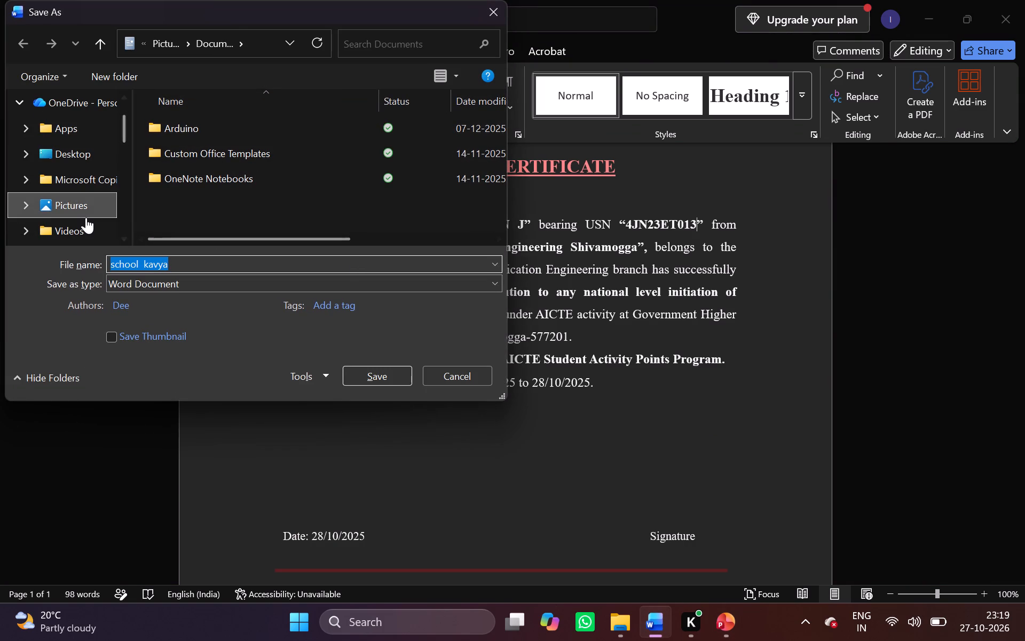
scroll(86, 217, down, 2)
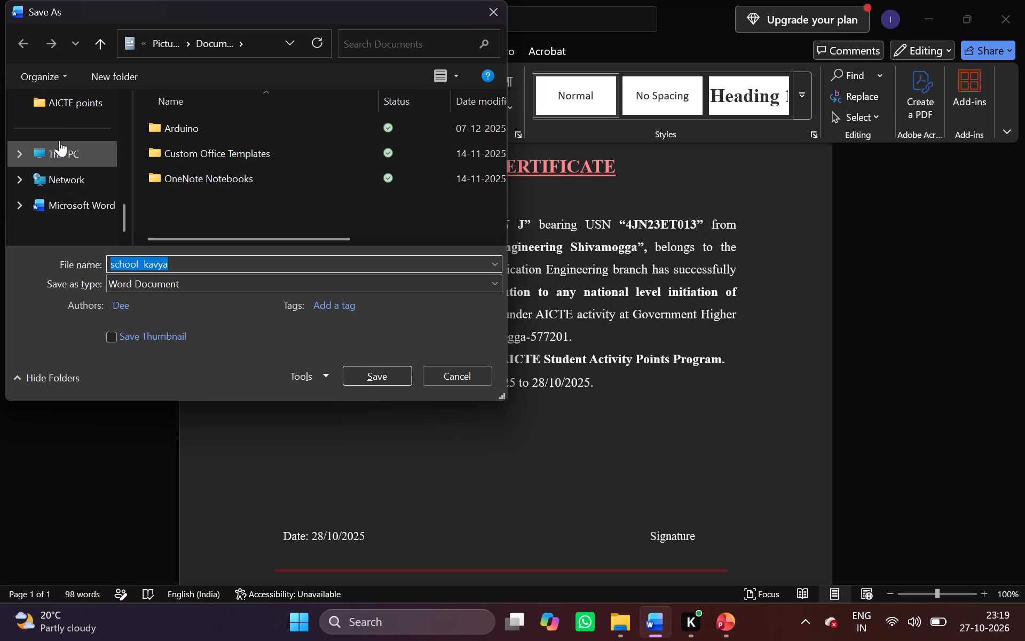
click(58, 101)
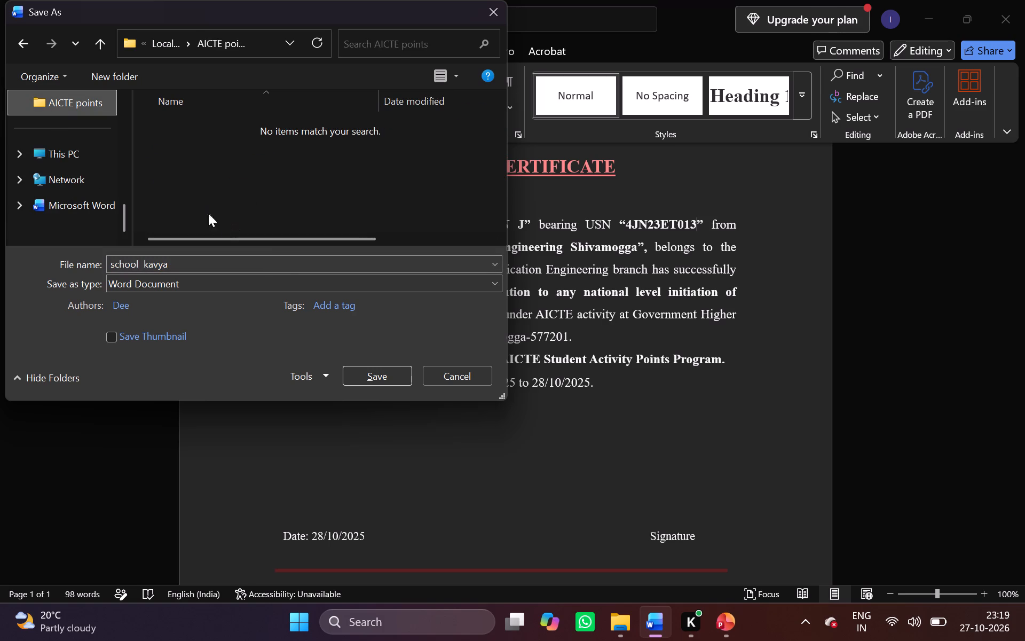
click(268, 278)
click(169, 378)
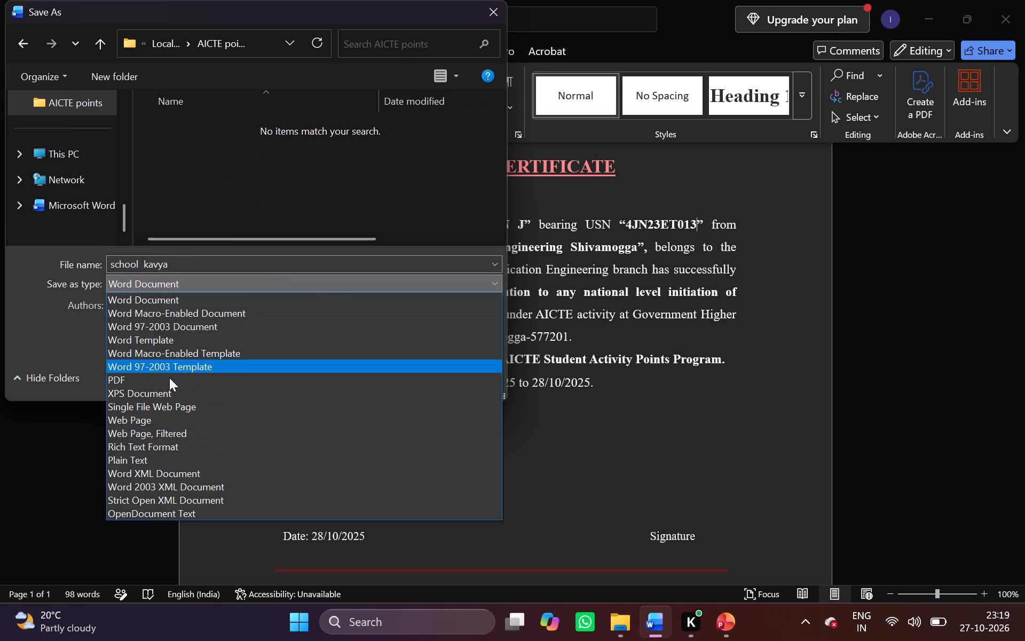
click(170, 261)
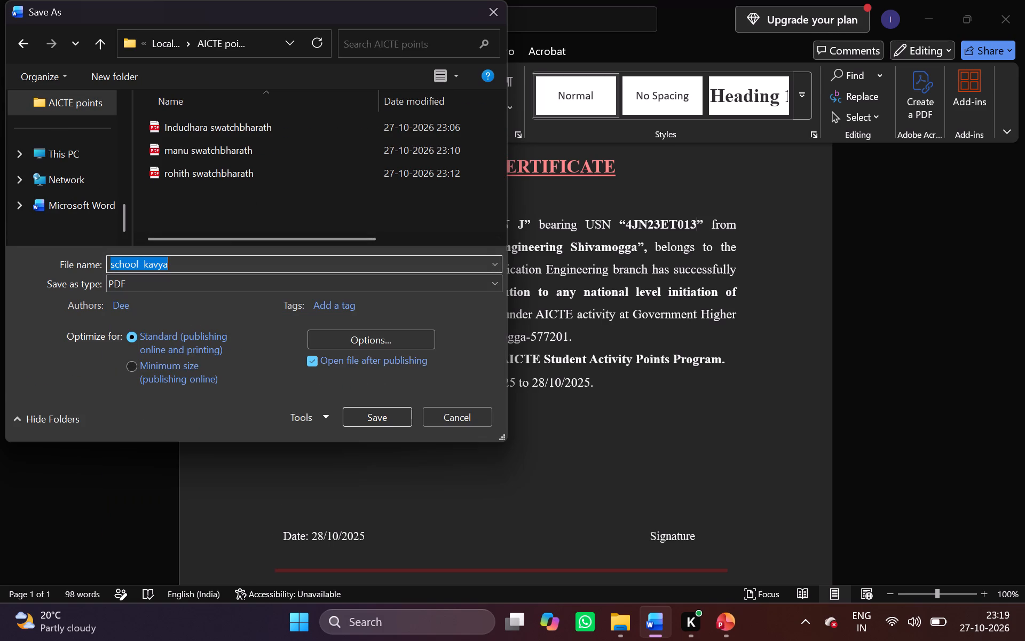
key(BackSpace)
text(dar)
key(s)
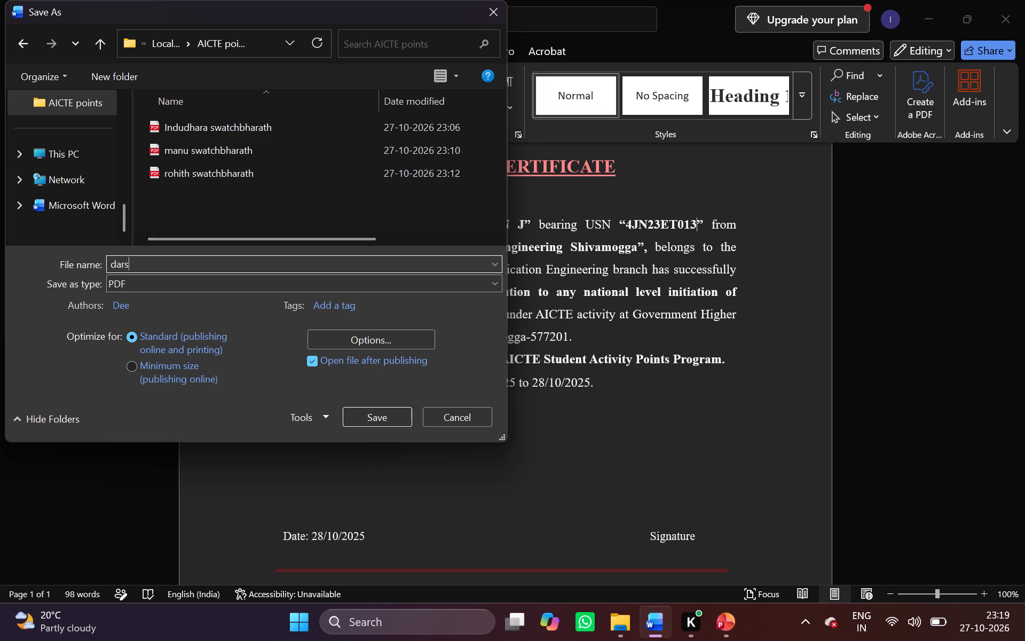
key(h)
text(an)
key(space)
text(swatchbharath)
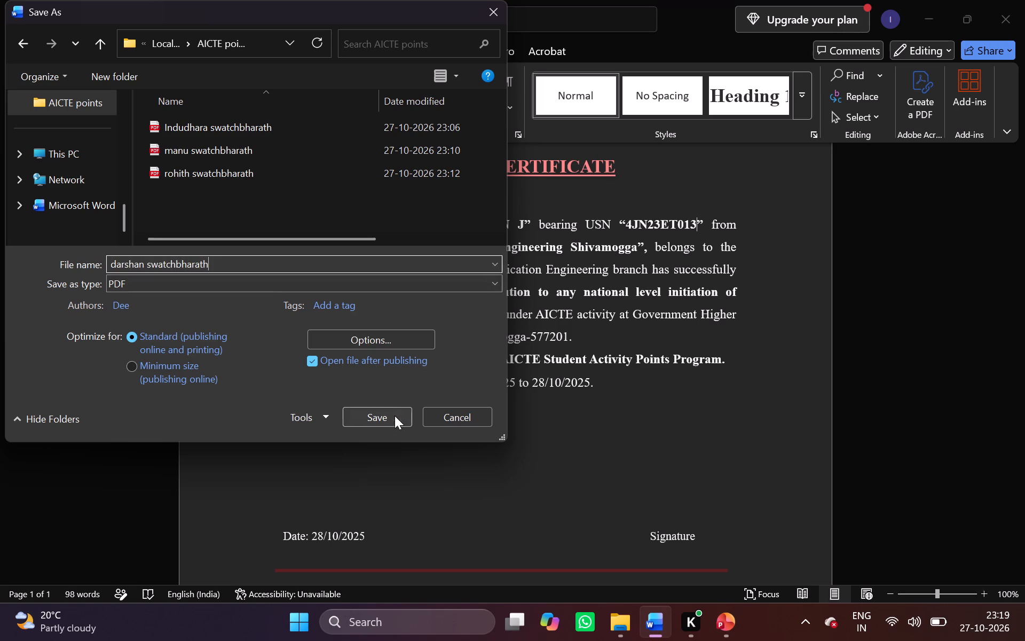
click(388, 426)
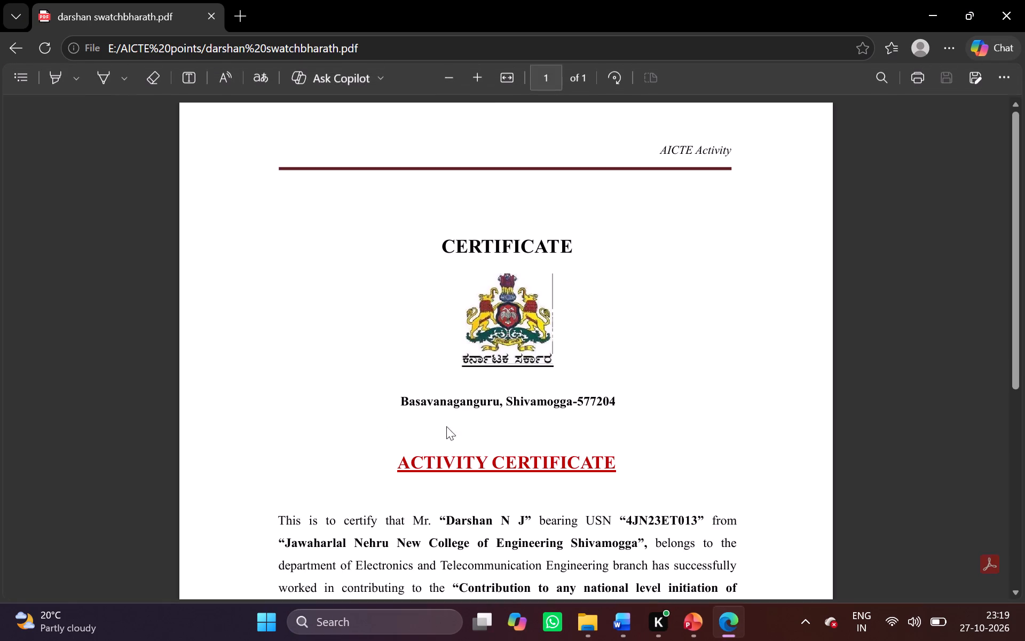
Review the published certificate PDF down to the signature line and close it.
scroll(509, 457, down, 3)
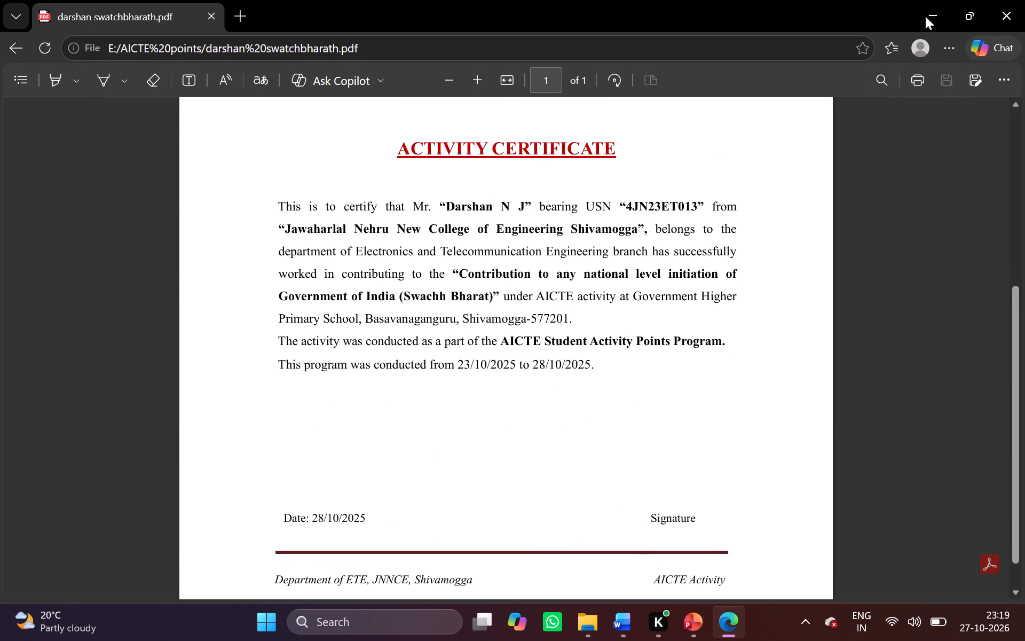
click(999, 0)
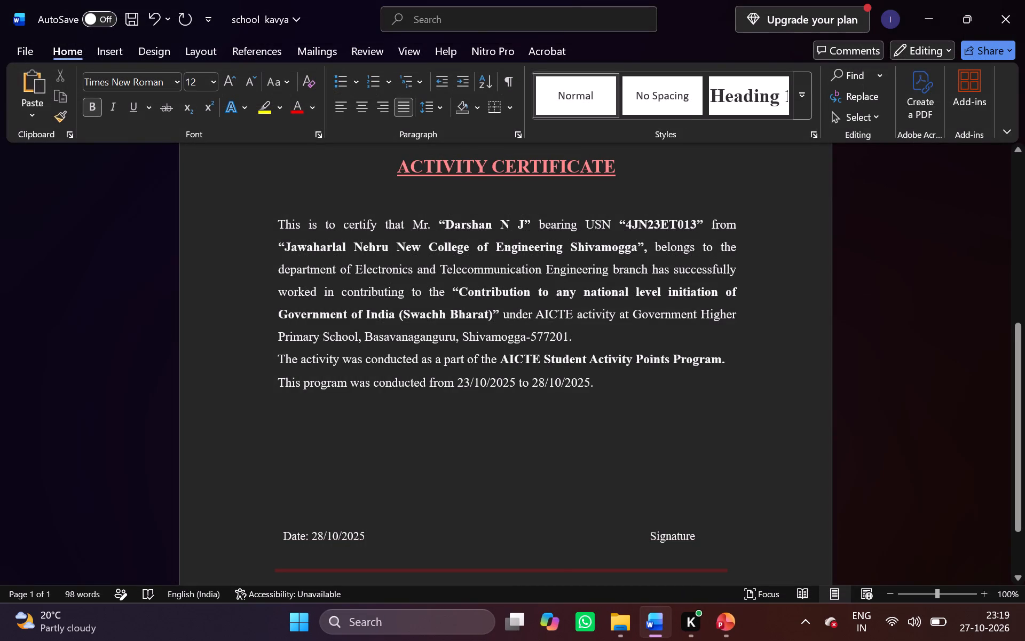
Close the "school kavya" Word document without saving its changes.
click(1013, 5)
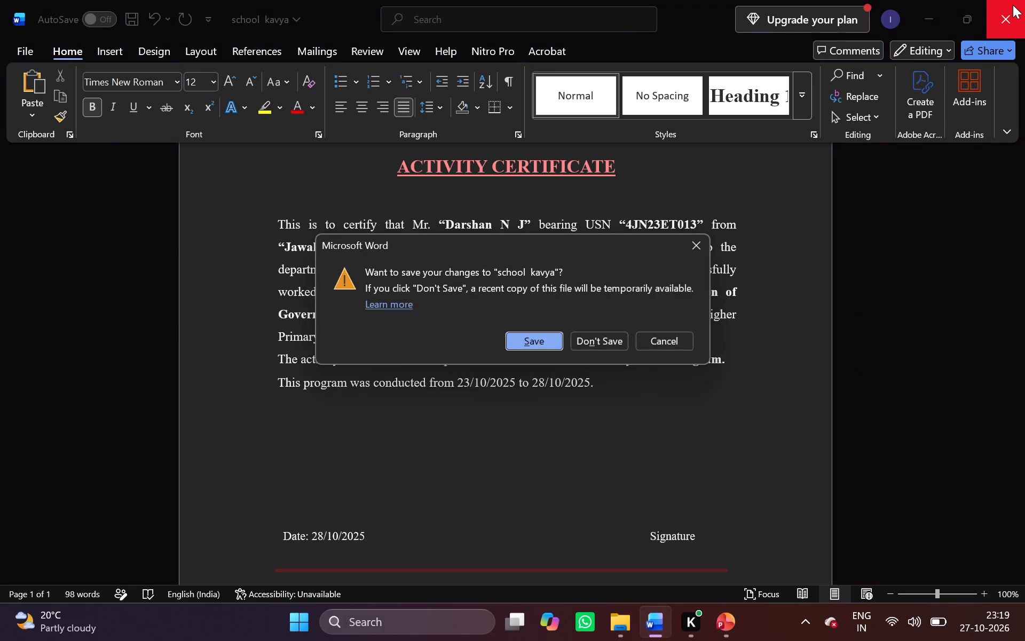
click(600, 343)
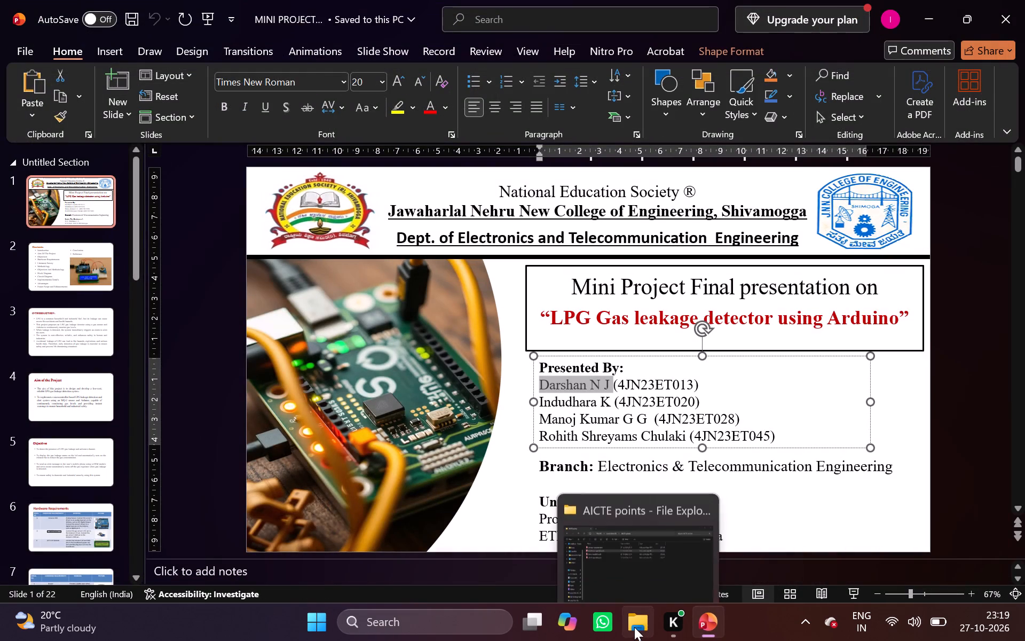
Open the "manu swatchbharath" PDF from the AICTE points folder to check its certificate, and close it.
click(634, 627)
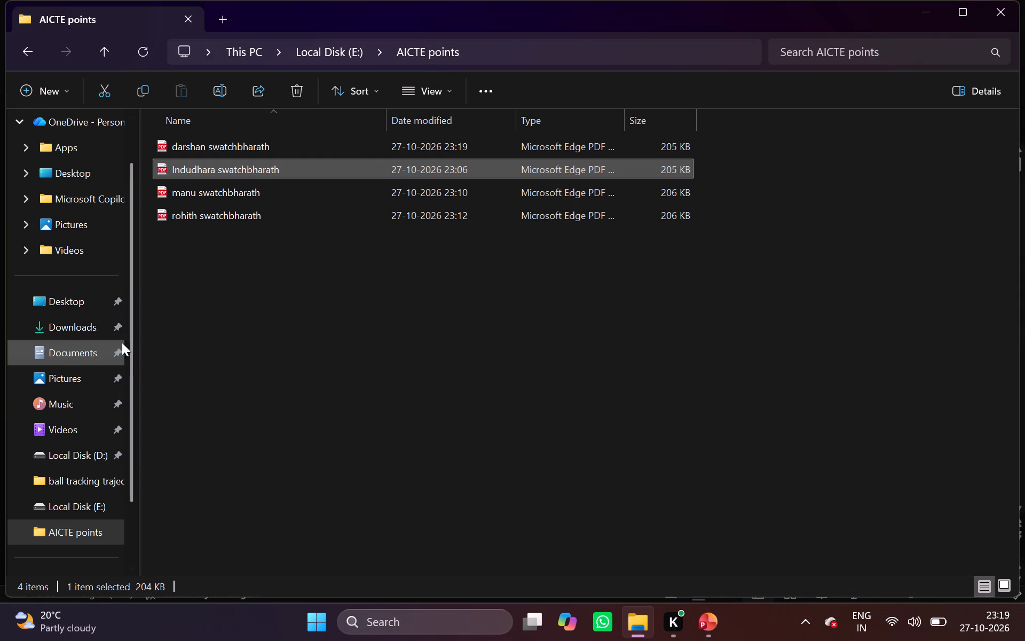
double_click(240, 195)
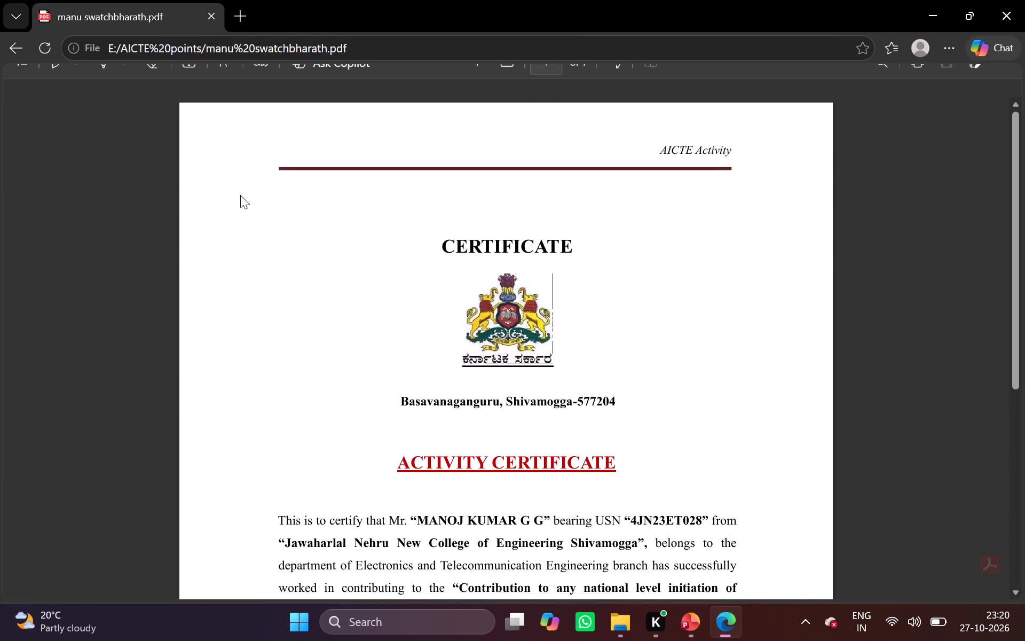
click(995, 0)
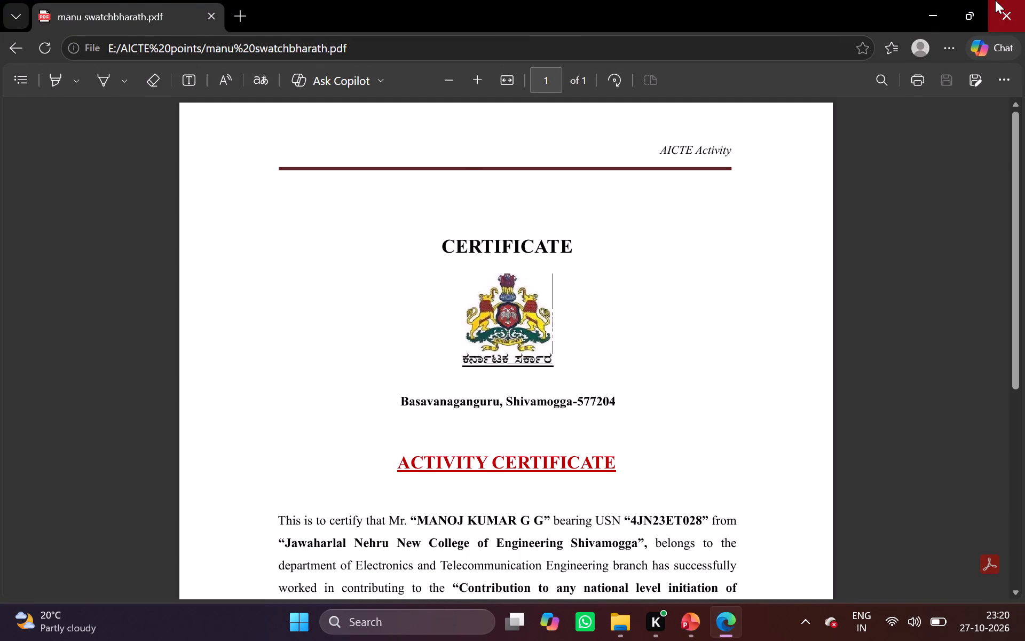
Examine the files in the Downloads and Documents folders, including the available actions for the newest PDF in Downloads.
click(65, 339)
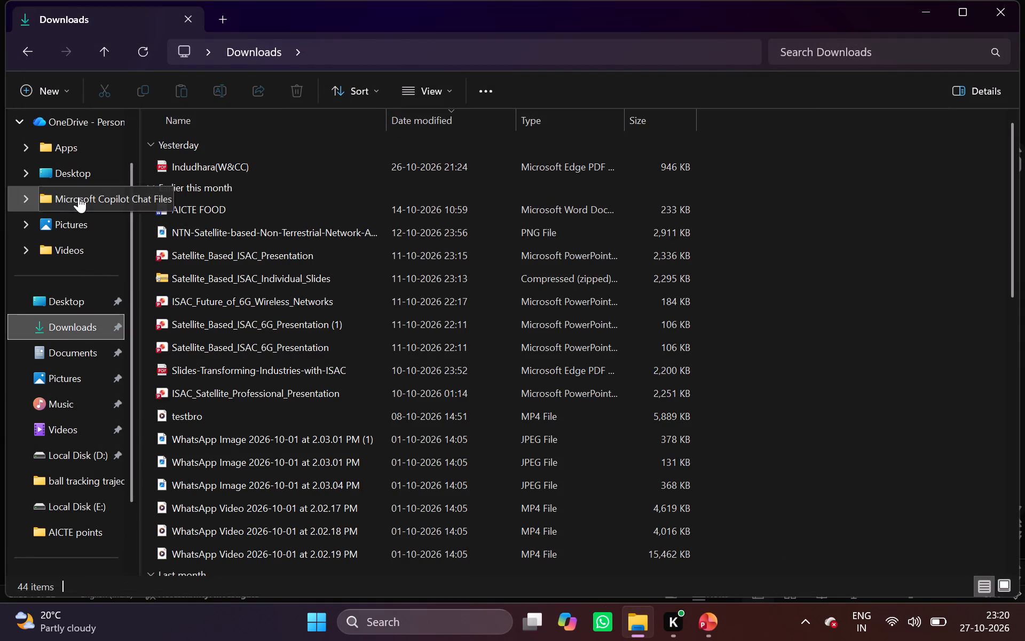
click(62, 357)
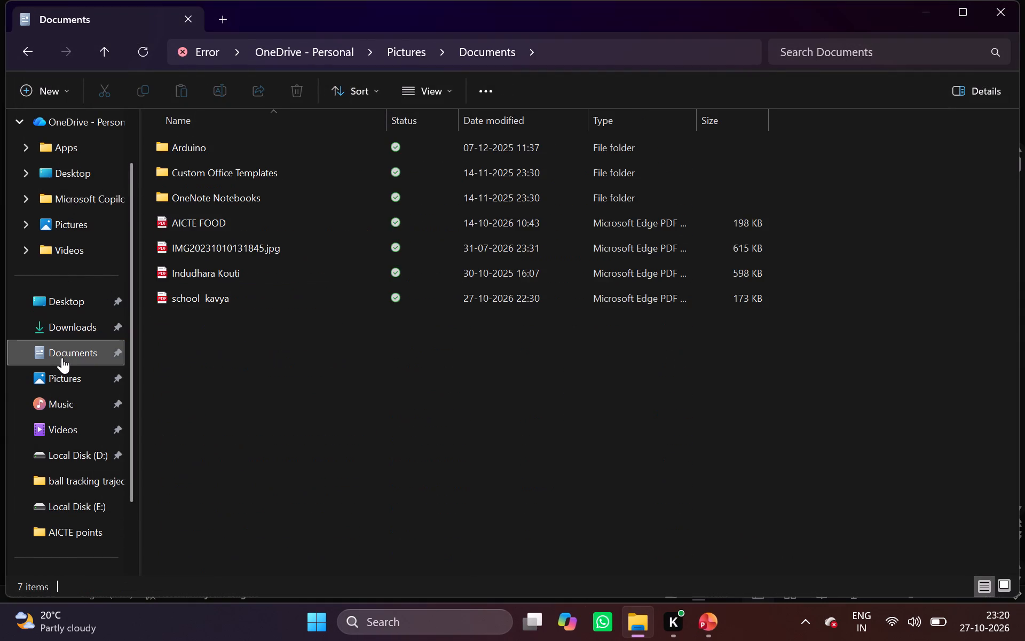
click(217, 292)
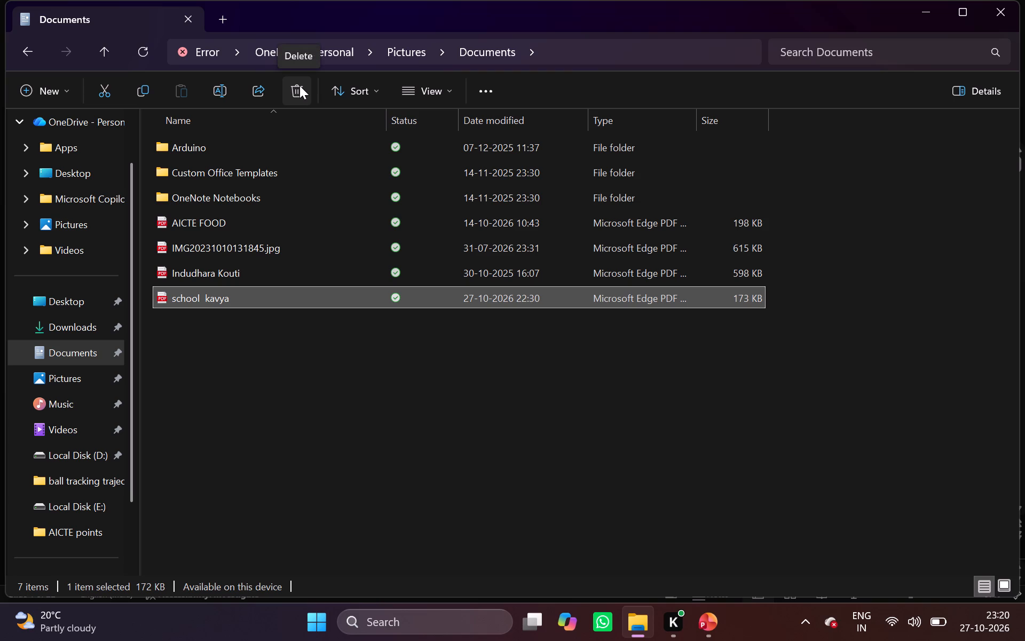
click(104, 318)
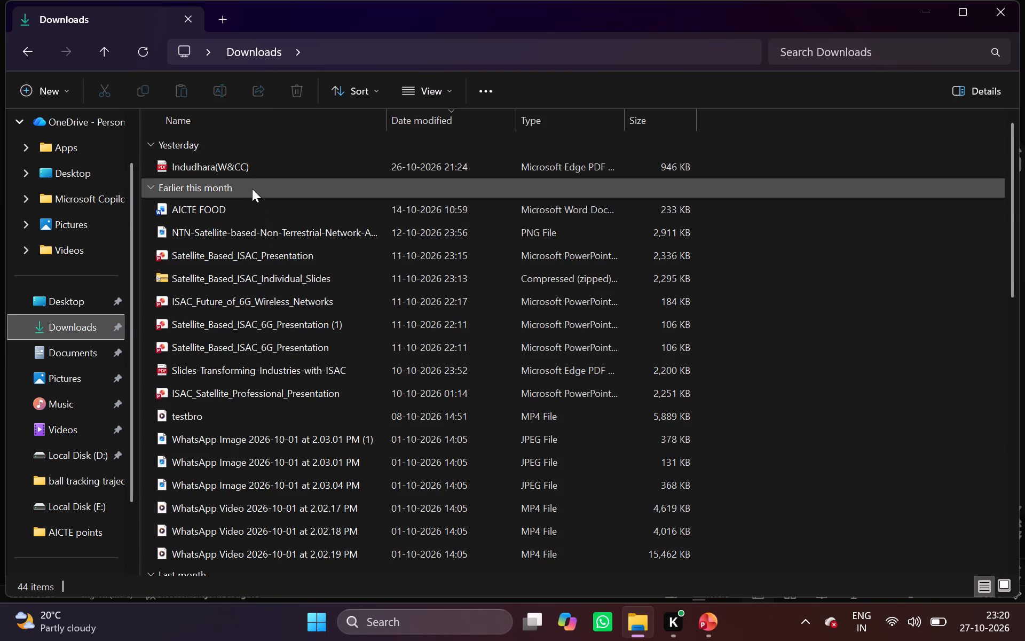
click(319, 168)
right_click(319, 168)
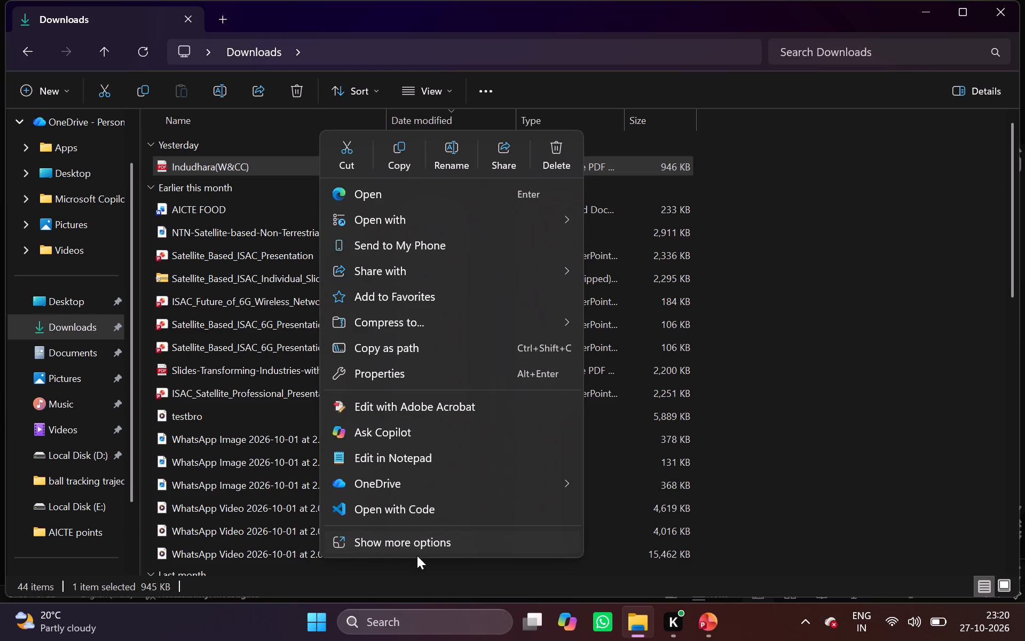
click(416, 553)
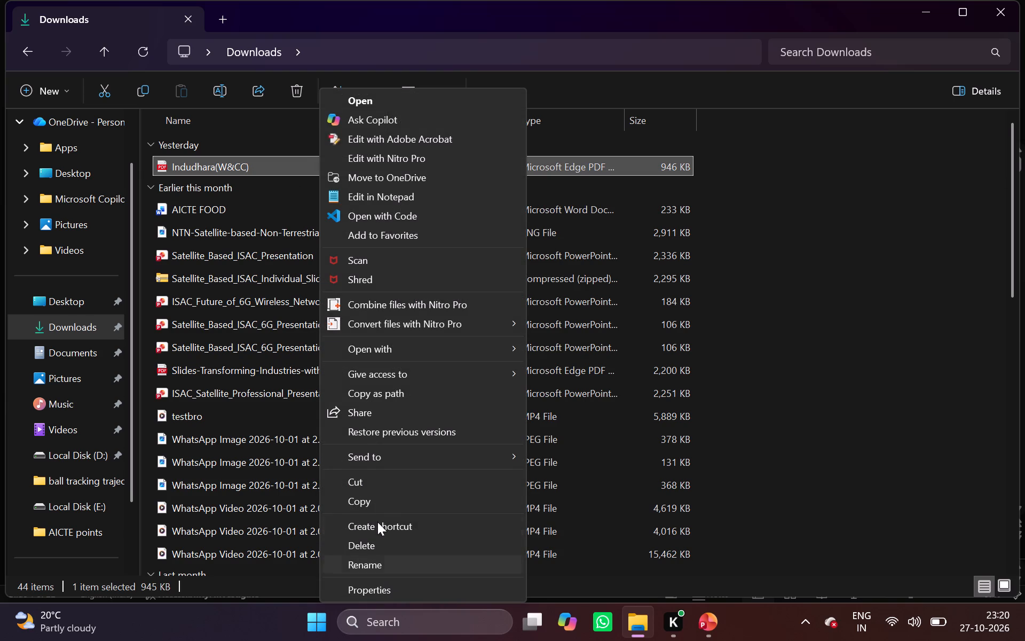
click(940, 223)
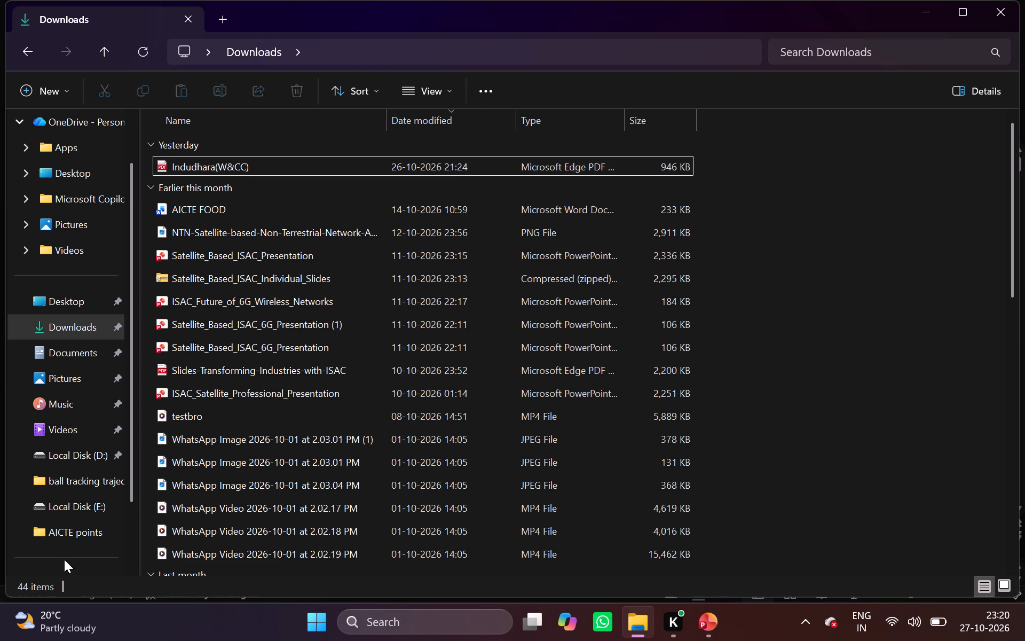
Look through Local Disk (E:), Downloads, Documents, Pictures and the OneDrive folders, including its Videos folder, for related files.
click(72, 512)
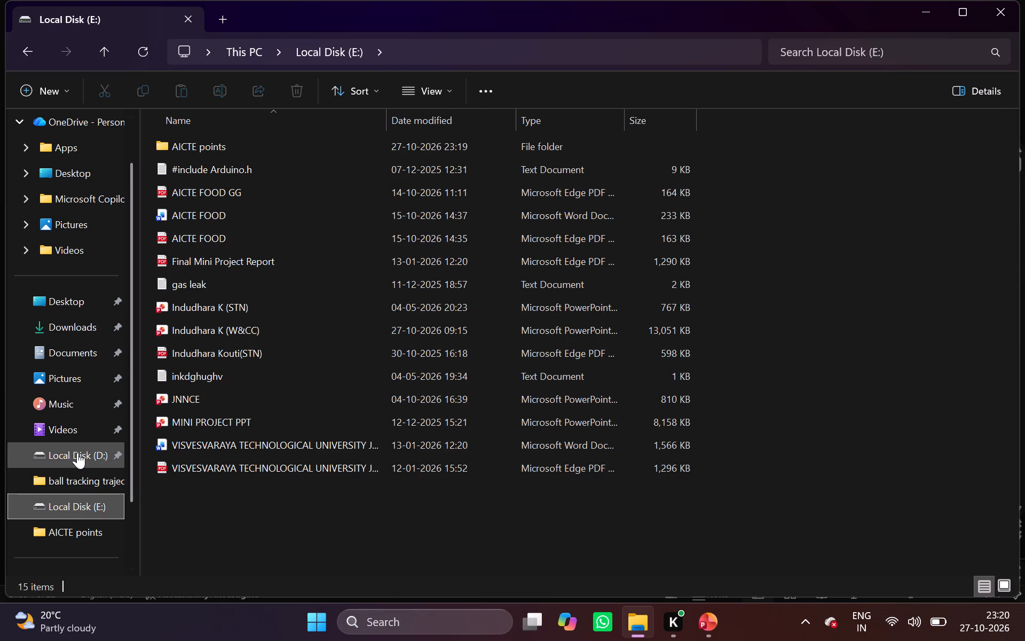
click(62, 334)
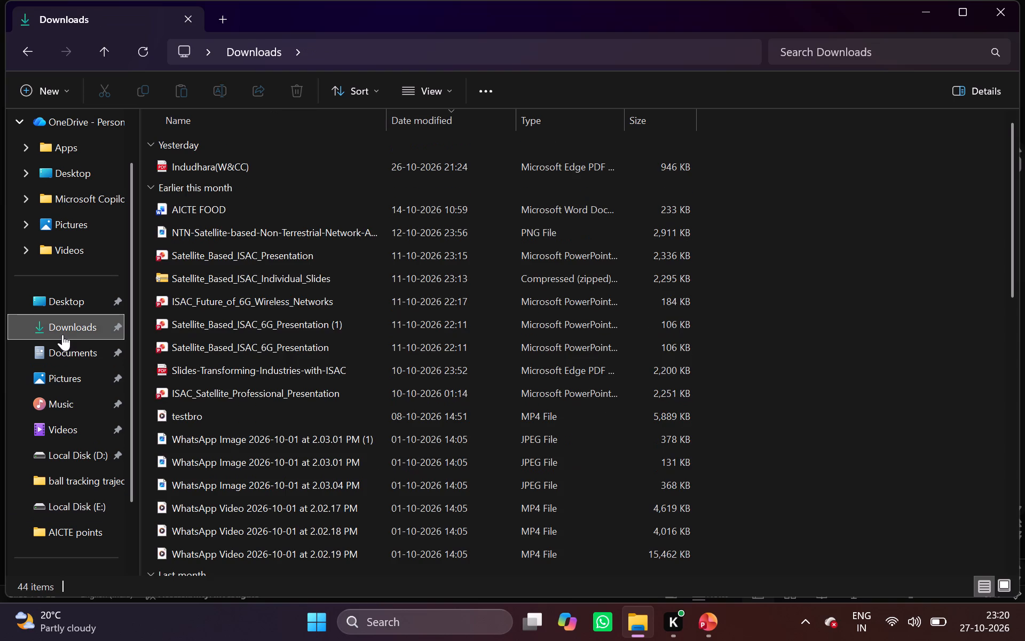
click(44, 363)
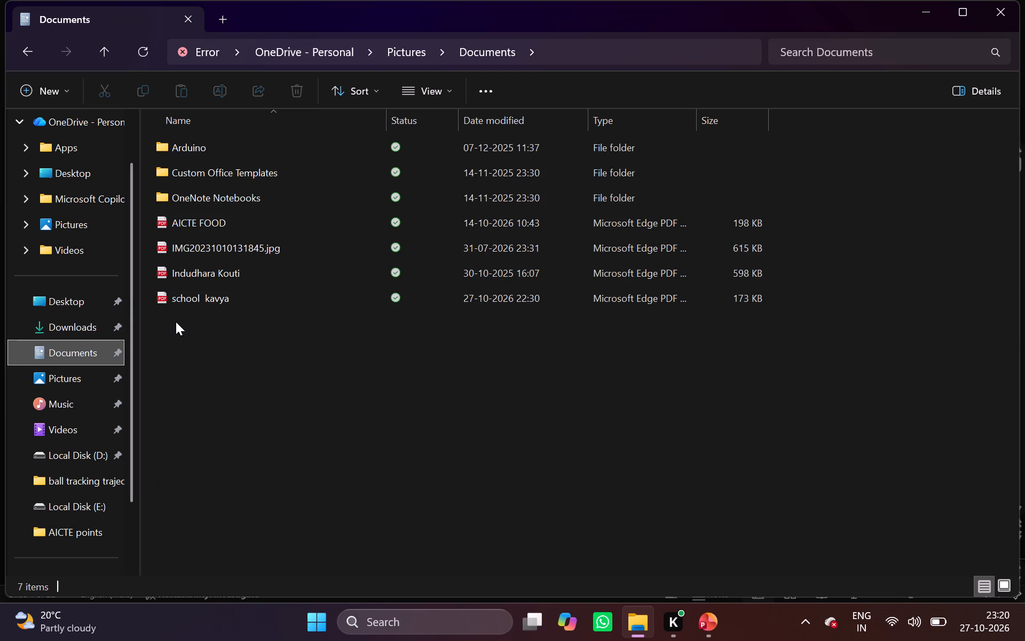
click(91, 127)
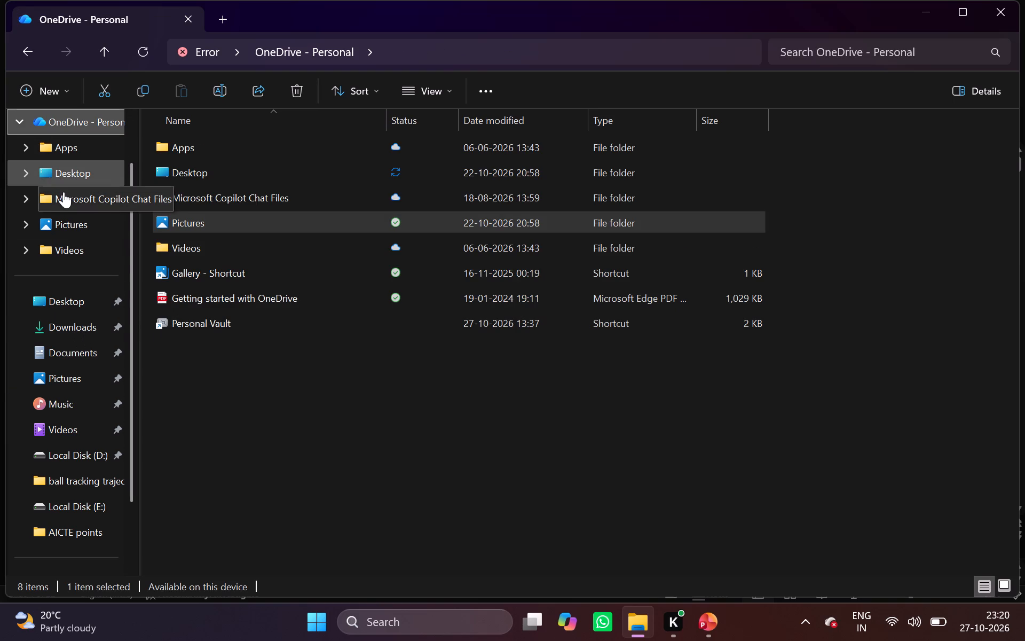
click(76, 233)
click(95, 256)
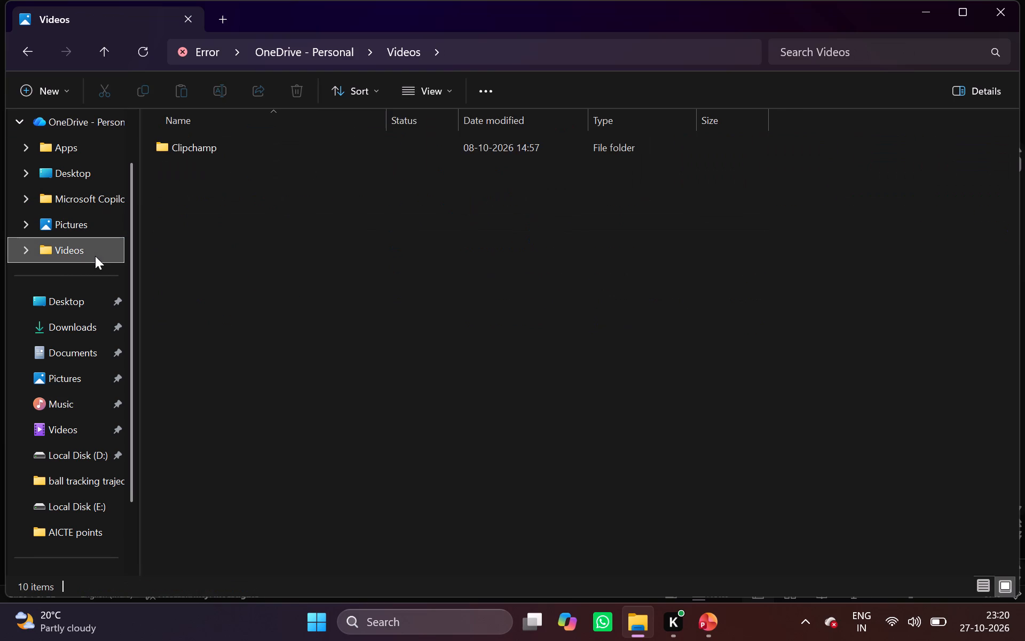
click(65, 333)
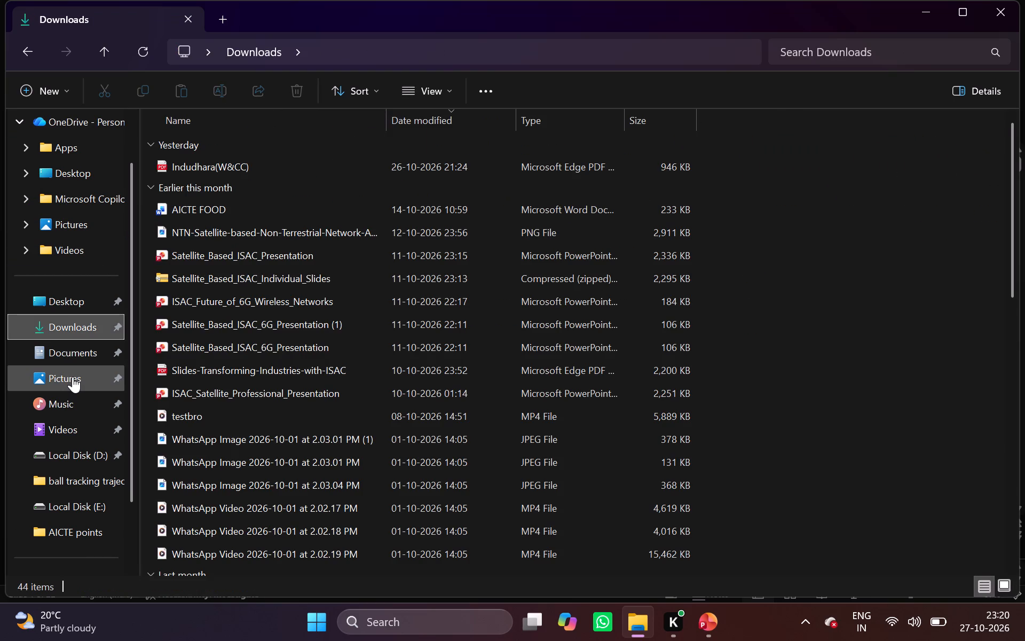
click(68, 355)
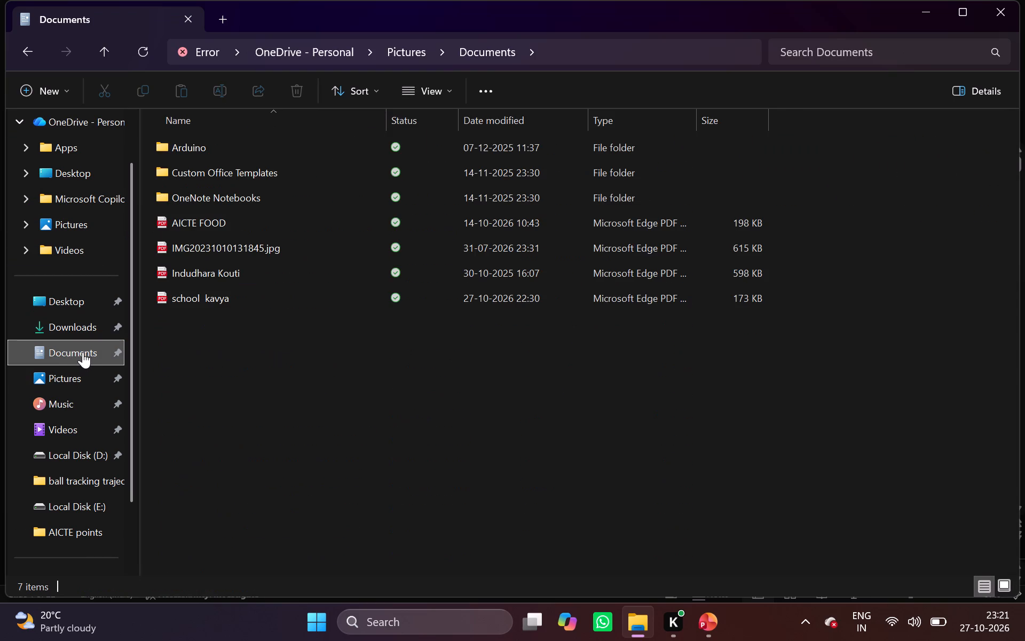
click(89, 373)
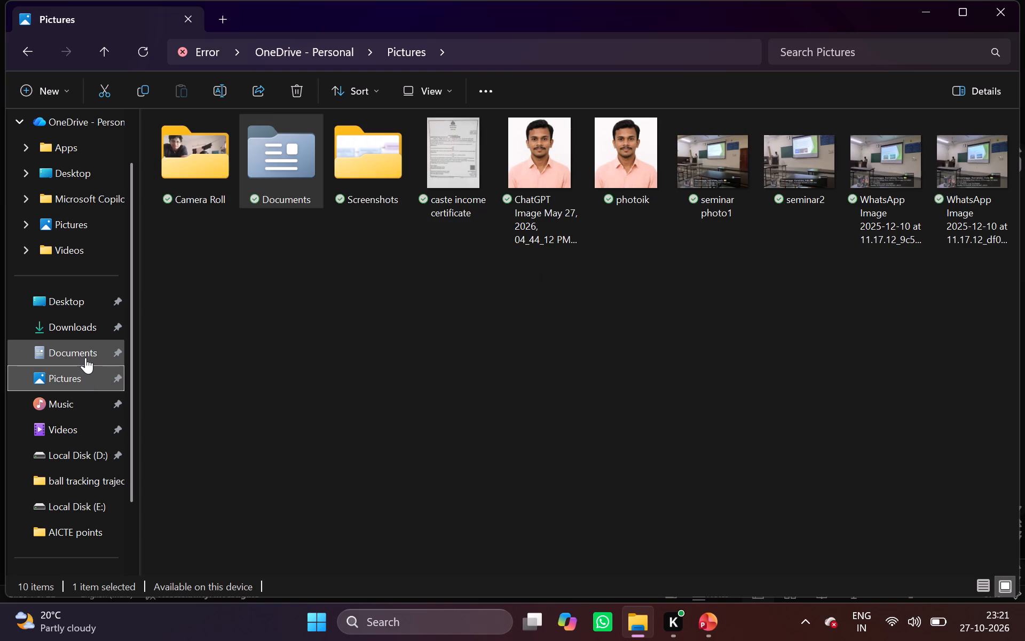
Delete the "school kavya" PDF from the Documents folder.
click(85, 357)
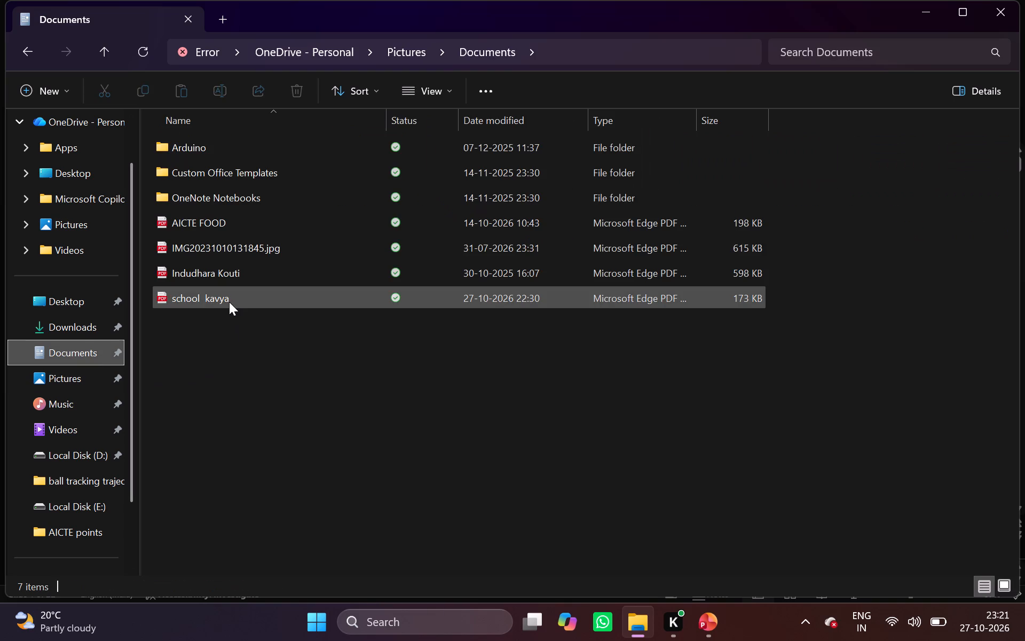
click(229, 302)
click(294, 97)
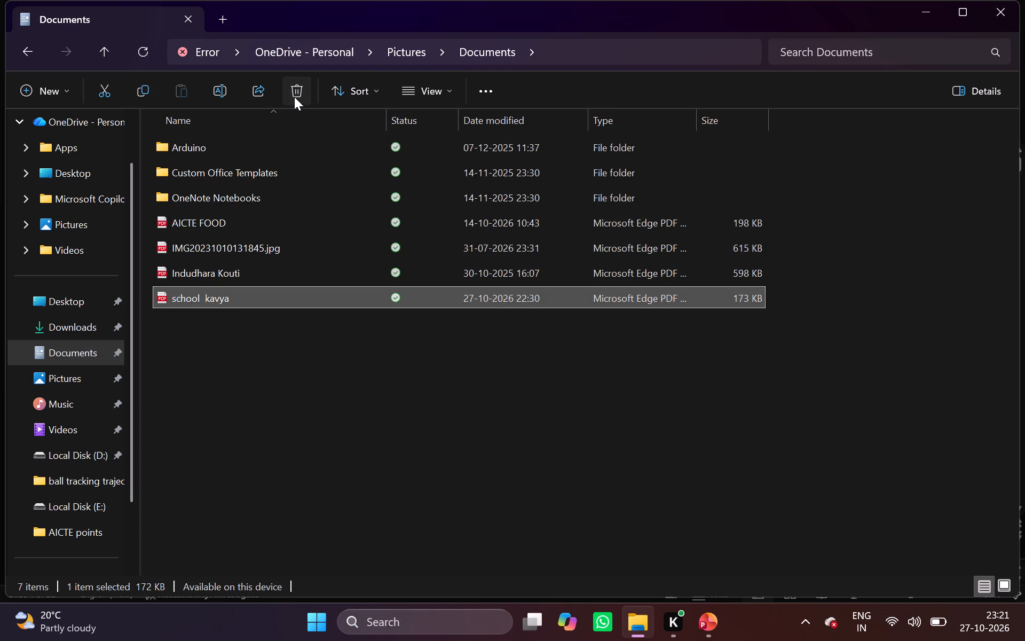
Check the 598 KB presentation PDF in Documents through to its last slide, close it and delete the file.
double_click(239, 268)
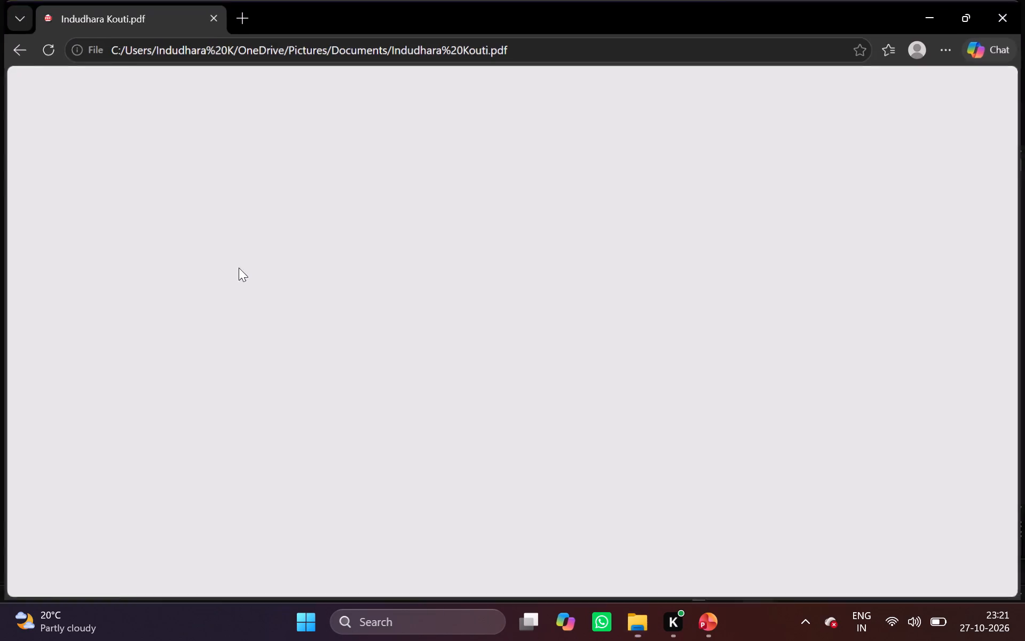
scroll(683, 325, down, 14)
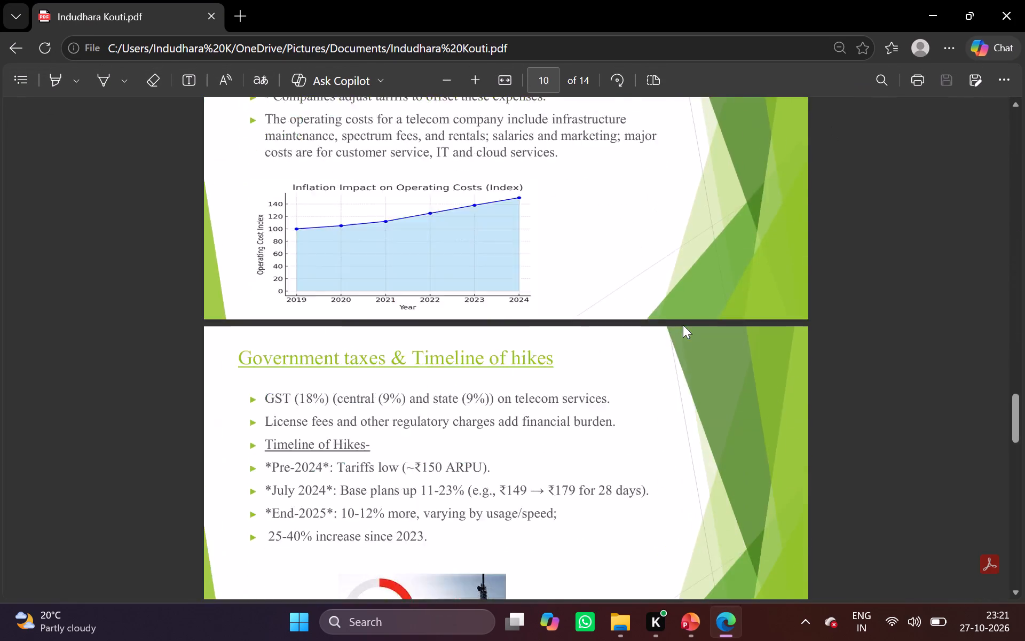
scroll(683, 325, down, 7)
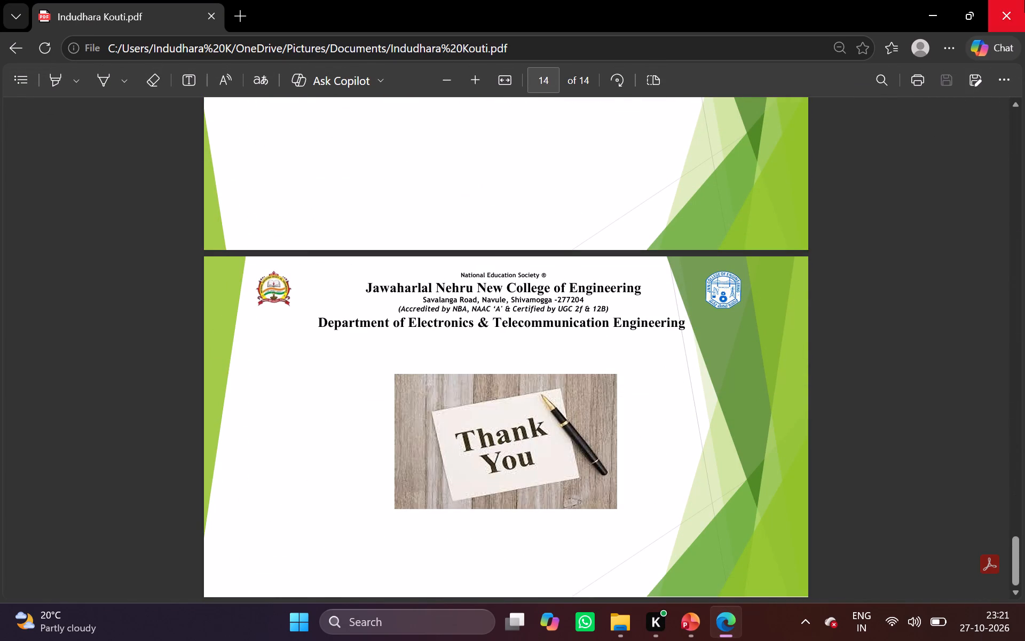
click(1024, 0)
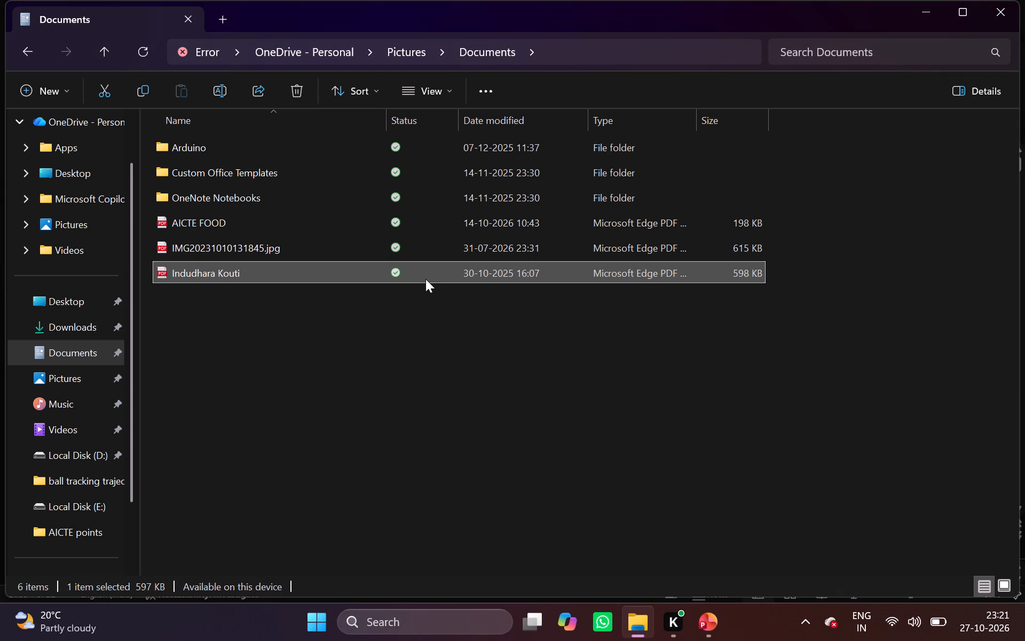
click(296, 88)
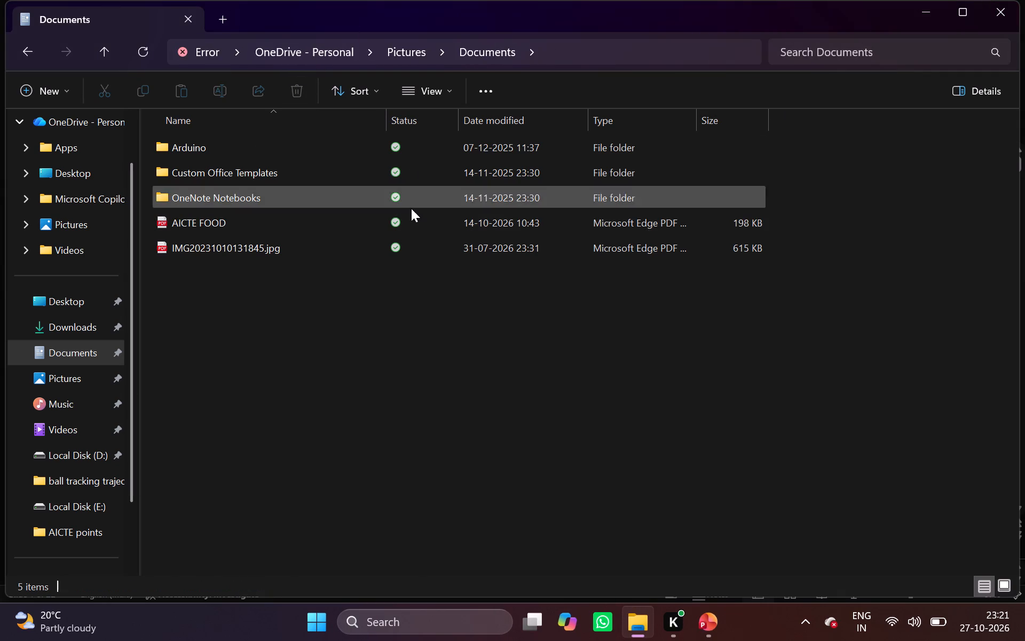
Refresh the Documents folder and check the OneDrive sync status.
click(152, 46)
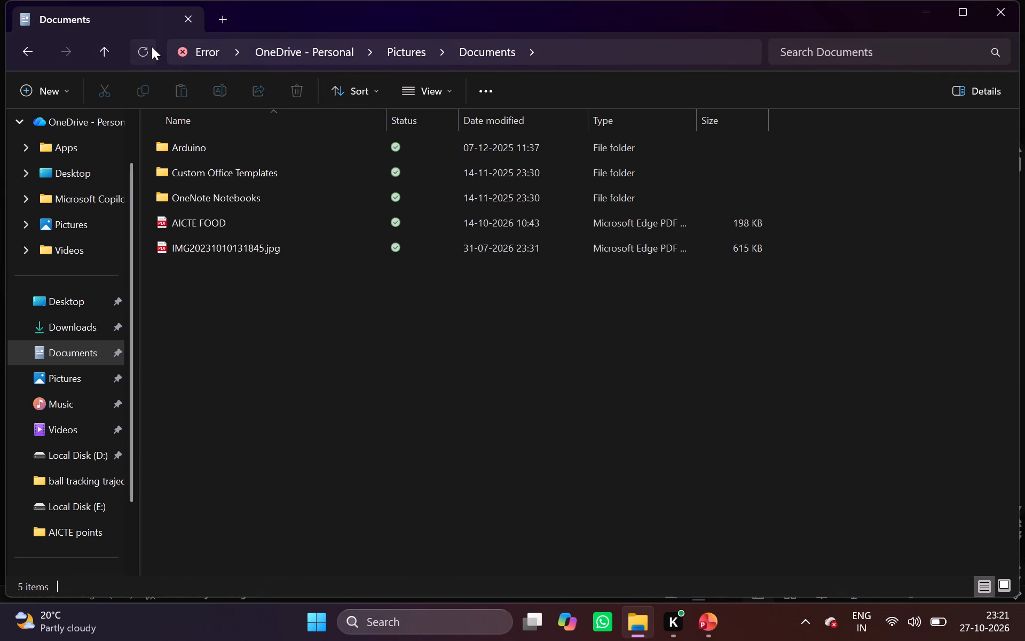
click(152, 46)
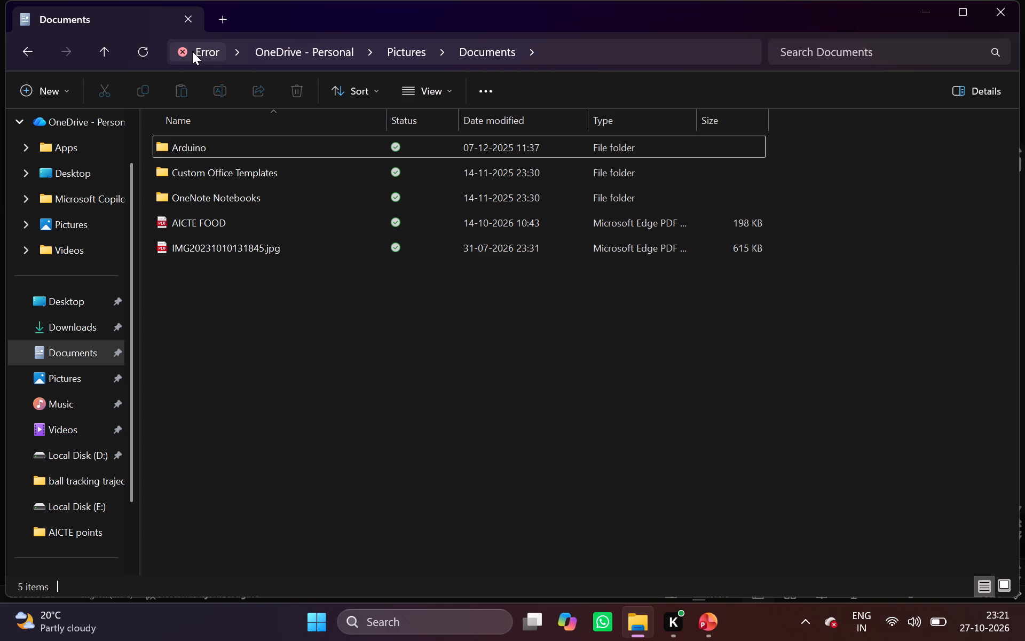
click(192, 51)
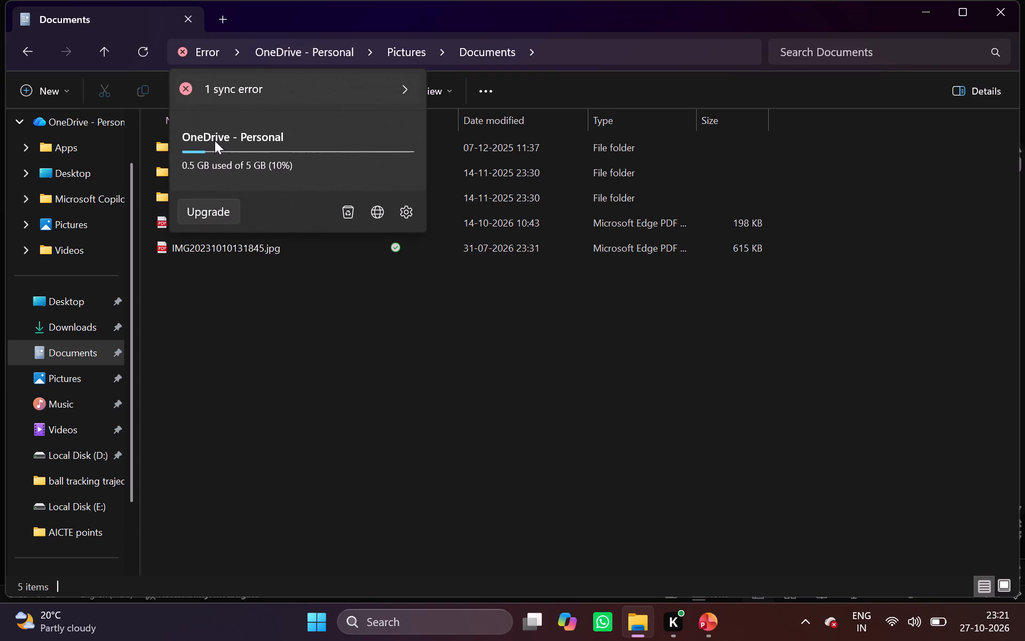
double_click(215, 140)
double_click(192, 149)
click(276, 324)
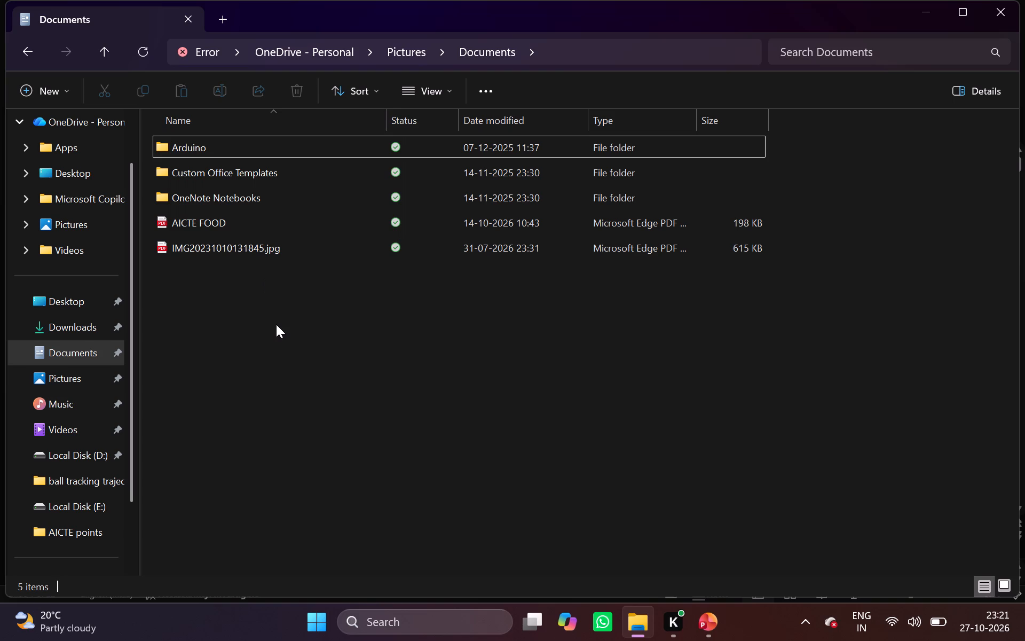
Examine the contents of the Arduino folder's libraries subfolder and return to Documents.
double_click(260, 140)
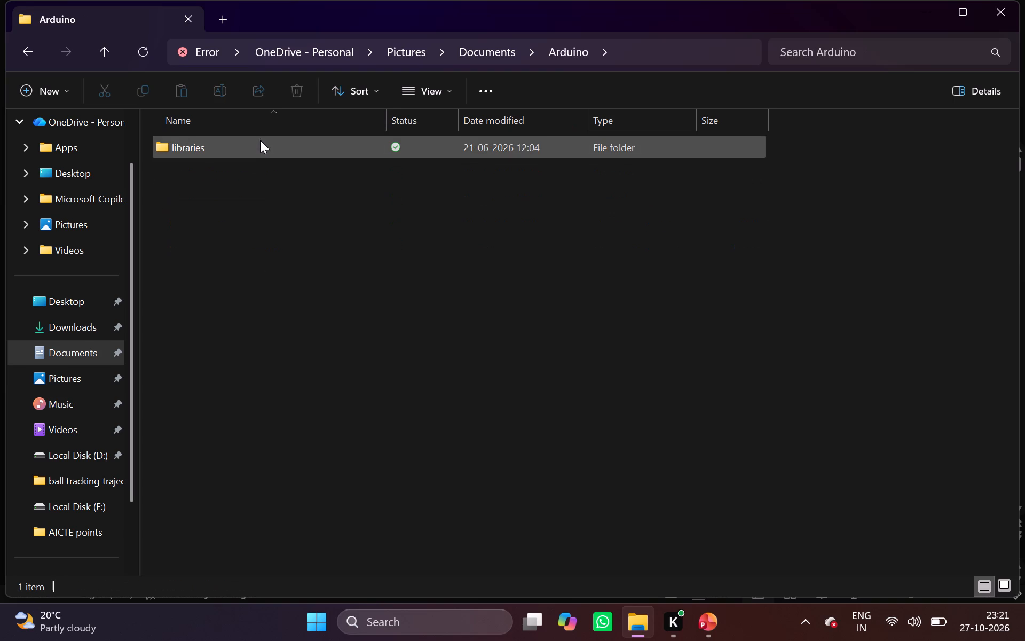
double_click(260, 140)
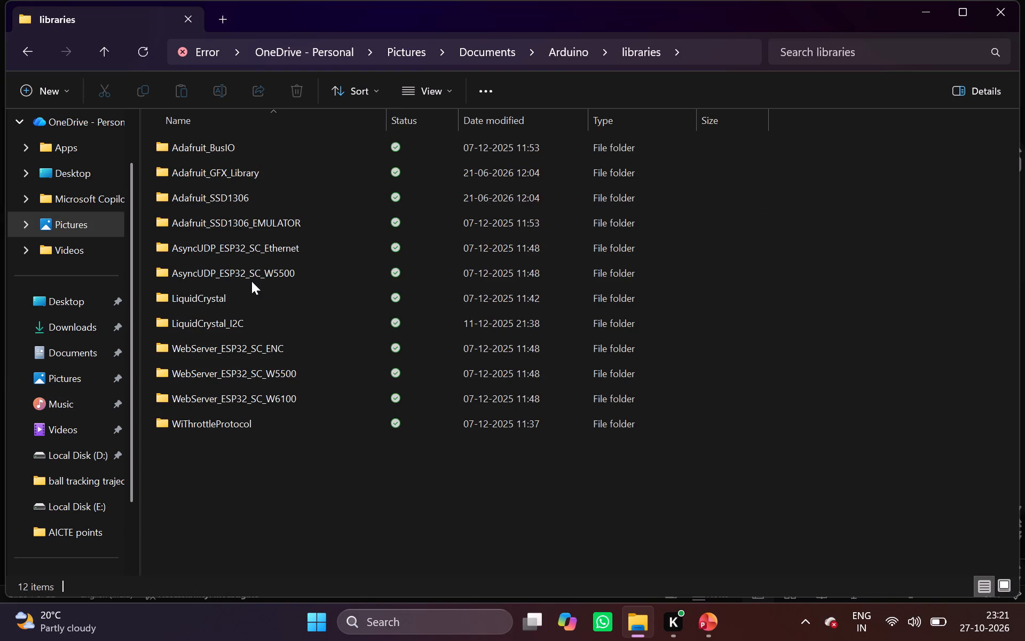
scroll(251, 281, down, 1)
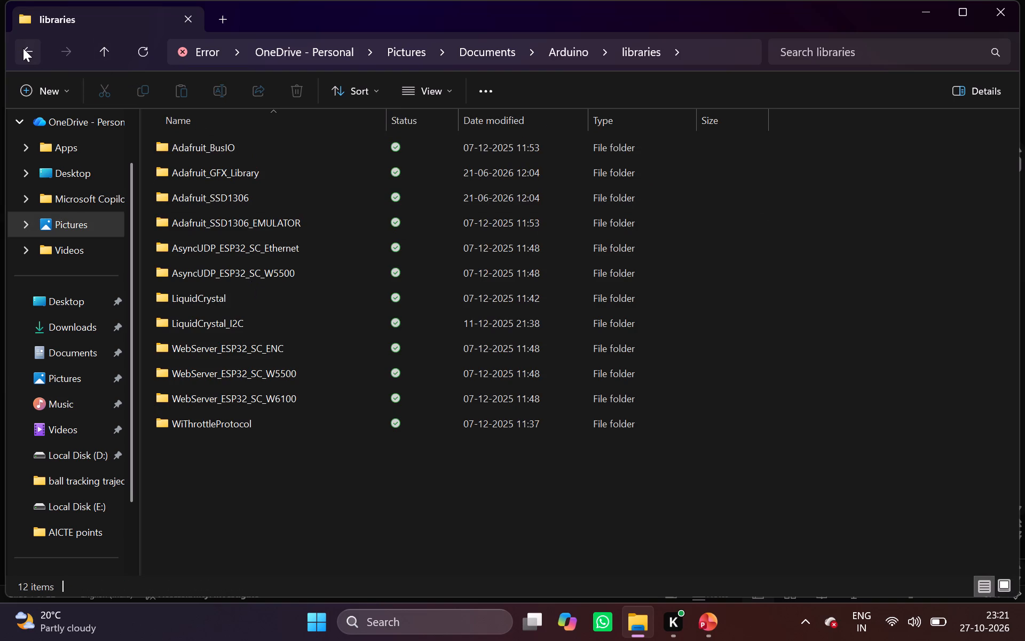
click(23, 48)
click(23, 48)
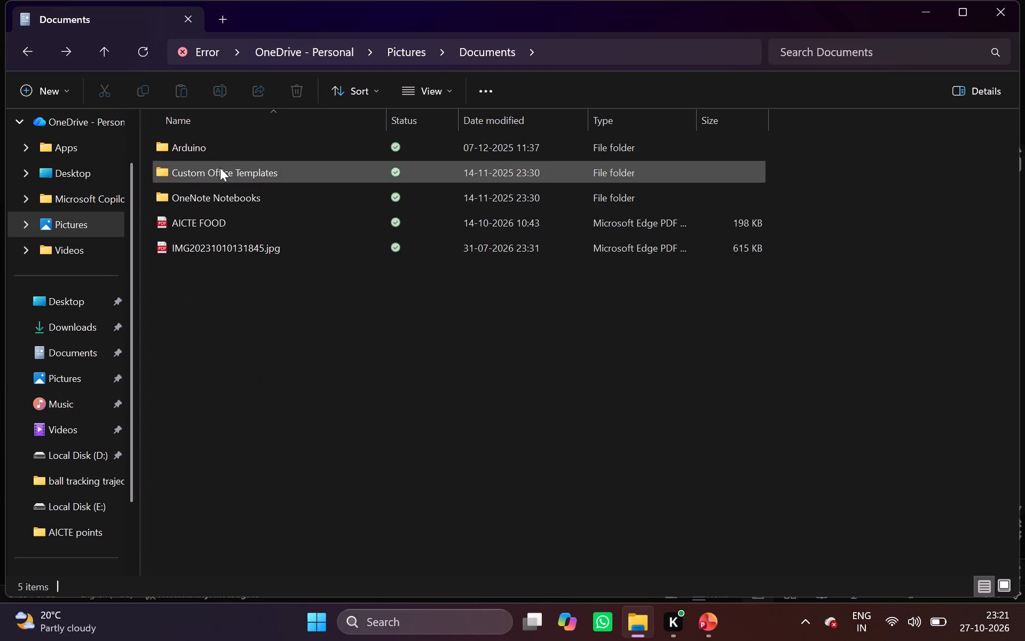
Copy the Arduino folder in Documents.
click(247, 145)
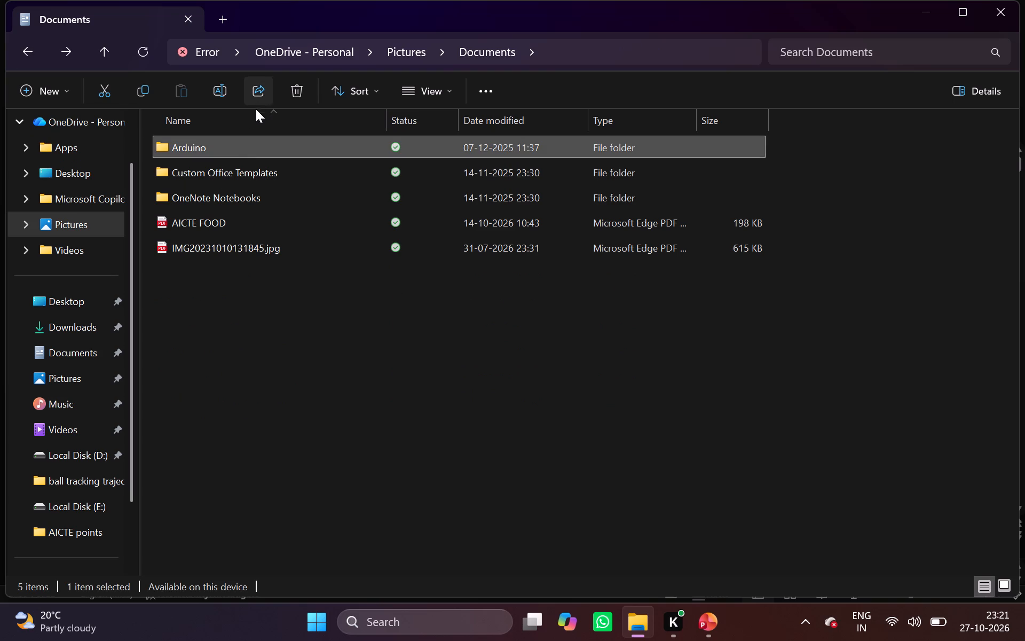
right_click(280, 153)
right_click(280, 153)
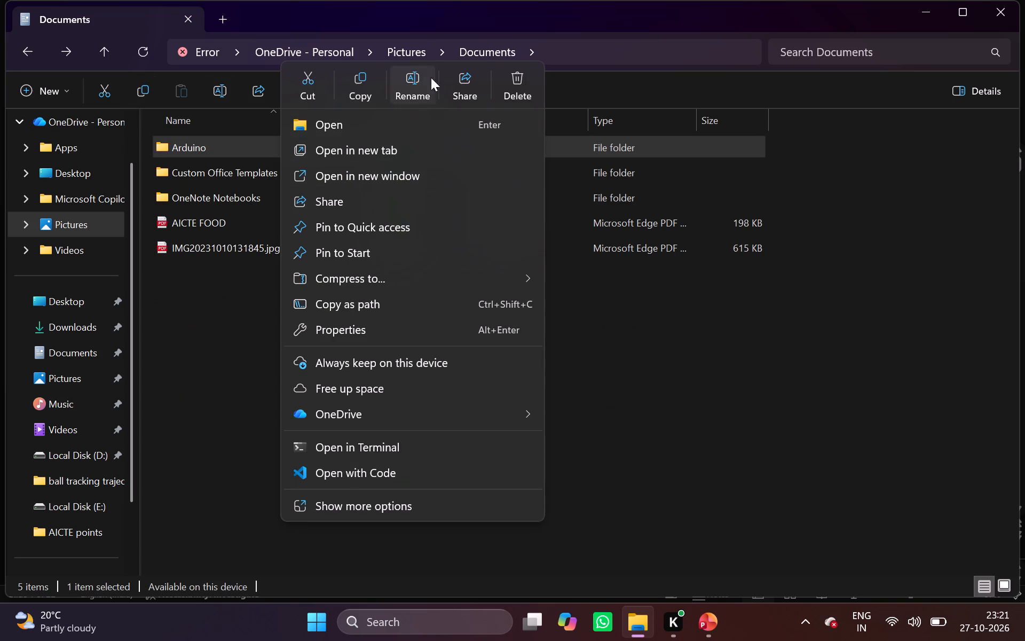
click(350, 85)
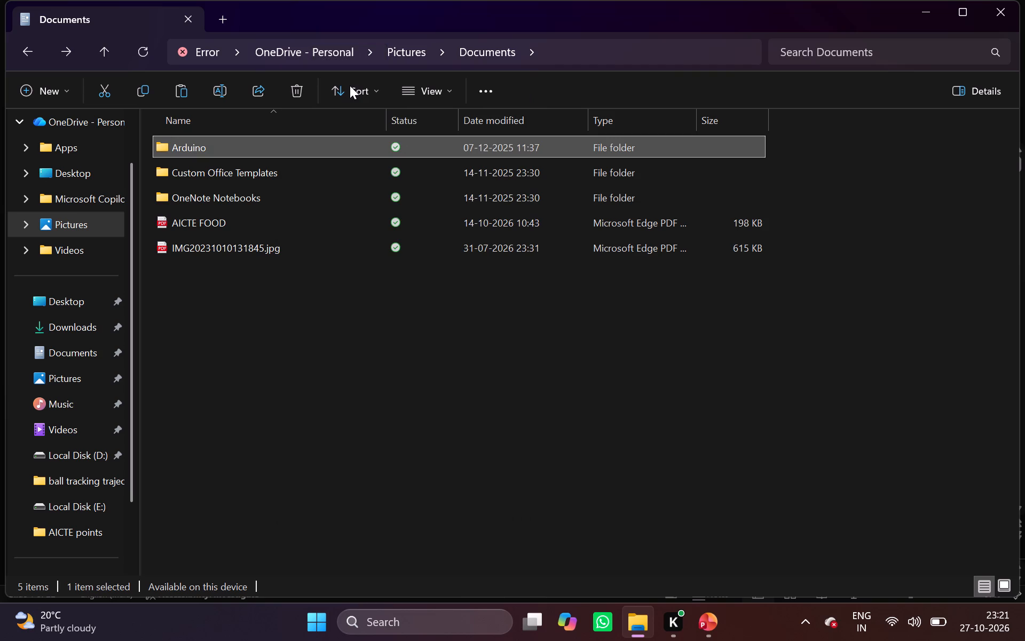
Look through the Desktop, Downloads and Documents folders for a place to put the copied folder.
click(85, 341)
double_click(85, 341)
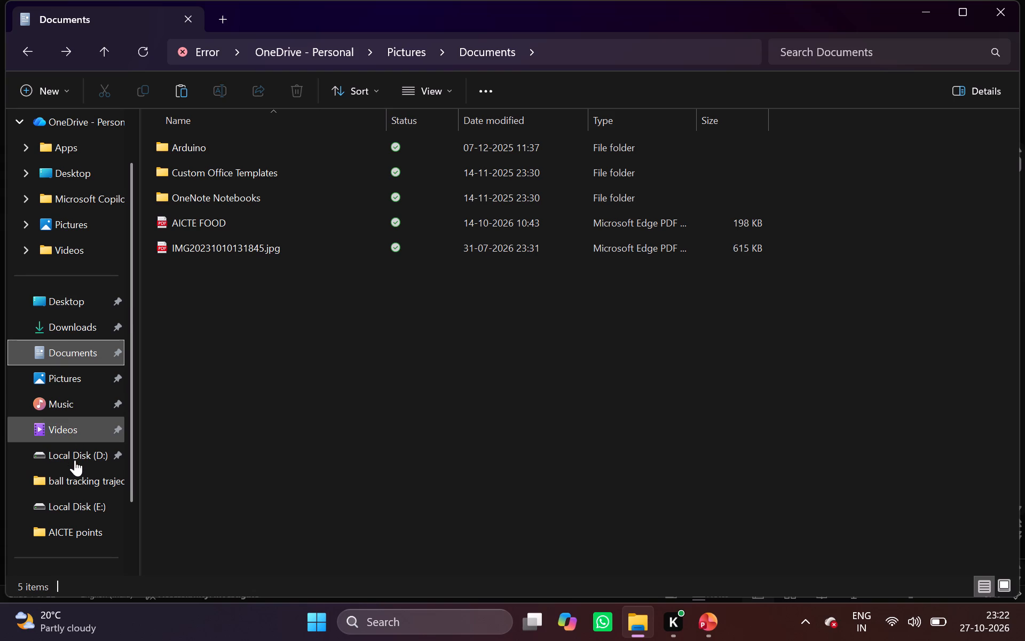
click(51, 312)
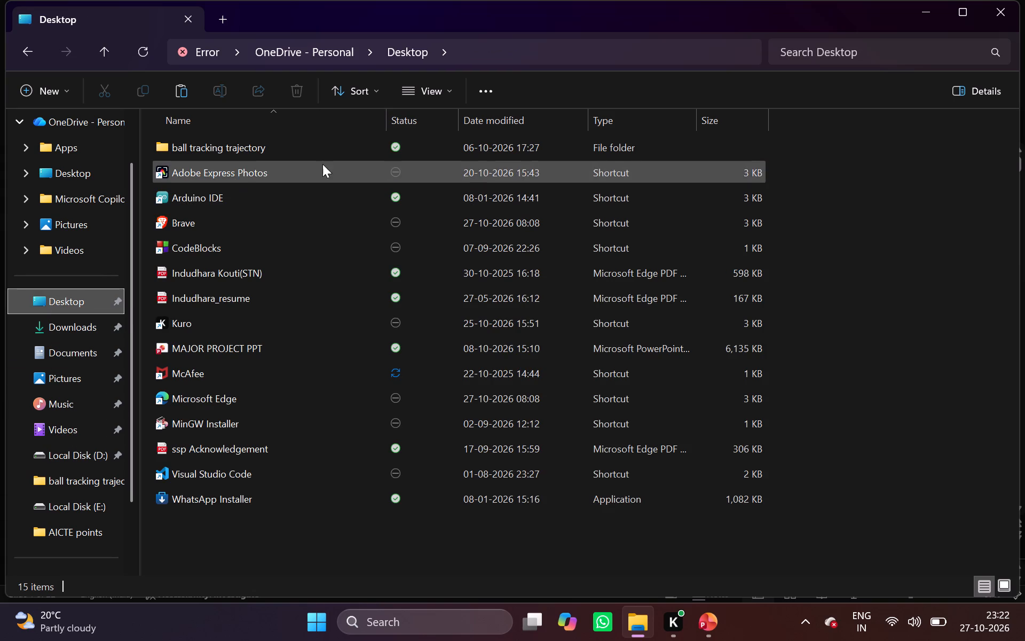
click(72, 335)
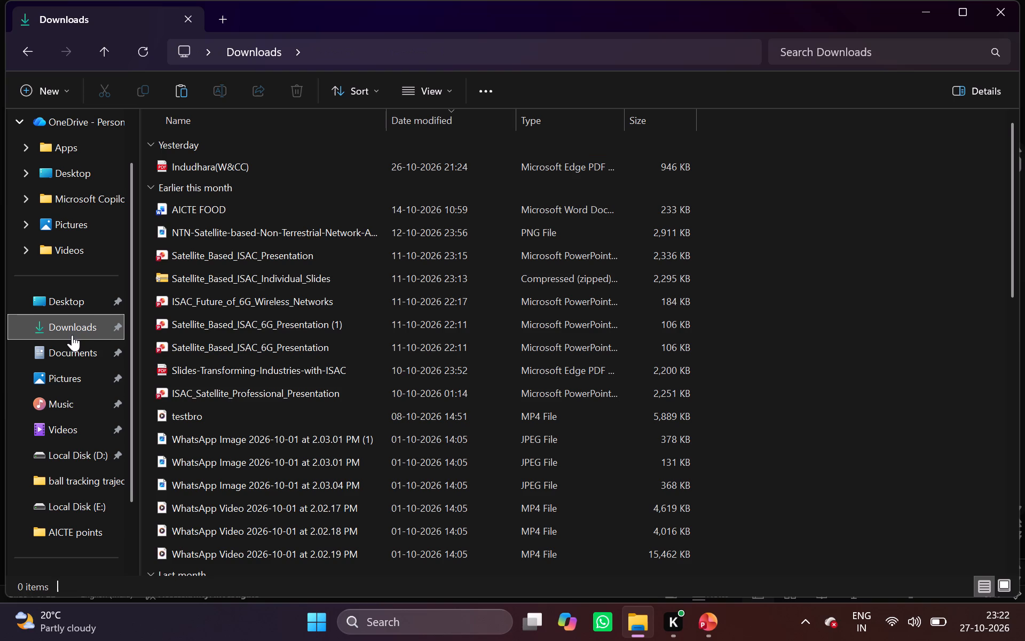
scroll(227, 299, down, 3)
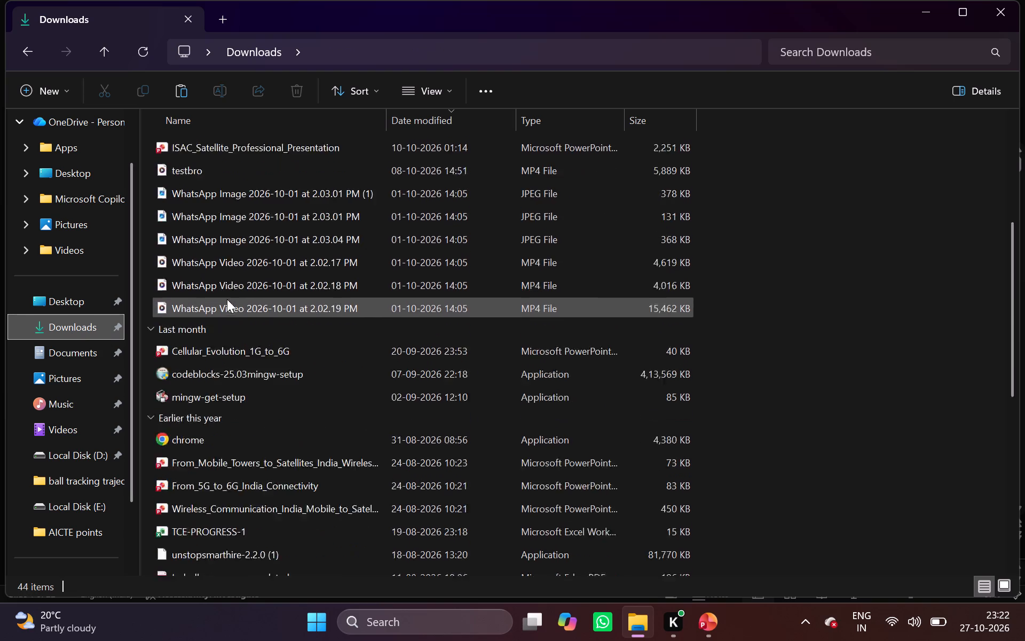
scroll(227, 299, down, 6)
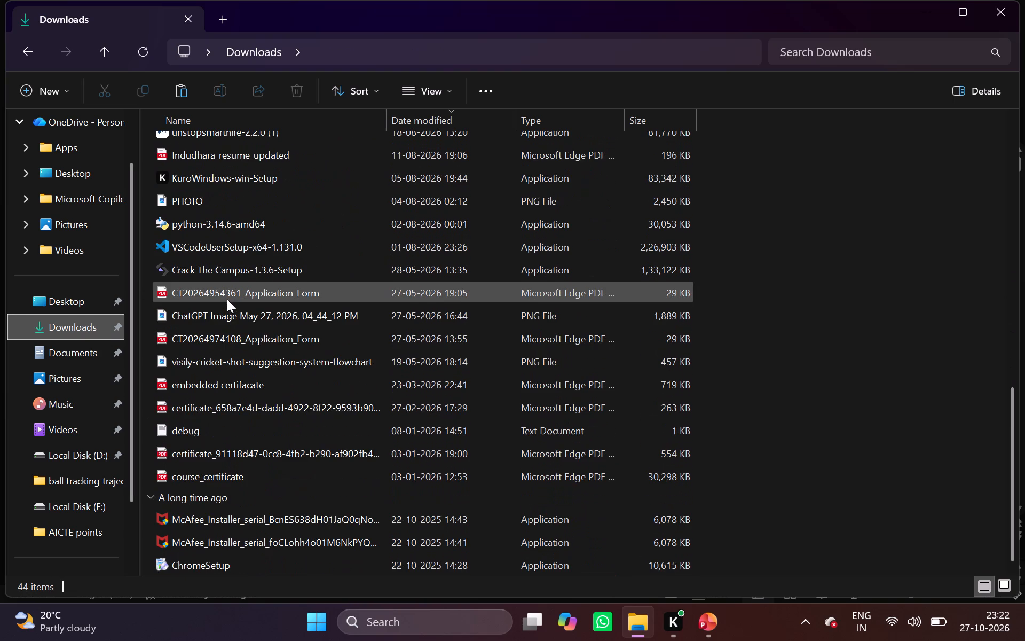
scroll(227, 299, down, 5)
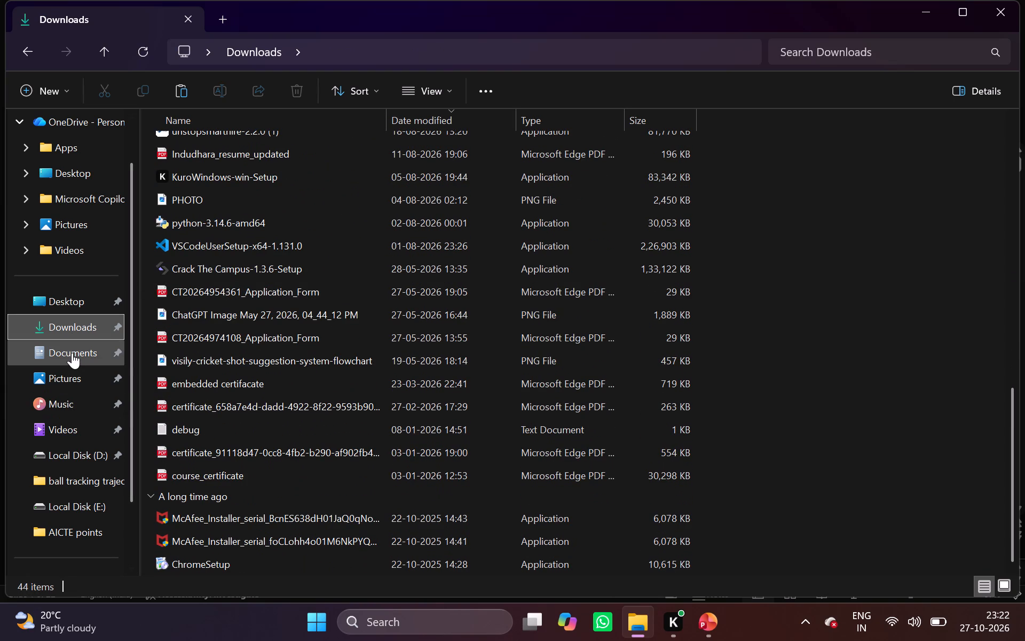
click(72, 353)
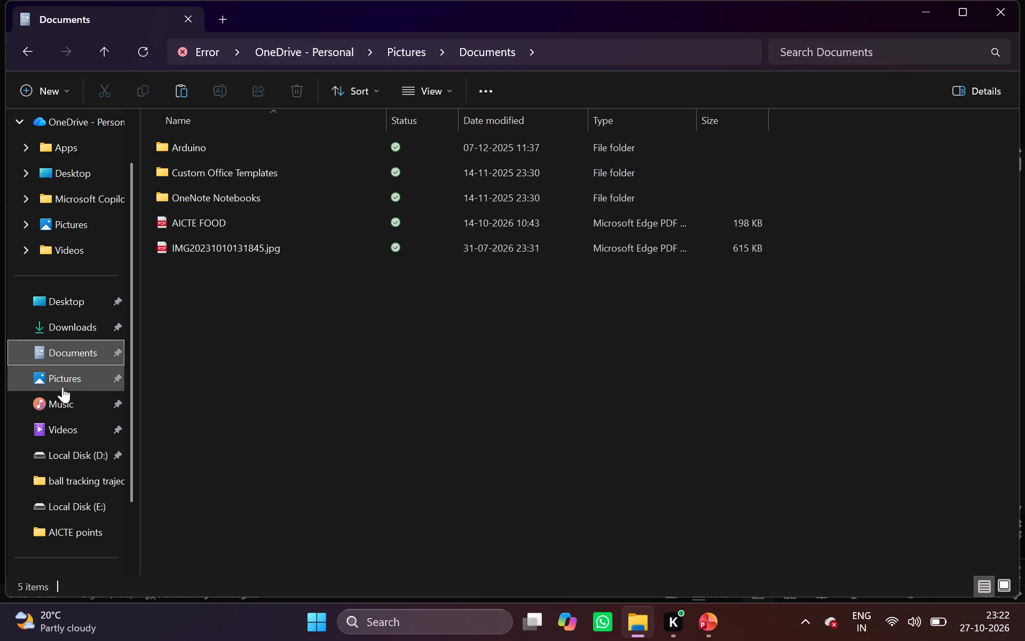
click(56, 337)
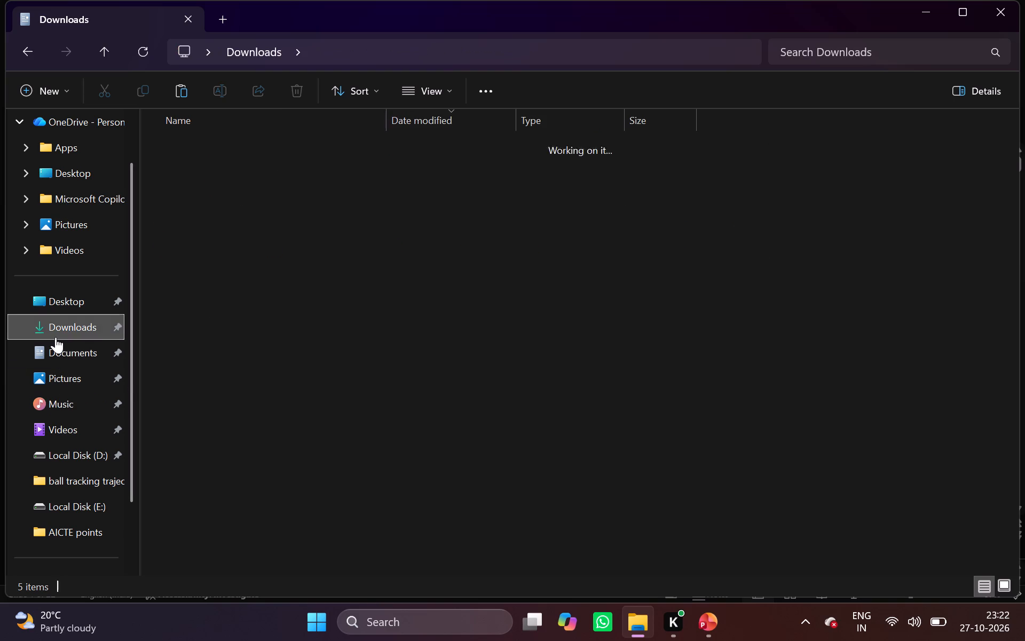
scroll(289, 376, down, 6)
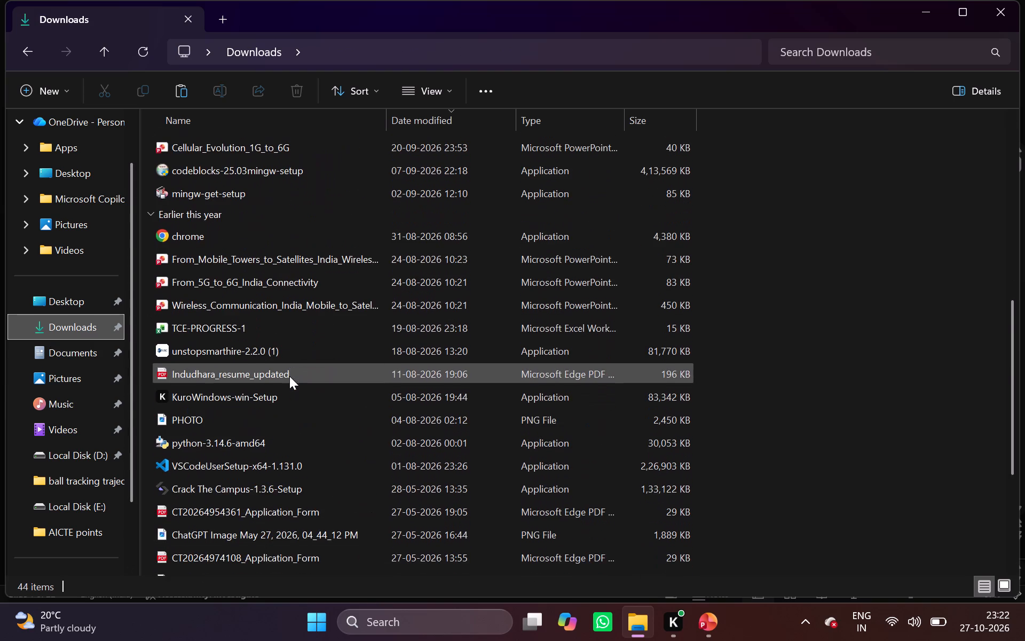
scroll(289, 376, down, 1)
Compare the contents of local disks D: and E:, and paste the copied Arduino folder into Local Disk (D:).
click(63, 457)
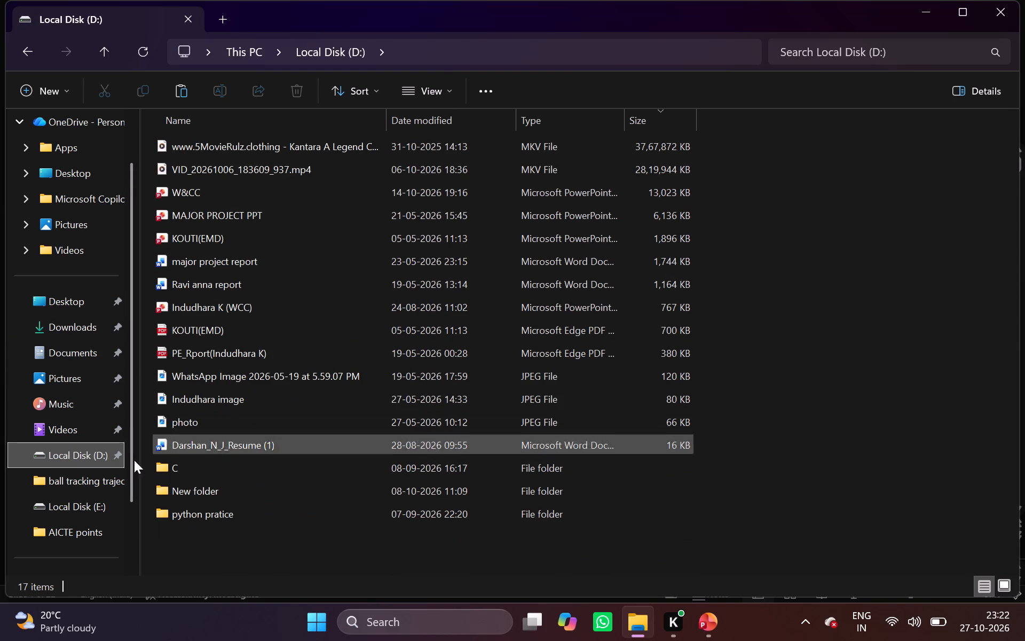
click(86, 505)
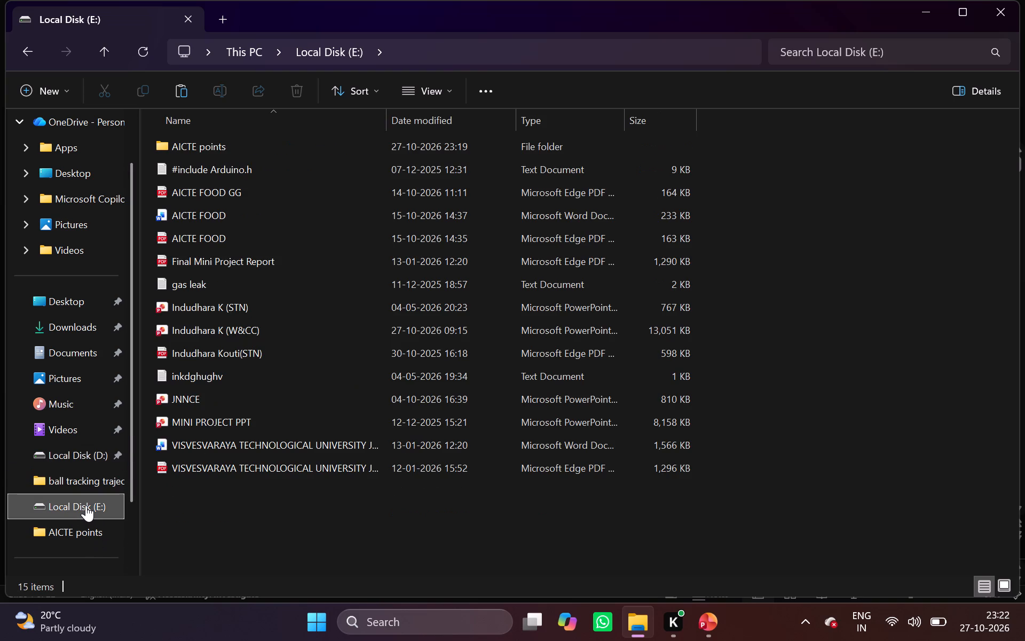
click(86, 463)
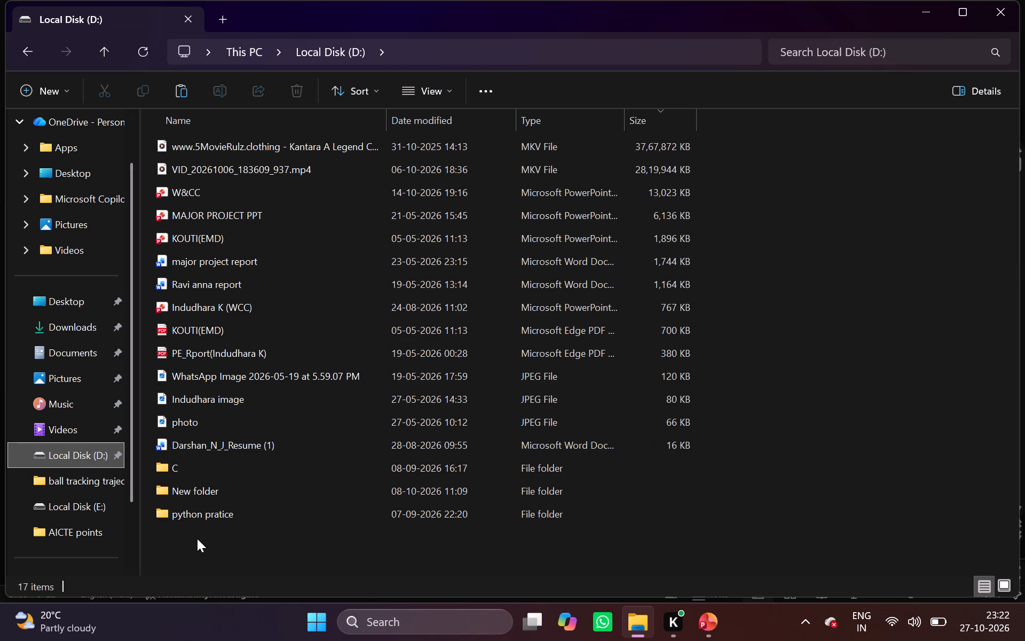
right_click(176, 523)
right_click(176, 523)
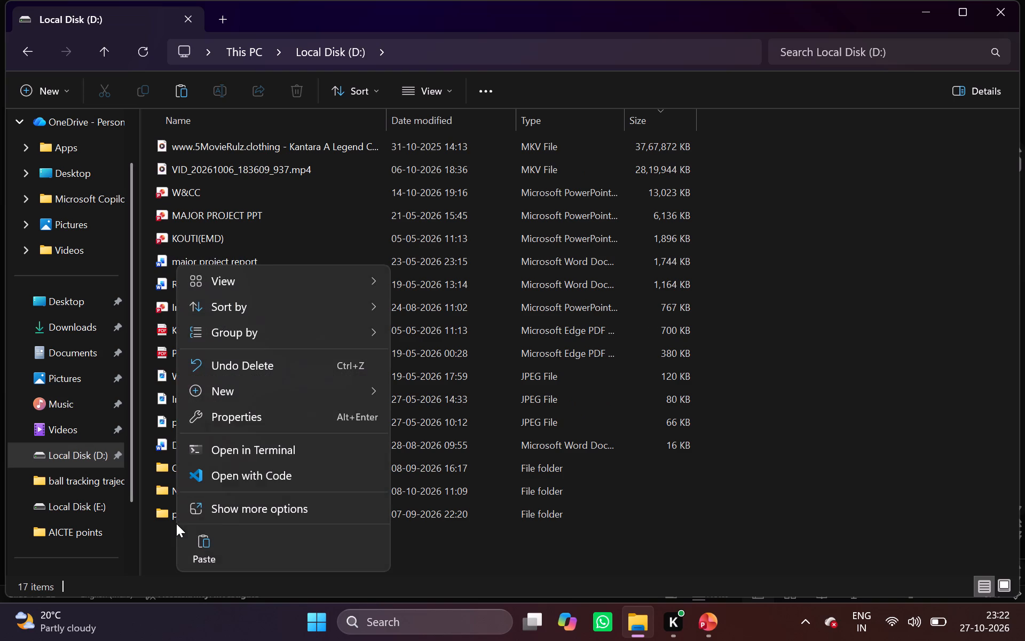
click(200, 541)
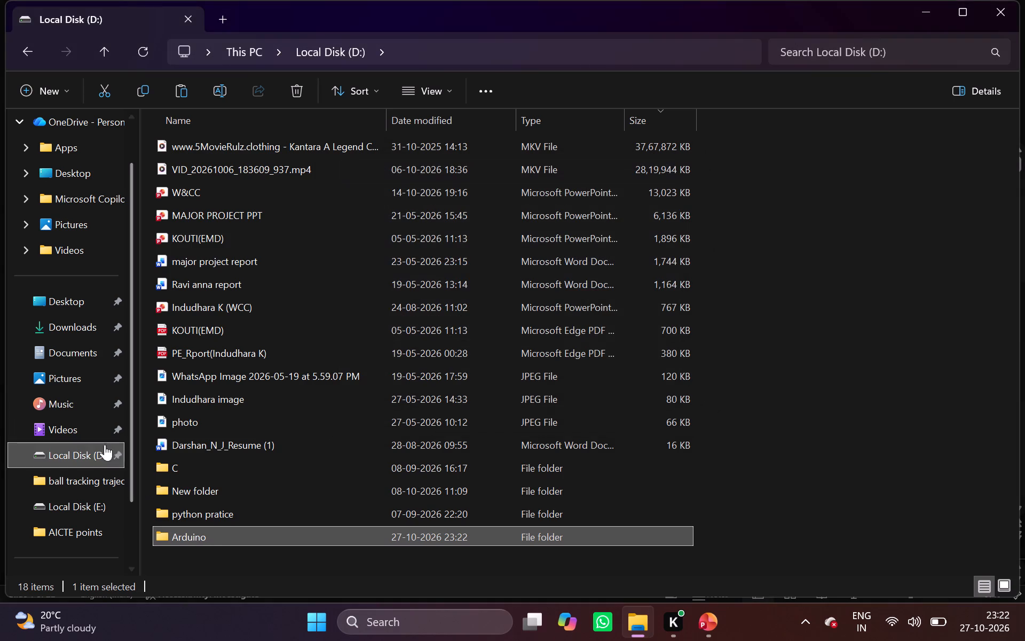
Delete the original Arduino folder from Documents.
click(78, 351)
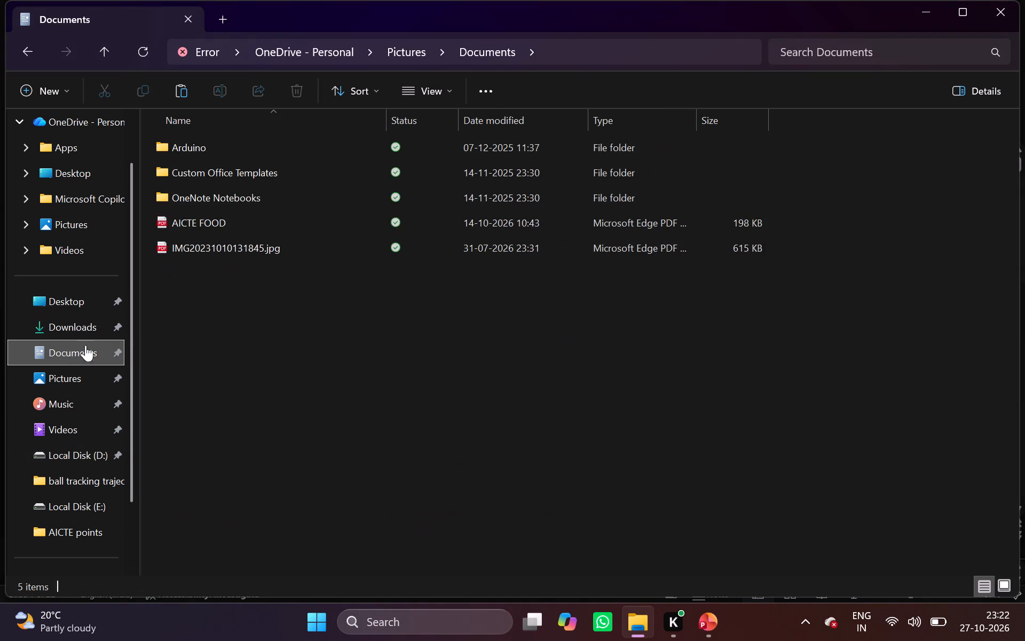
click(262, 143)
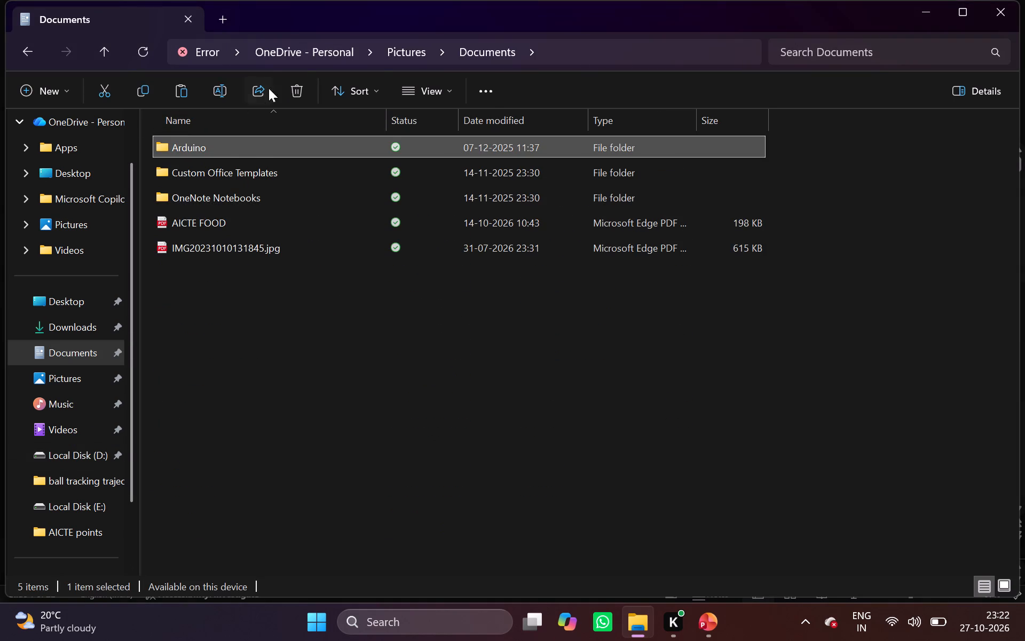
click(293, 94)
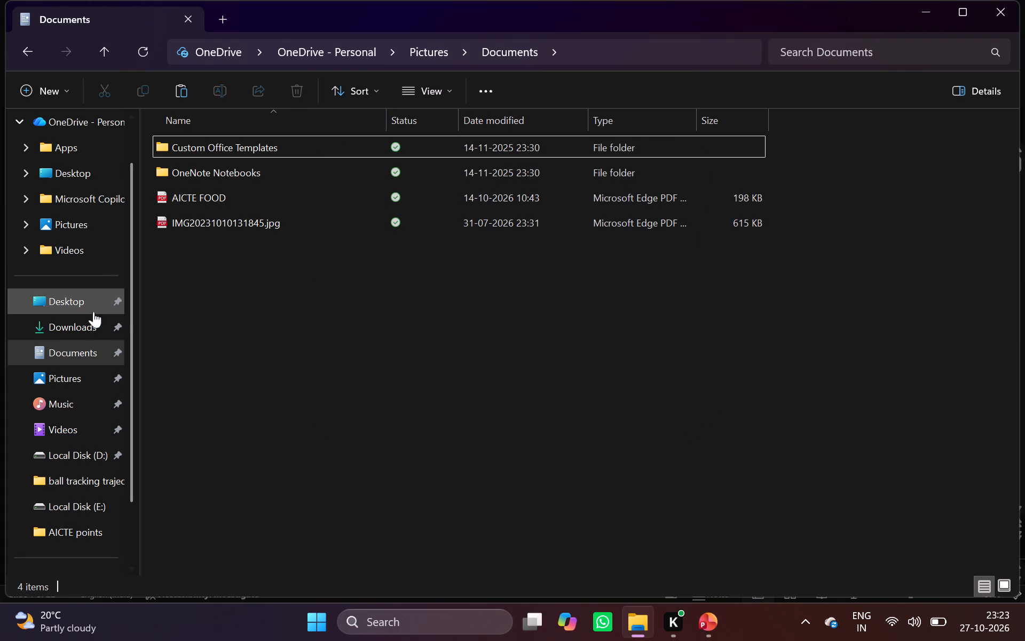
Open the OneDrive sync error details and go to the affected McAfee shortcut's location.
double_click(190, 46)
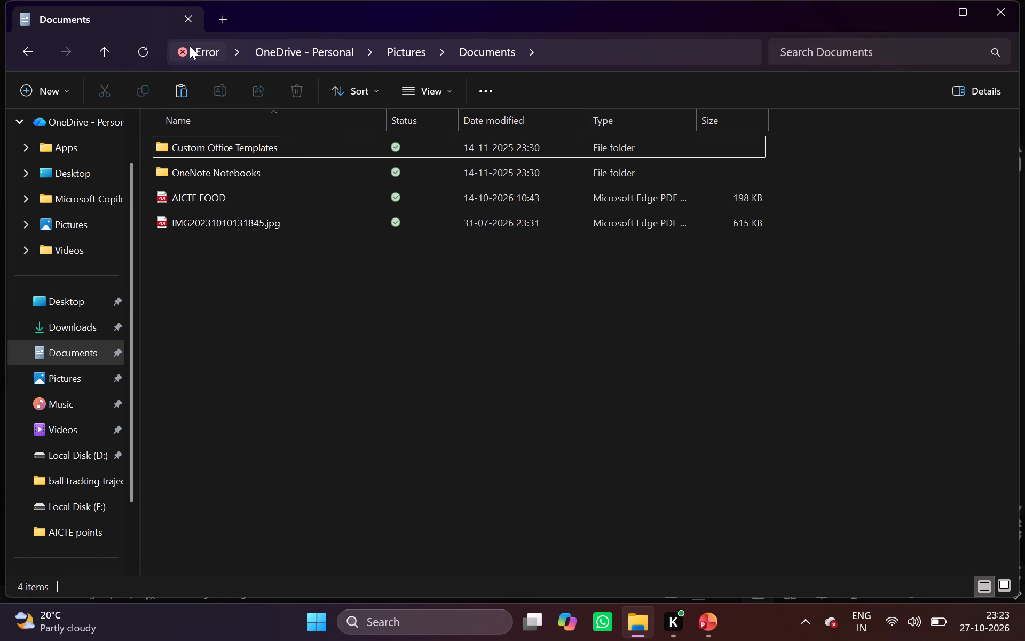
click(190, 46)
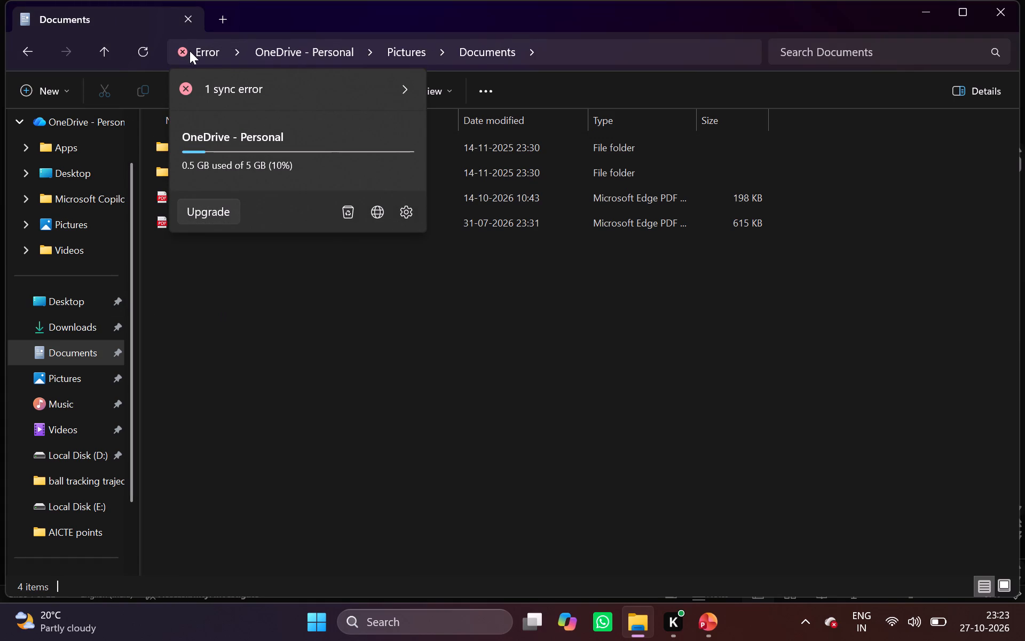
click(336, 90)
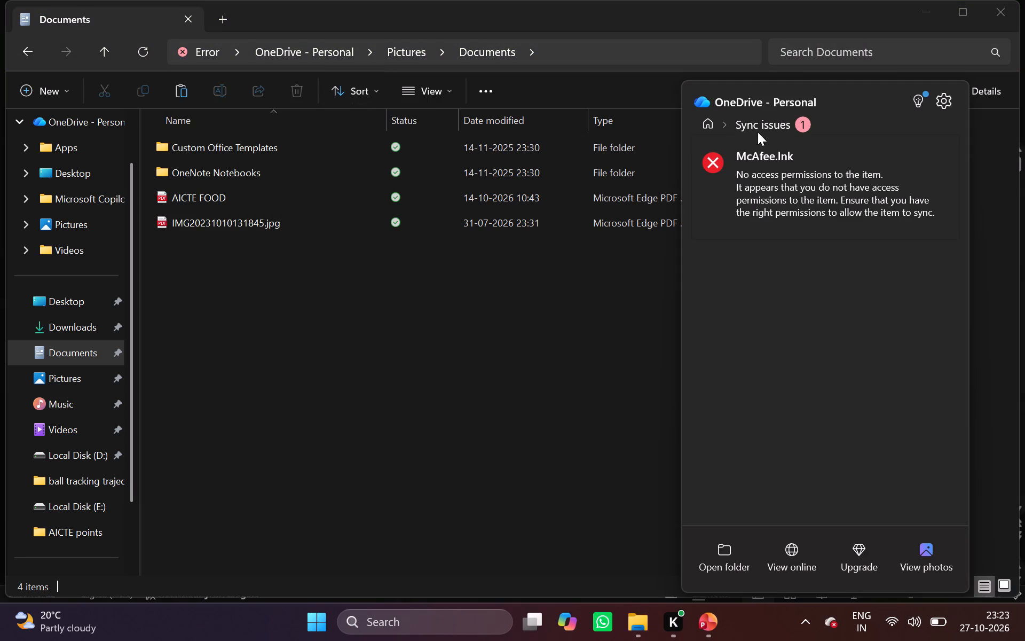
click(774, 120)
triple_click(774, 120)
click(775, 118)
drag(769, 187, 748, 176)
drag(748, 176, 760, 178)
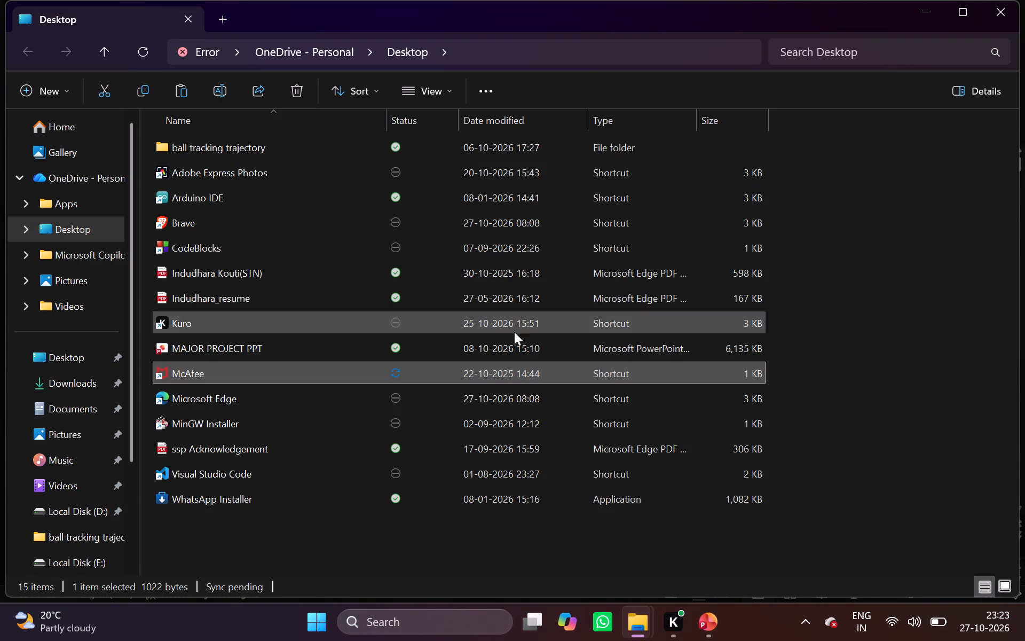
Launch McAfee from its Desktop shortcut, review the home page and open the Antivirus device status.
click(398, 372)
double_click(398, 372)
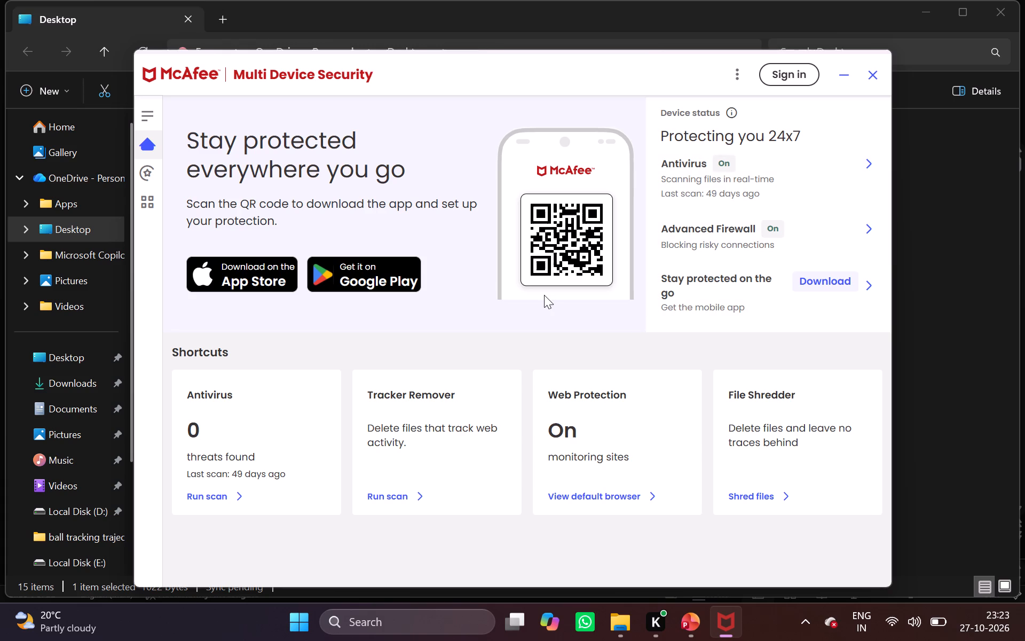
scroll(539, 390, down, 2)
click(840, 164)
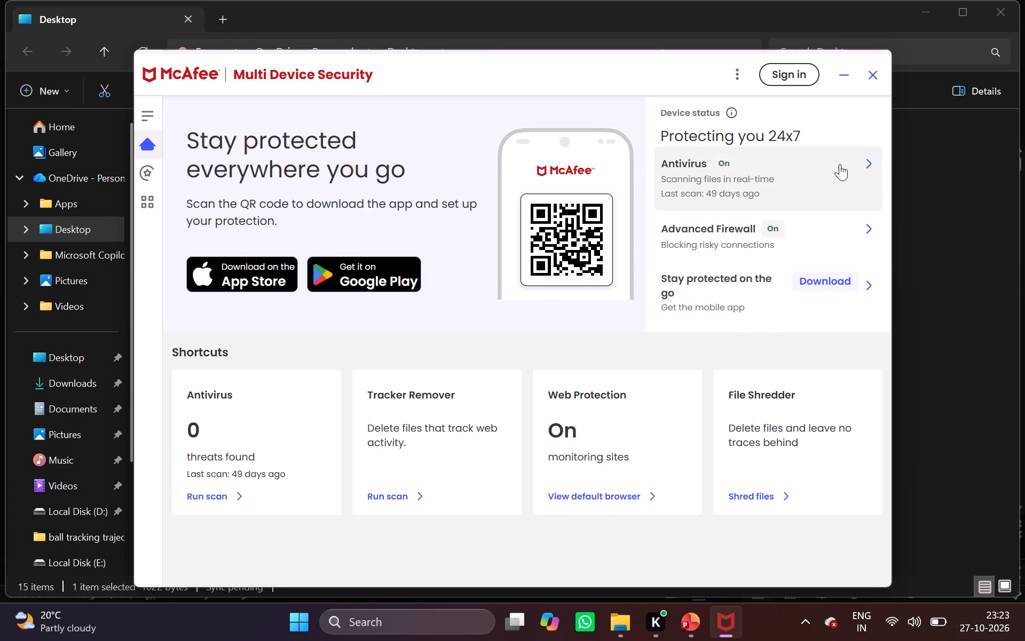
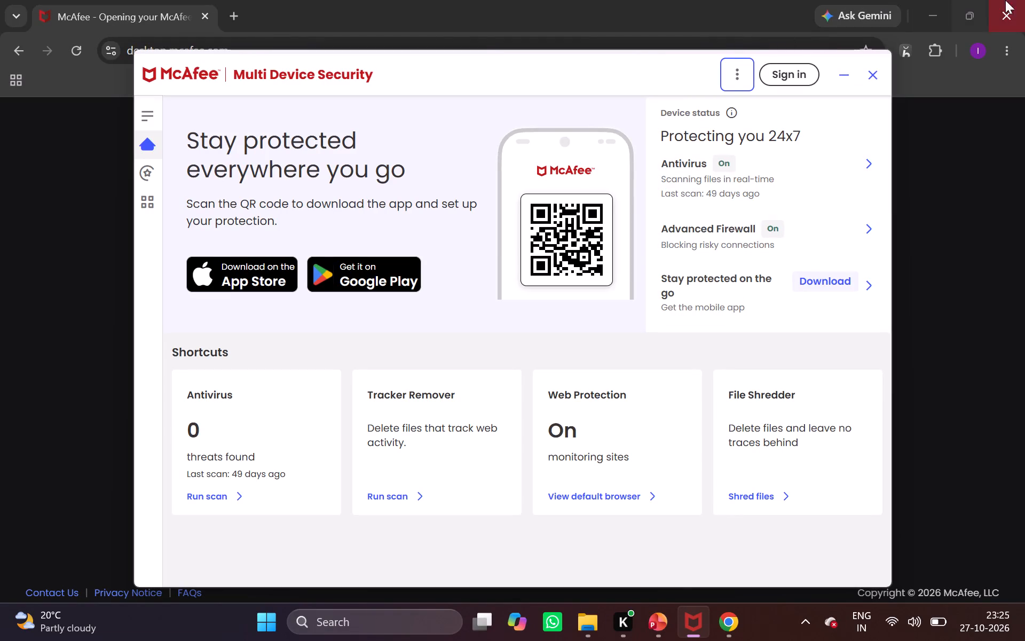
Close the McAfee, Chrome and extra Documents windows, and bring the Desktop File Explorer window forward.
click(871, 71)
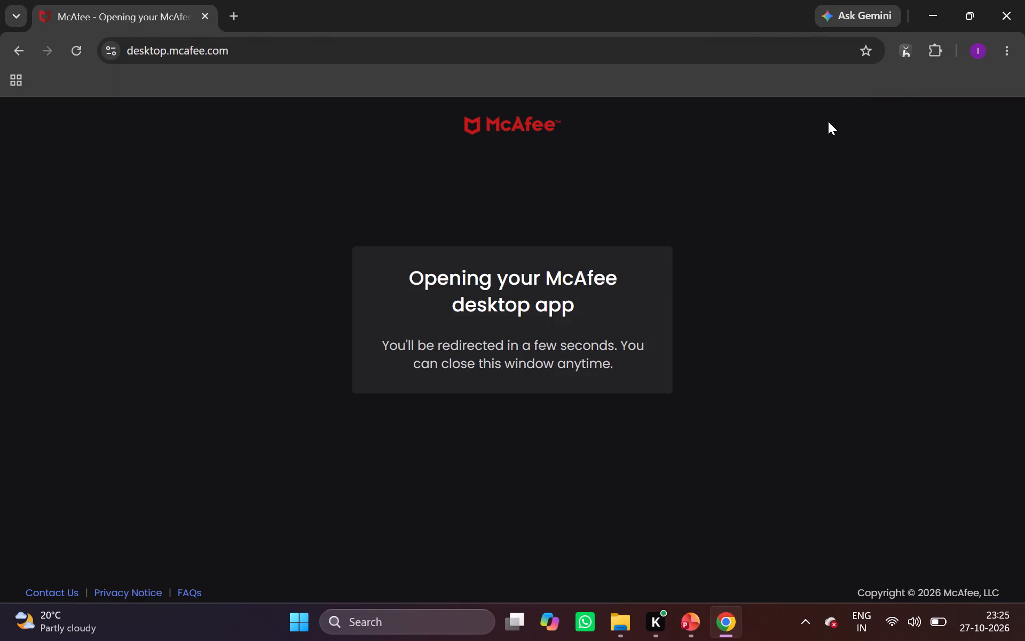
click(1024, 0)
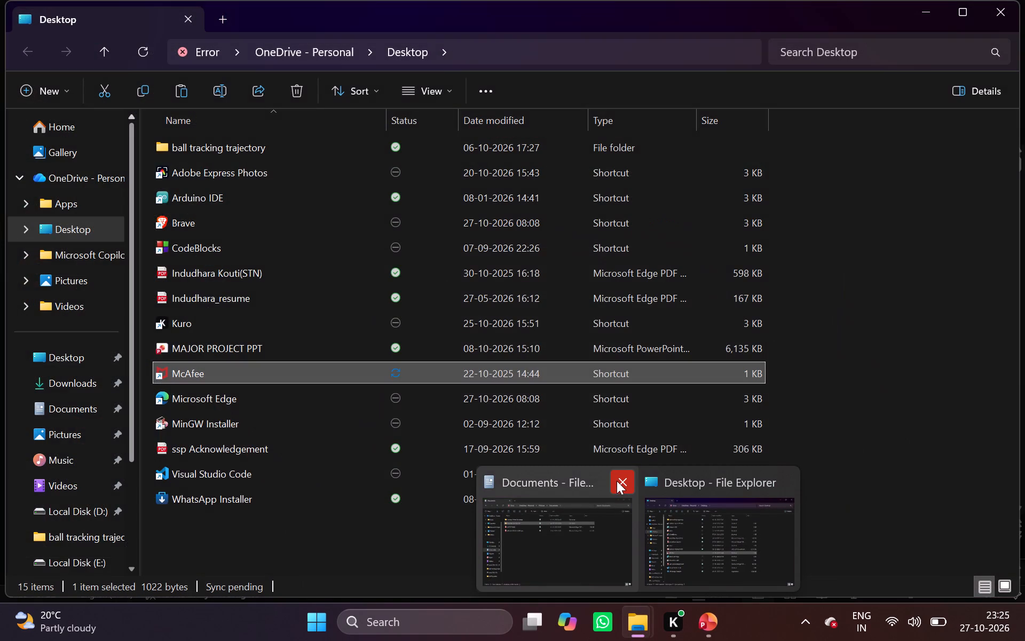
click(617, 481)
click(633, 542)
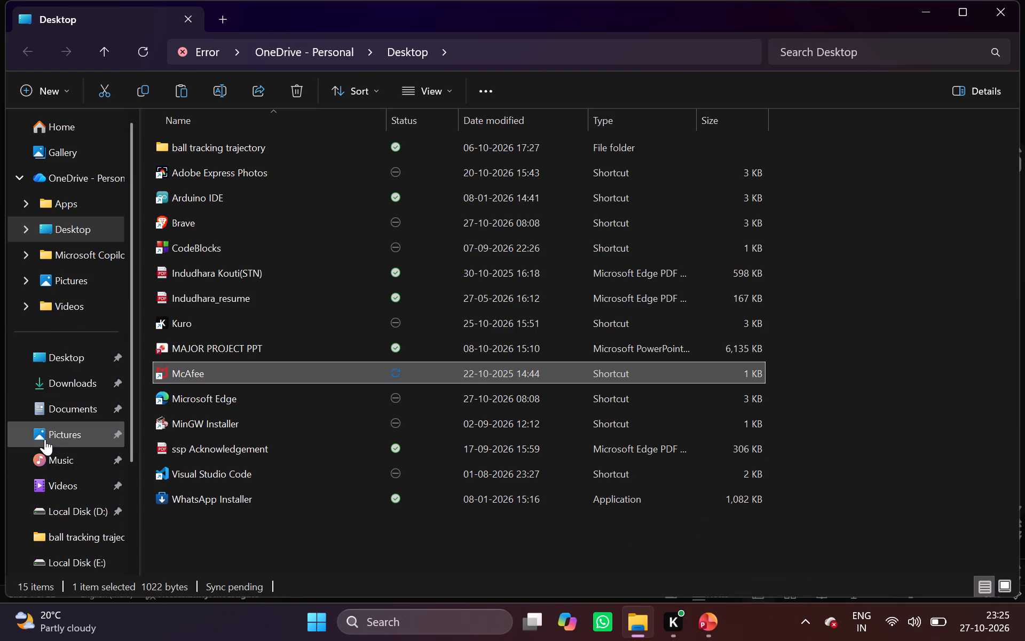
Look through Documents and Local Disk (E:), and open the AICTE points folder to review the saved certificate PDFs.
triple_click(70, 407)
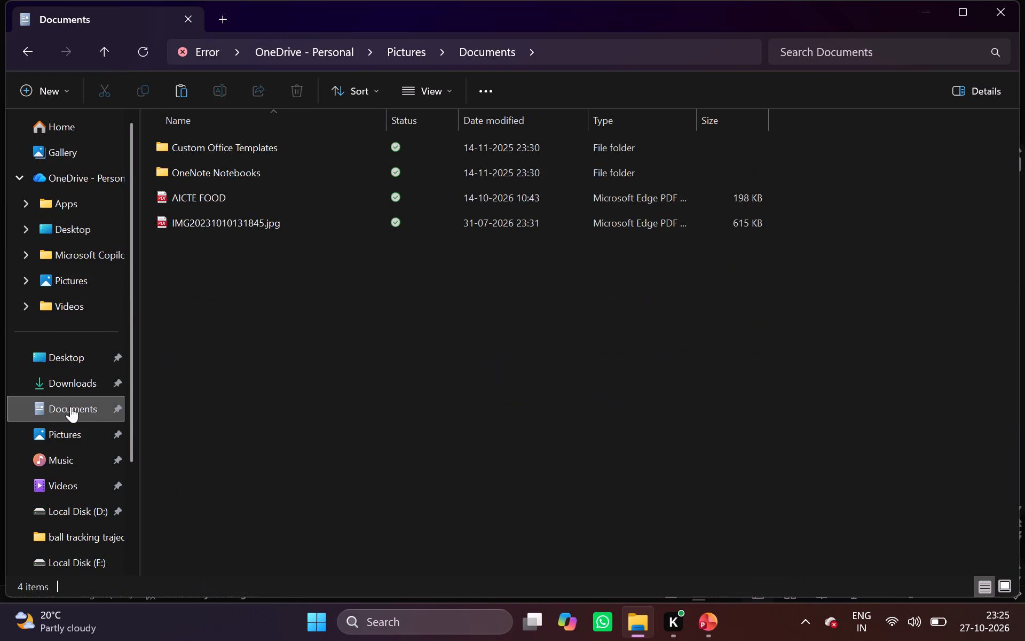
click(193, 60)
click(255, 308)
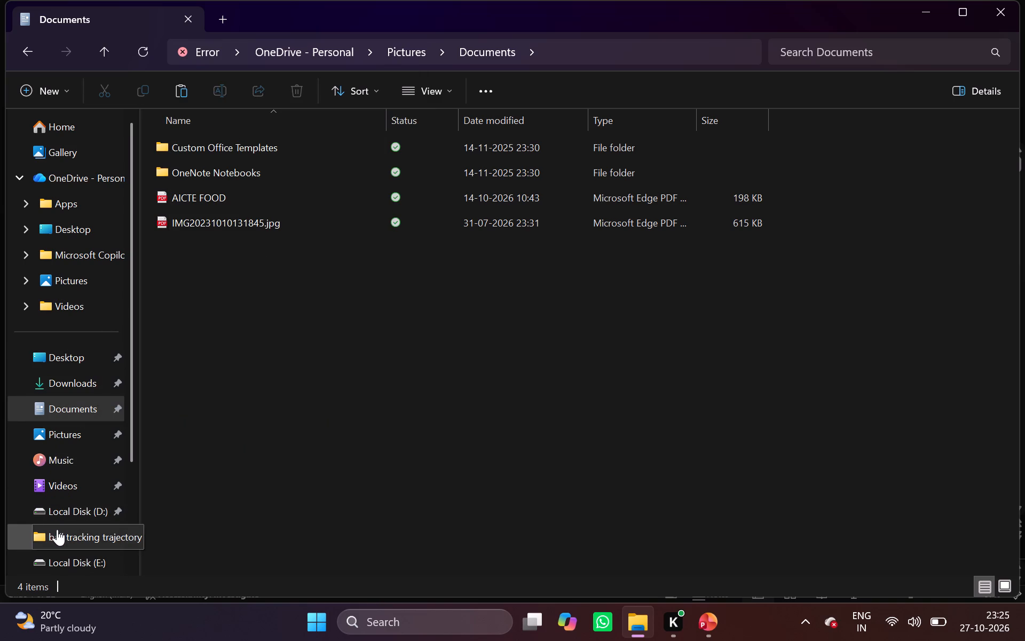
click(63, 552)
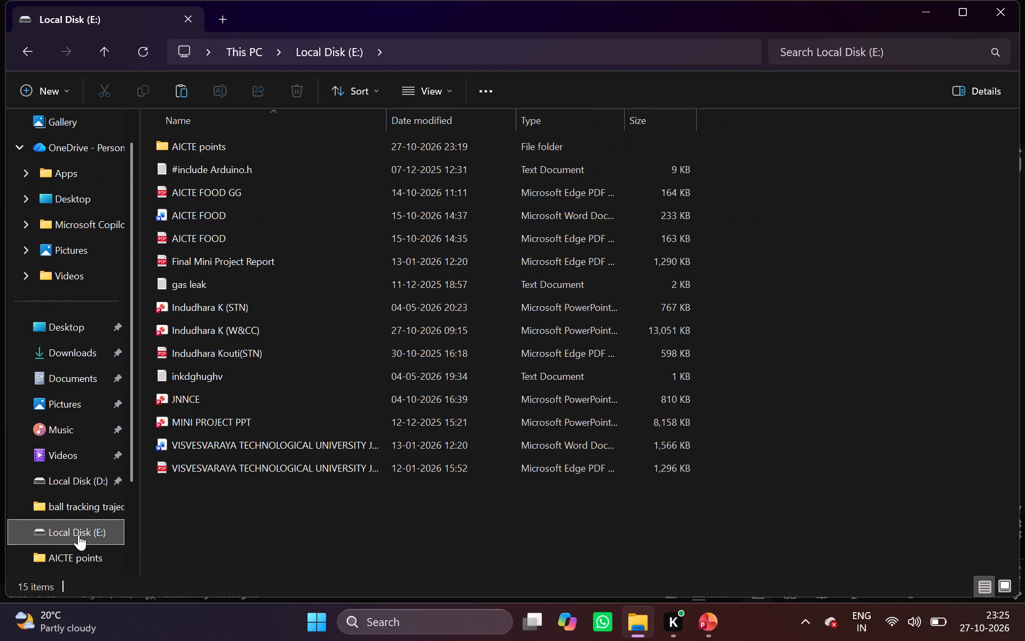
click(80, 549)
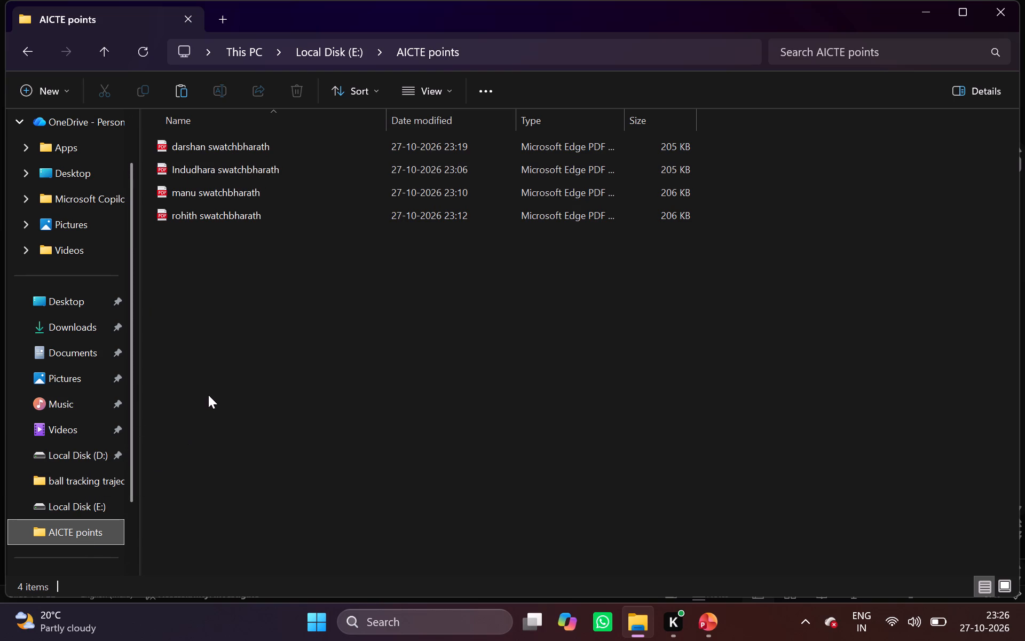
scroll(208, 395, down, 1)
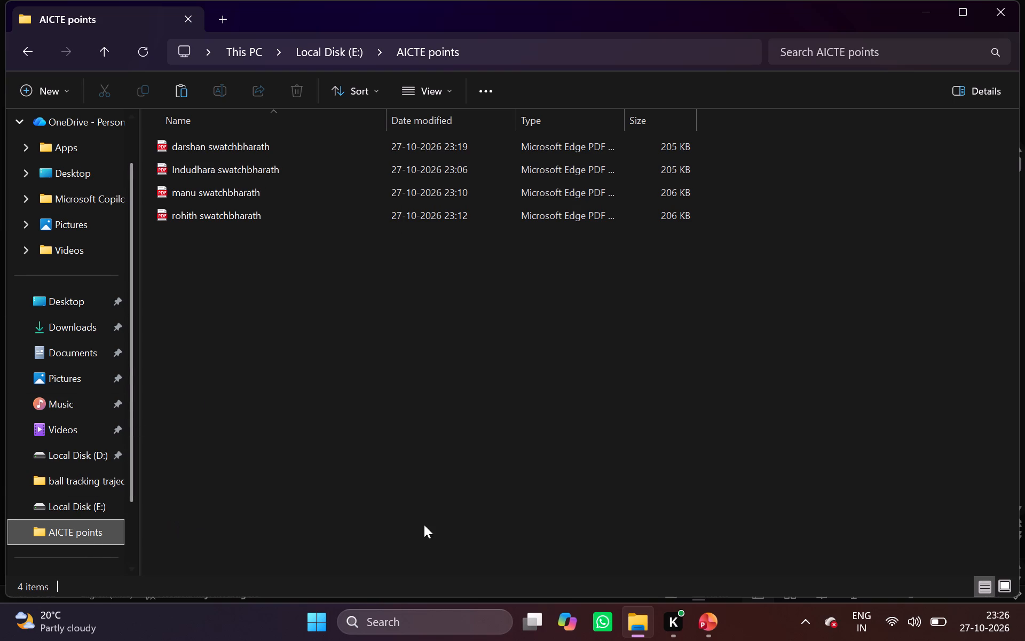
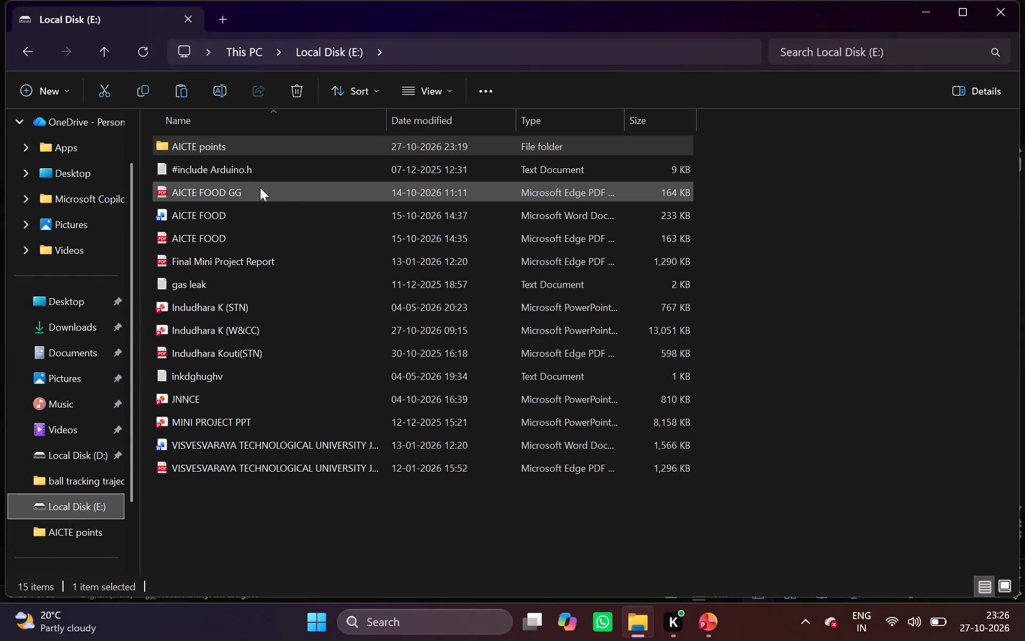
Open the AICTE FOOD Word document from Local Disk (E:), review its certificate text, and close it.
double_click(228, 220)
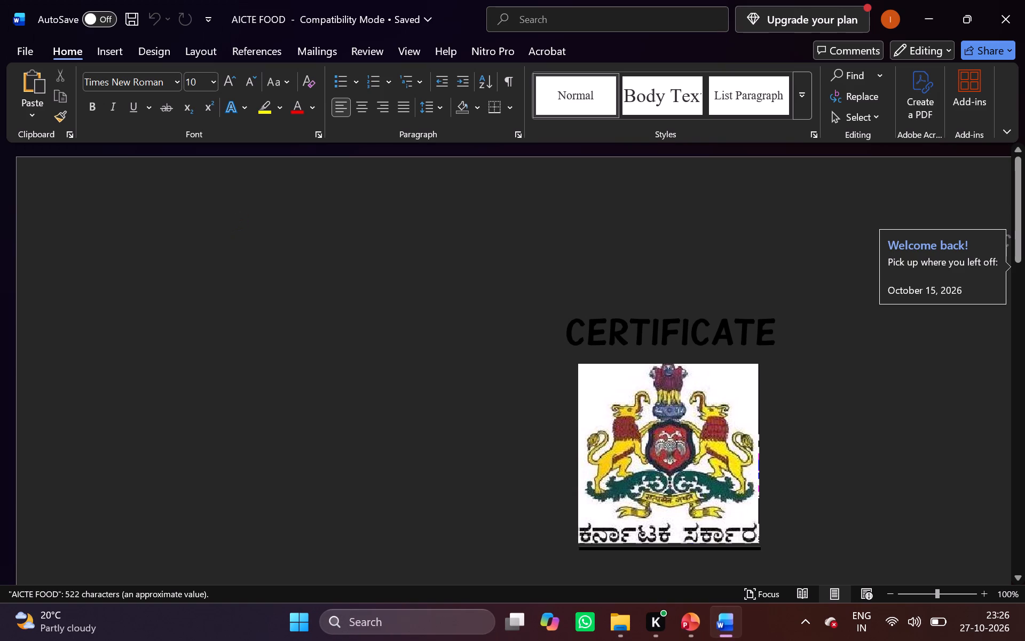
ctrl+scroll(228, 220, down, 5)
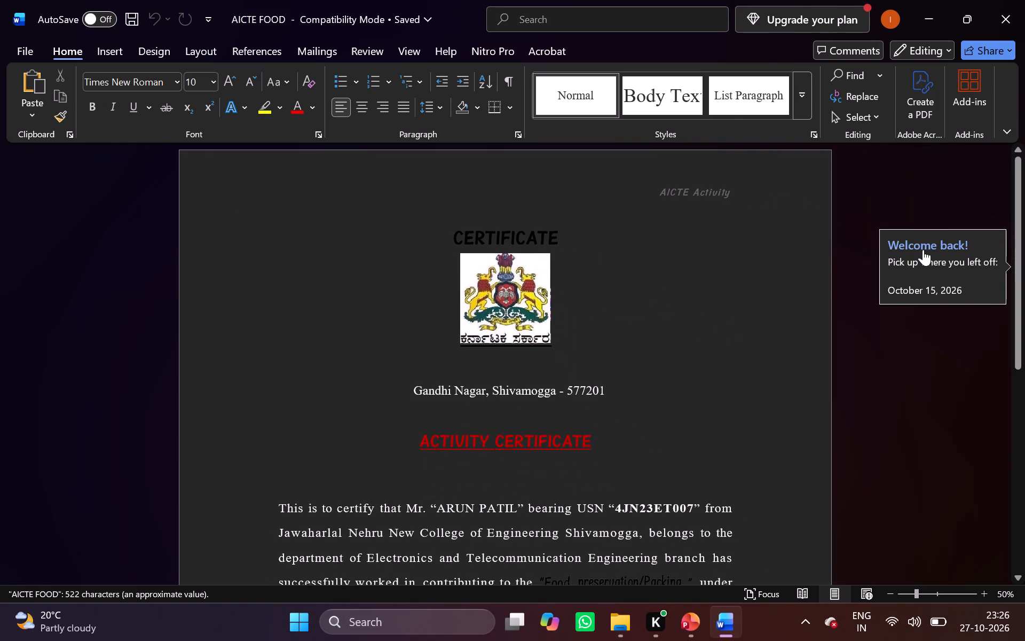
click(923, 249)
scroll(751, 390, up, 1)
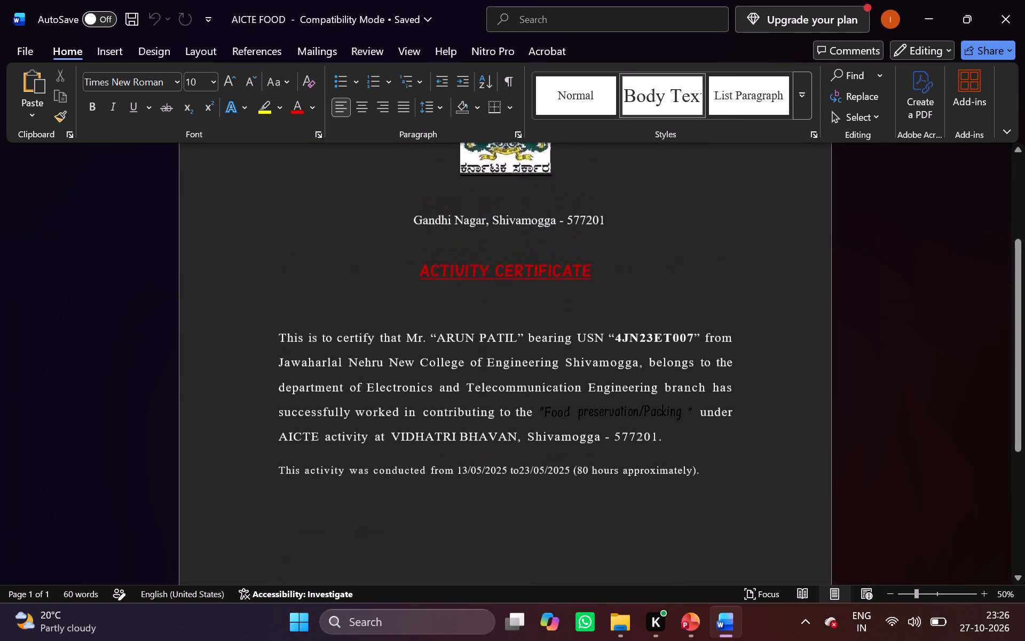
scroll(751, 390, up, 1)
scroll(700, 334, up, 2)
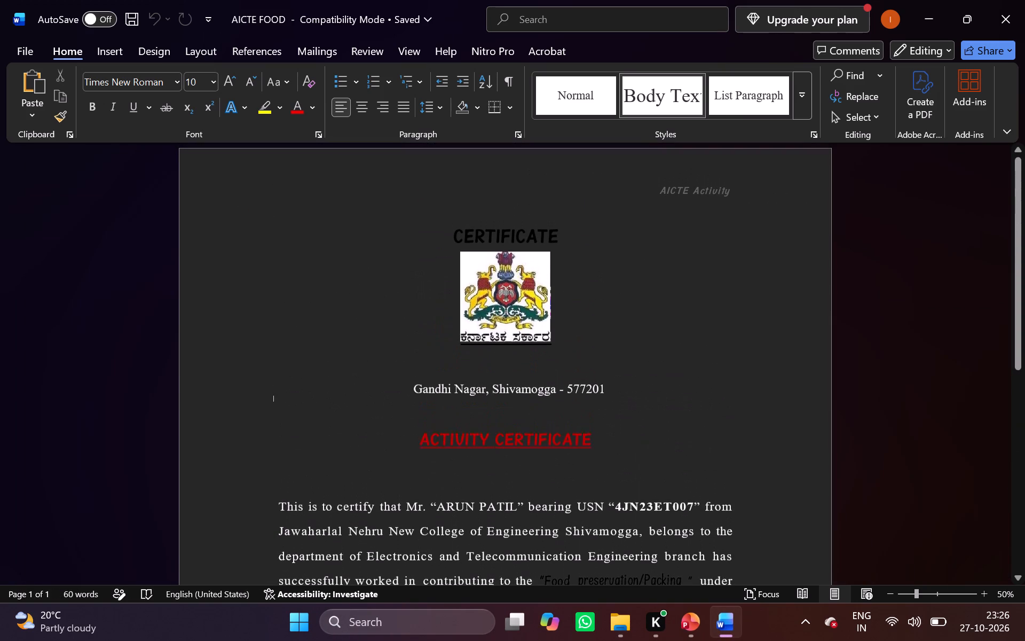
click(1024, 2)
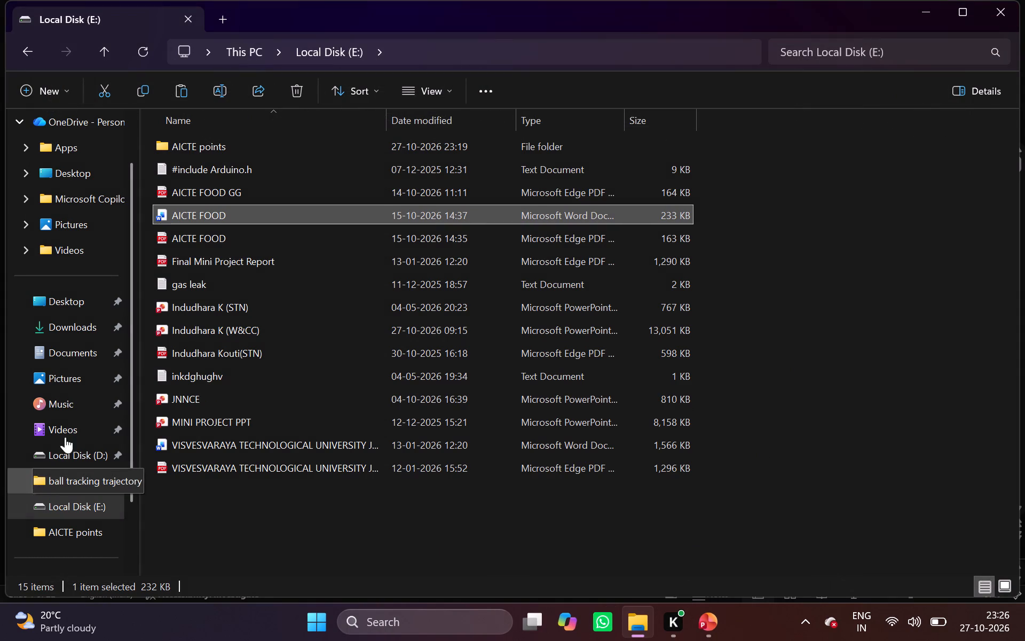
Check the Downloads folder, then minimise File Explorer and return to the mini project presentation's title slide.
click(70, 450)
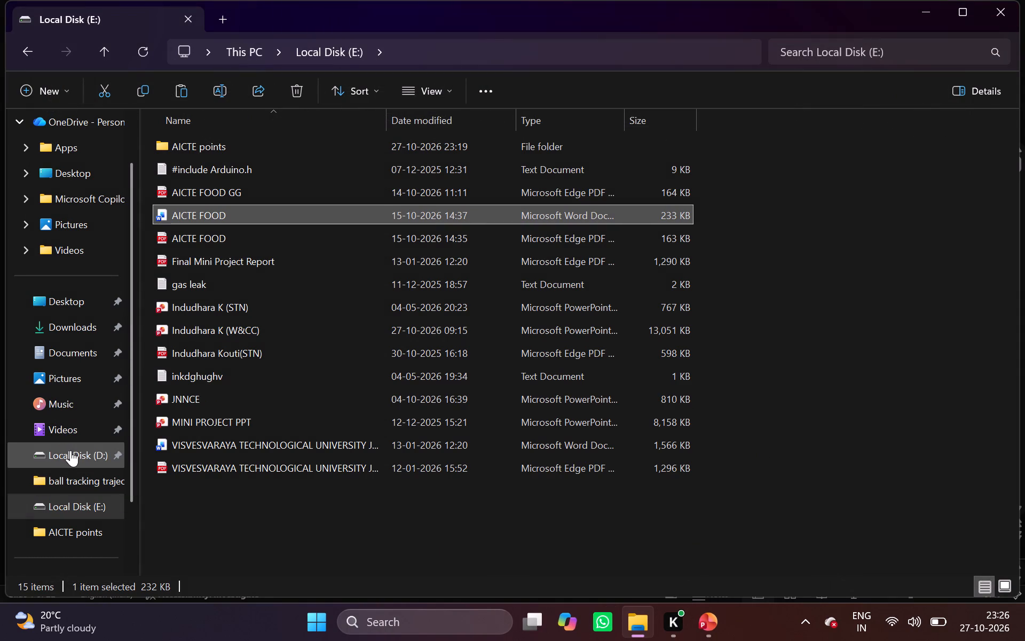
click(69, 322)
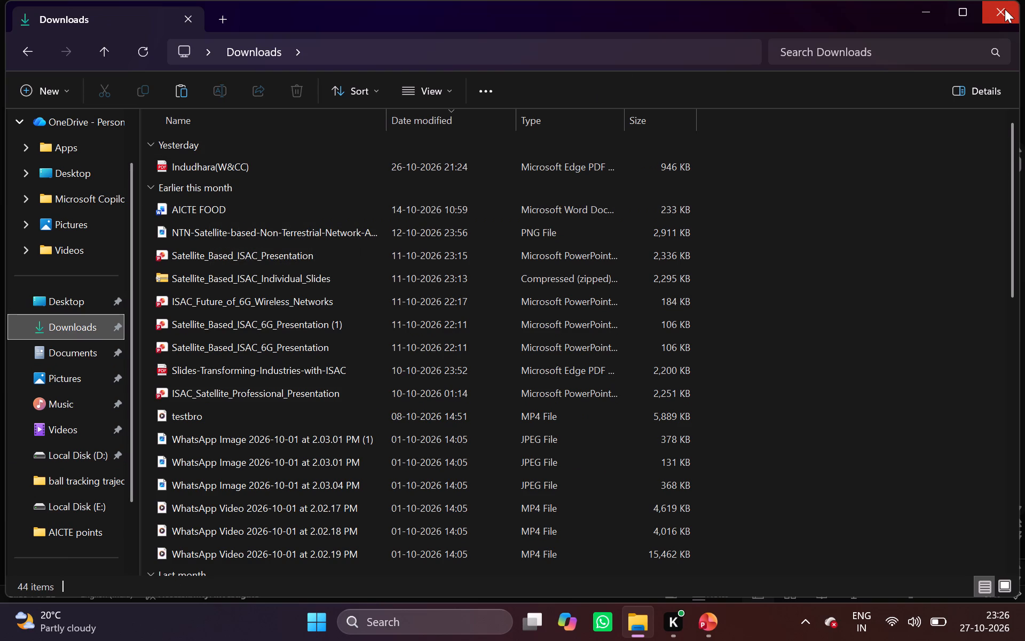
click(930, 10)
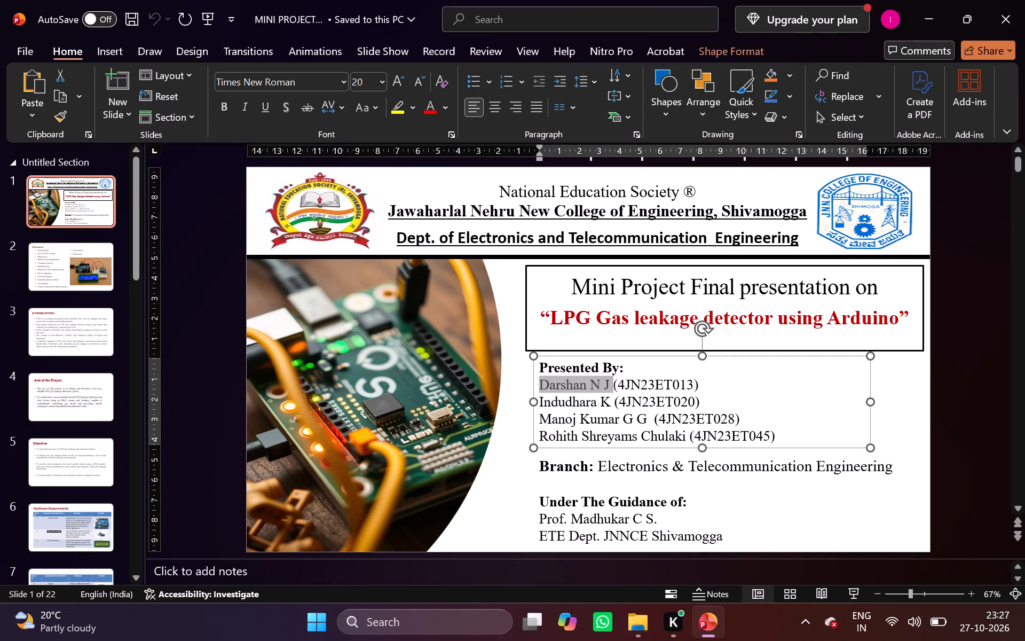
click(923, 221)
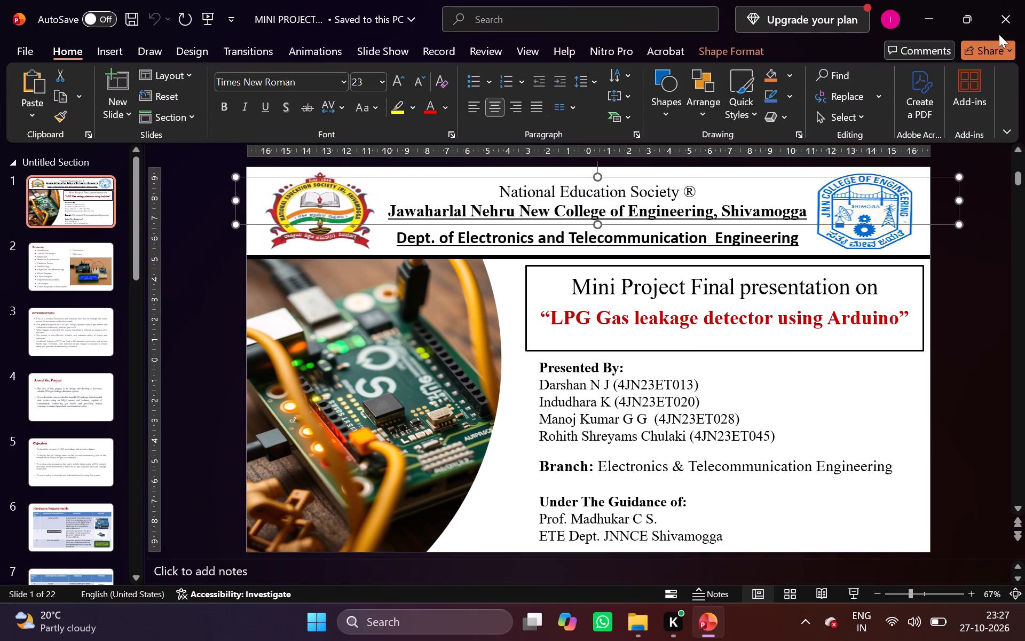
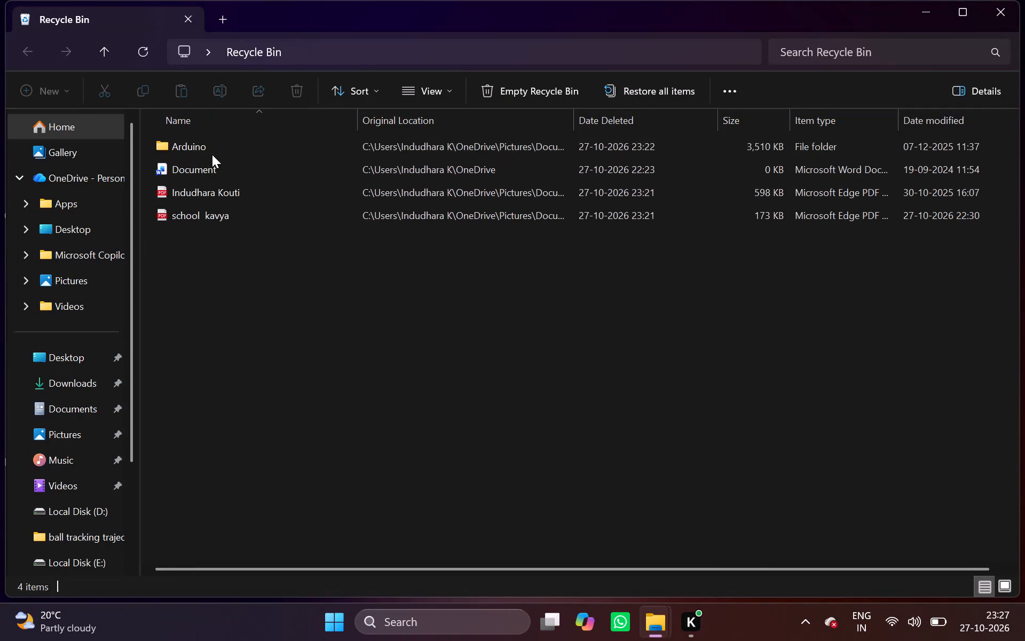
Restore the deleted school kavya PDF from the Recycle Bin to its original Documents location.
click(225, 216)
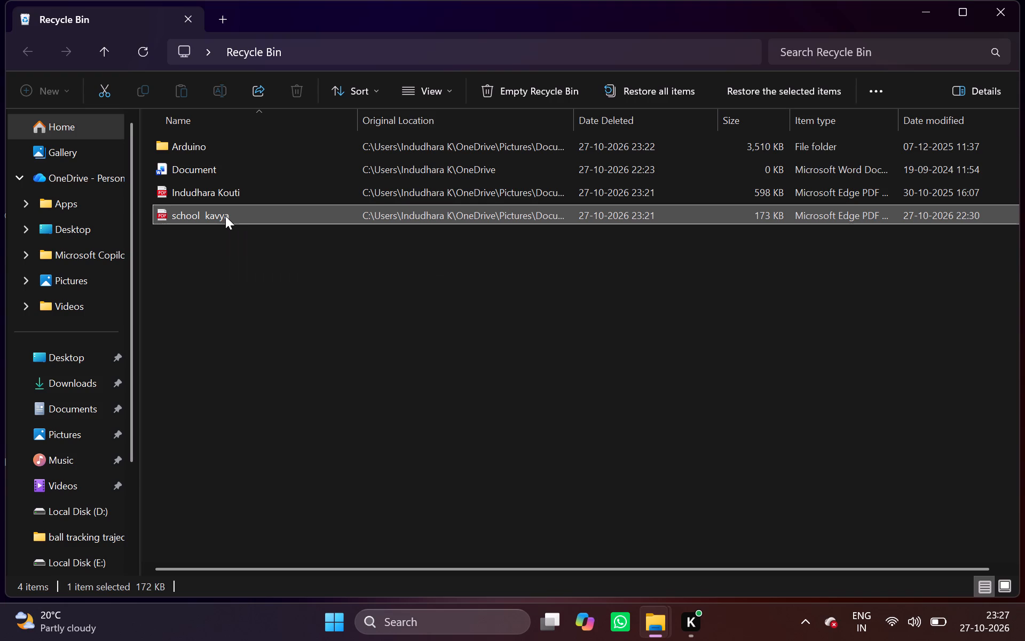
click(225, 216)
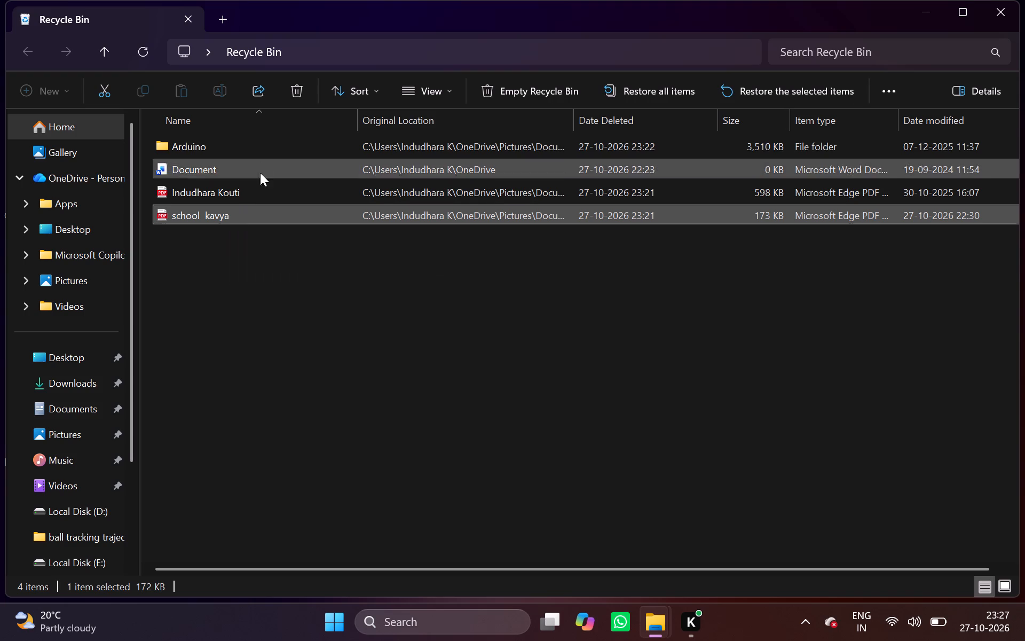
click(764, 91)
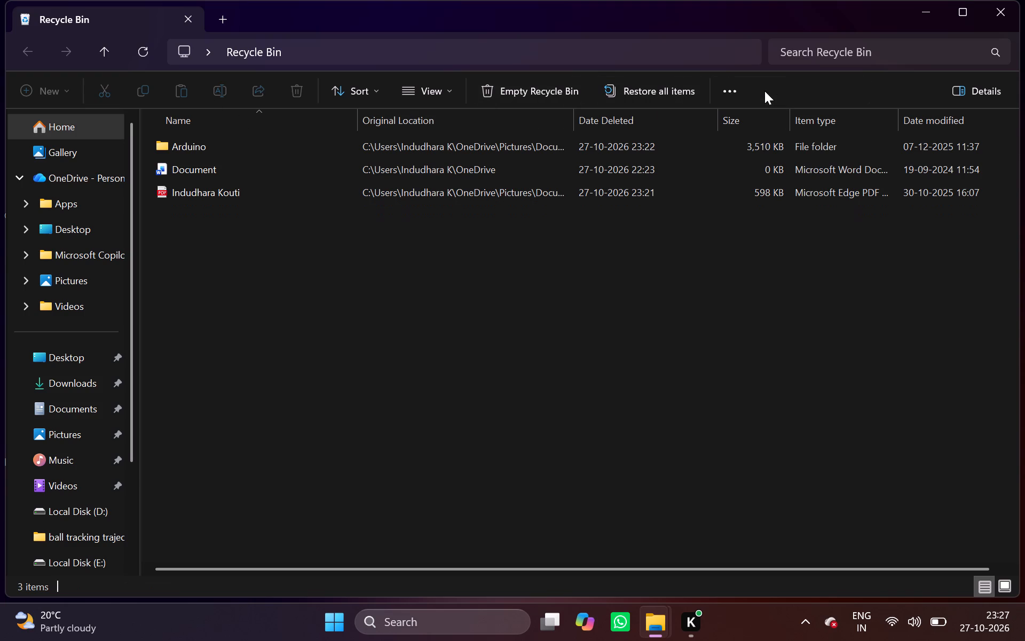
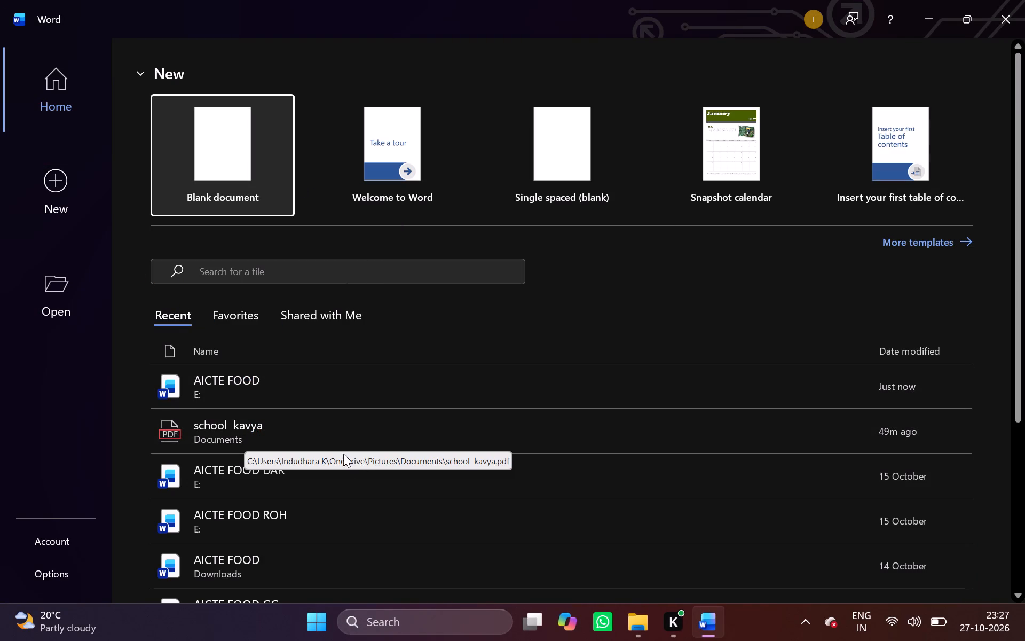
Open the recent school kavya PDF as an editable Word document, accepting the conversion.
double_click(328, 441)
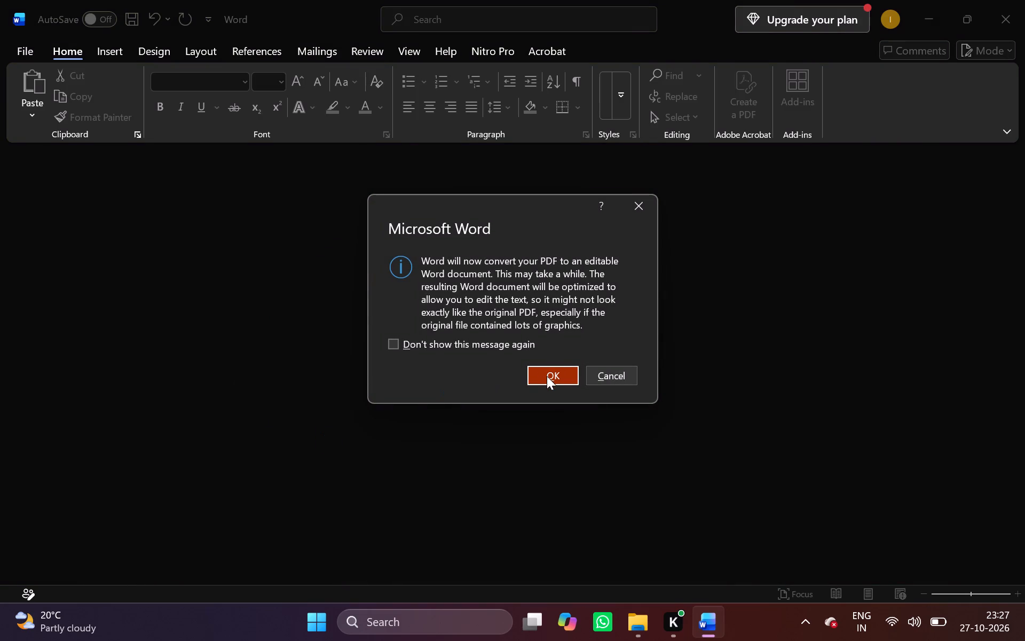
click(547, 376)
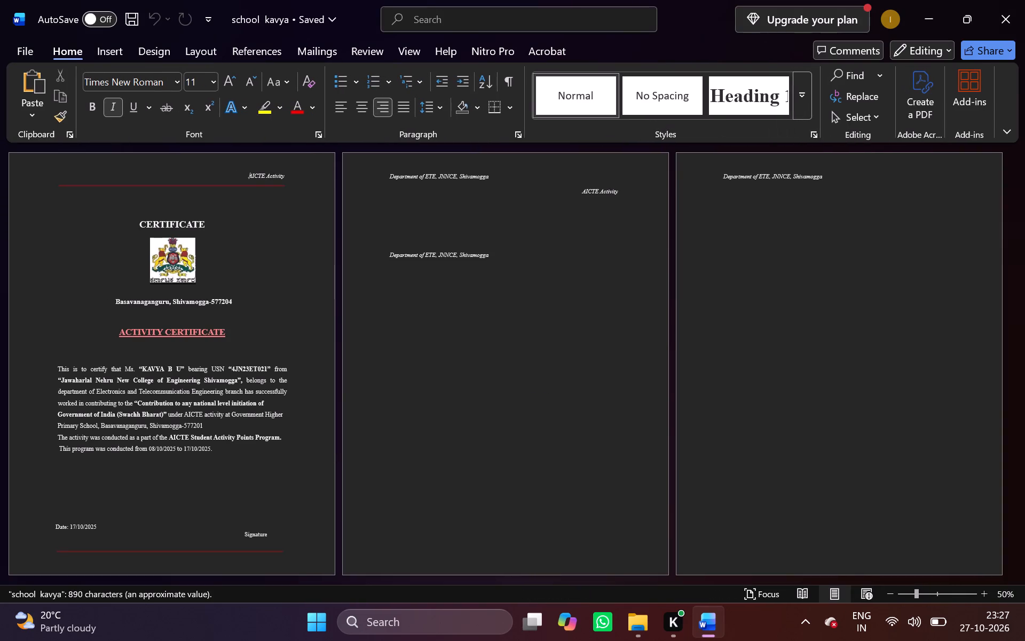
Cut the "Department of ETE, JNNCE, Shivamogga" line from page 3 to remove the extra third page.
click(830, 337)
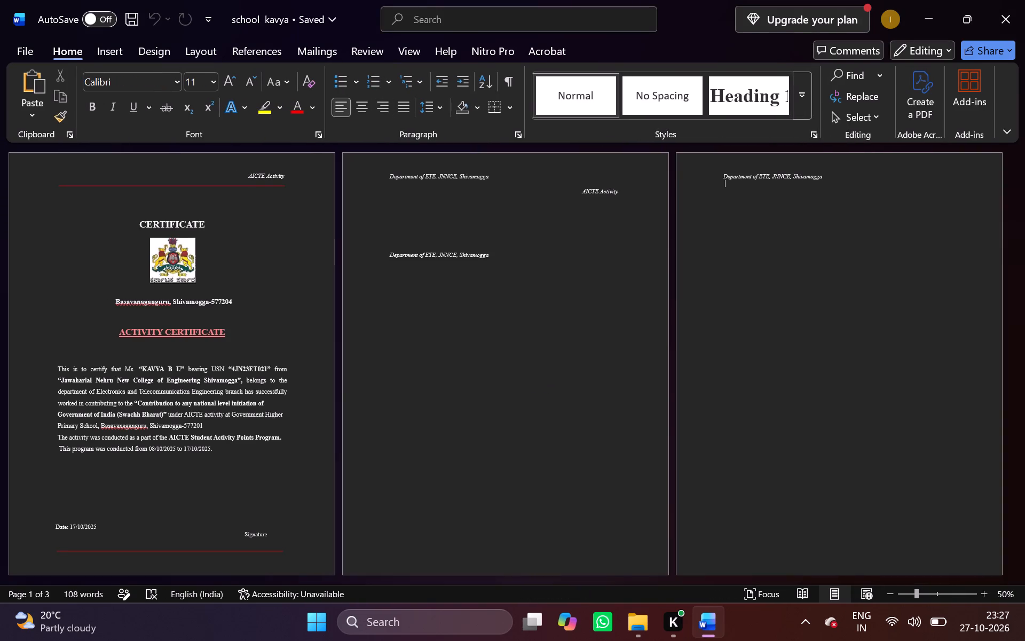
click(810, 308)
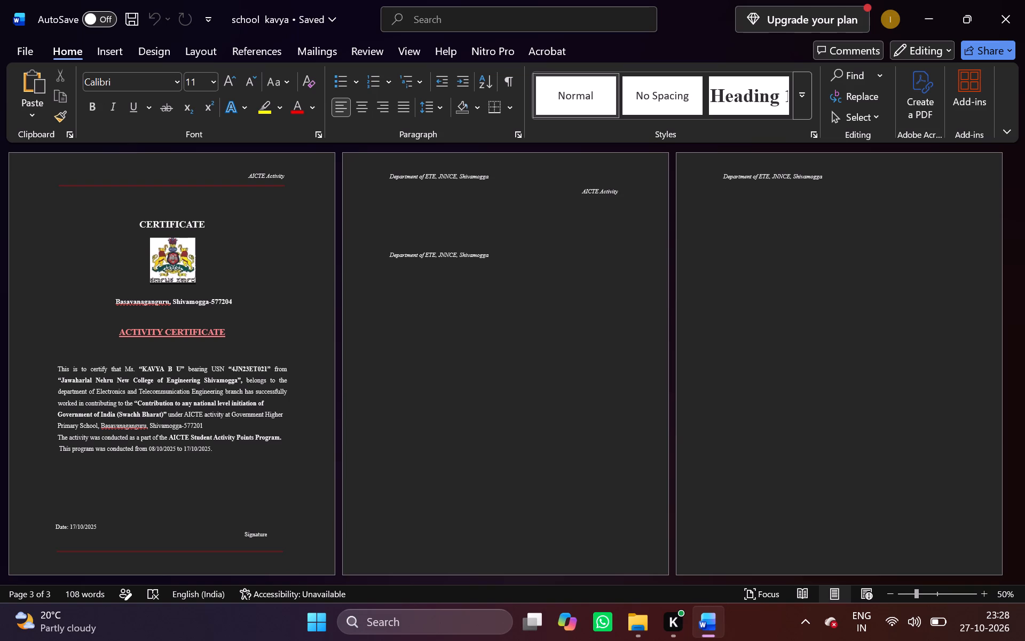
ctrl+click(810, 308)
key(ctrl+x)
key(ctrl+a)
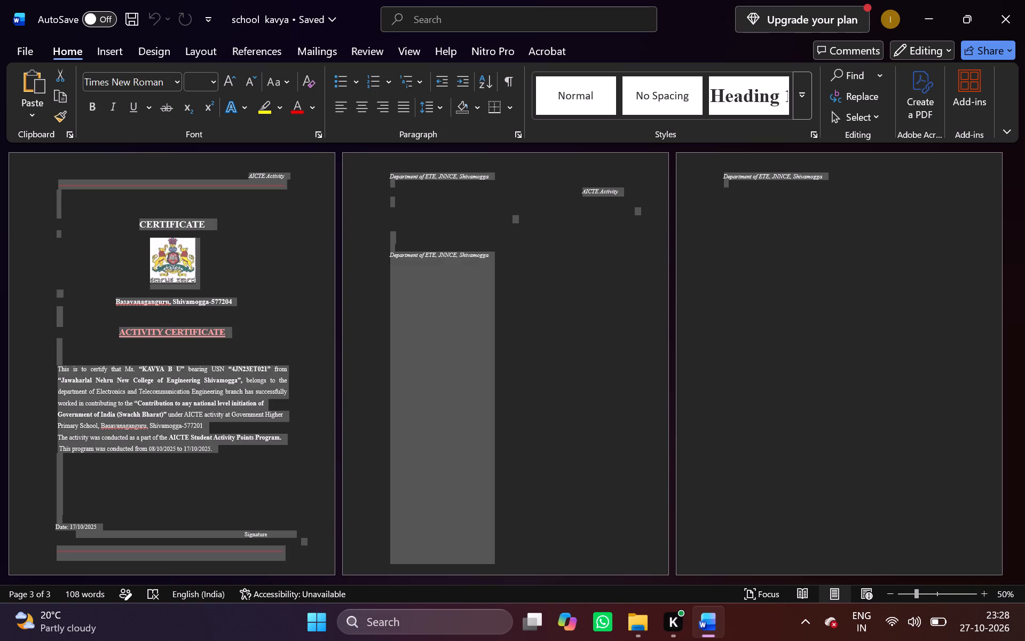
click(810, 308)
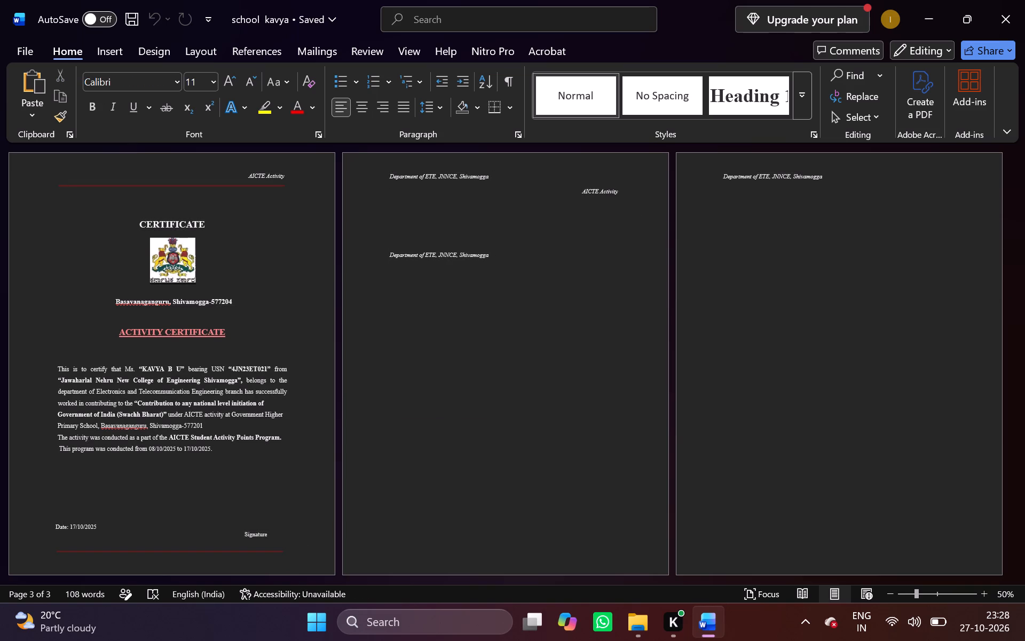
drag(693, 159, 976, 561)
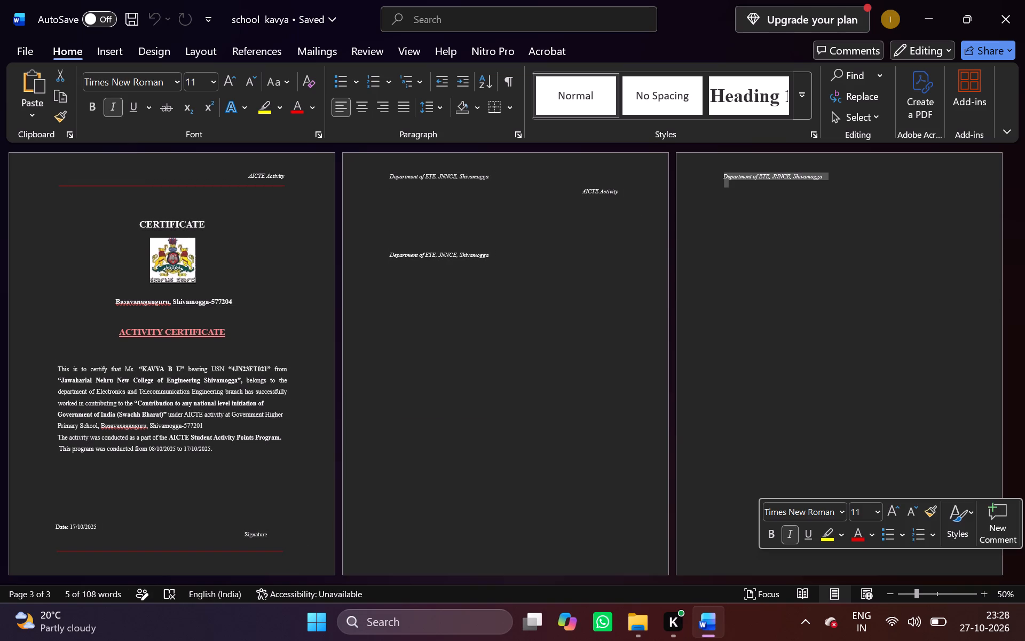
key(ctrl+x)
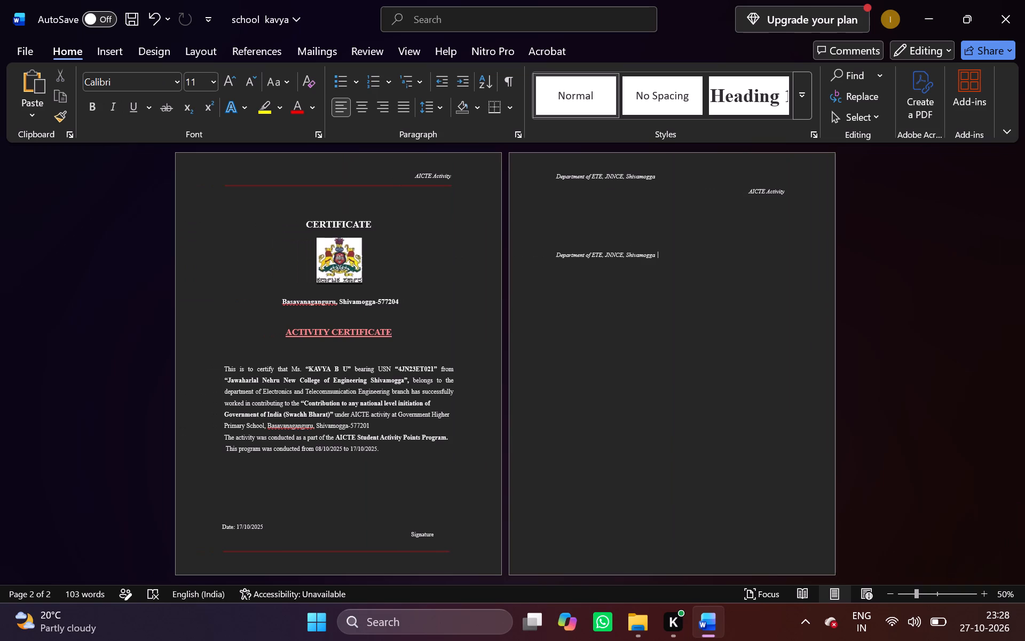
Check the first-page certificate text at a larger zoom and close the school kavya document.
click(444, 458)
ctrl+scroll(444, 458, up, 4)
scroll(444, 458, up, 2)
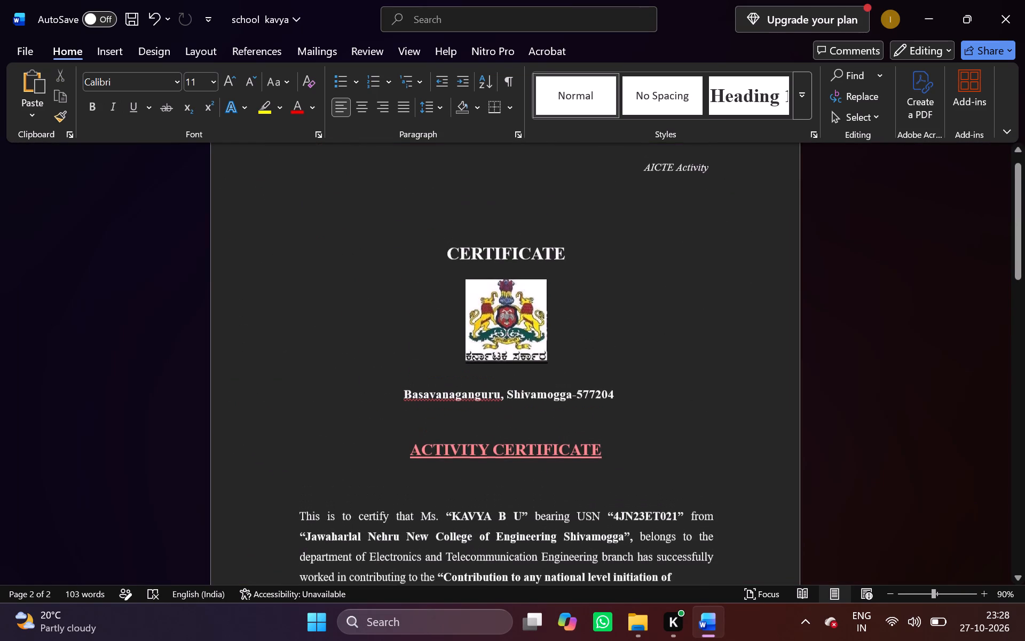
scroll(551, 348, down, 1)
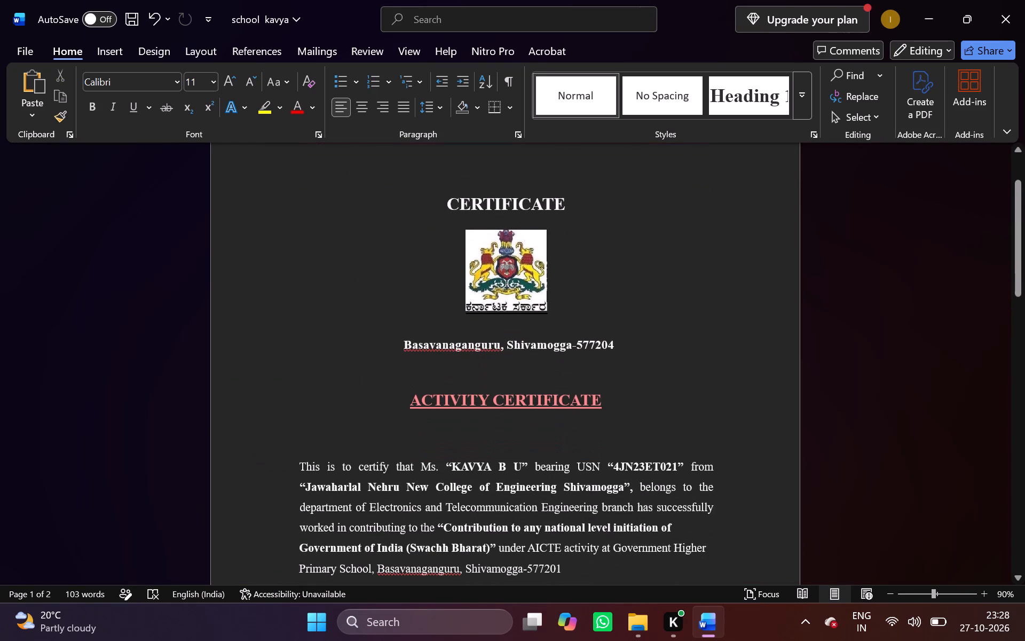
scroll(551, 348, down, 2)
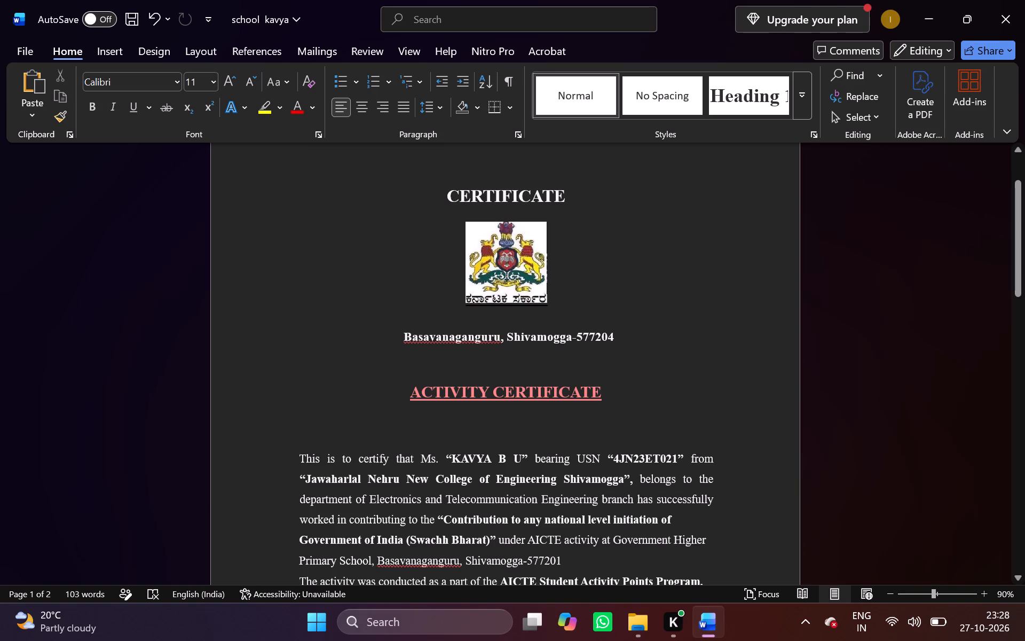
click(1014, 27)
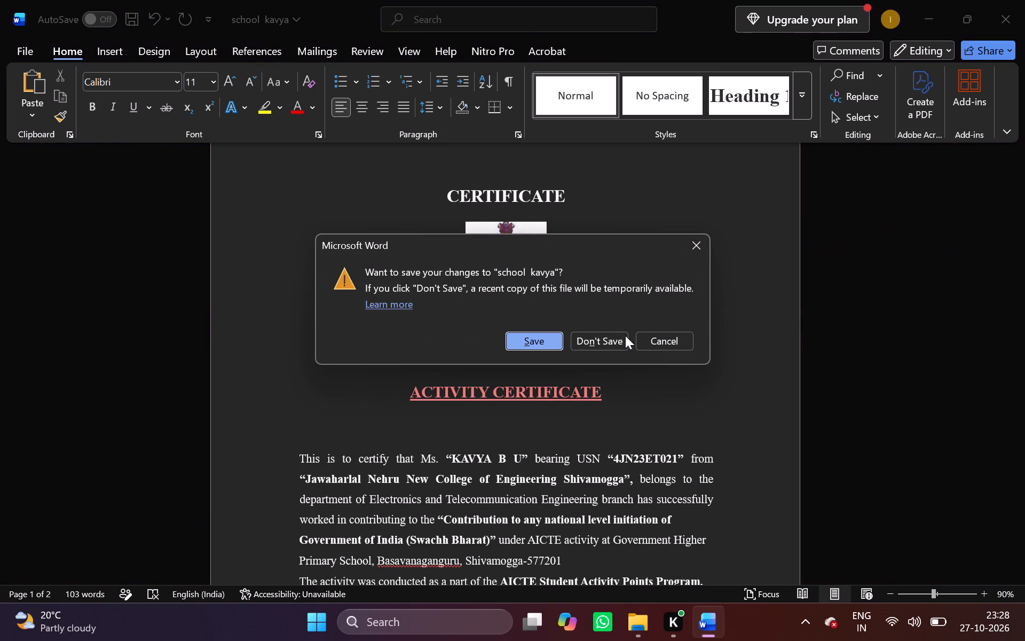
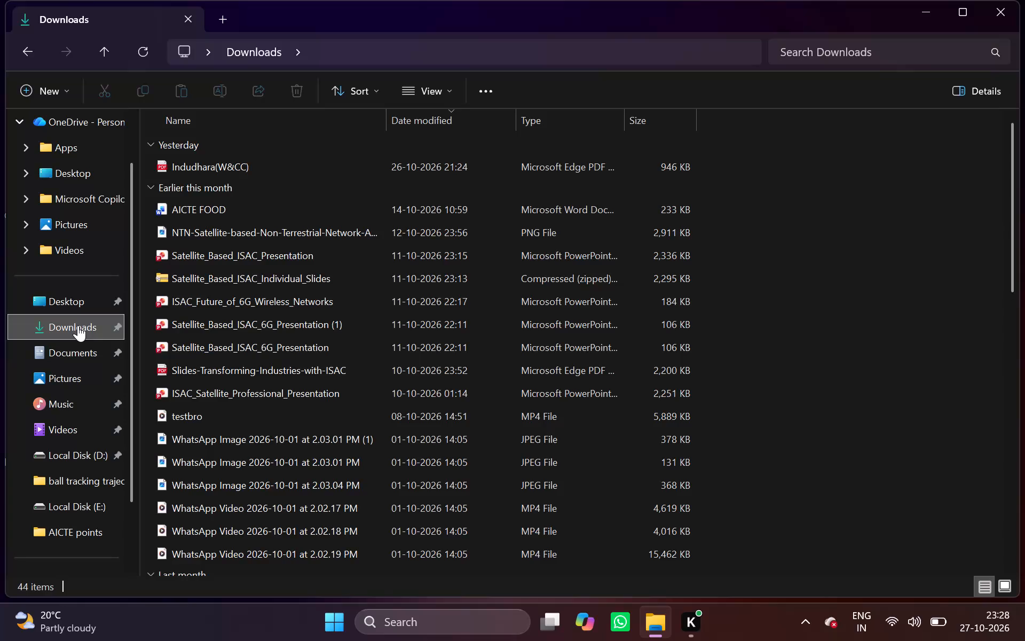
Delete the school kavya PDF from the Documents folder.
click(70, 347)
click(70, 347)
double_click(70, 347)
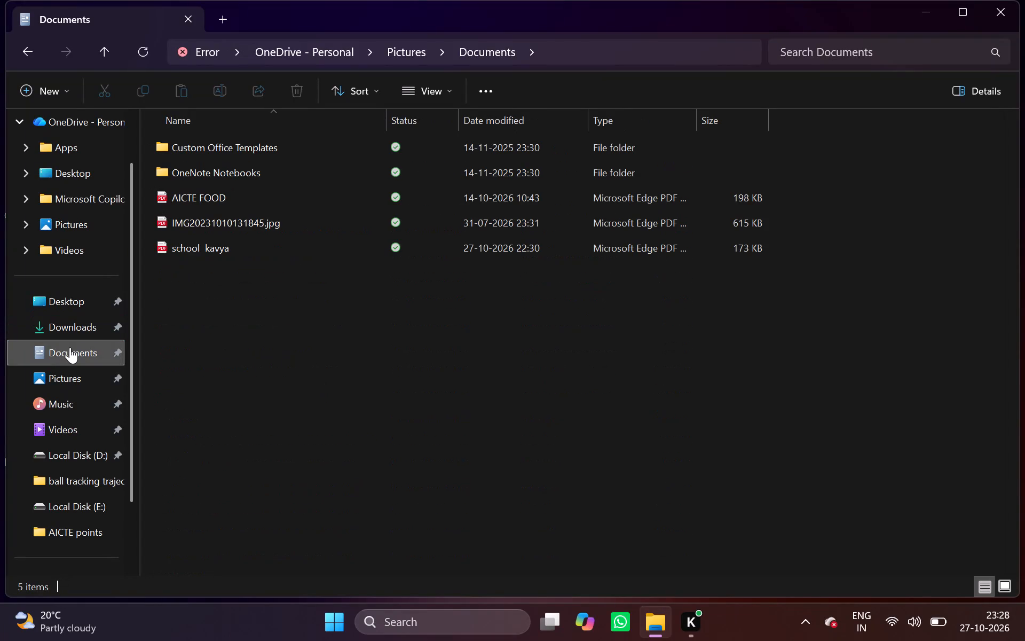
click(242, 241)
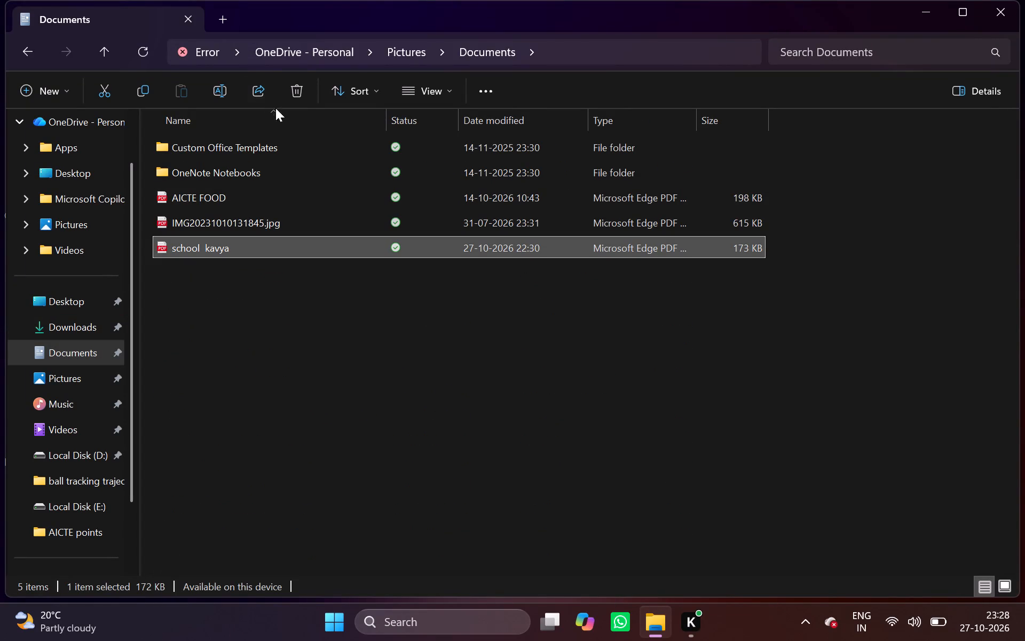
click(297, 99)
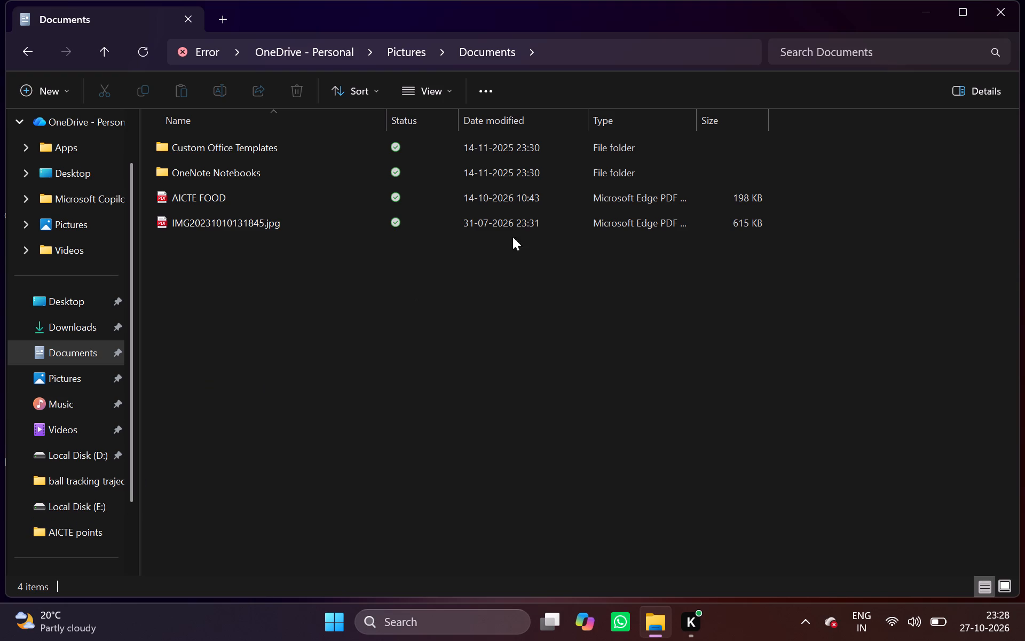
Open the rohith swatchbharath PDF from the AICTE points folder in Word, accepting the conversion, and look through its pages.
click(342, 624)
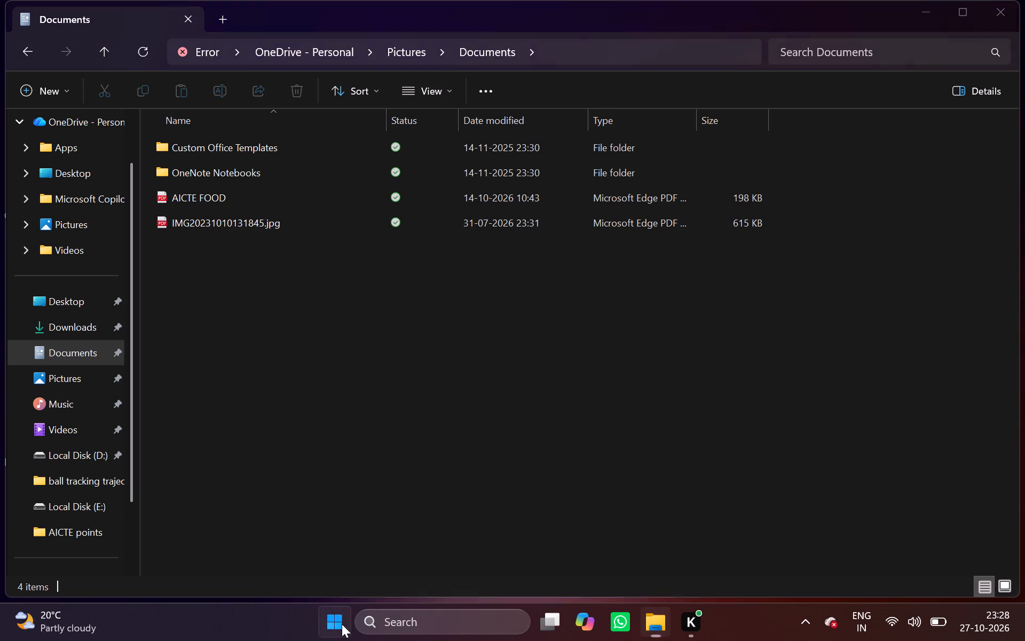
double_click(315, 178)
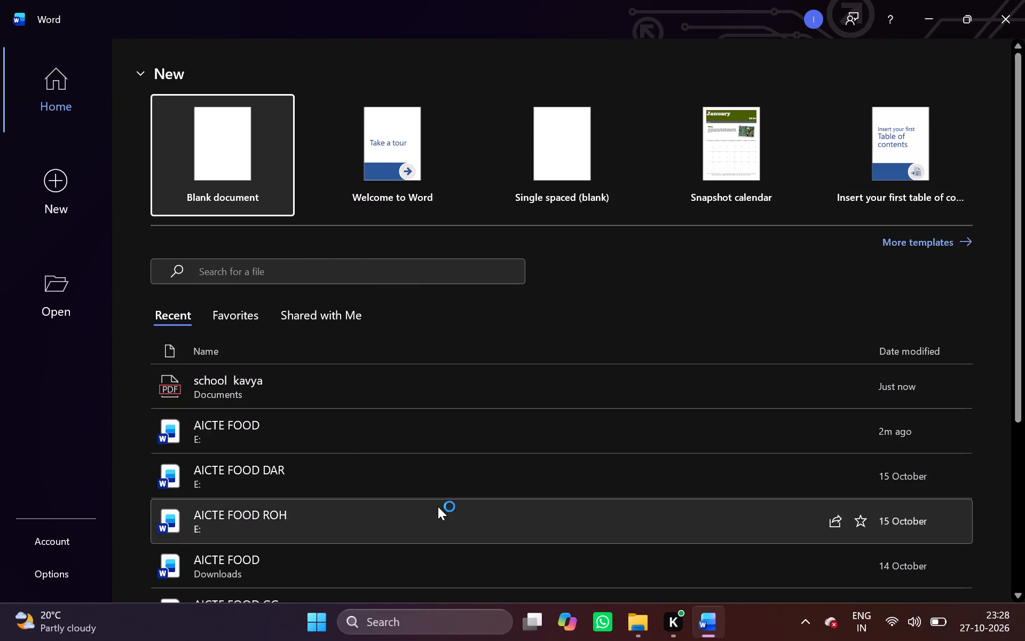
scroll(438, 506, down, 3)
scroll(438, 506, up, 4)
click(50, 311)
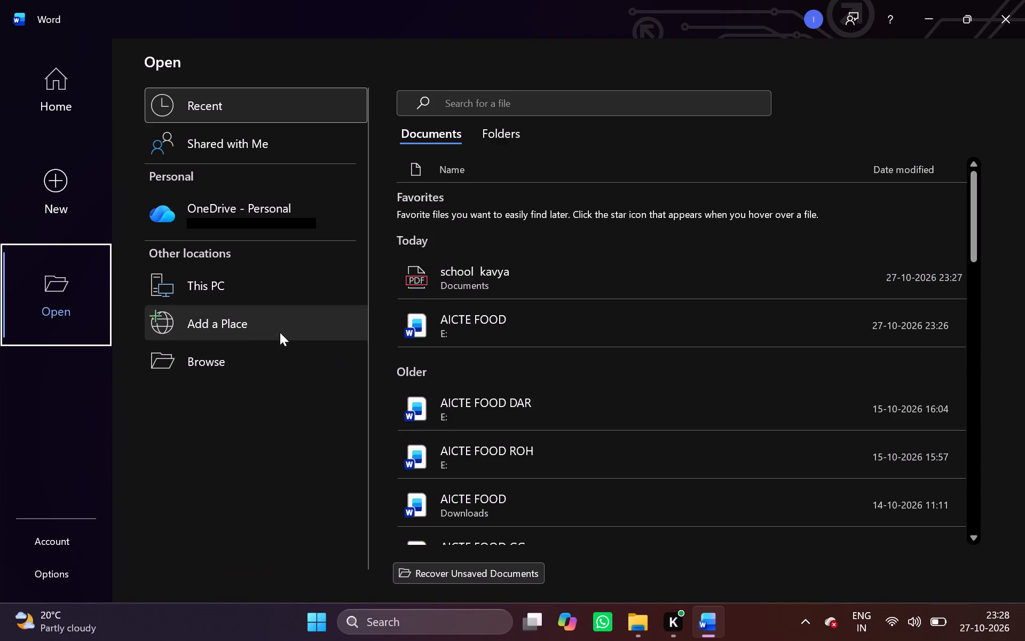
click(215, 375)
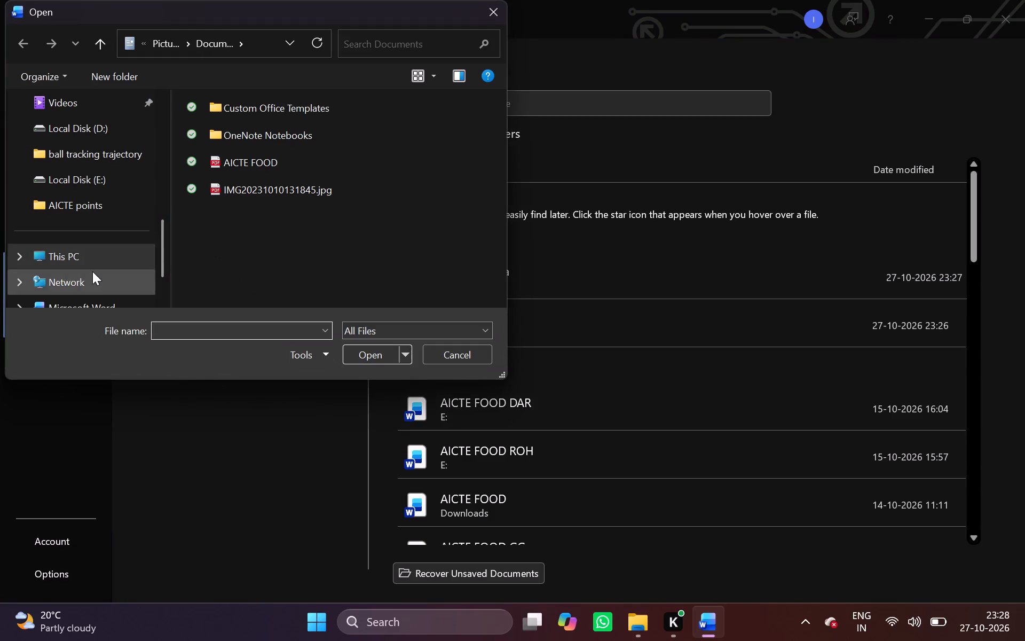
scroll(92, 271, down, 2)
click(80, 149)
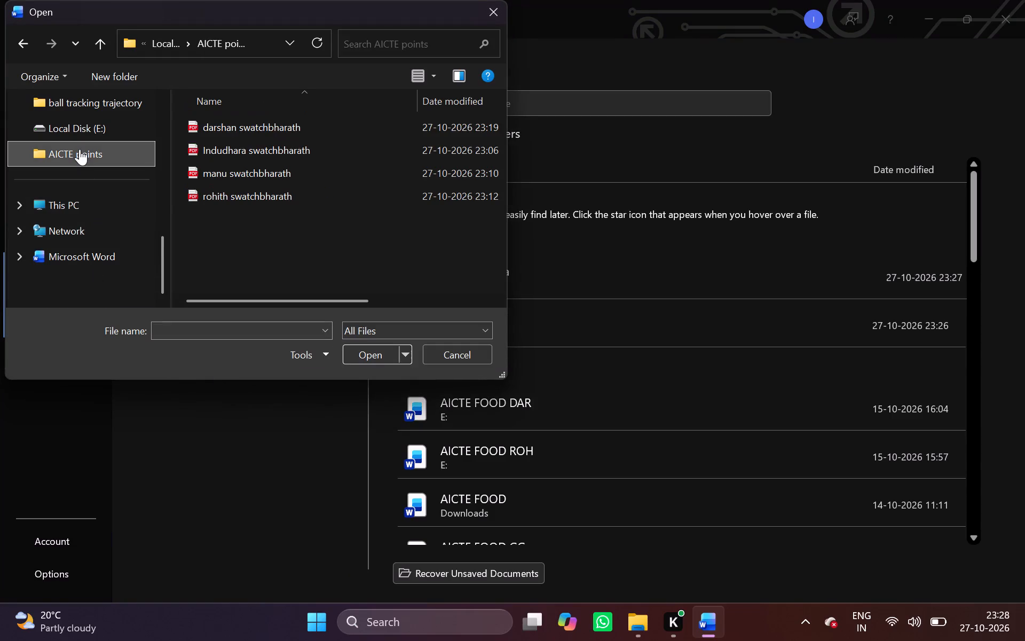
double_click(253, 194)
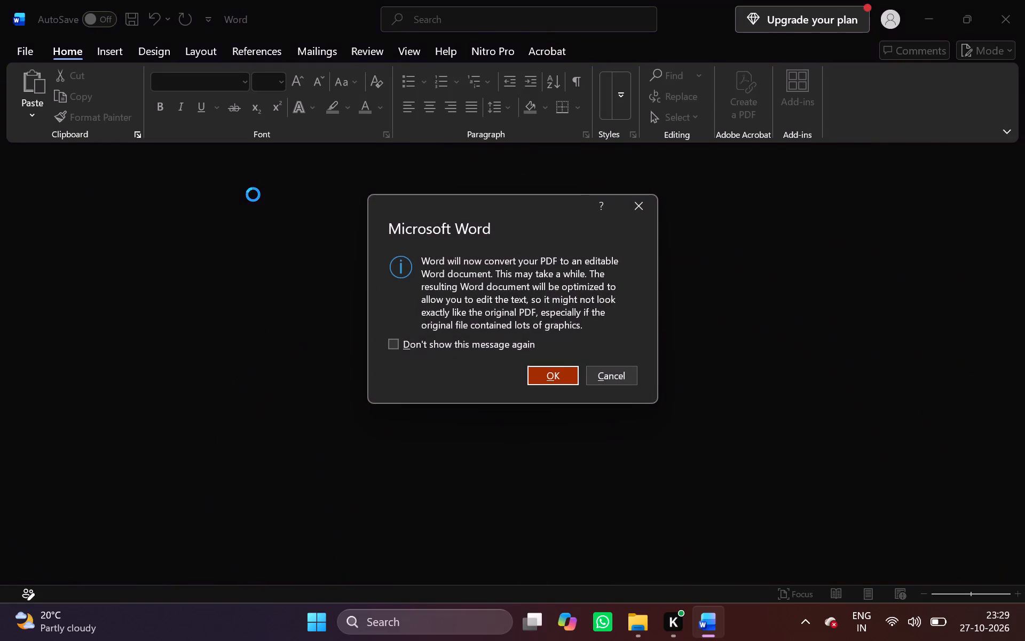
click(556, 371)
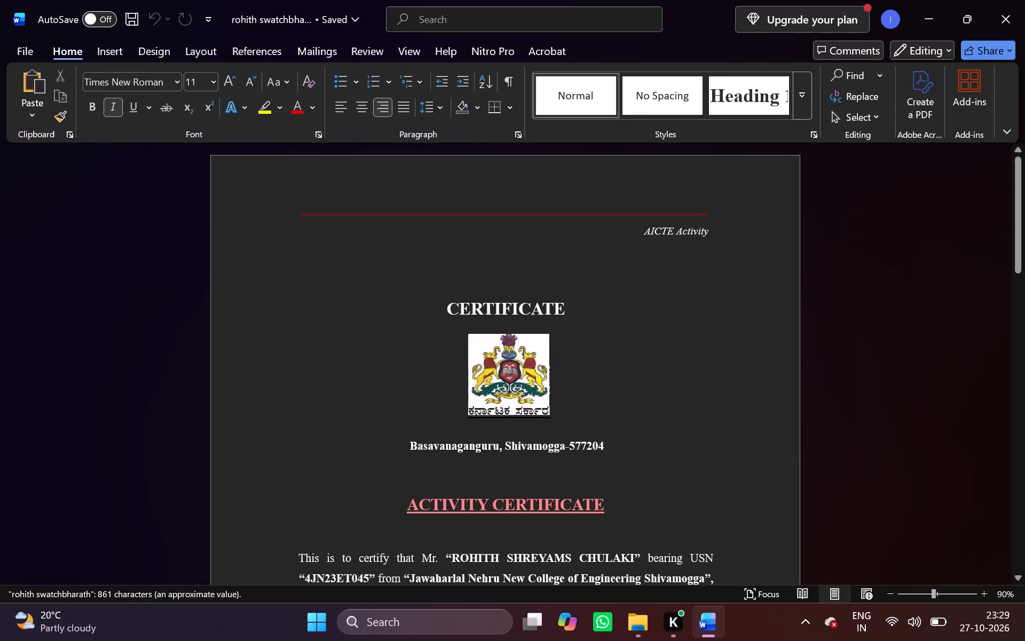
scroll(603, 332, down, 2)
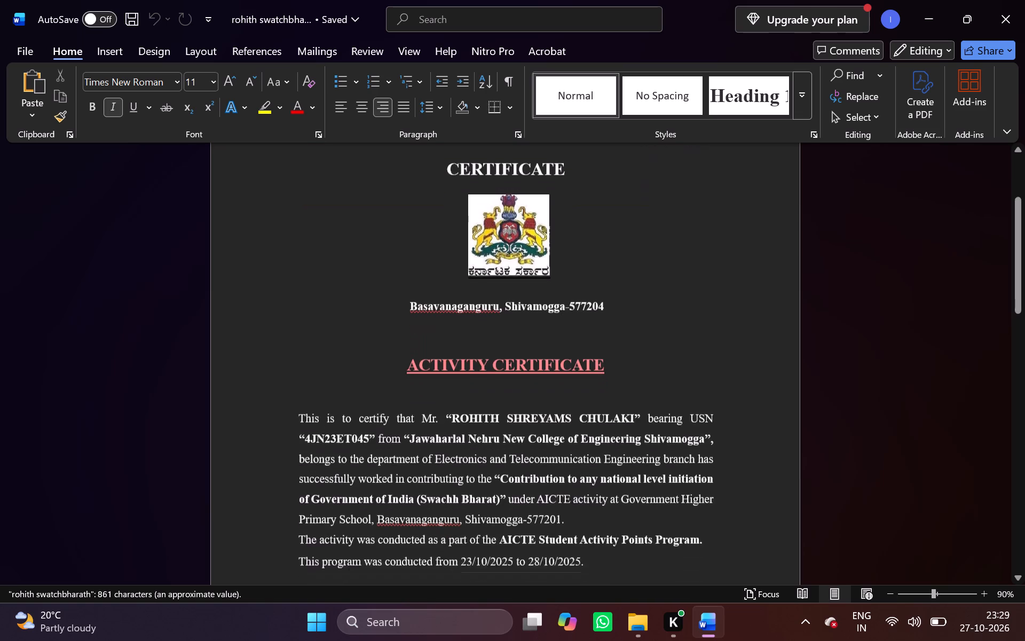
scroll(603, 332, down, 3)
scroll(603, 332, up, 4)
scroll(603, 332, down, 3)
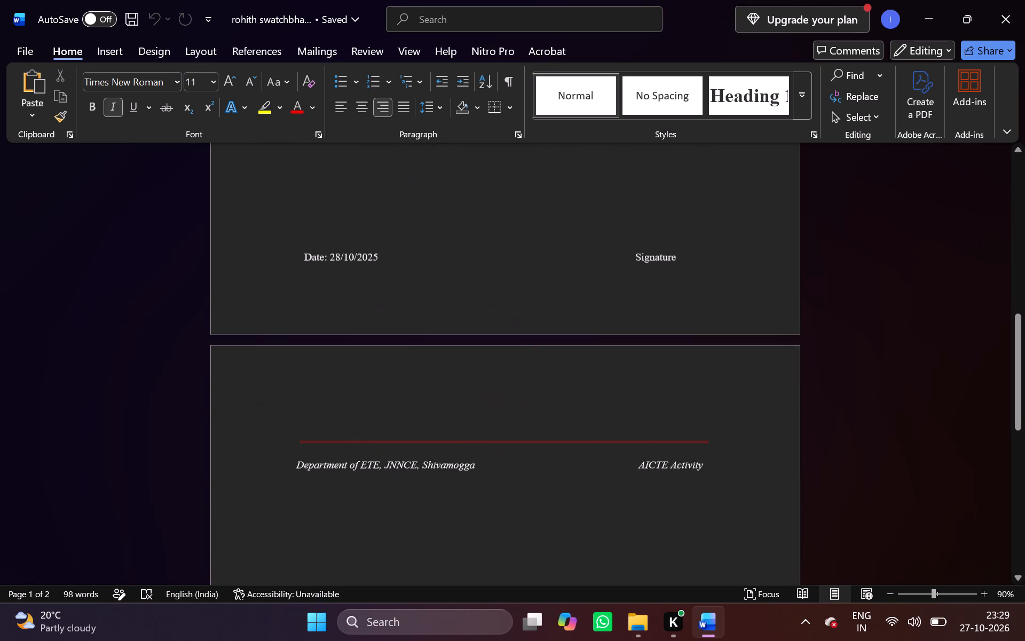
scroll(603, 332, up, 6)
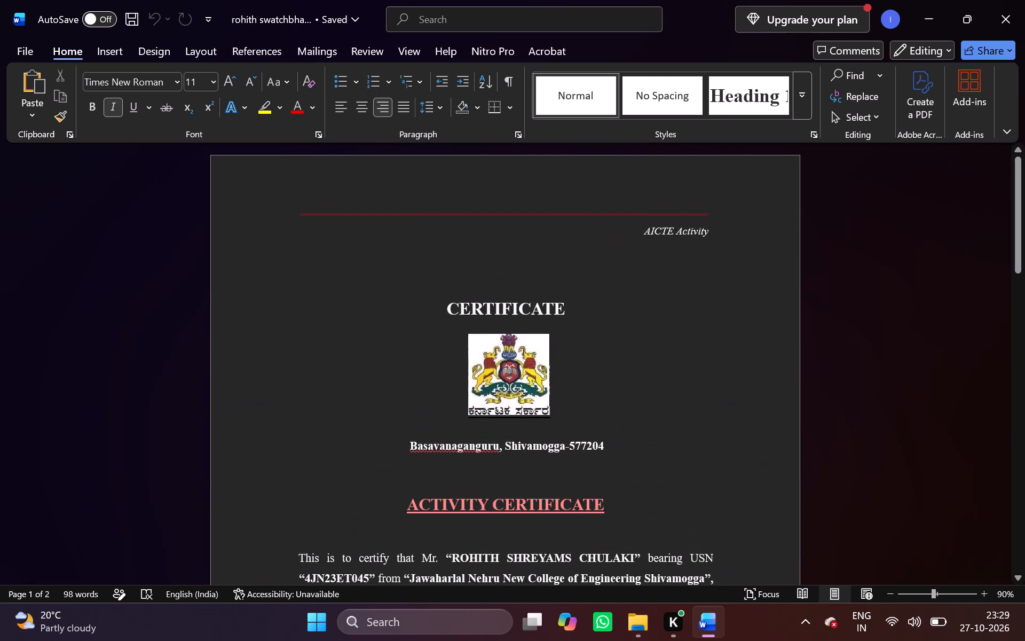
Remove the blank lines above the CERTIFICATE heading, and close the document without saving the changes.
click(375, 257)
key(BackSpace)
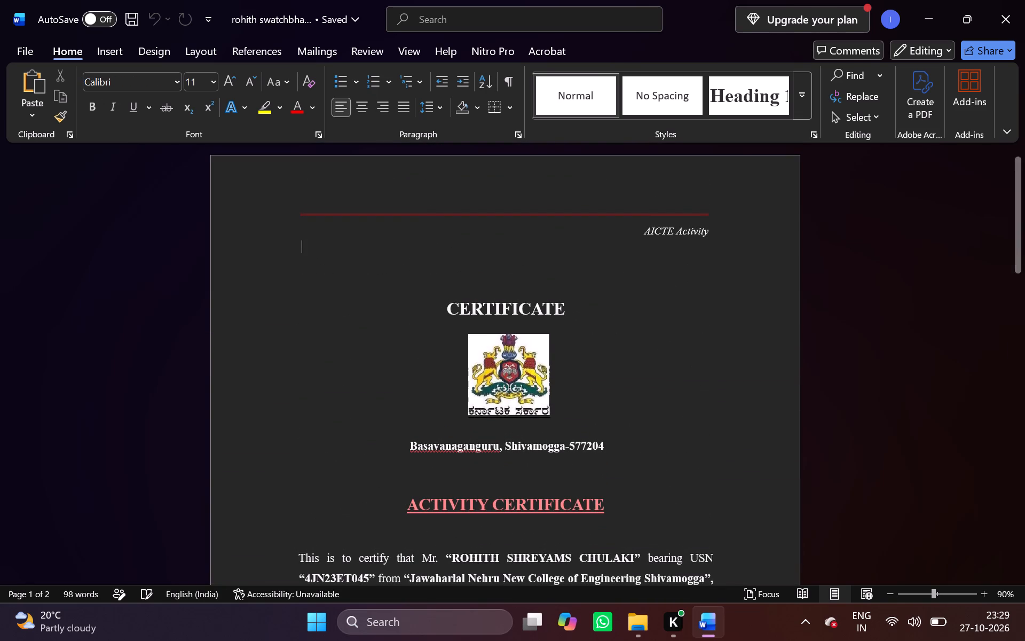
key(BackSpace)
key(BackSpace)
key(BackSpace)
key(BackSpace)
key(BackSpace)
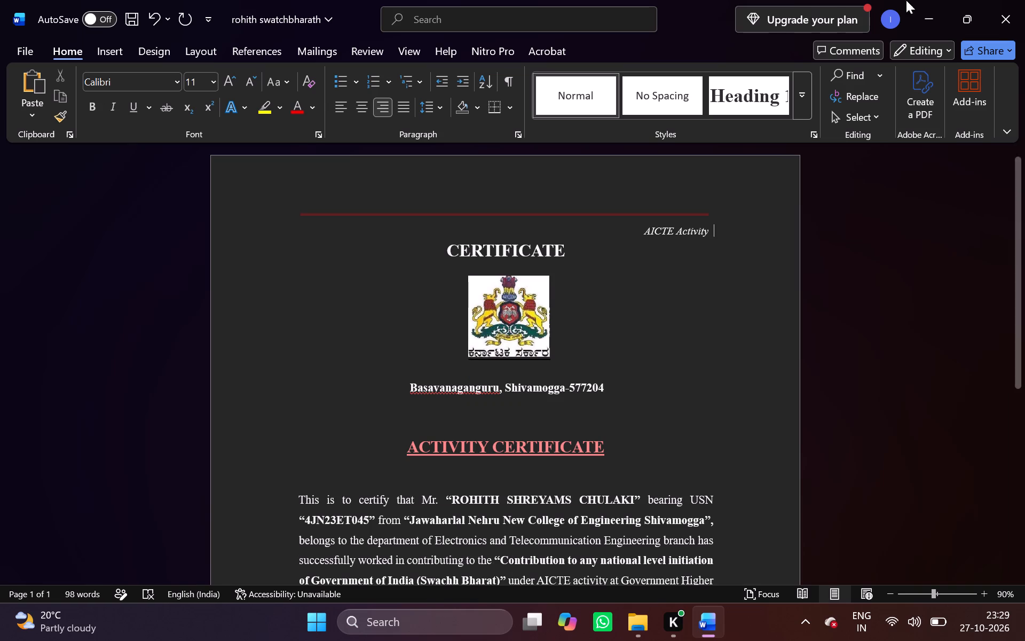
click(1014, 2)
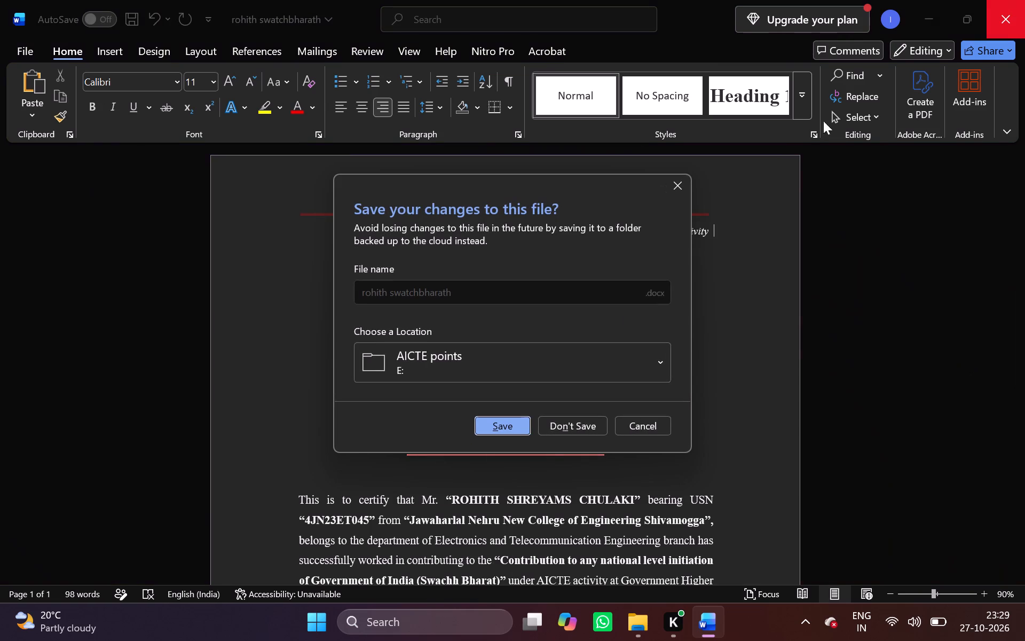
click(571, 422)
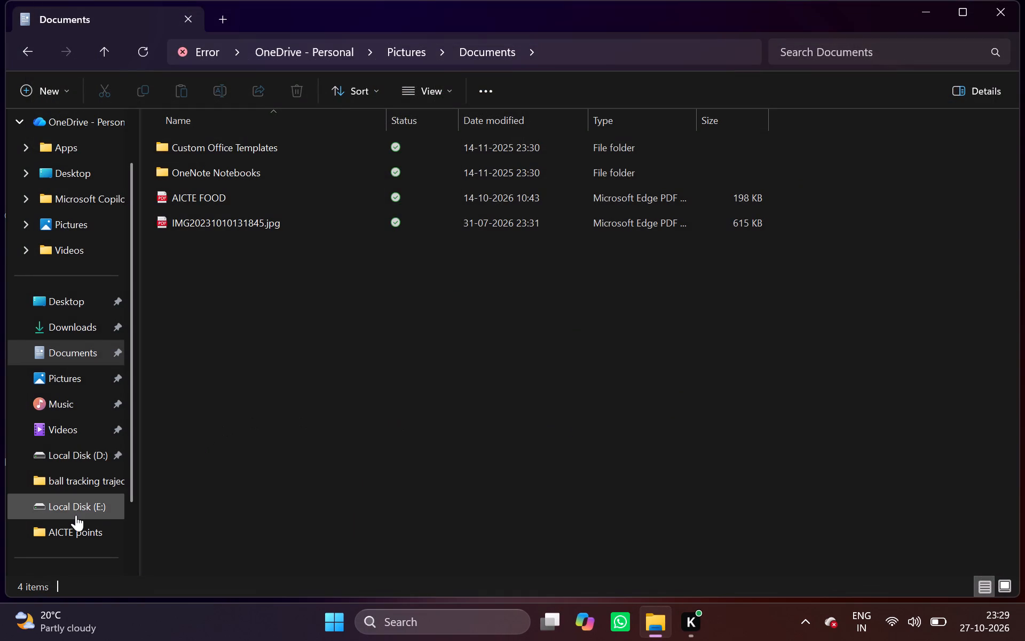
Check the rohith swatchbharath certificate in the AICTE points folder in the PDF viewer, and close it.
click(76, 522)
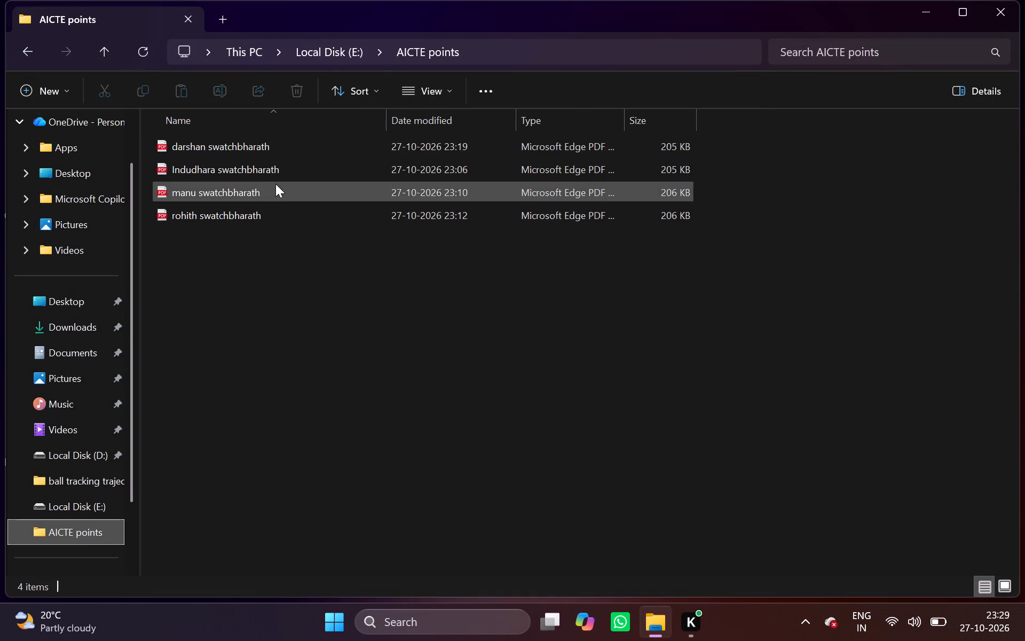
double_click(271, 222)
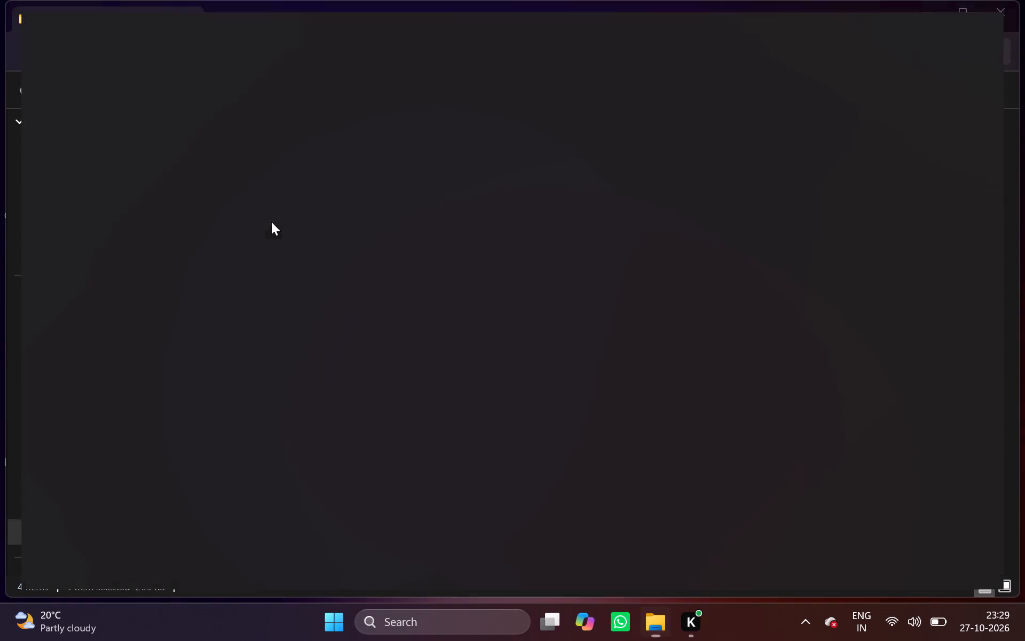
click(1020, 3)
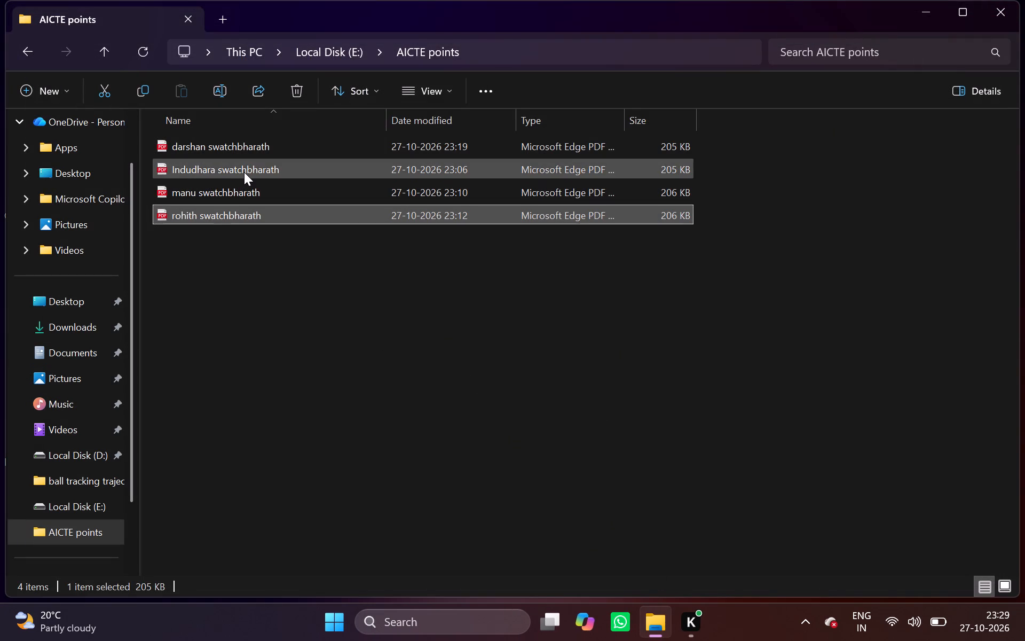
double_click(234, 215)
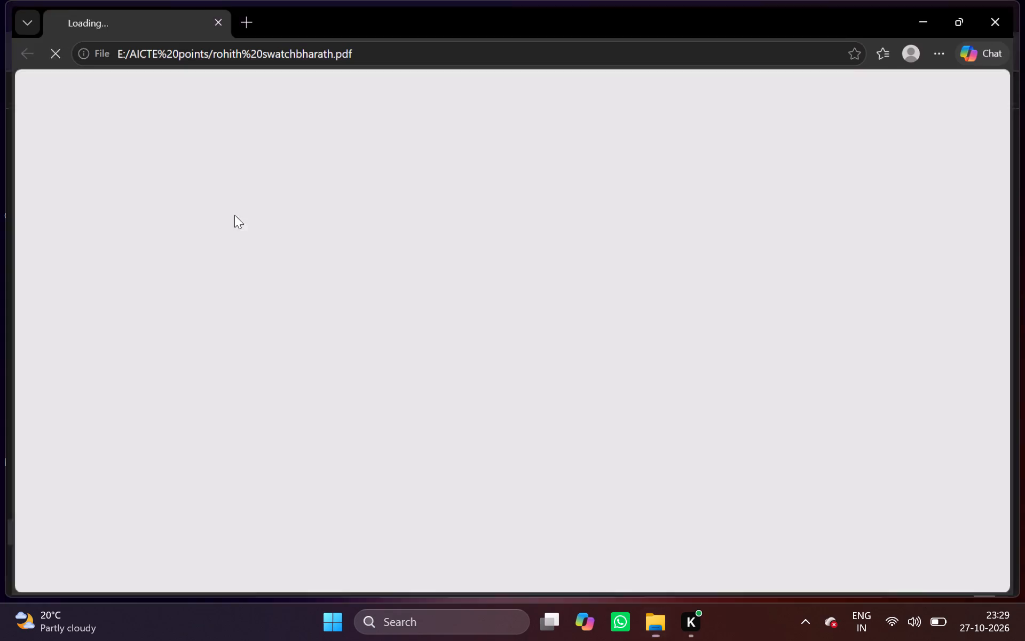
scroll(403, 376, down, 5)
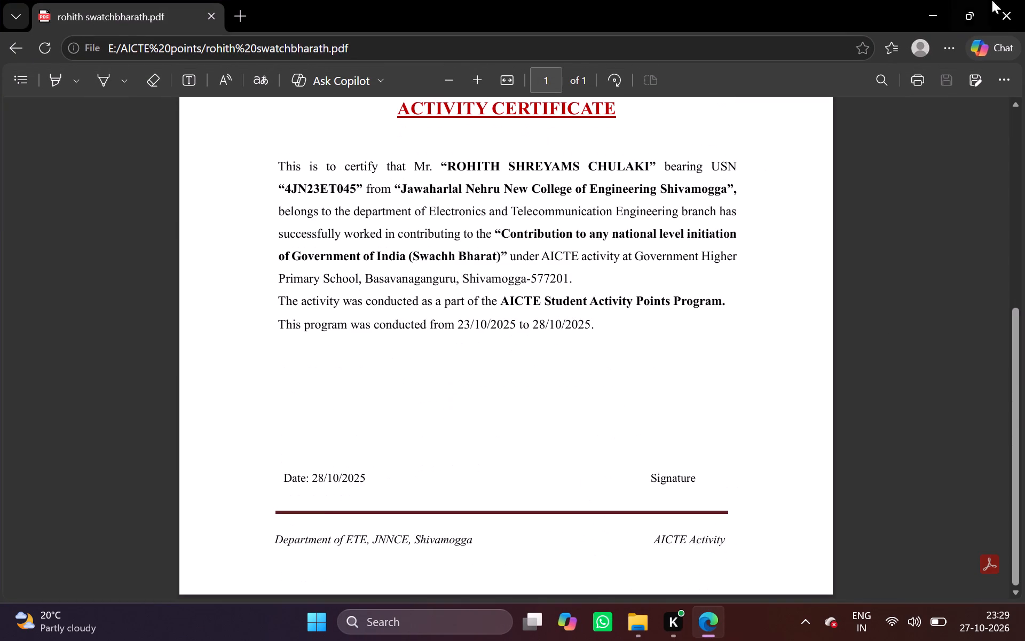
click(1019, 0)
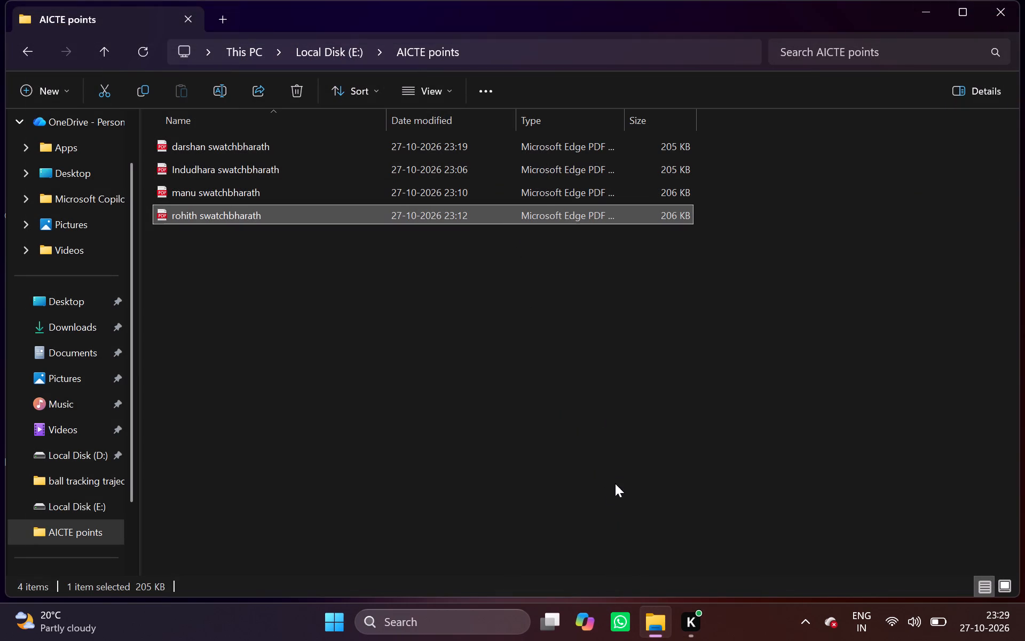
Try to open the recent school kavya file from Start, and remove its entry from the recent list.
click(351, 619)
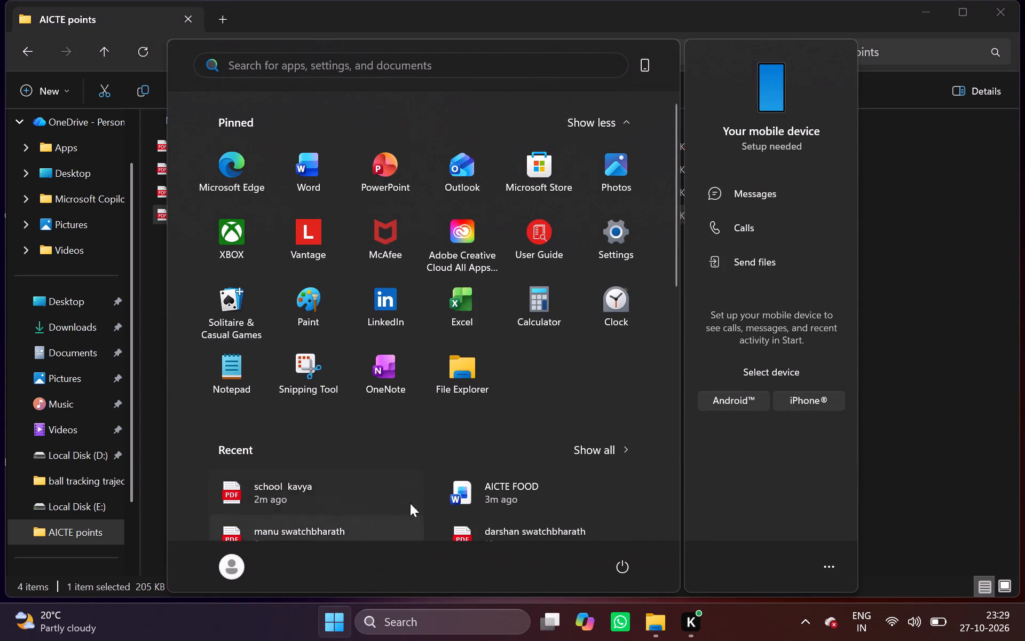
scroll(408, 455, down, 1)
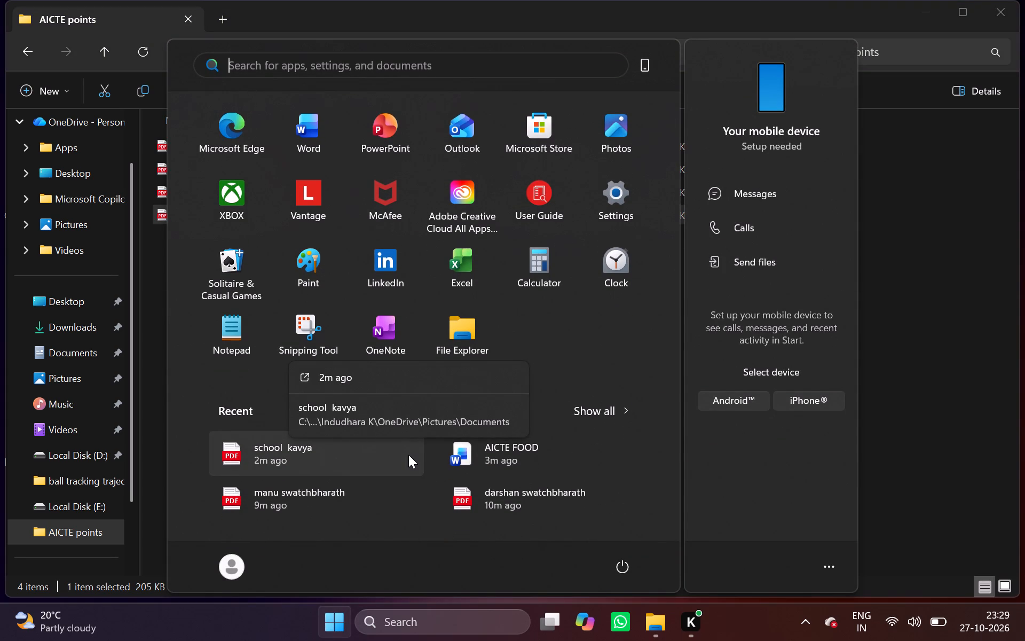
double_click(356, 452)
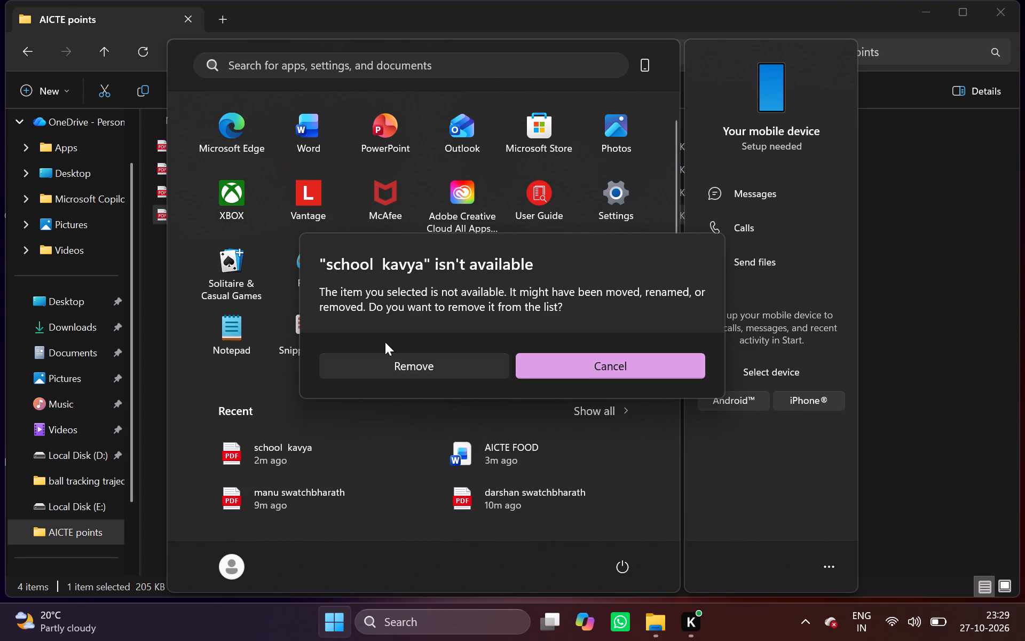
click(416, 369)
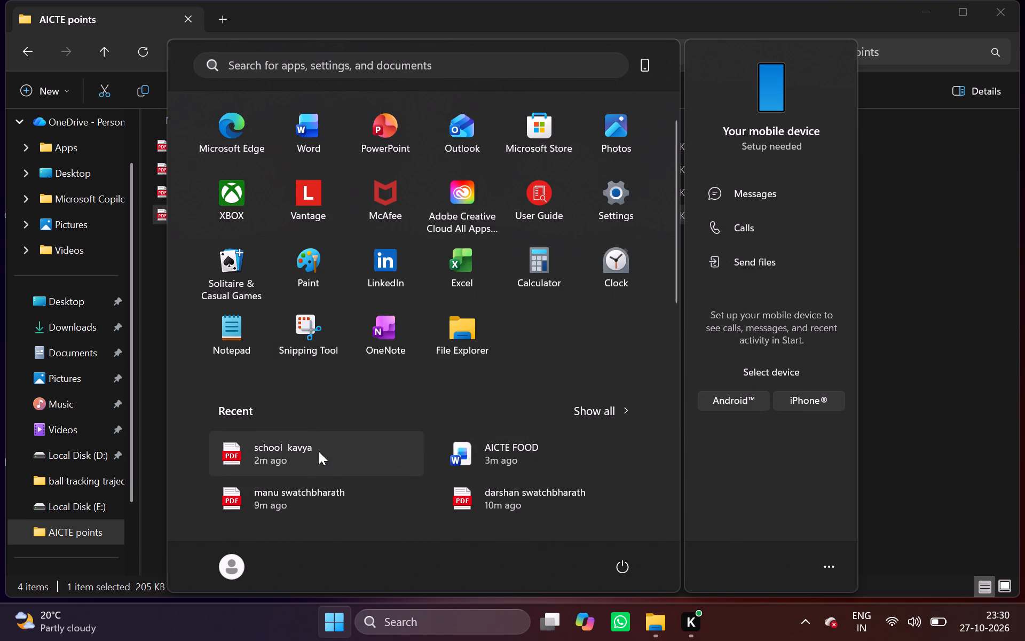
right_click(319, 451)
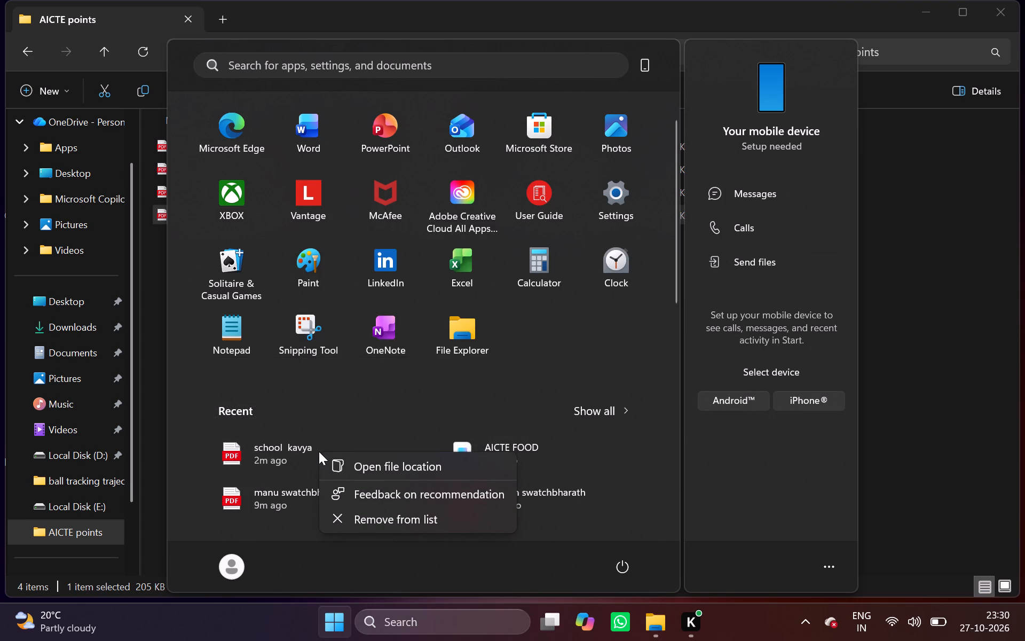
click(371, 518)
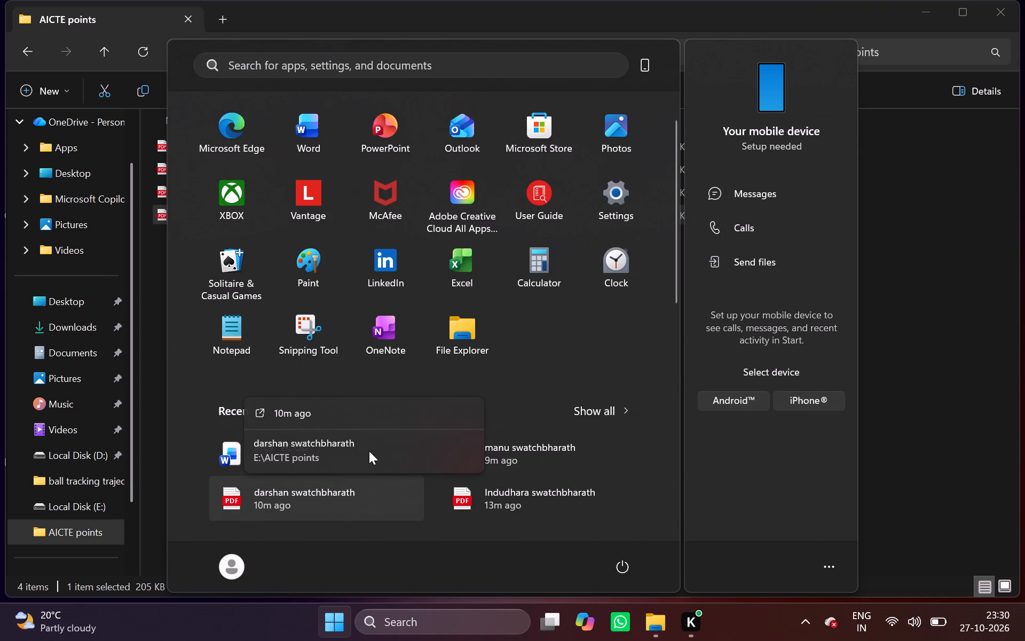
Open the recent rohith swatchbharath PDF as an editable Word document, accepting the conversion.
double_click(302, 138)
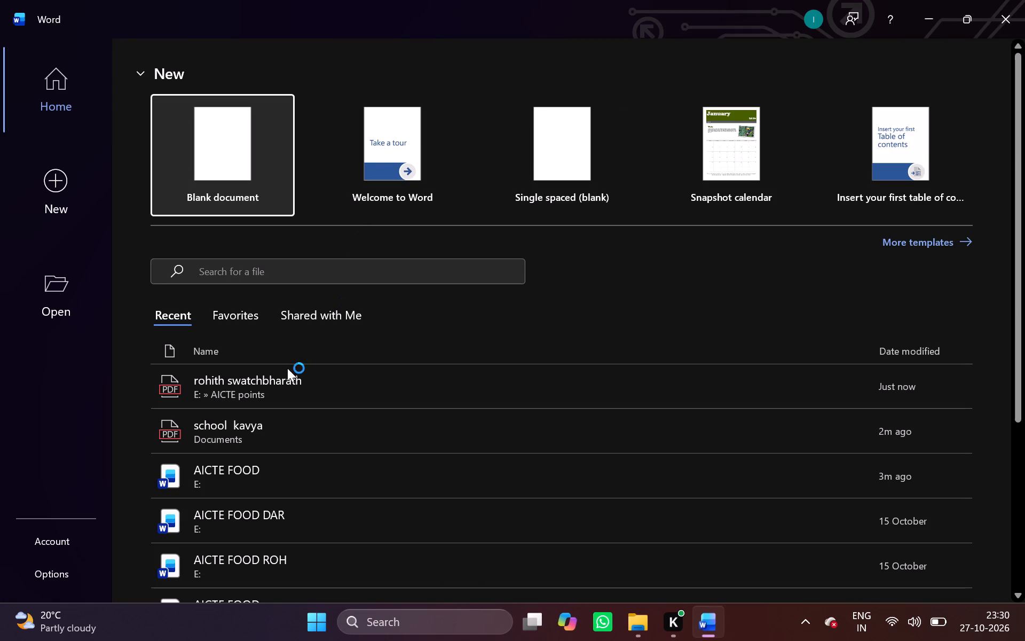
double_click(282, 379)
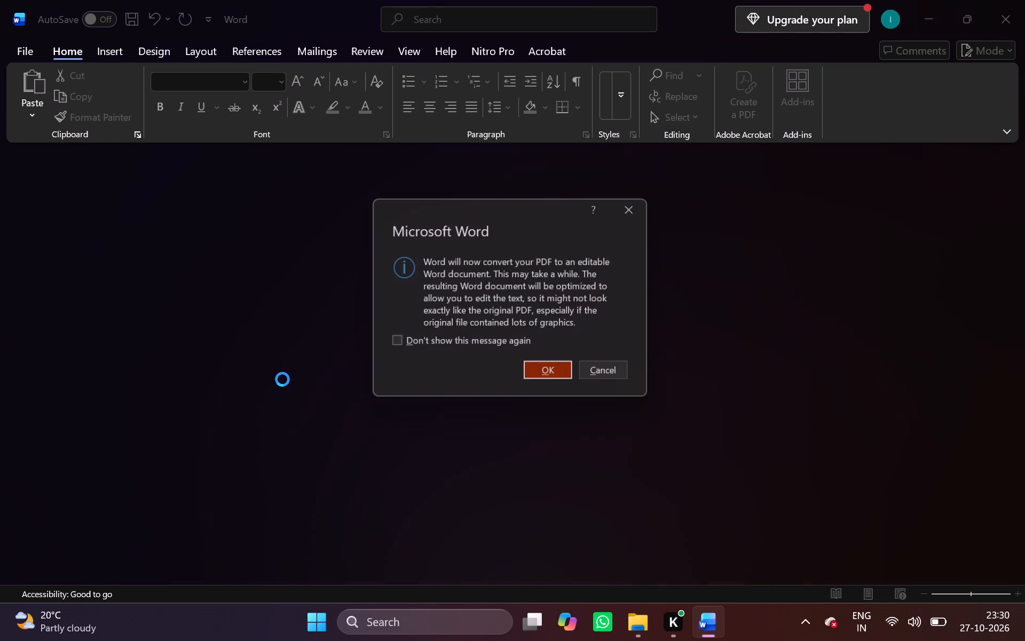
click(563, 377)
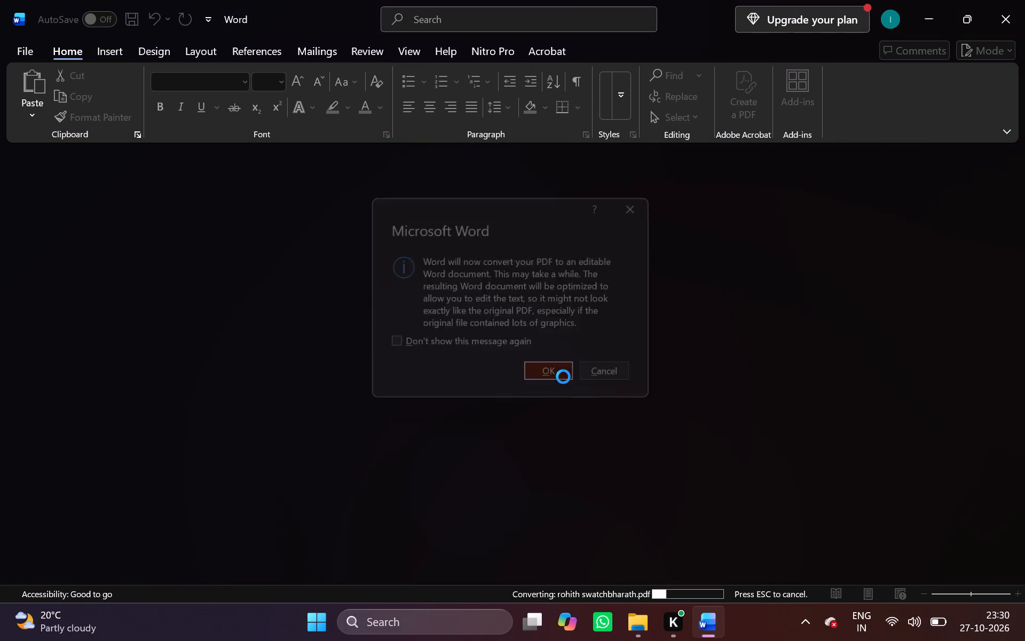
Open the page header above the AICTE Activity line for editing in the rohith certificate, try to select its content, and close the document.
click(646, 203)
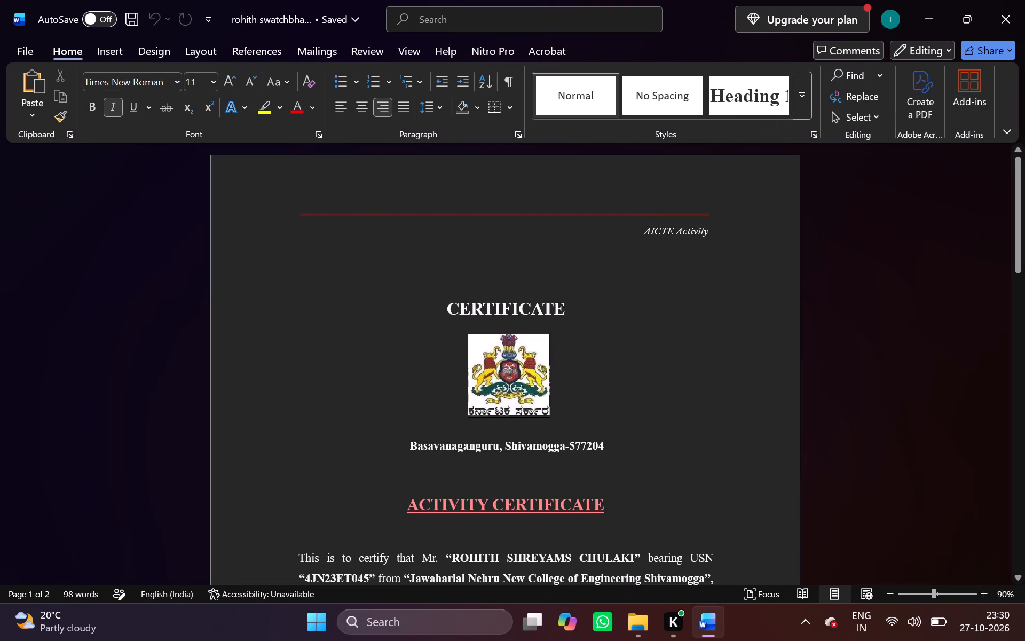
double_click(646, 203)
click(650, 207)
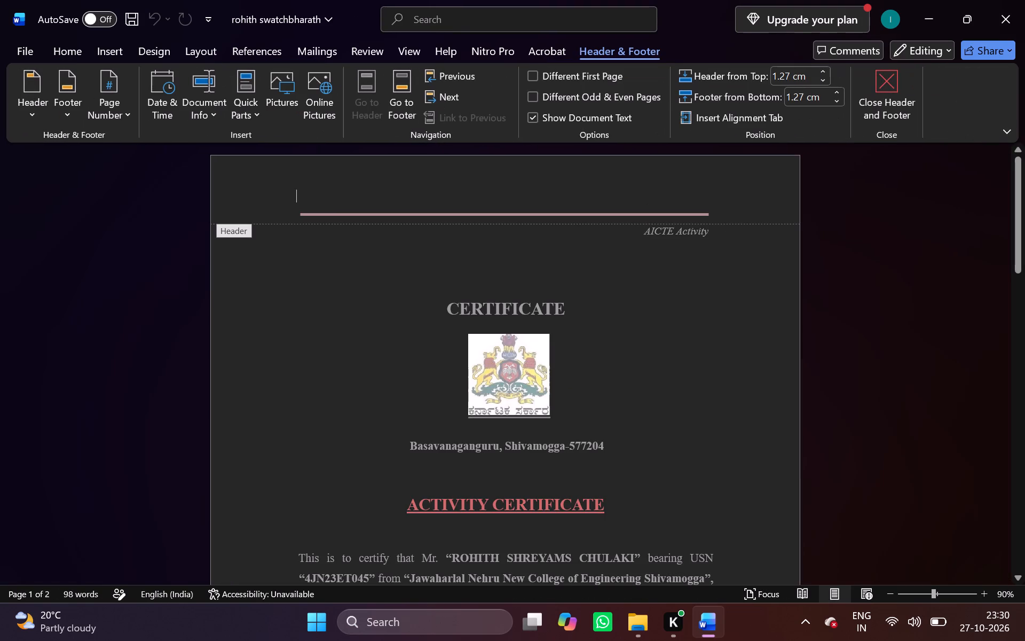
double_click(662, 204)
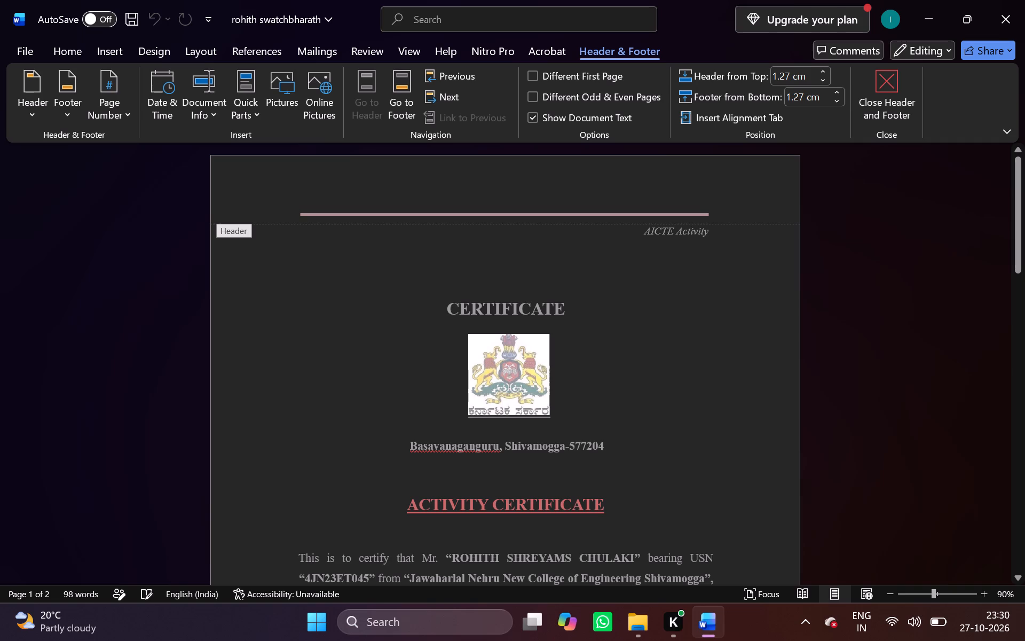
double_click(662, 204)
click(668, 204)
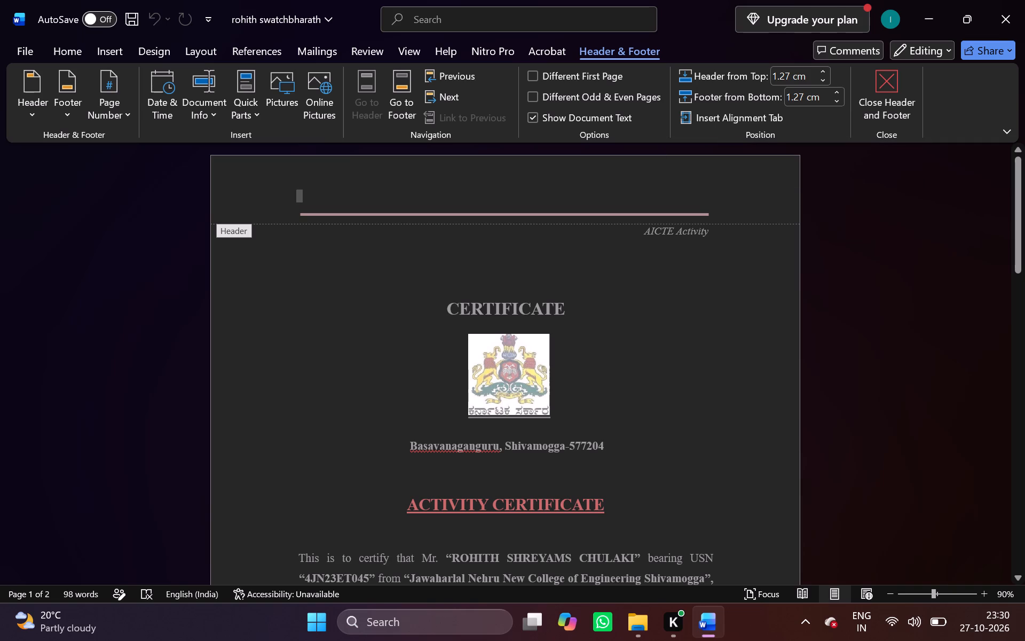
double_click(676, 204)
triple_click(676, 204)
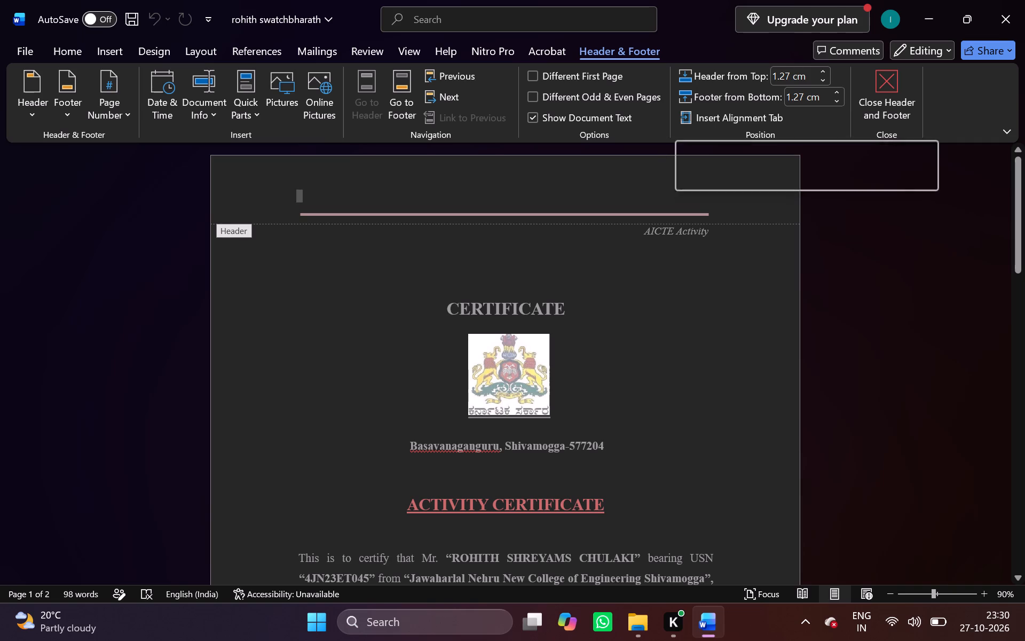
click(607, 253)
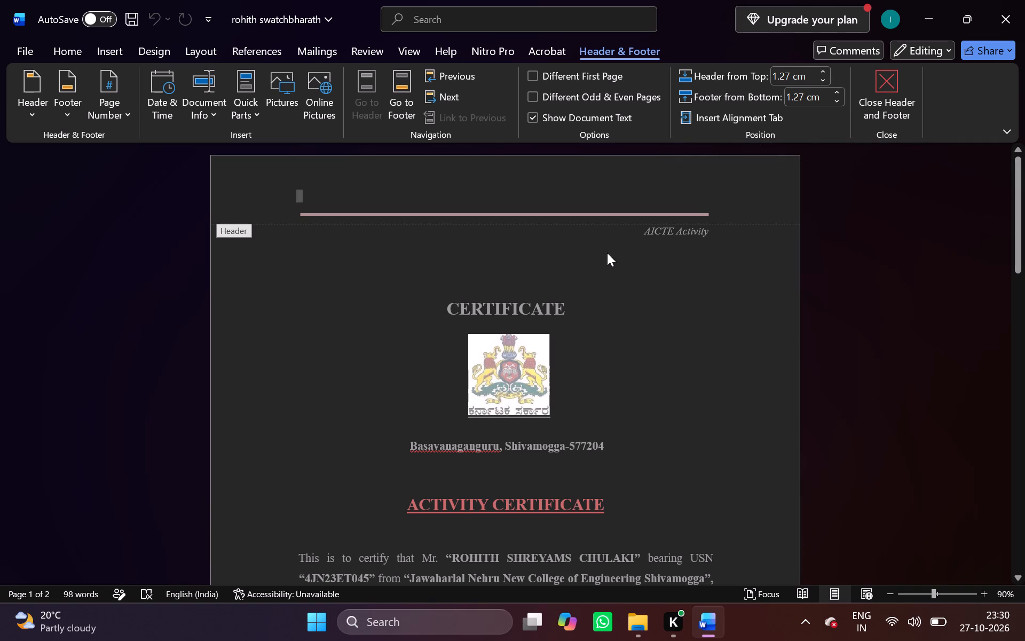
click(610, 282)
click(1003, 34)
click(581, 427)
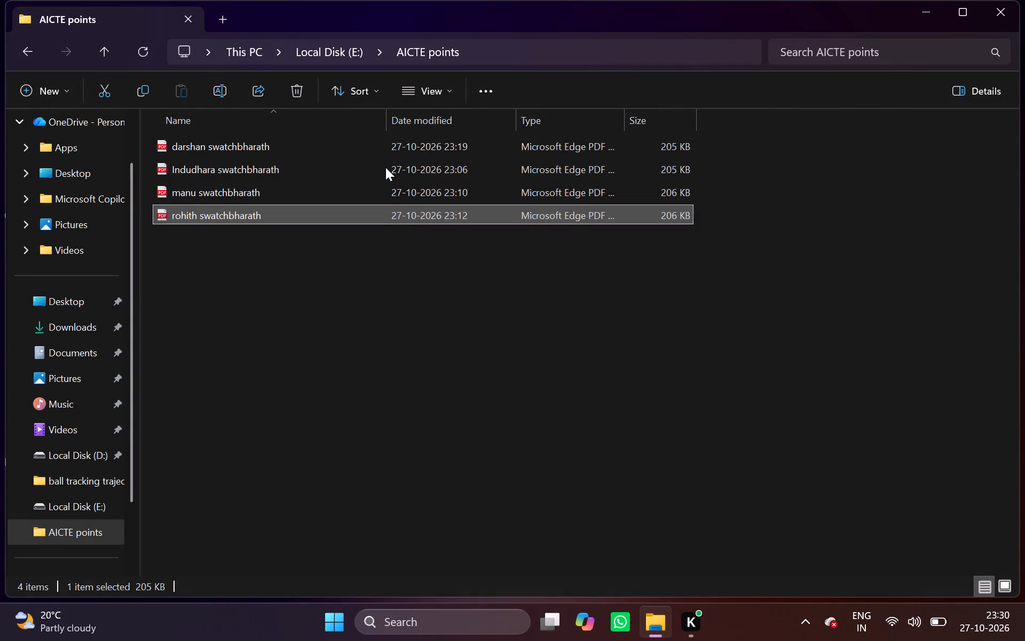
Start Word and delete the school kavya PDF in Documents through the list of recent files.
click(385, 167)
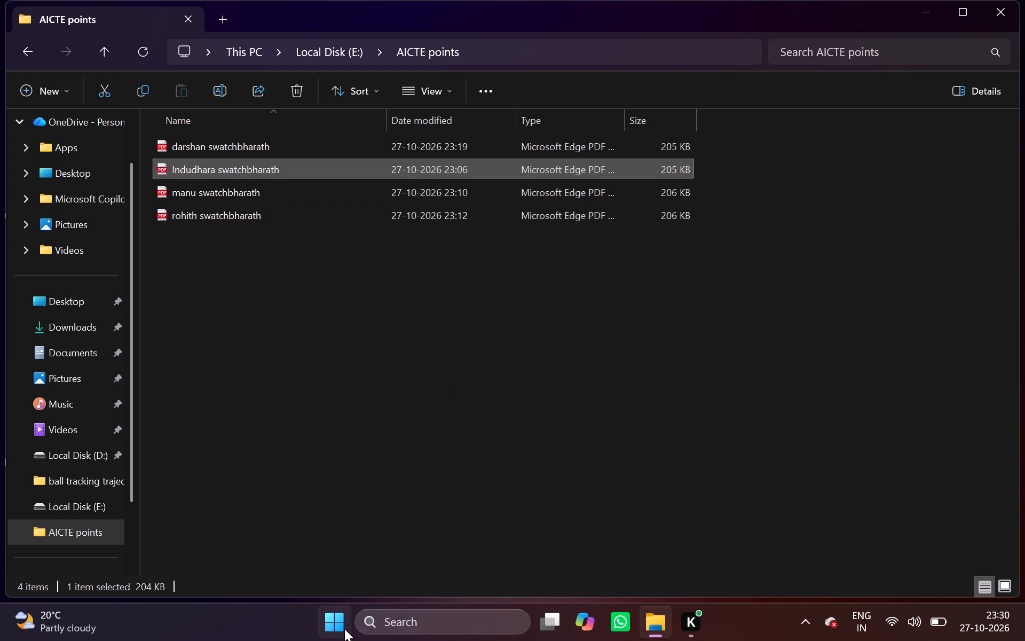
click(344, 629)
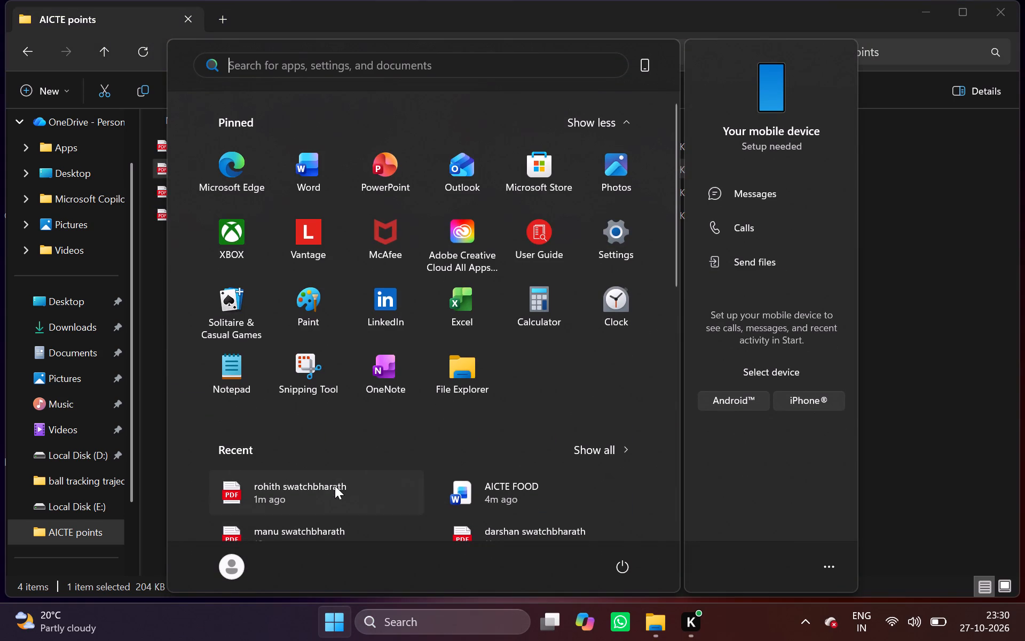
double_click(328, 174)
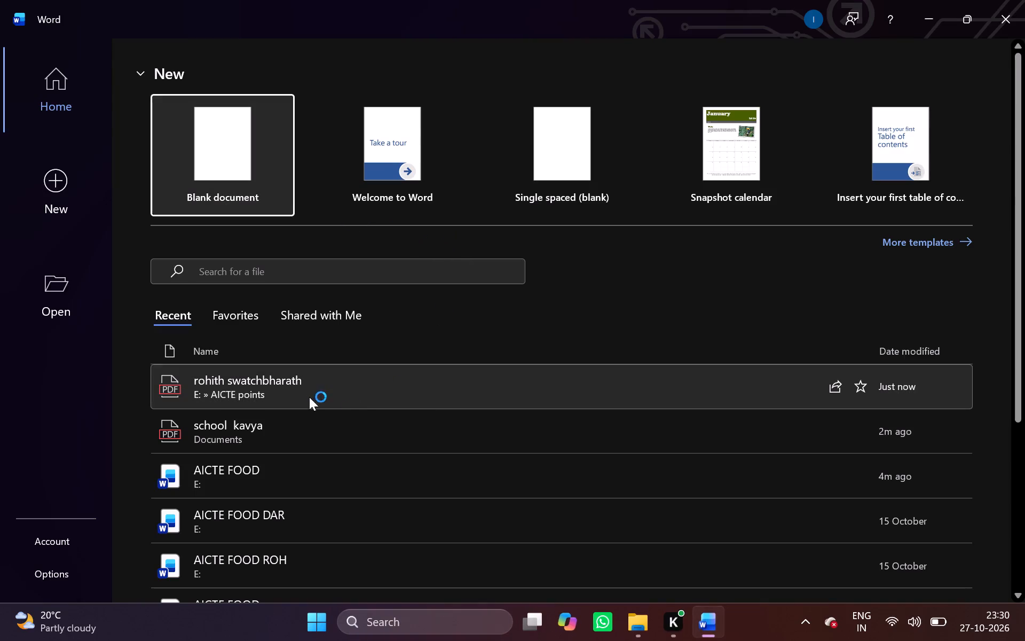
click(52, 307)
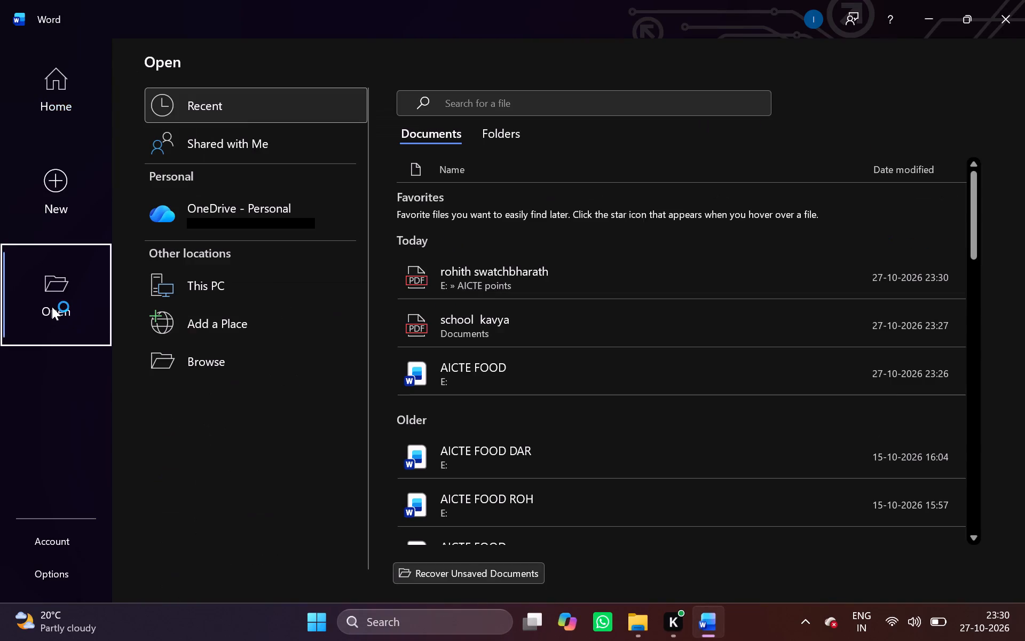
right_click(538, 338)
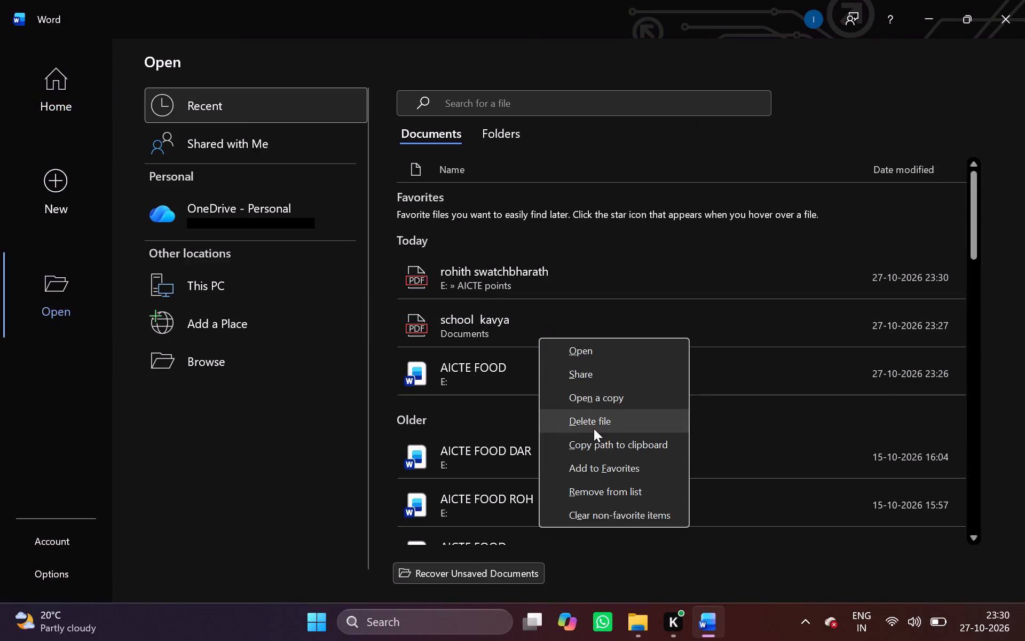
click(594, 428)
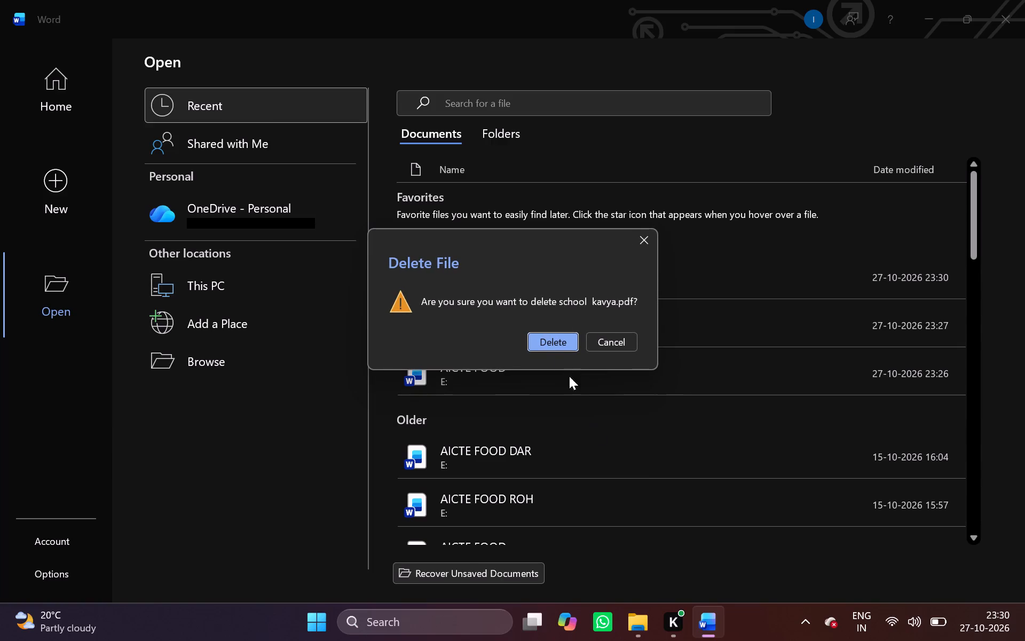
click(548, 338)
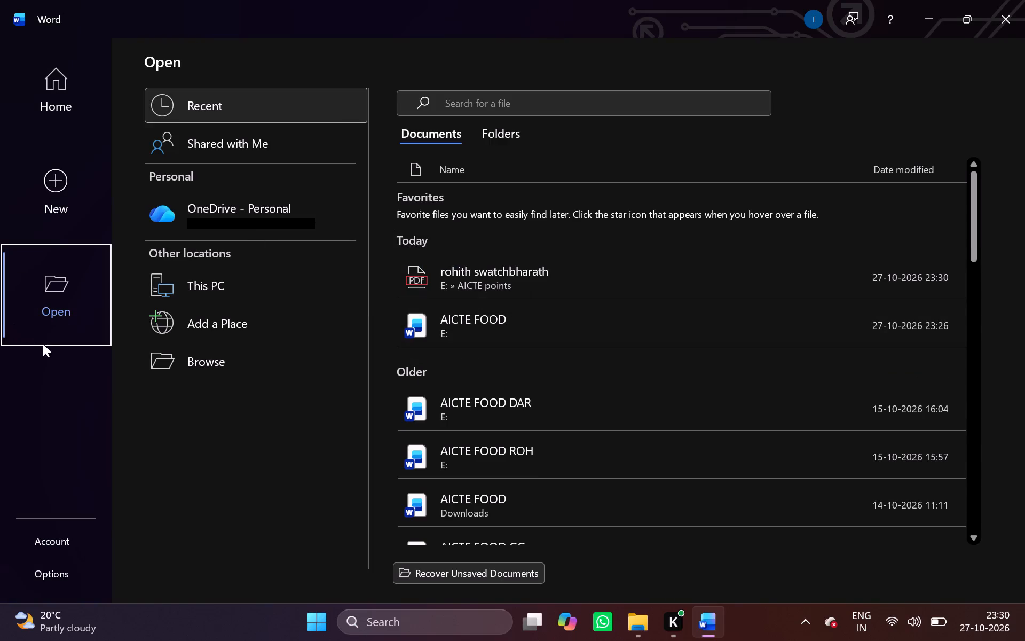
Open the Indudhara swatchbharath PDF from the AICTE points folder as an editable Word document, accepting the conversion, and close it.
click(161, 365)
click(161, 365)
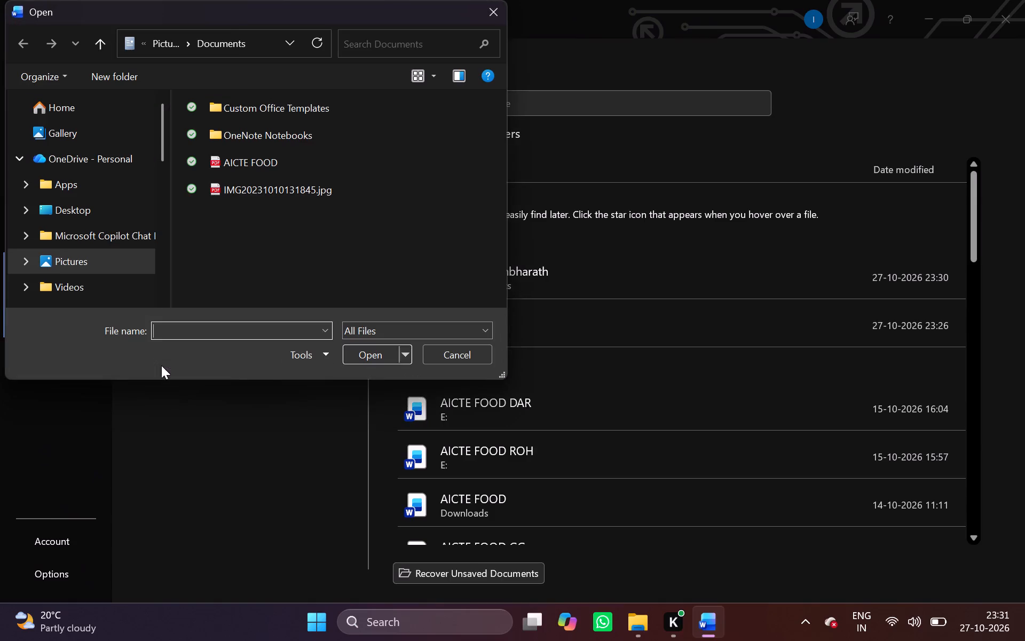
scroll(81, 275, down, 2)
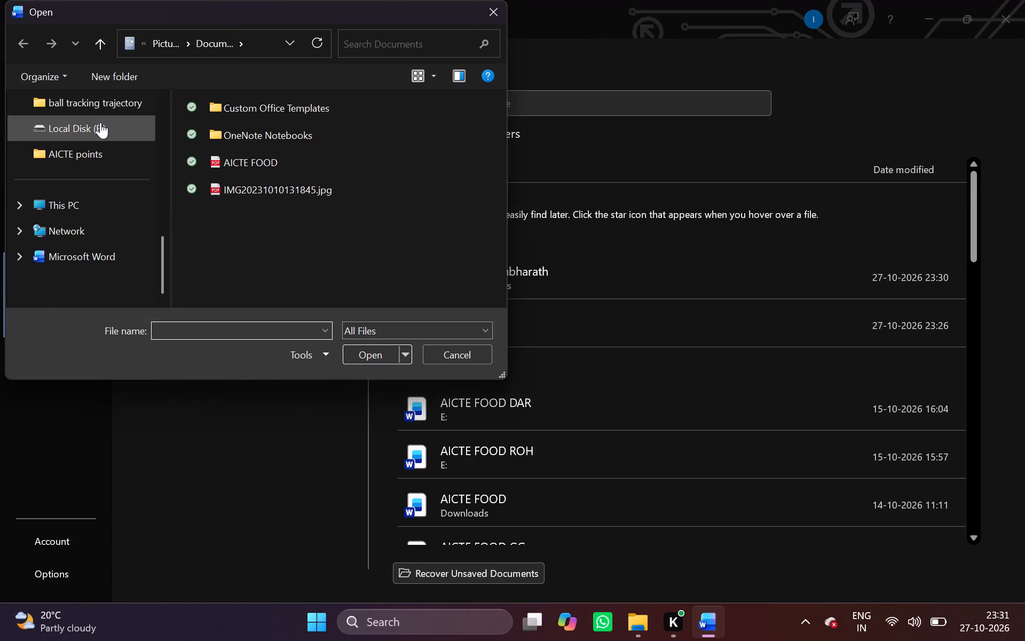
double_click(98, 155)
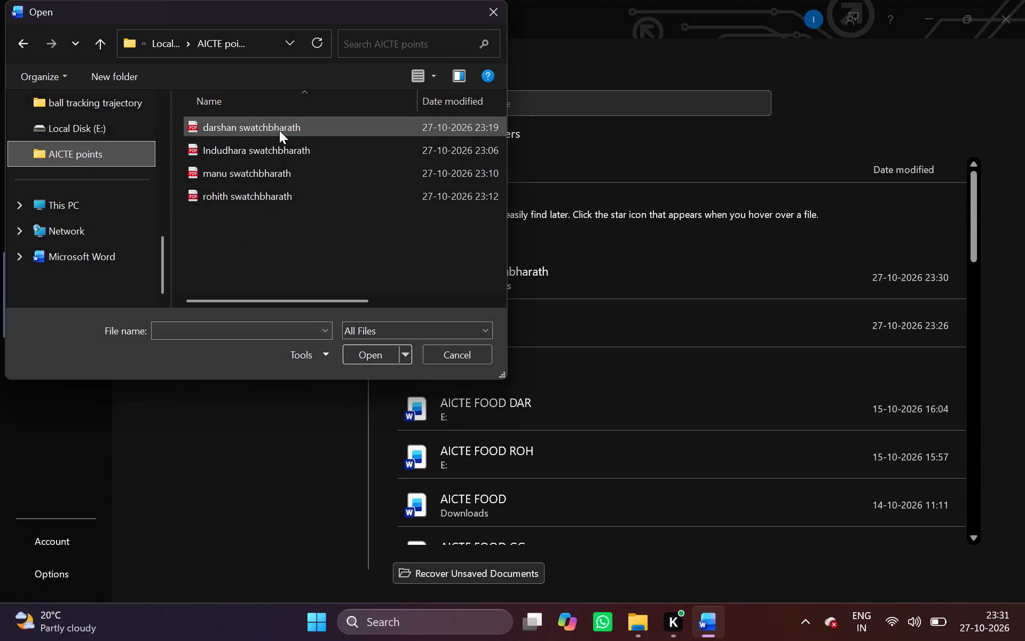
click(259, 155)
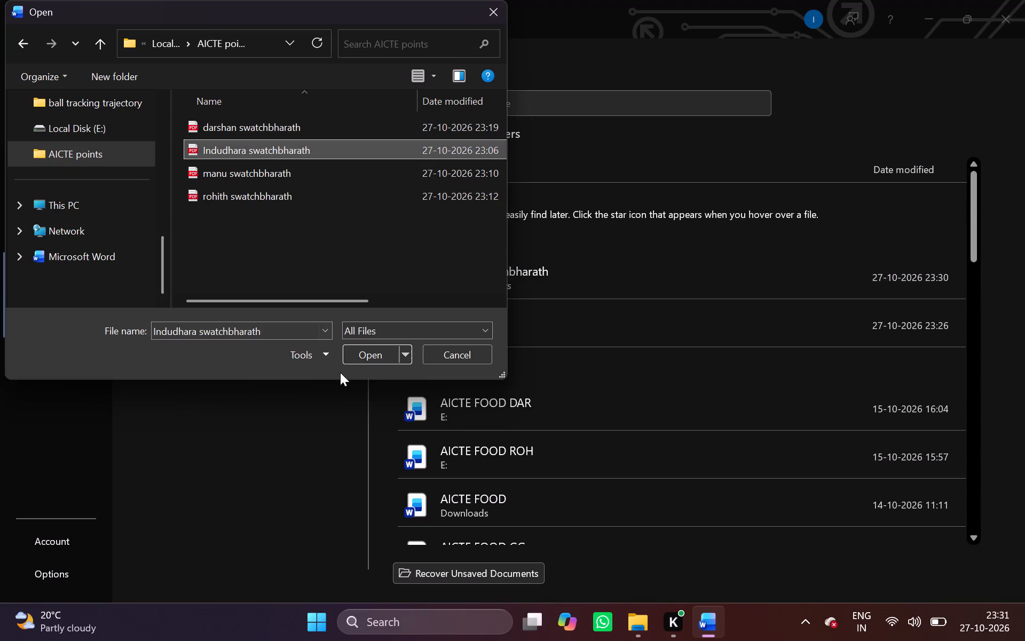
click(380, 357)
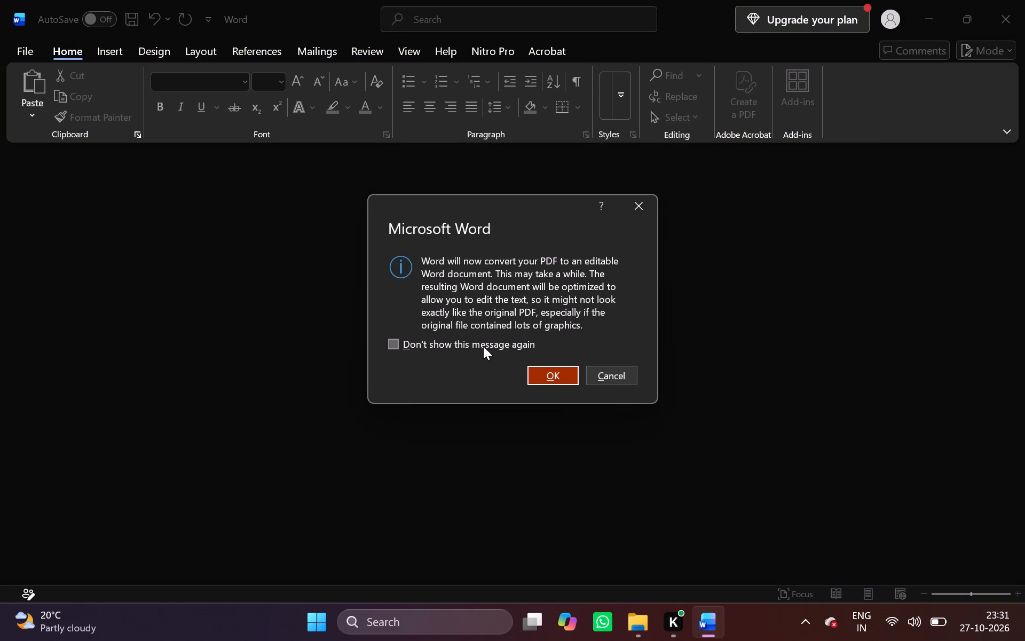
click(548, 383)
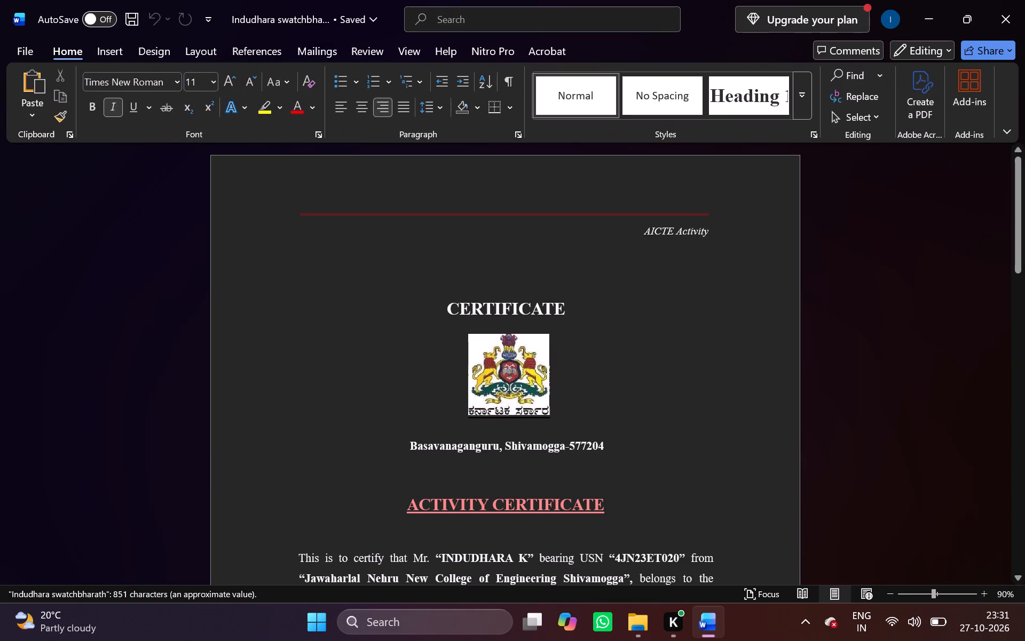
click(1019, 8)
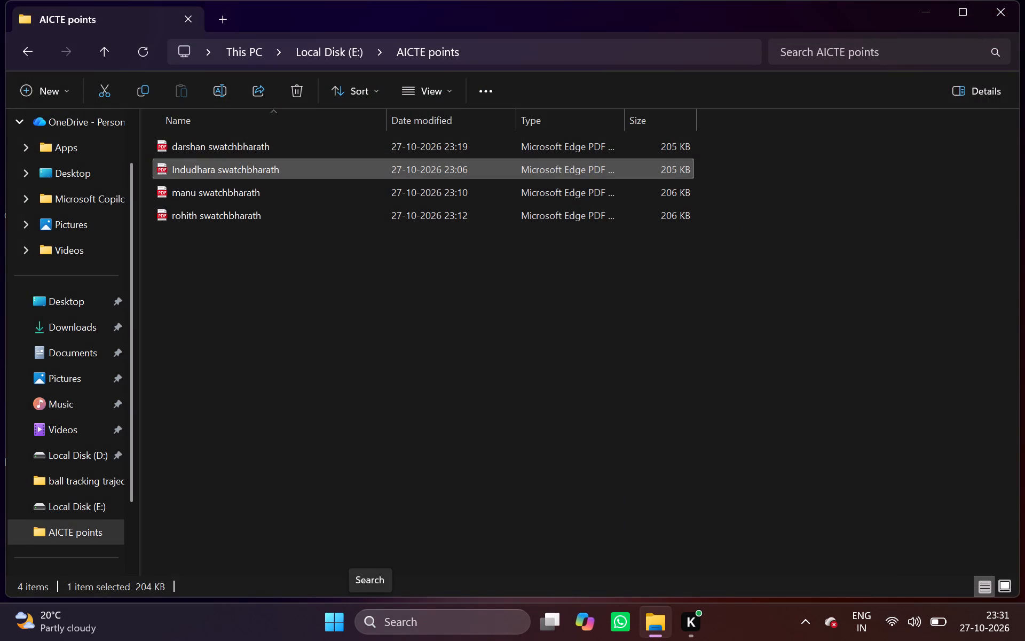
Go to the Documents folder in File Explorer.
click(69, 357)
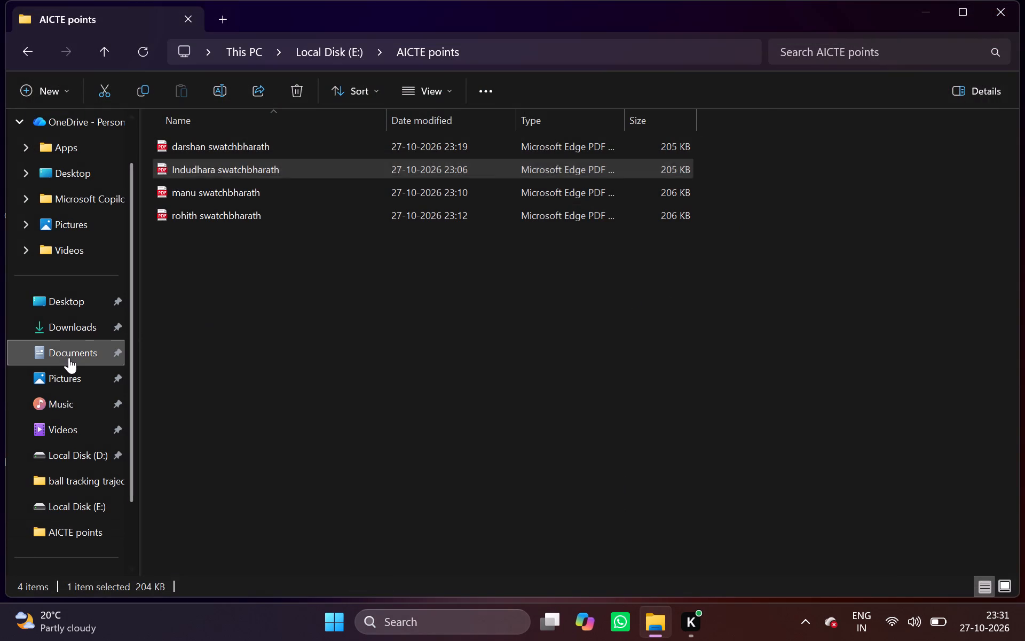
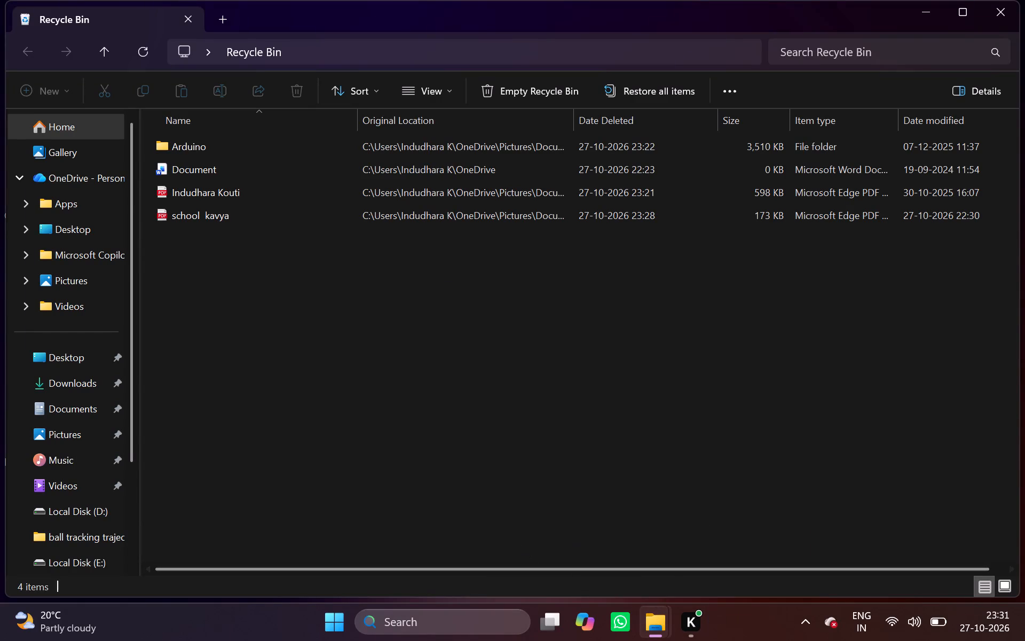
Start Word and browse the OneDrive, Downloads and Documents folders for a file to open, ending in Documents.
click(343, 617)
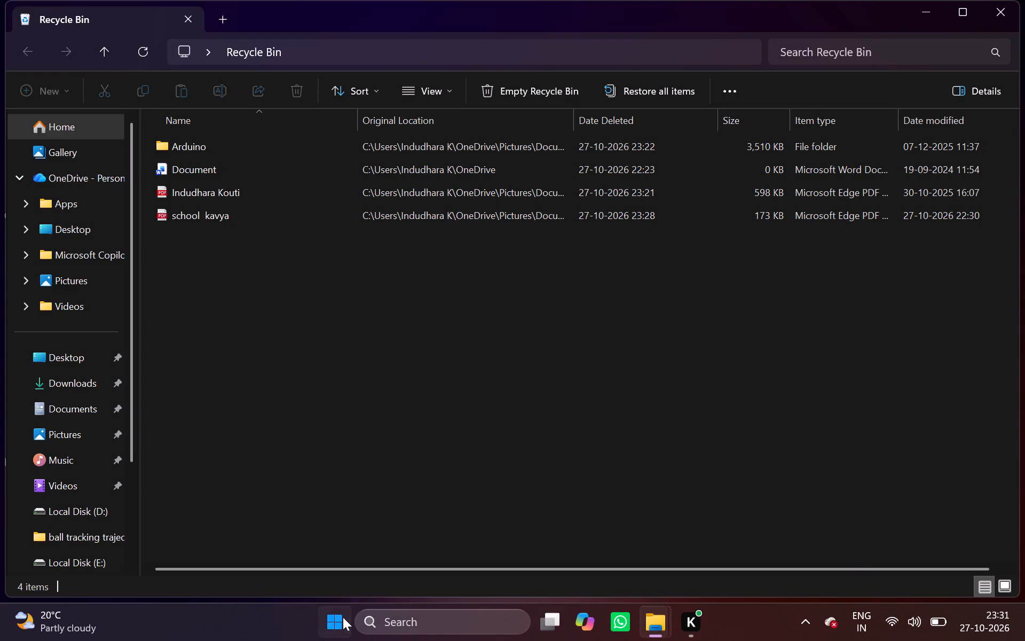
double_click(319, 178)
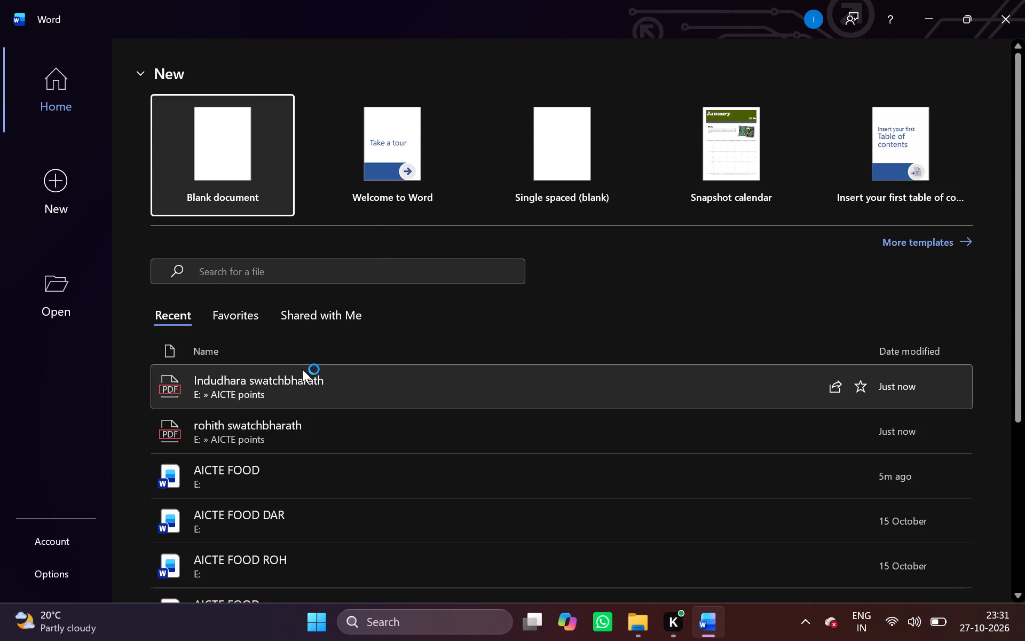
click(74, 300)
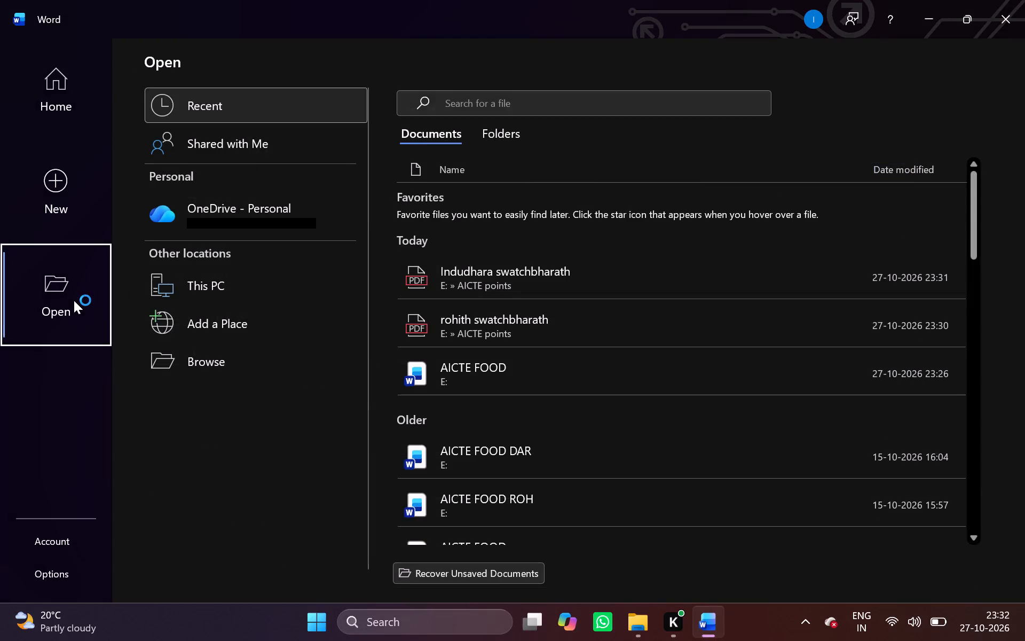
click(236, 374)
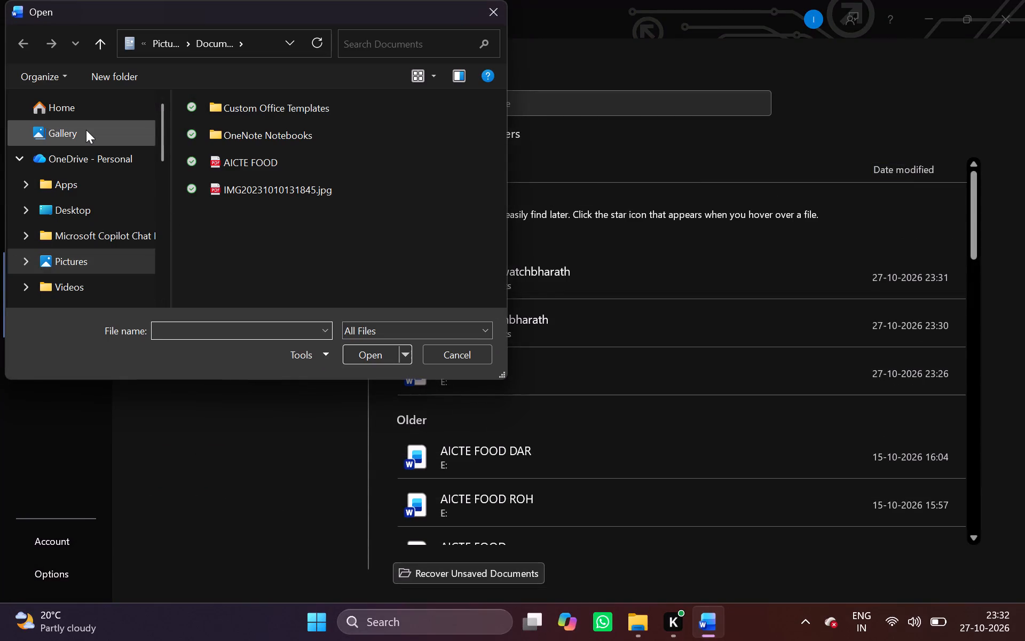
click(84, 167)
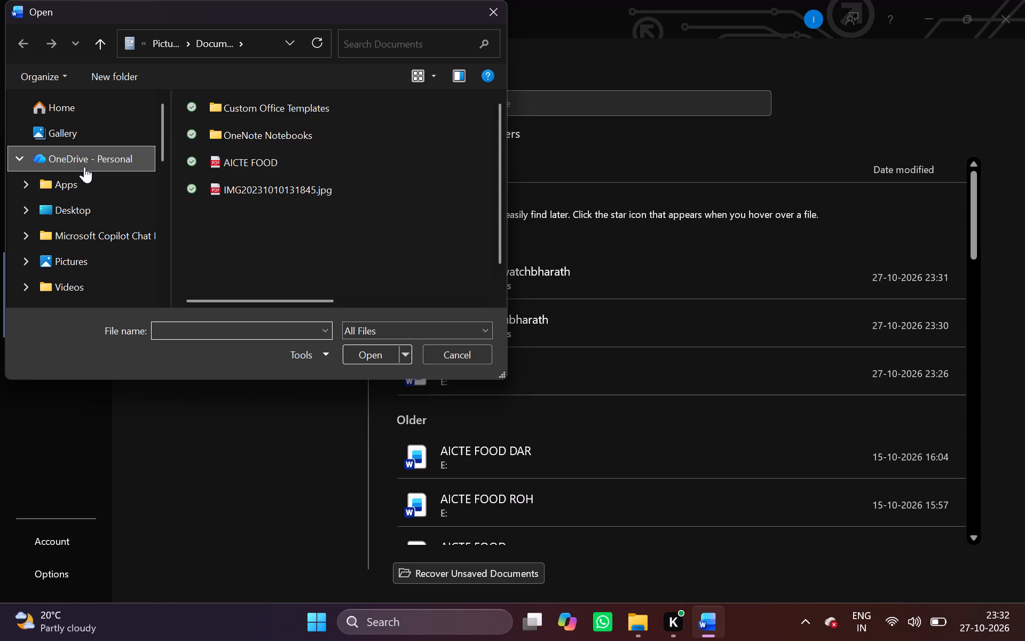
scroll(314, 207, down, 1)
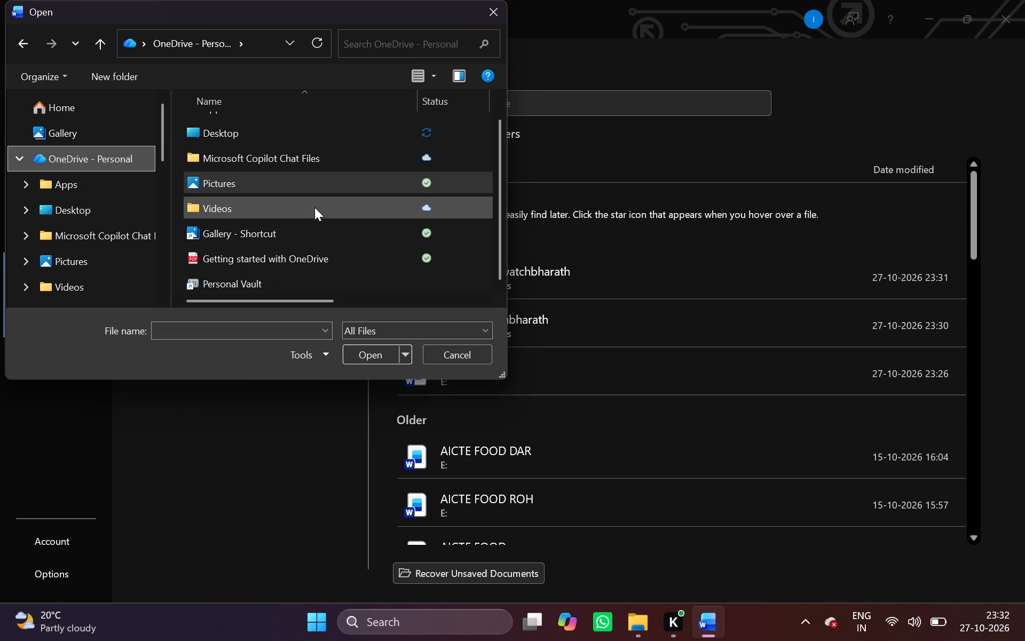
scroll(121, 224, down, 1)
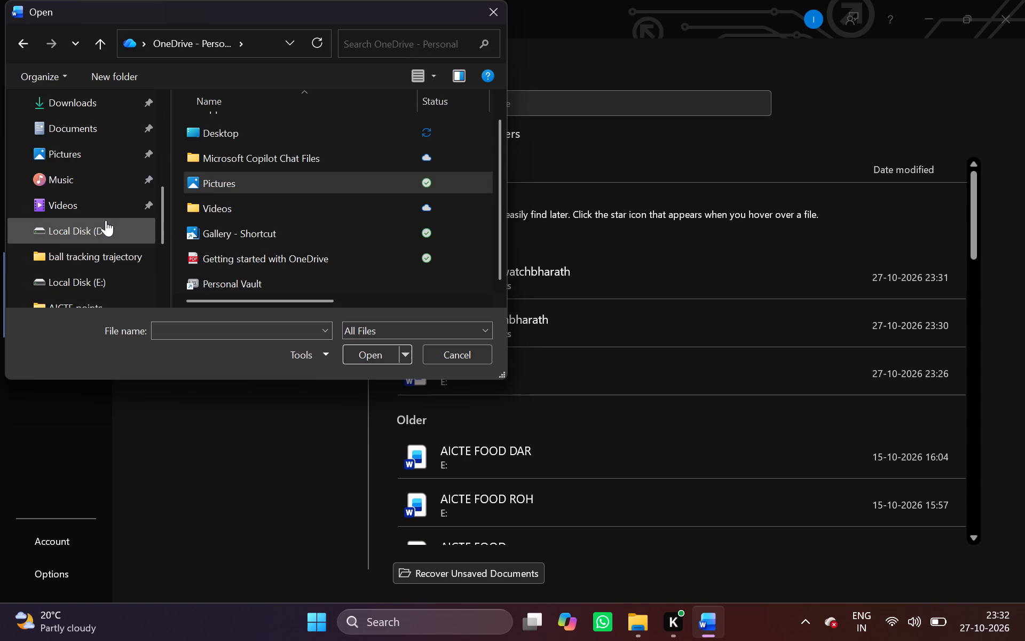
click(116, 134)
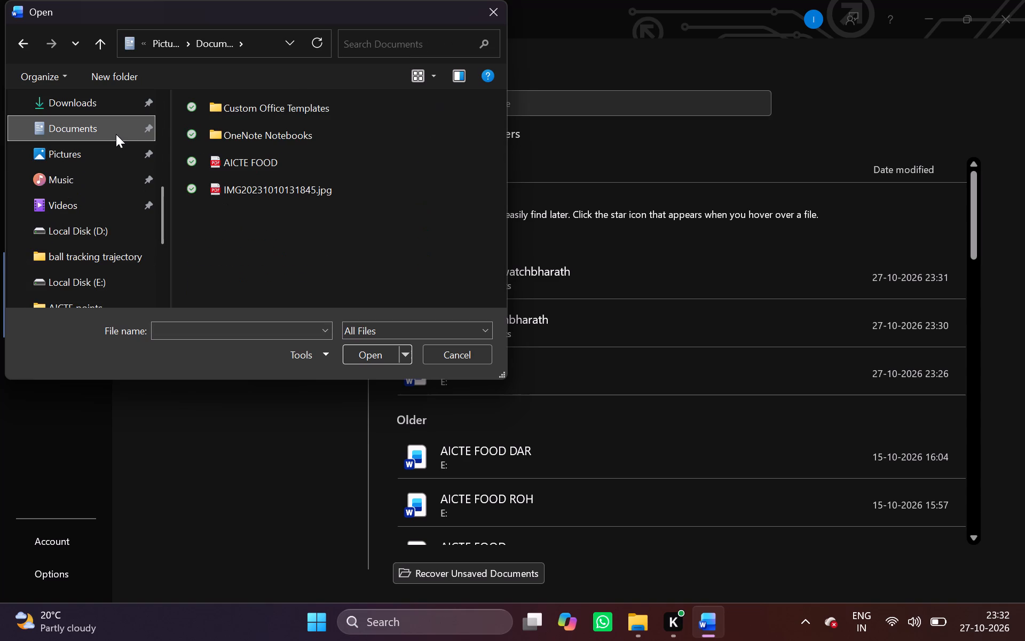
scroll(60, 166, up, 5)
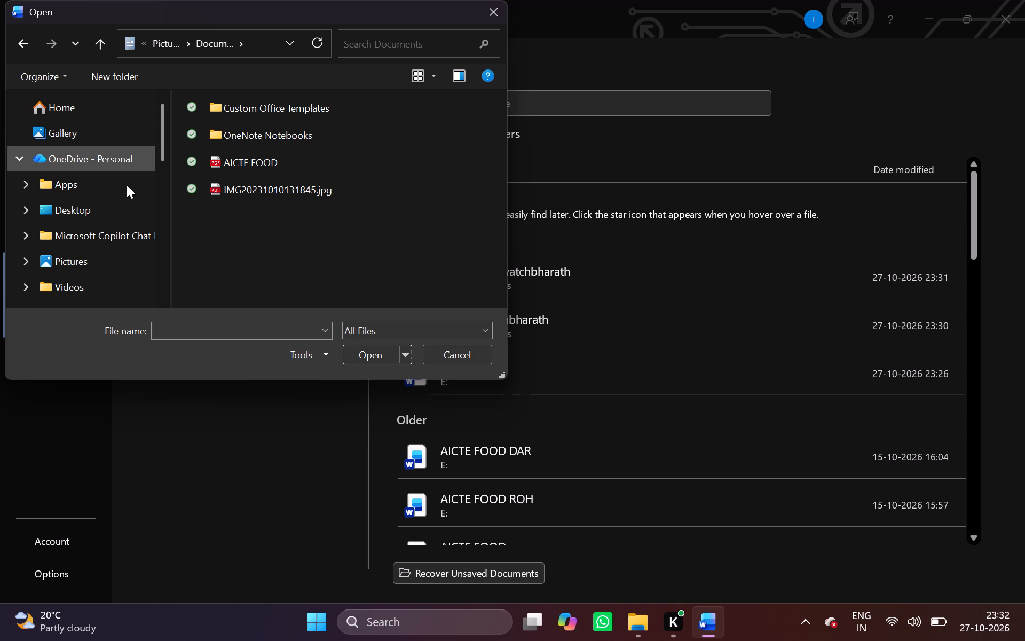
click(127, 185)
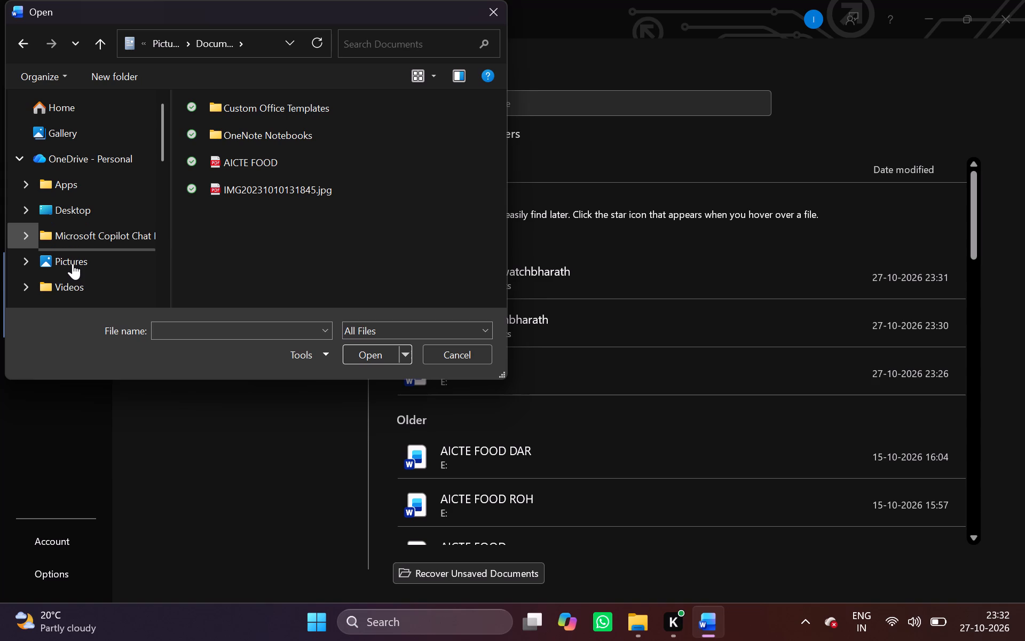
scroll(112, 267, down, 1)
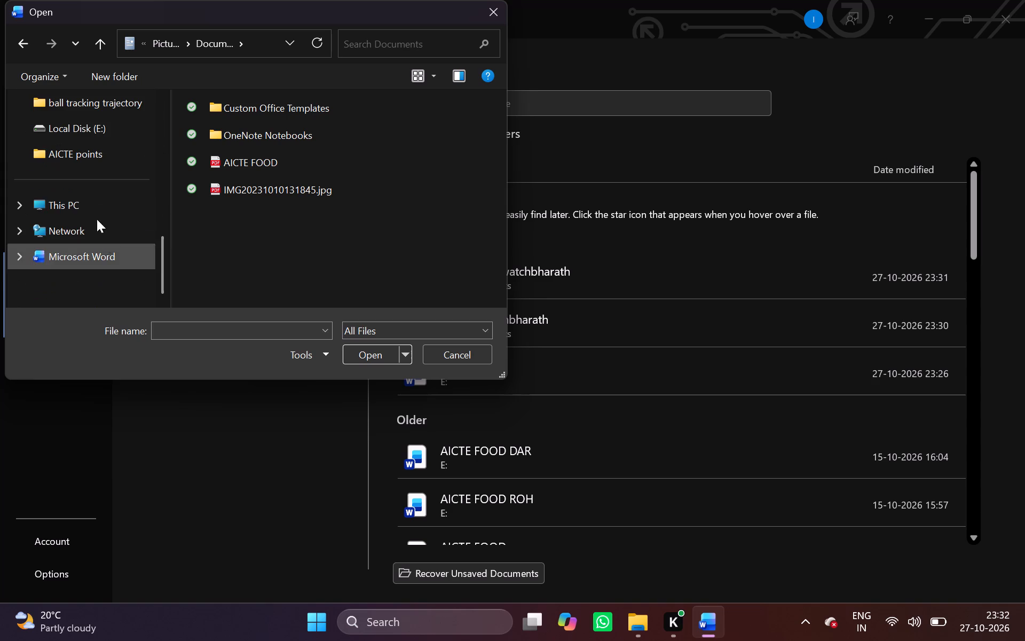
scroll(105, 157, up, 1)
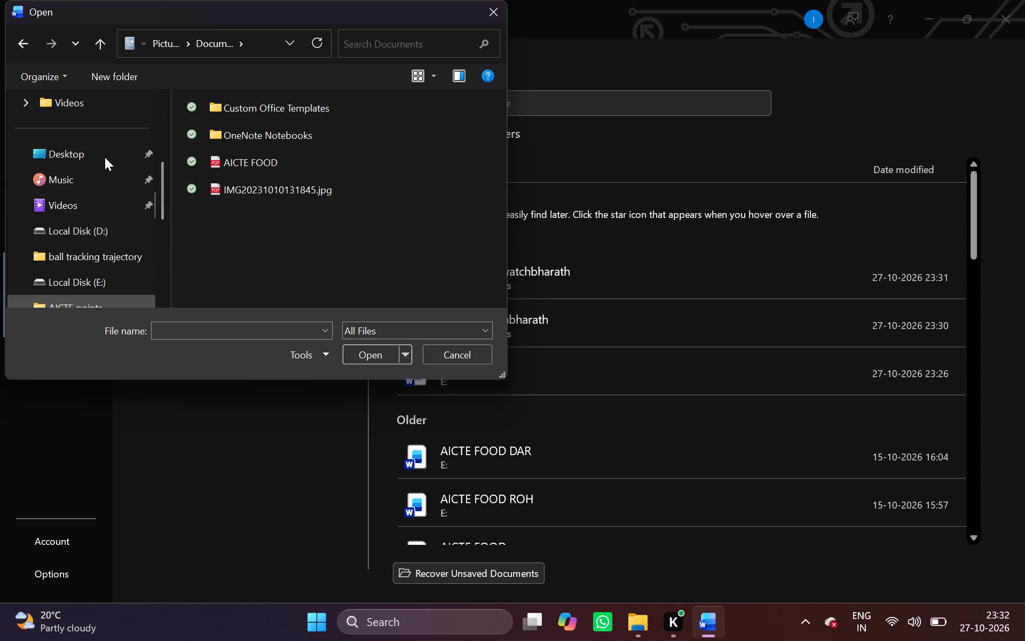
click(88, 170)
click(76, 201)
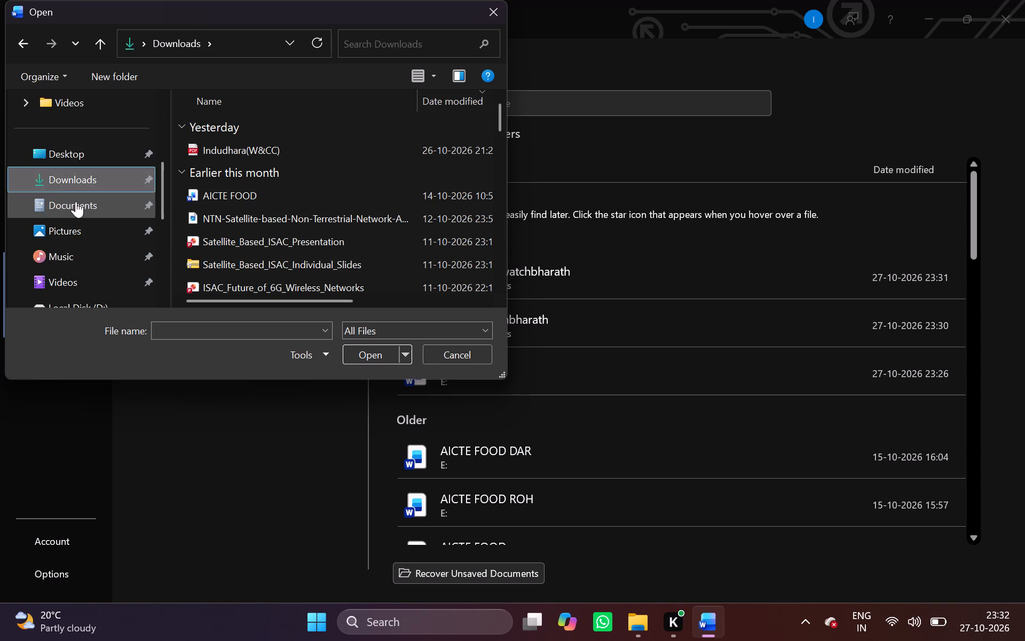
double_click(76, 201)
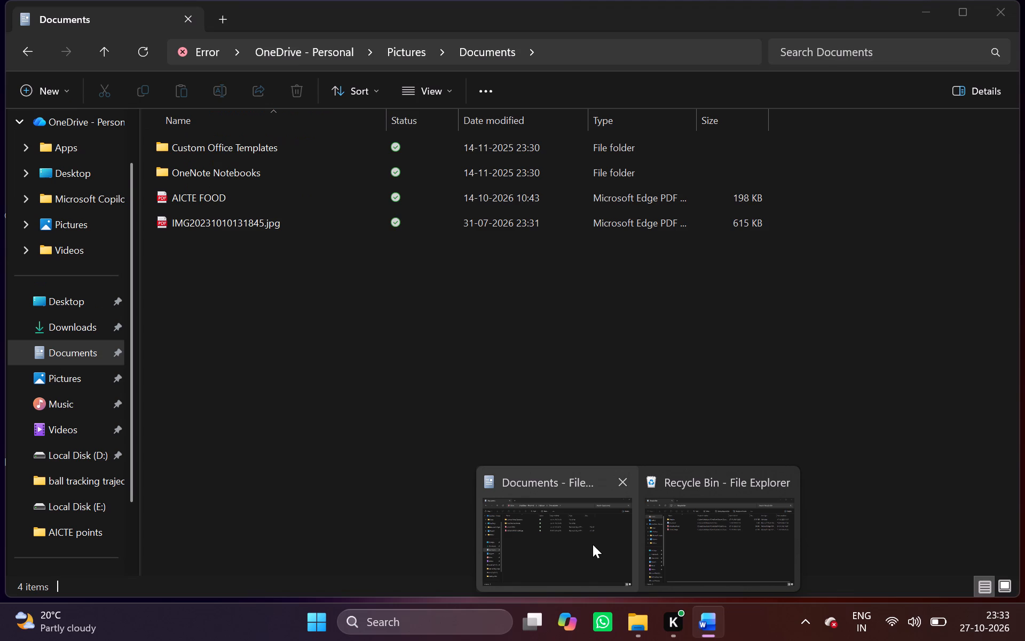
Restore the school kavya PDF from the Recycle Bin and close the Recycle Bin window.
click(724, 520)
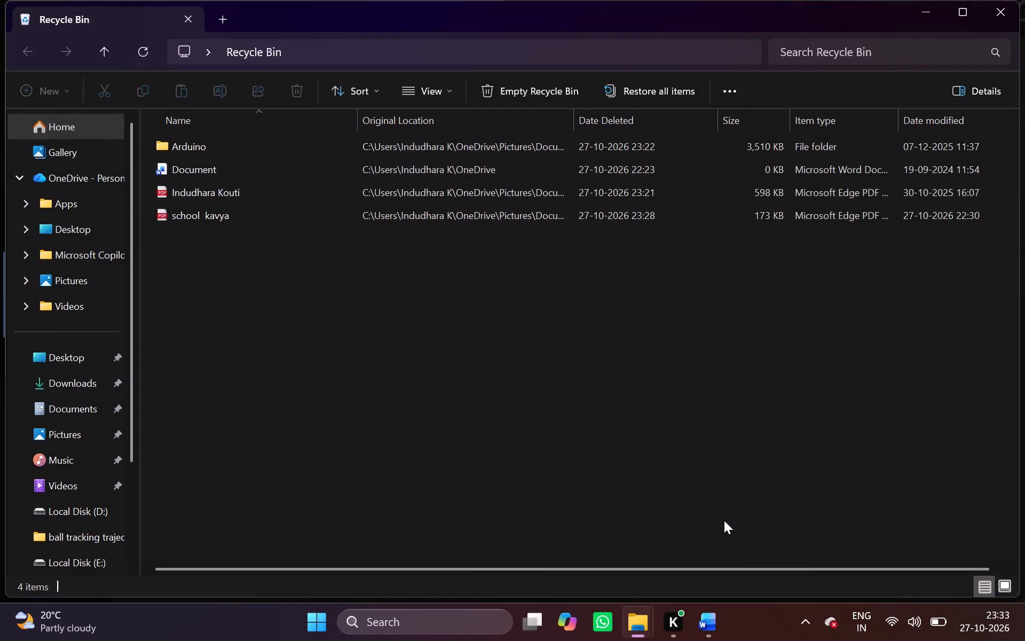
click(330, 206)
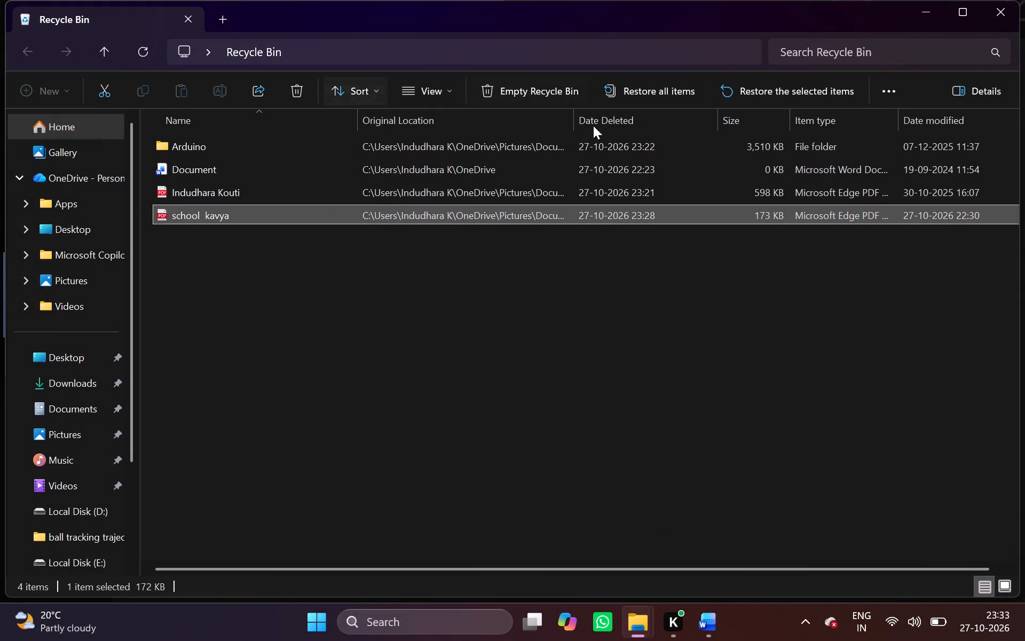
click(752, 96)
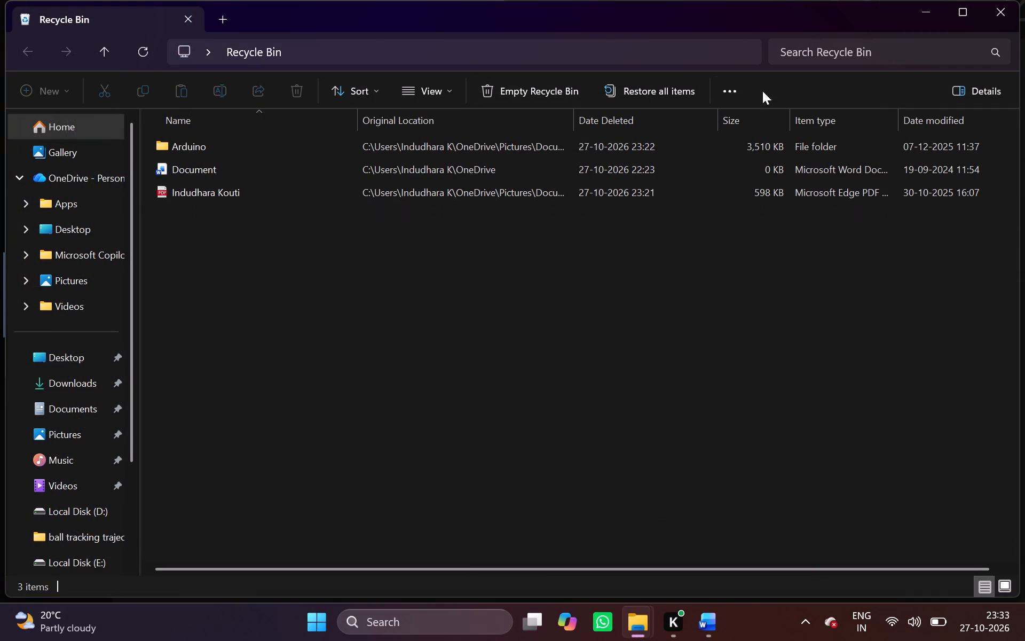
click(1012, 8)
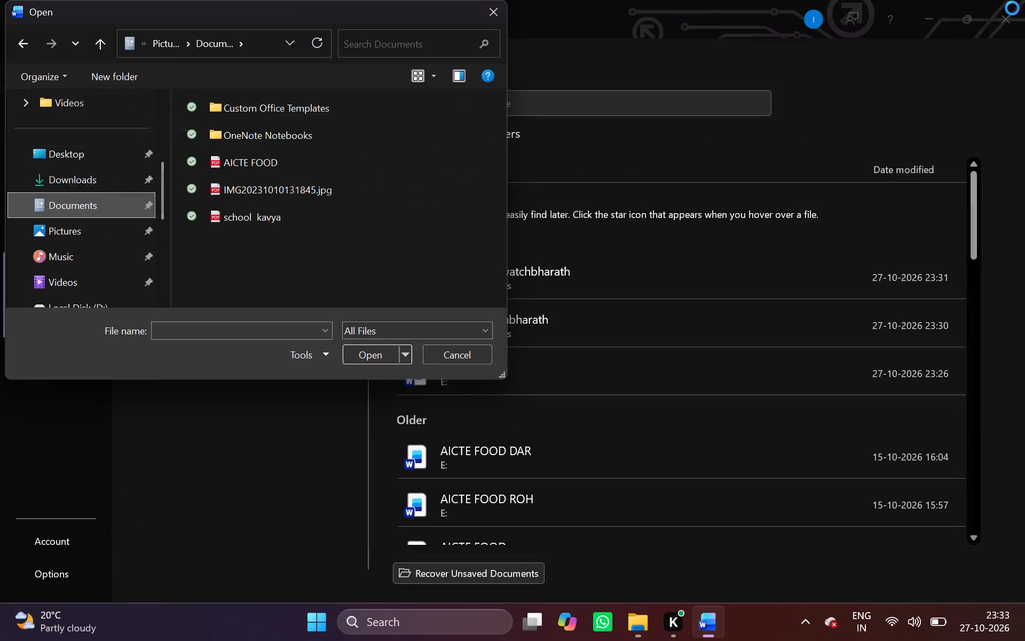
Open the restored school kavya PDF from Documents in Word as an editable document, accepting the conversion.
click(299, 207)
click(370, 353)
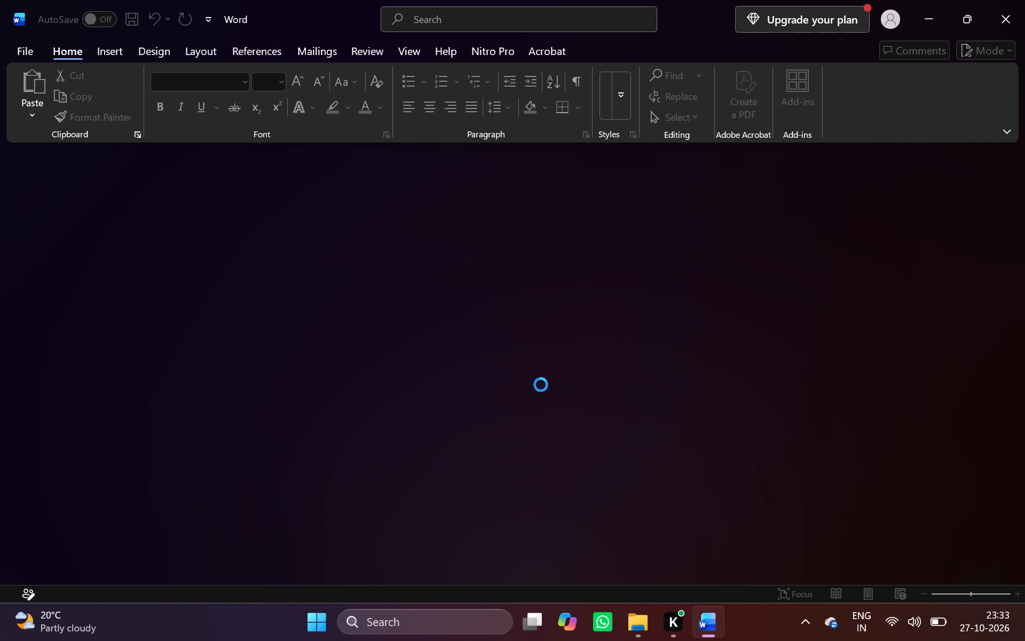
click(550, 381)
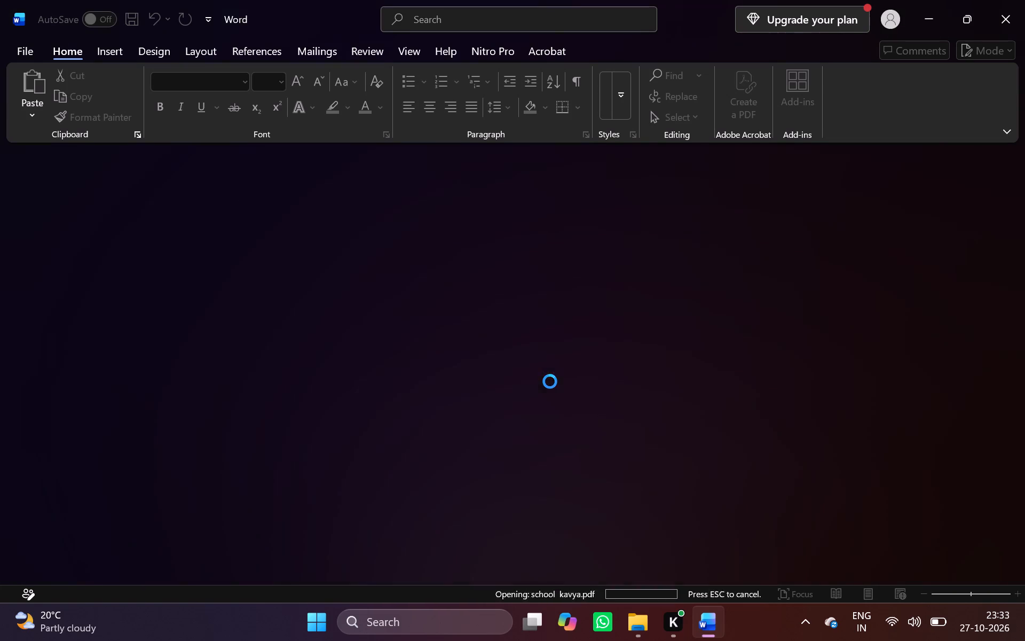
Cut the "Department of ETE, JNNCE, Shivamogga" line and surrounding blank content after the certificate page.
scroll(550, 381, down, 5)
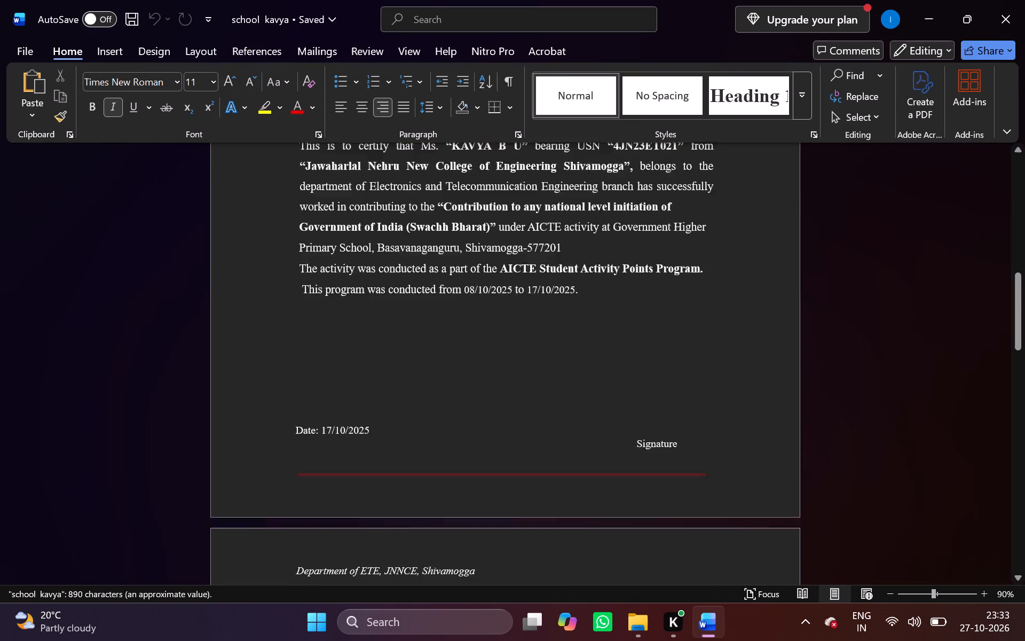
scroll(550, 381, down, 1)
scroll(549, 379, up, 1)
scroll(549, 379, down, 5)
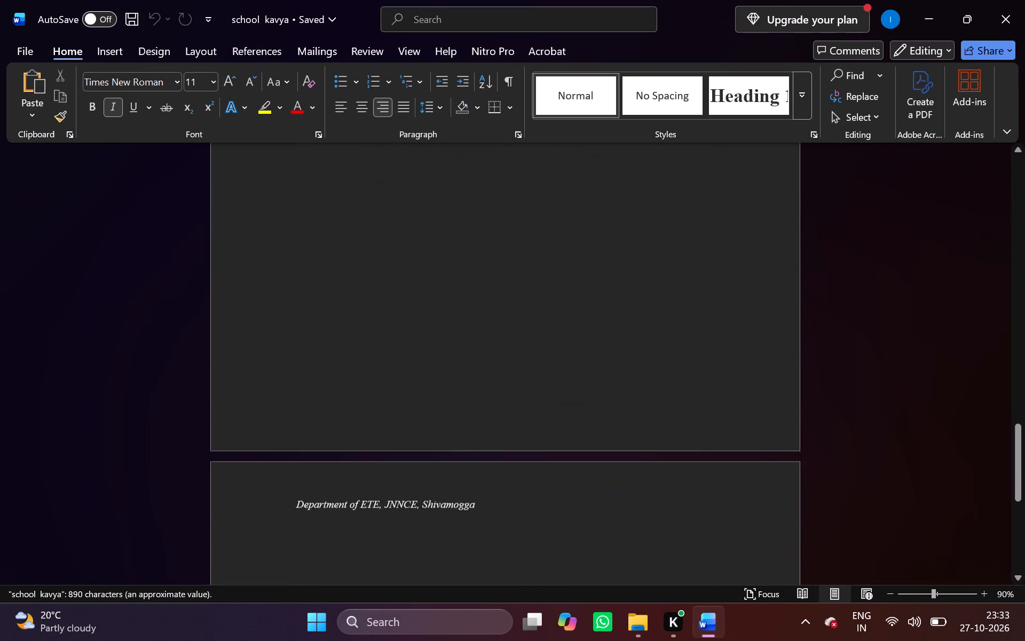
scroll(549, 379, down, 1)
drag(238, 185, 714, 533)
key(ctrl+x)
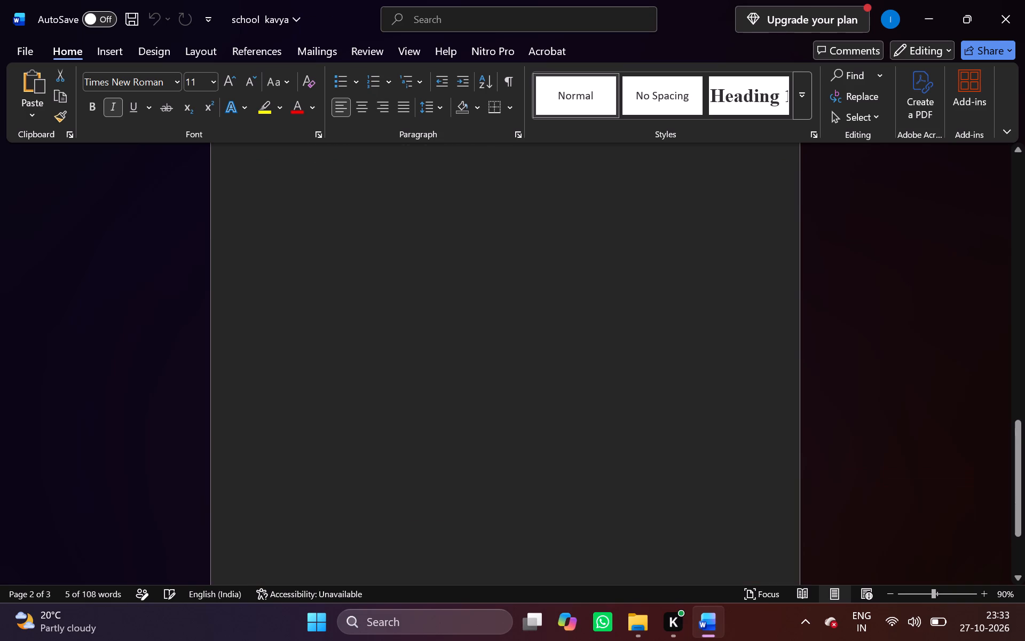
scroll(714, 533, down, 10)
scroll(714, 533, up, 13)
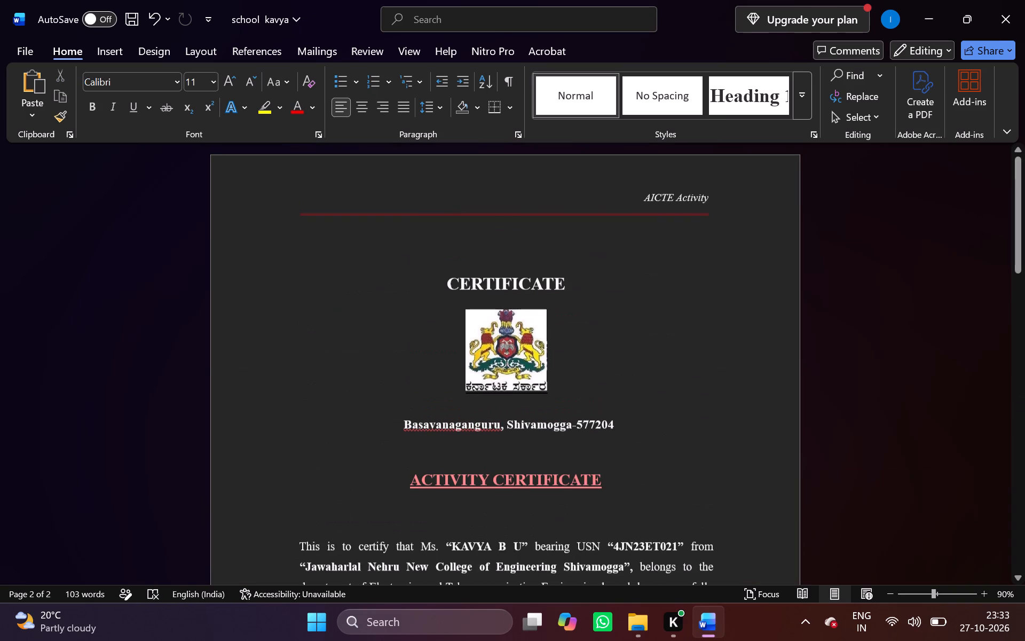
scroll(677, 334, down, 1)
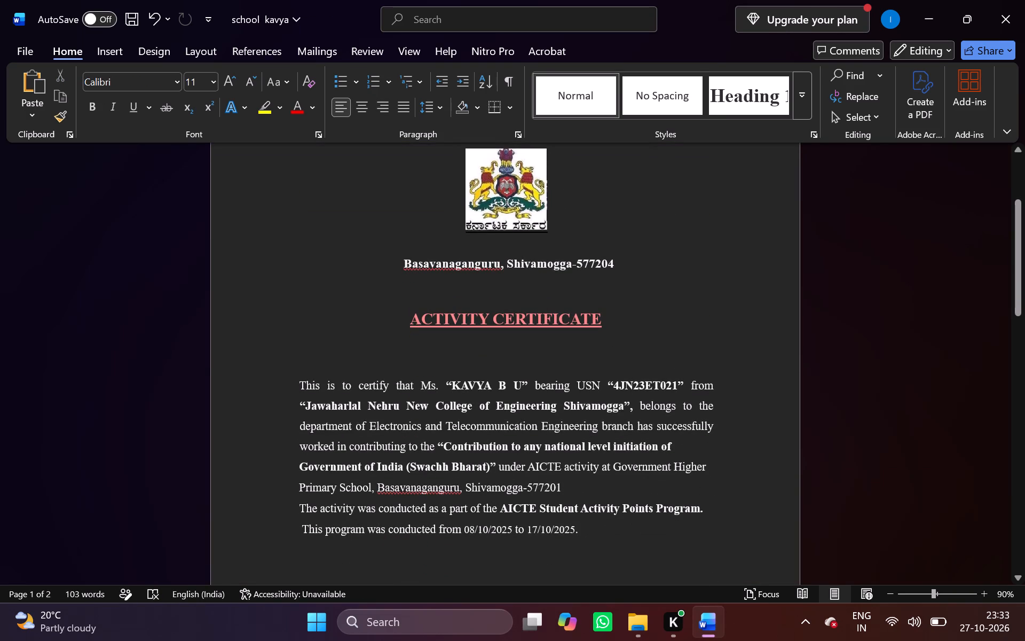
click(494, 265)
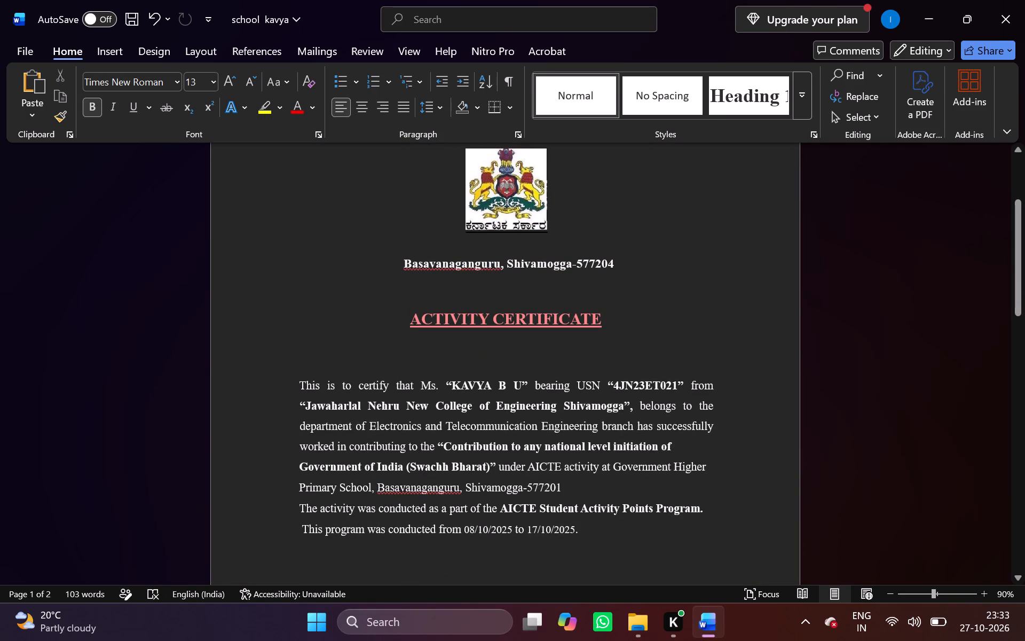